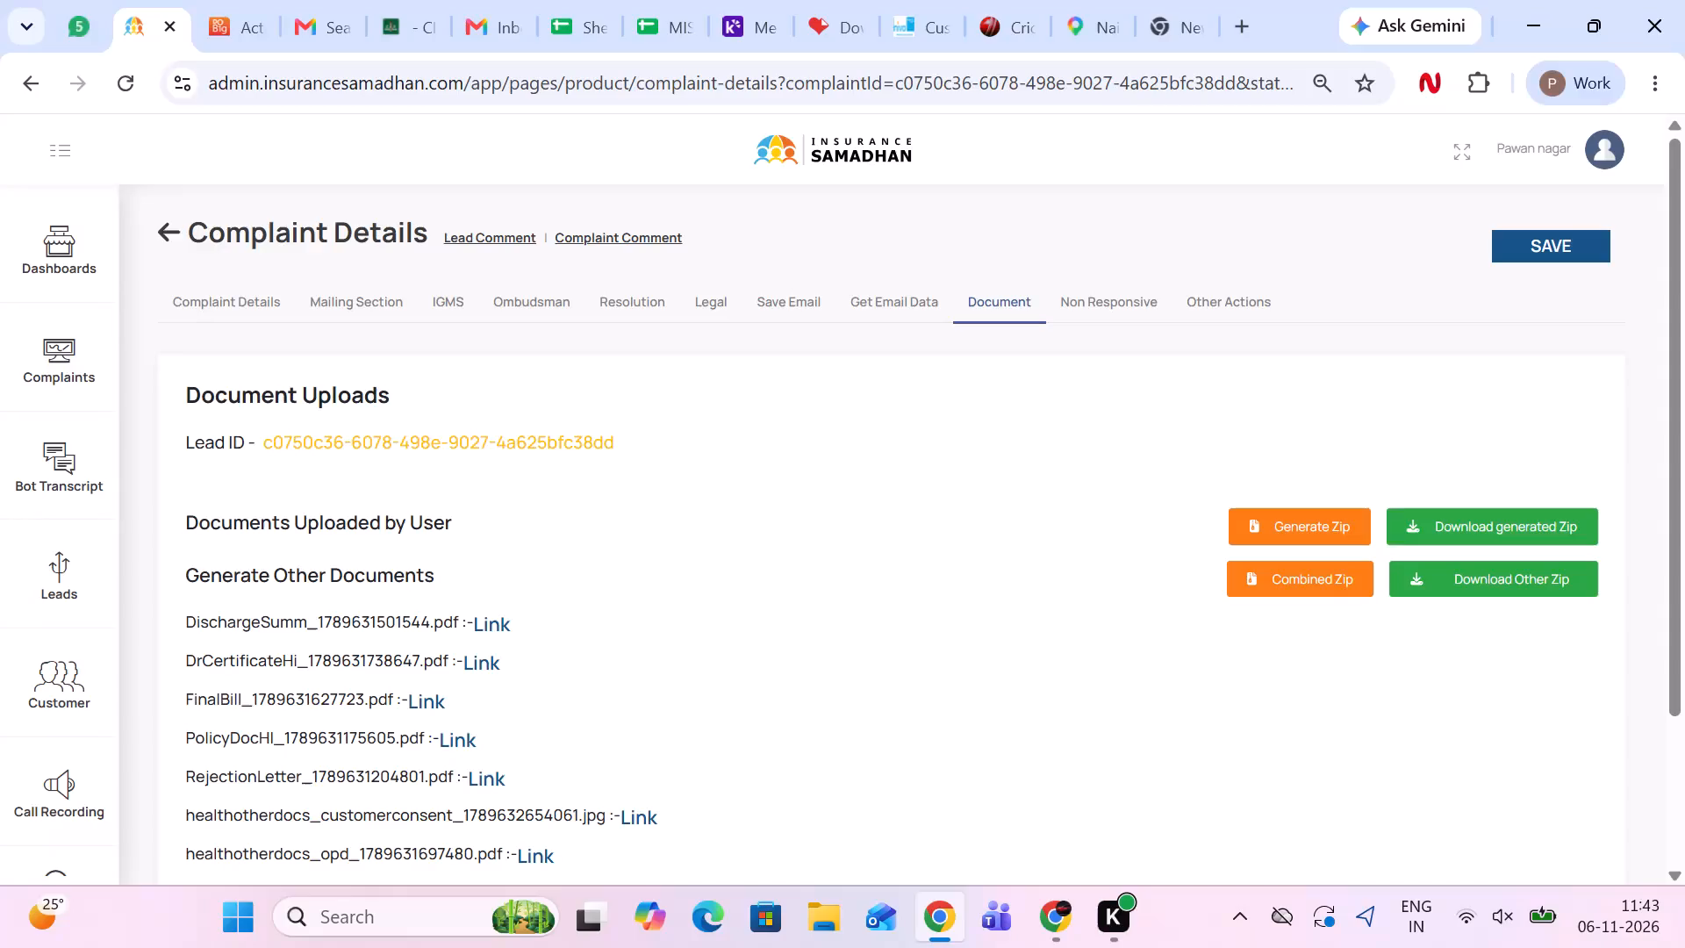
Switch from the uploaded documents to the customer's complaint details form.
left_click(247, 312)
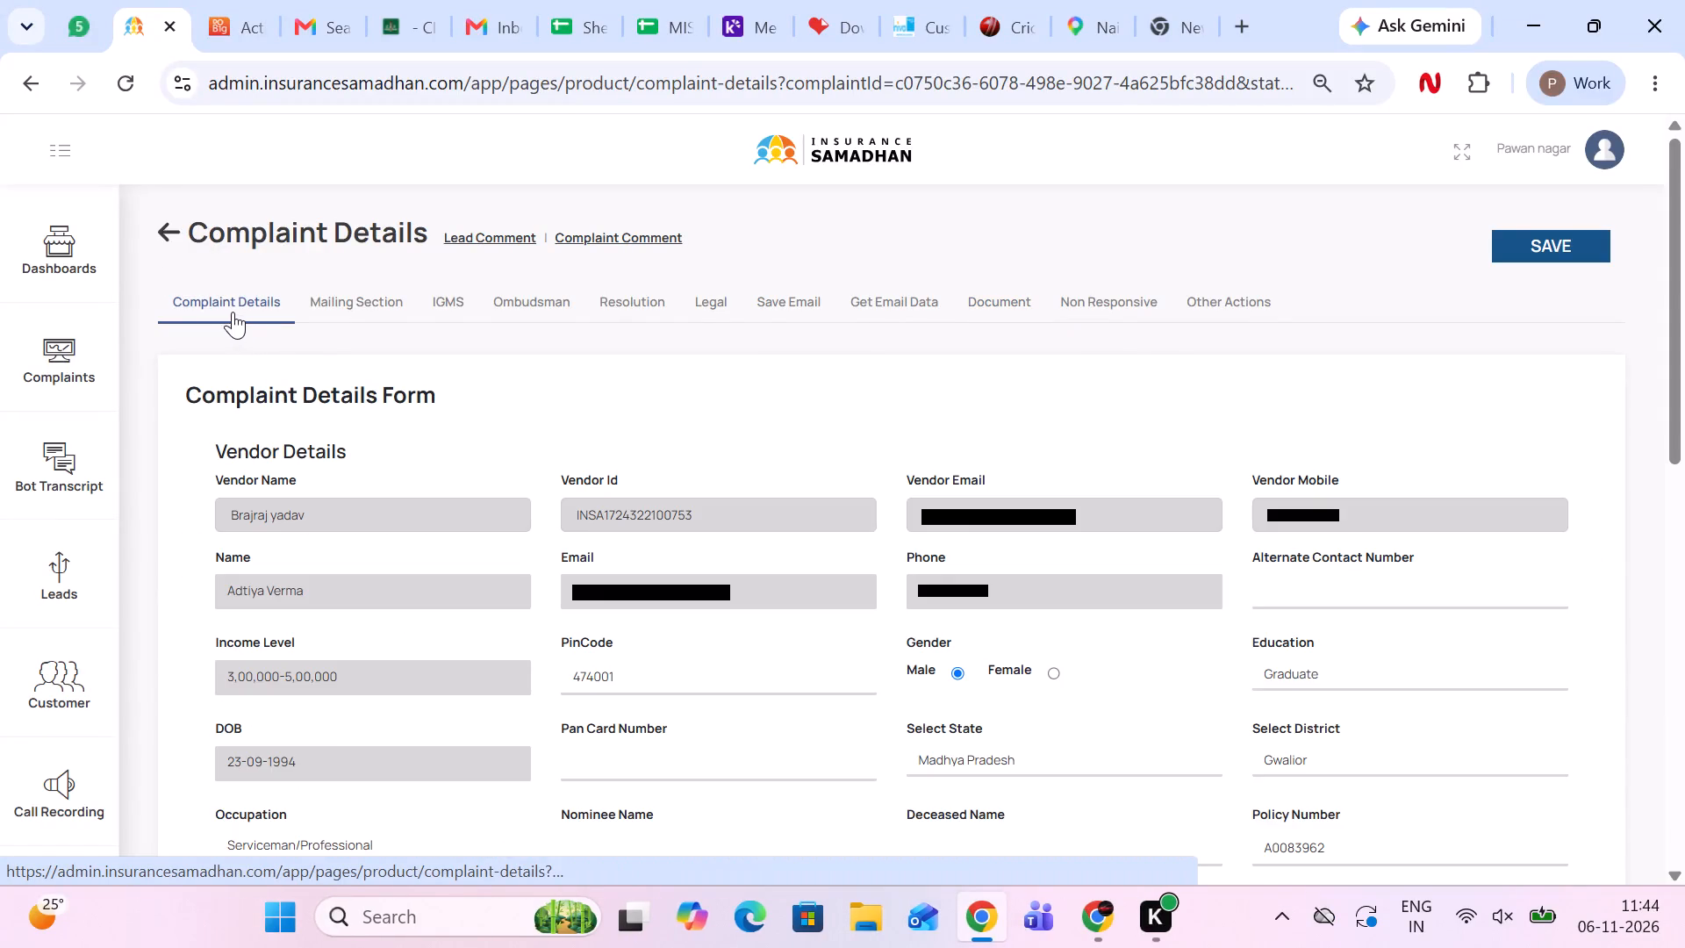
Return to the All Complaints list and open the communication log of the listed customer's complaint.
left_click(168, 229)
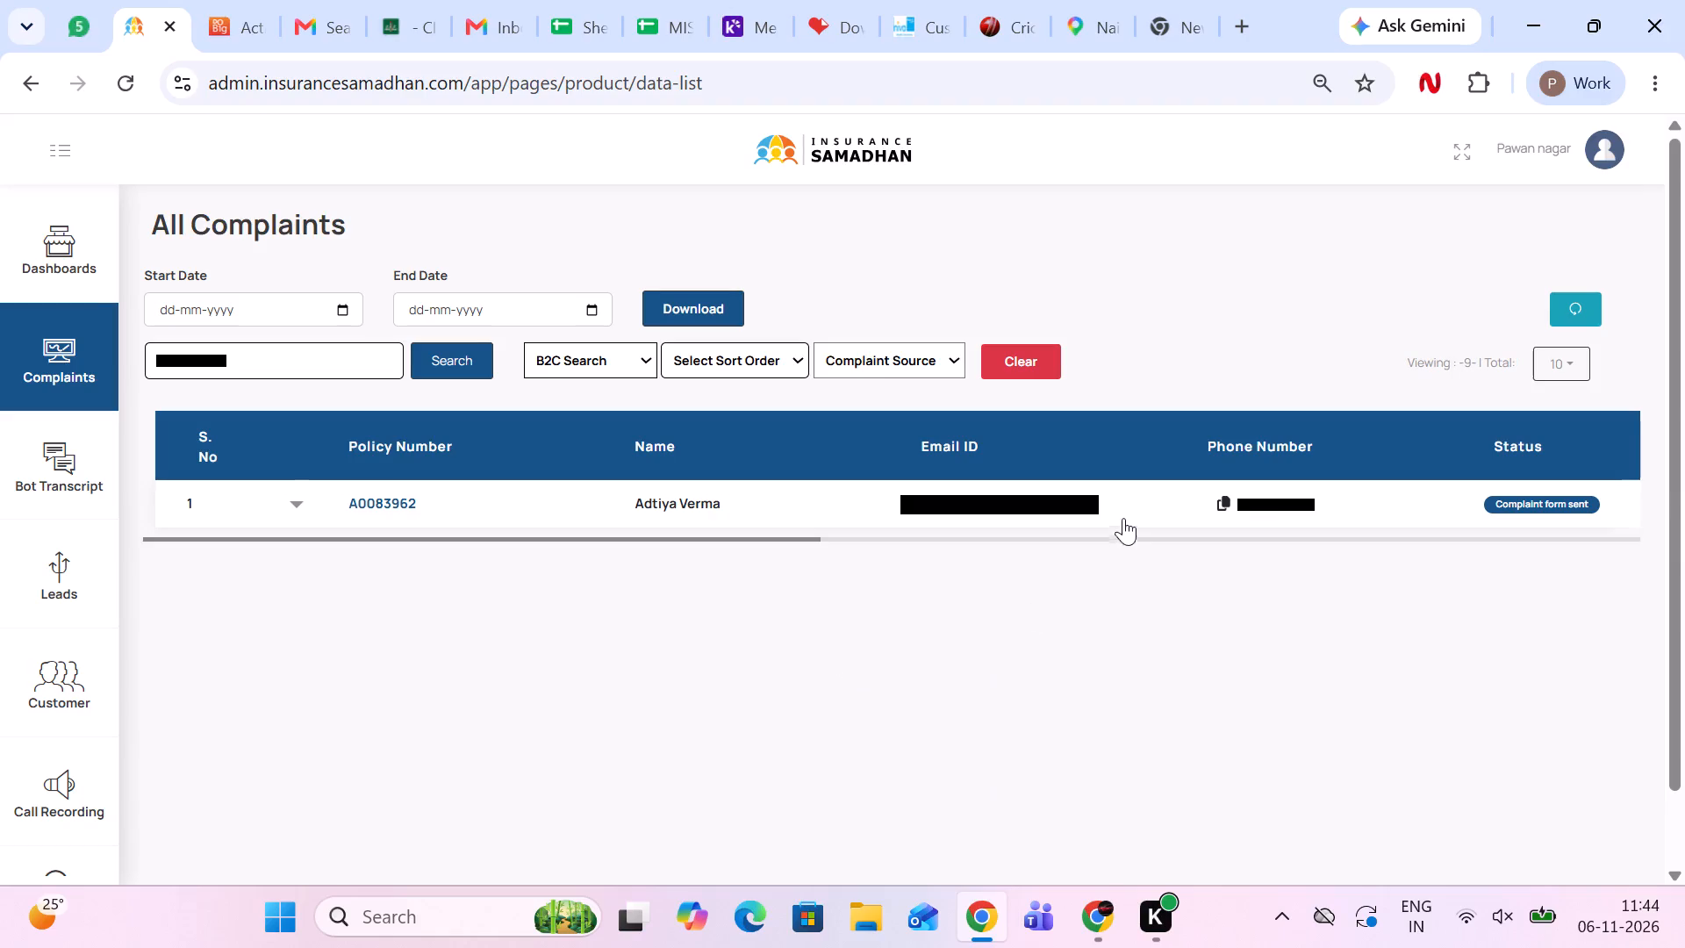
left_click(1195, 501)
left_click(1232, 572)
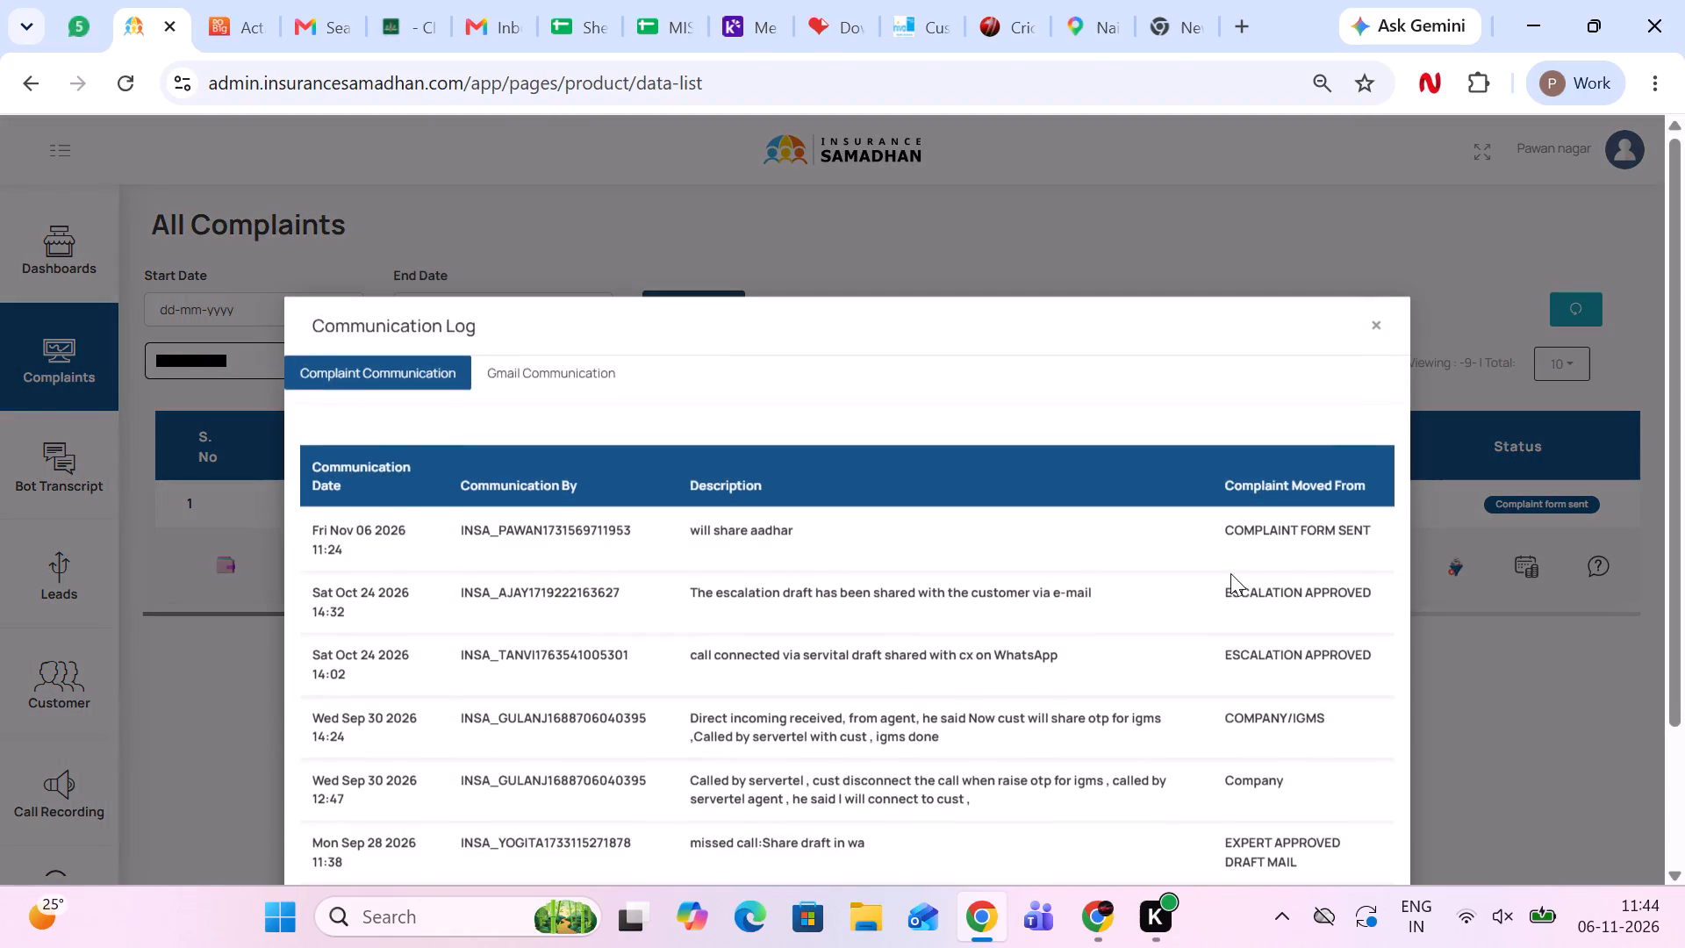
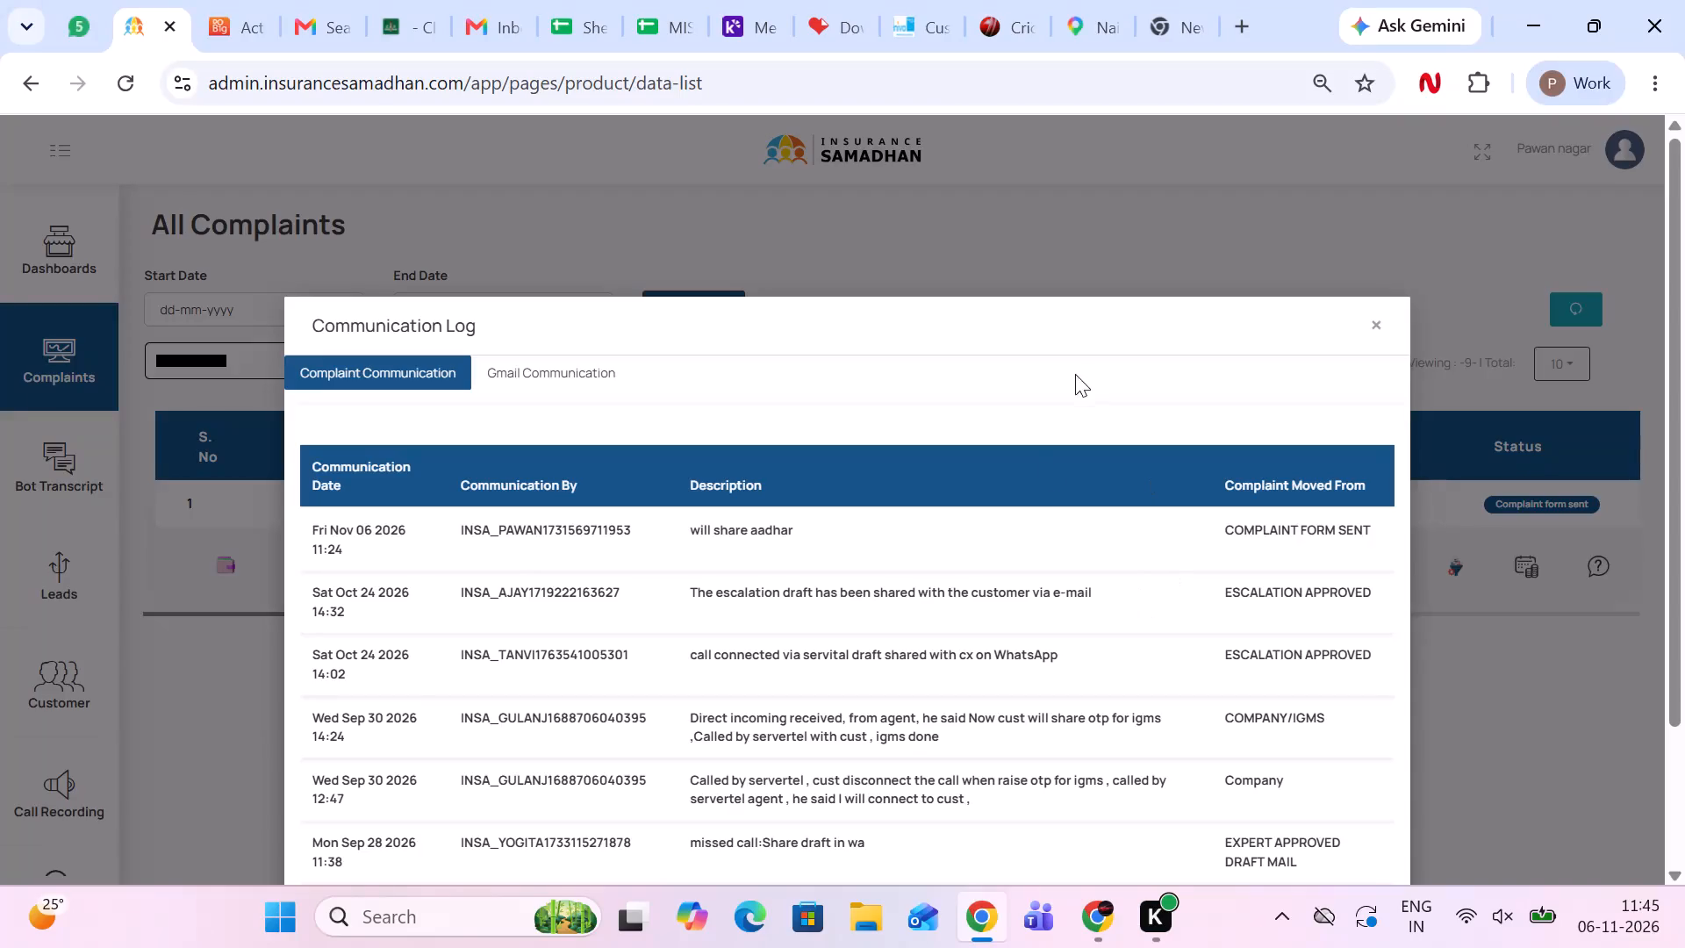
Close the communication log and return to the All Complaints list.
left_click(1524, 566)
left_click(1525, 642)
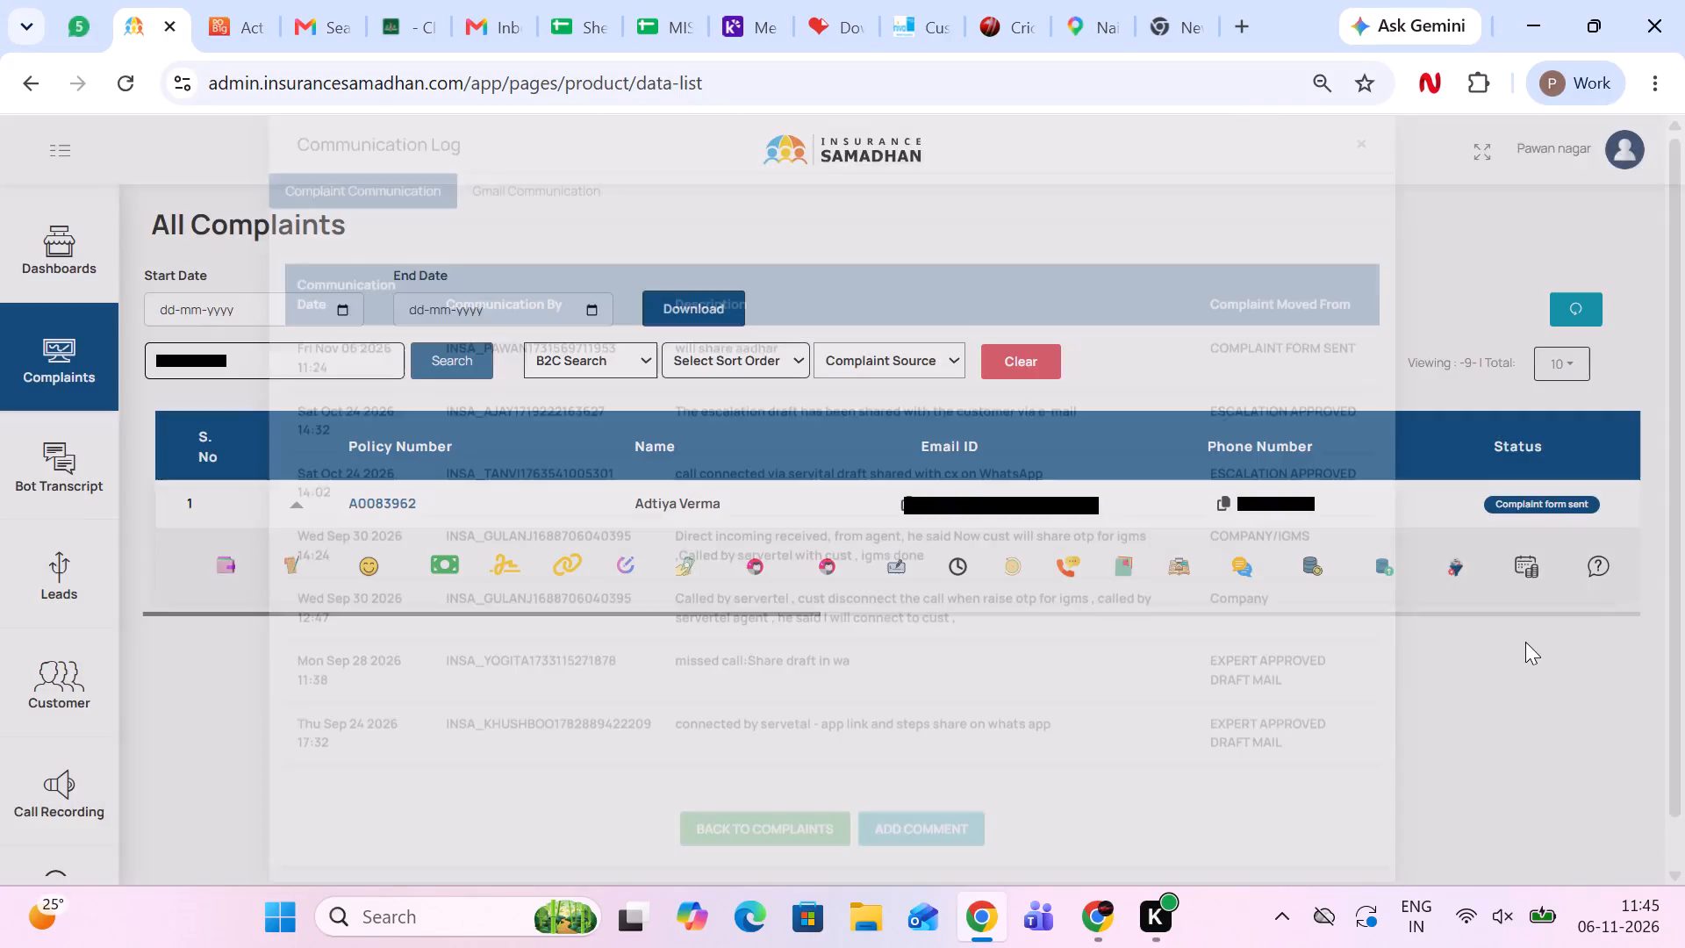
left_click(1283, 754)
left_click(1329, 751)
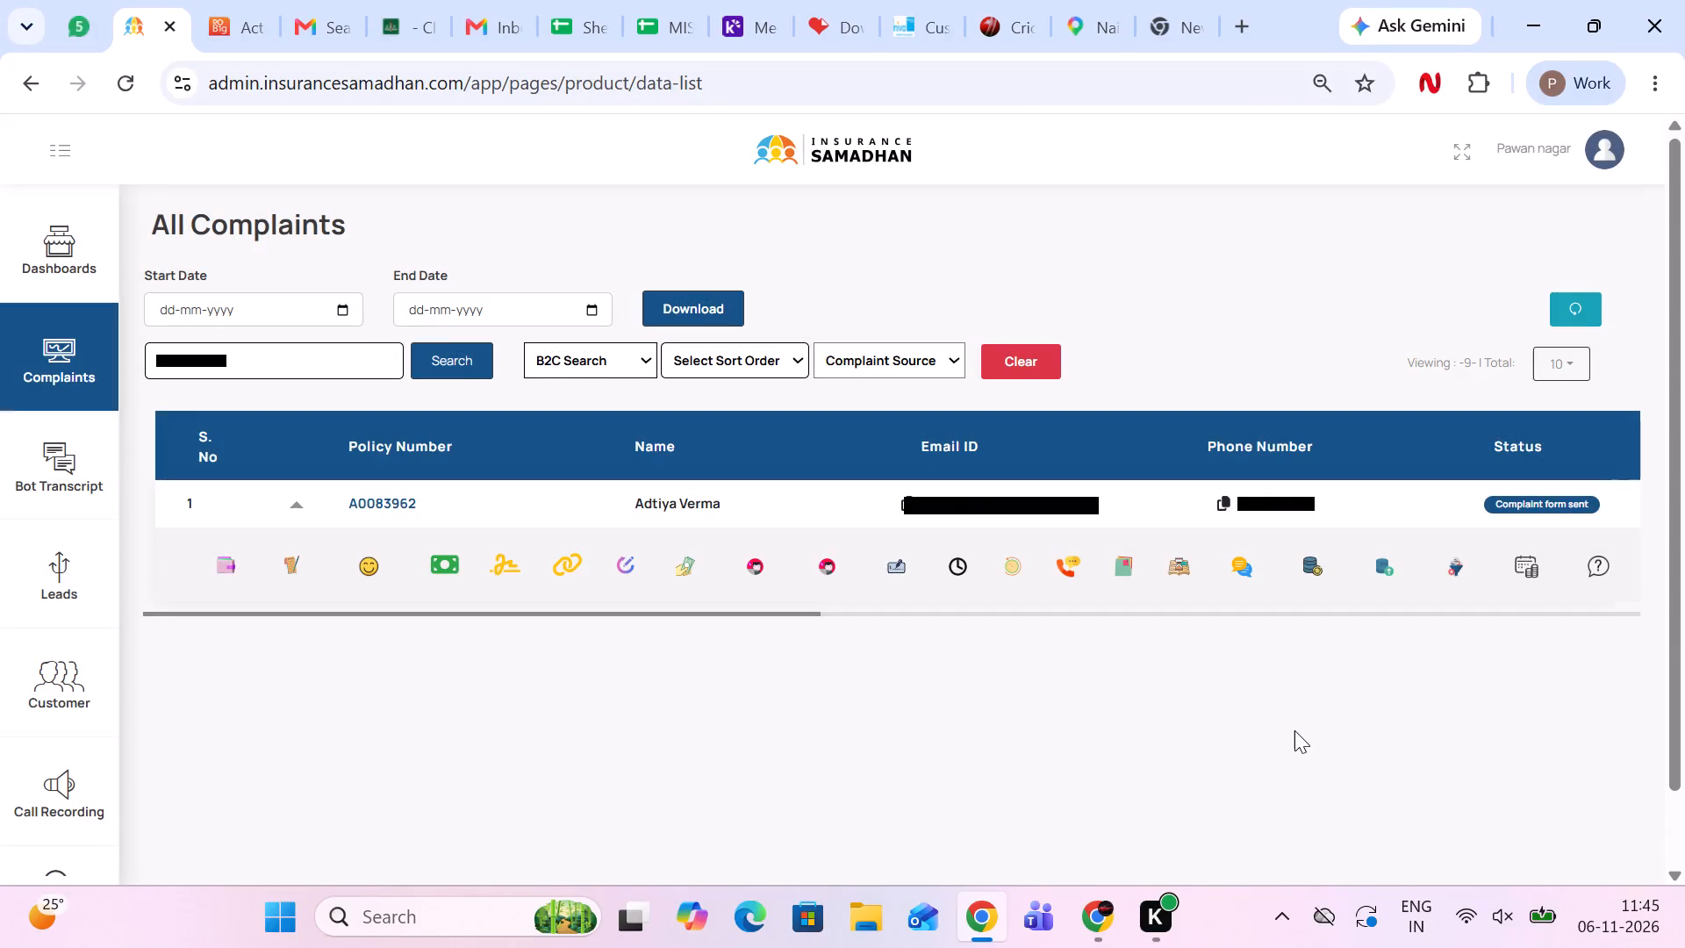
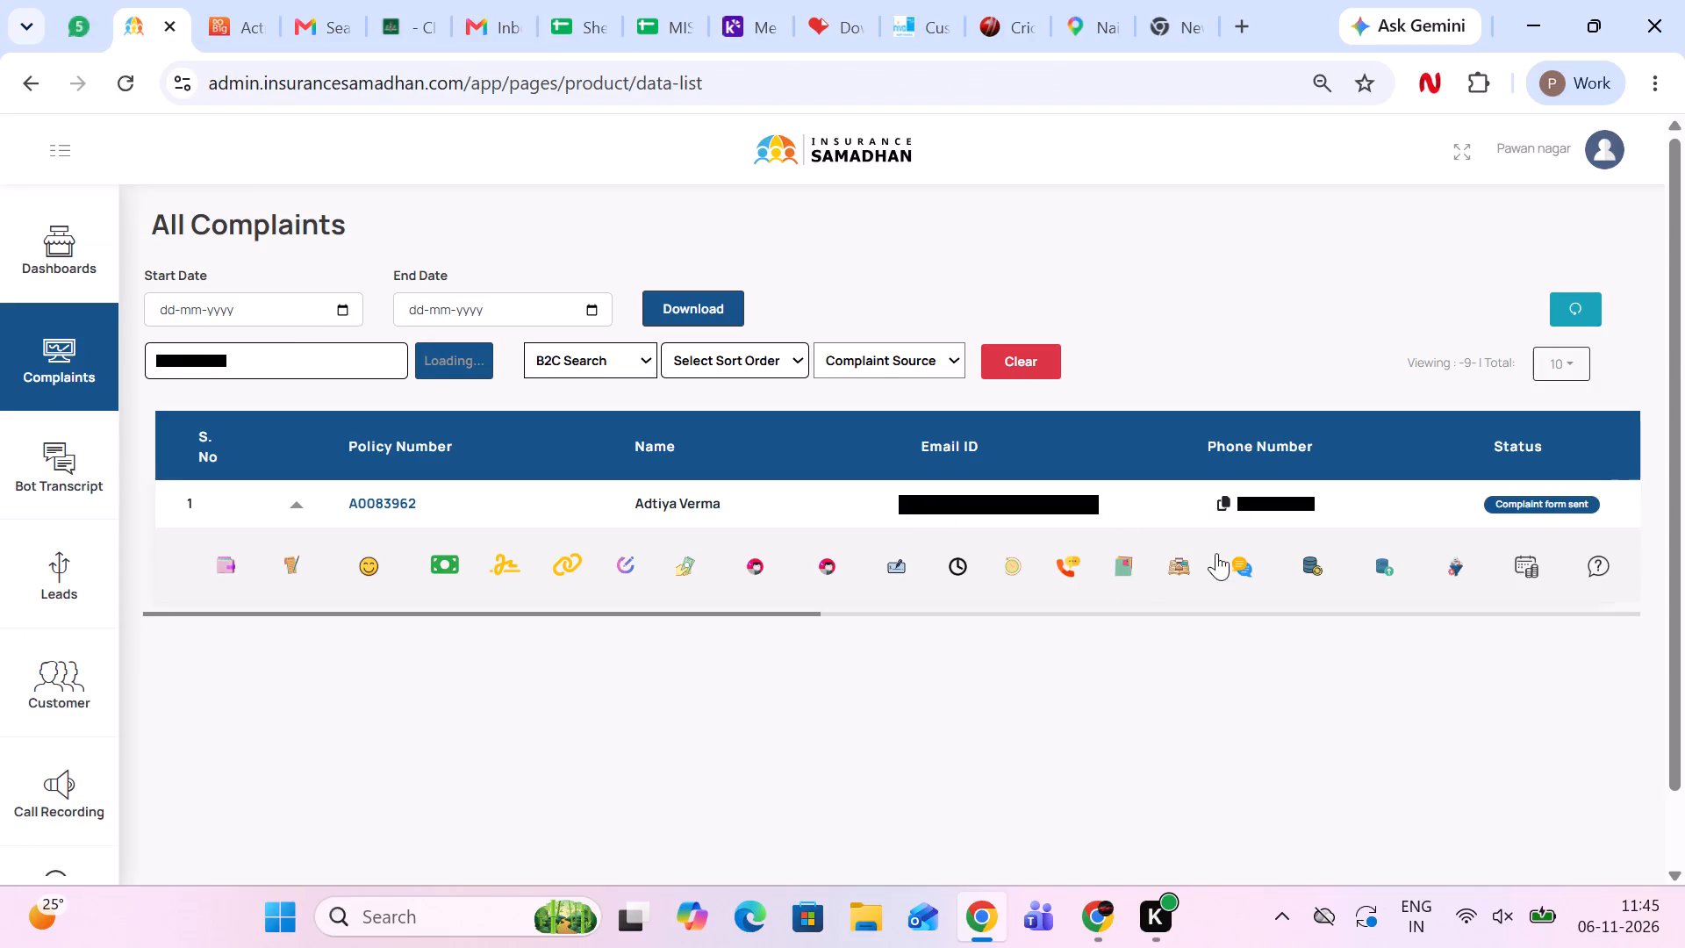
Open the communication log of the listed complaint again.
left_click(1240, 564)
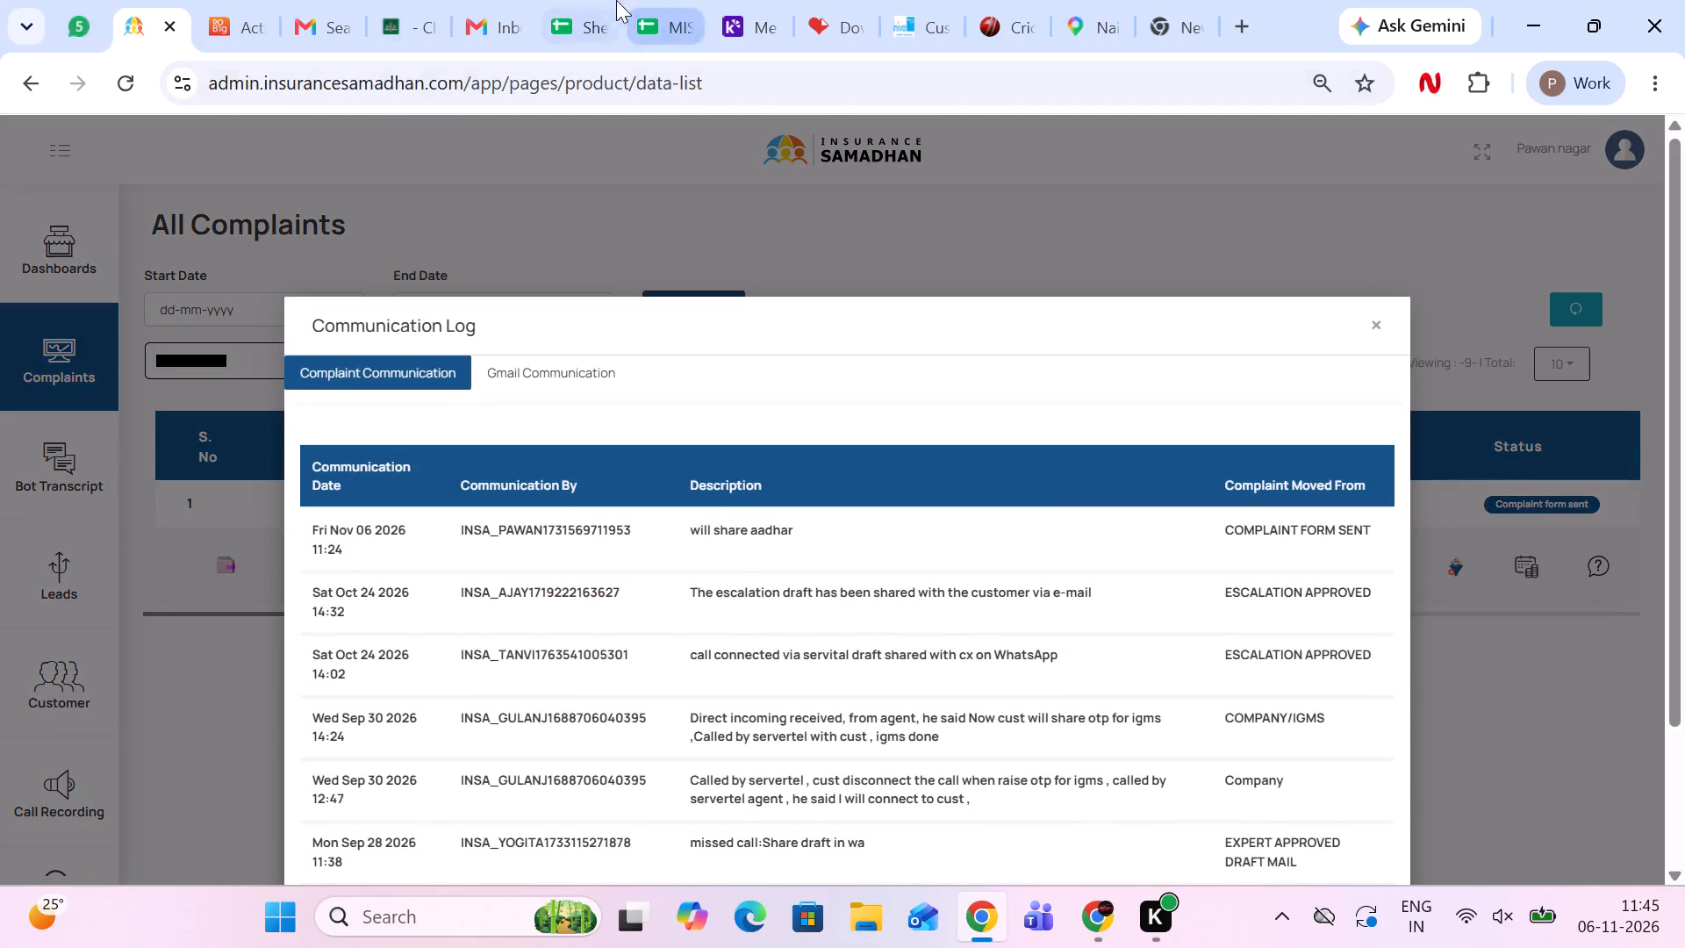
In the Sheet November spreadsheet, copy the Connected status from row 87 into the UserId cell of row 89 on CFS Nov.
left_click(593, 0)
key("ctrl+Left")
key("Up")
key("Left")
key("Up")
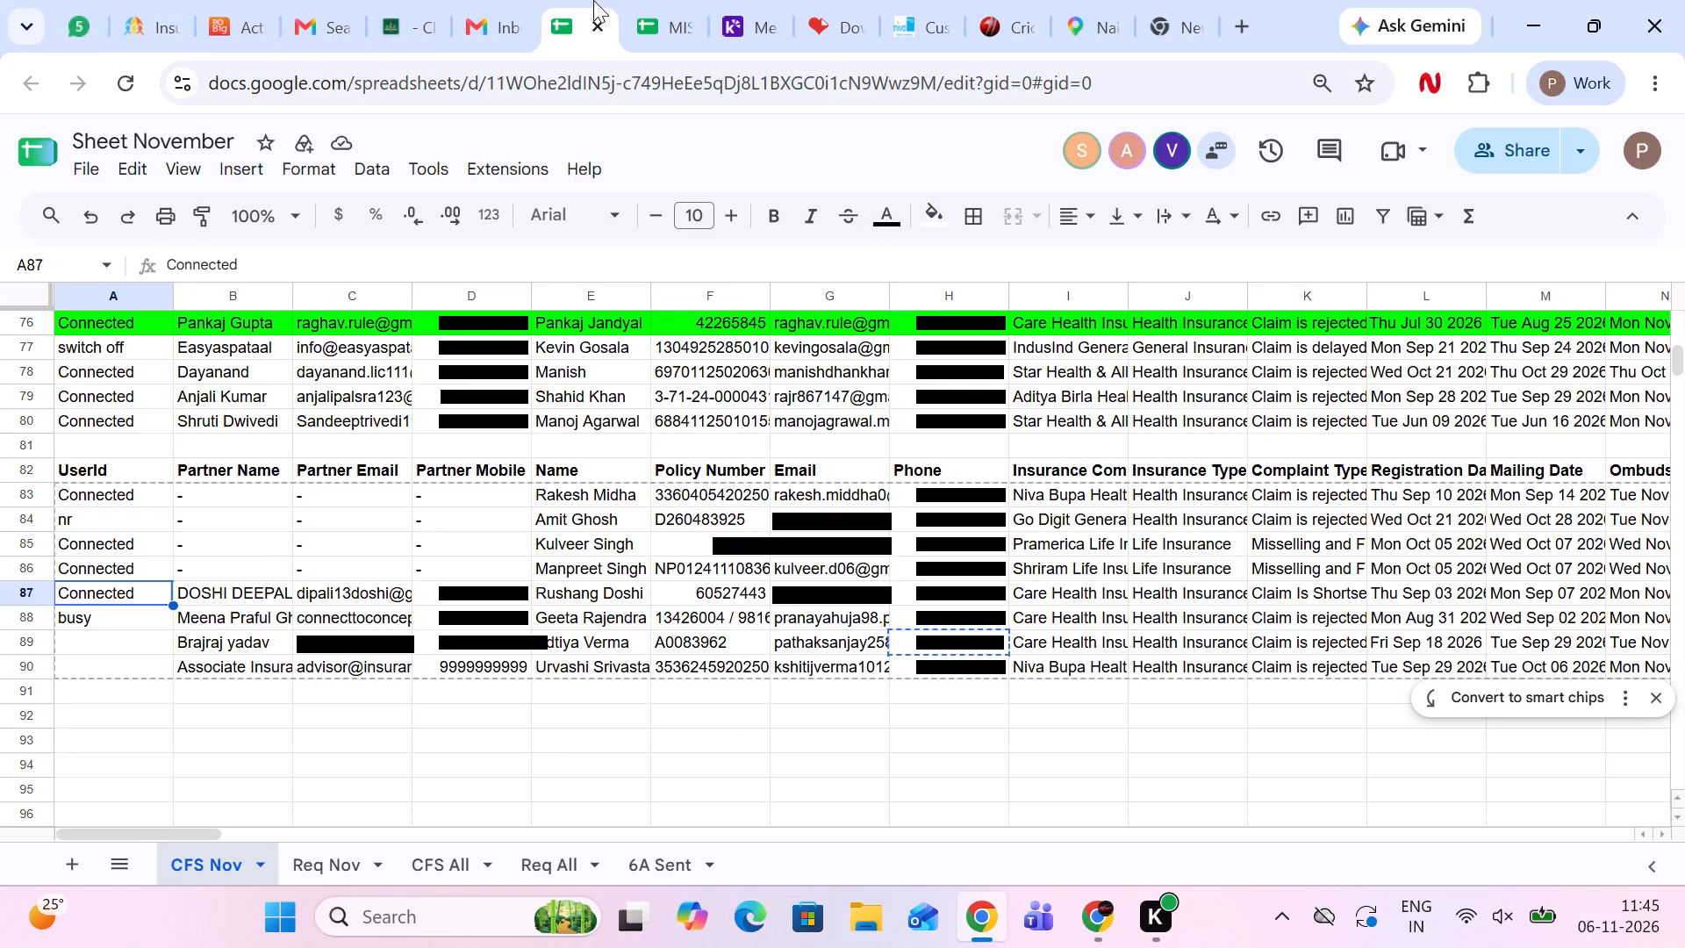
key("ctrl+c")
key("Down")
key("Down")
key("ctrl+v")
Copy the customer's phone number from row 90 of CFS Nov and search the complaint portal for it, closing the open communication log.
key("Down")
key("Right")
key("Right")
key("Right")
key("Right")
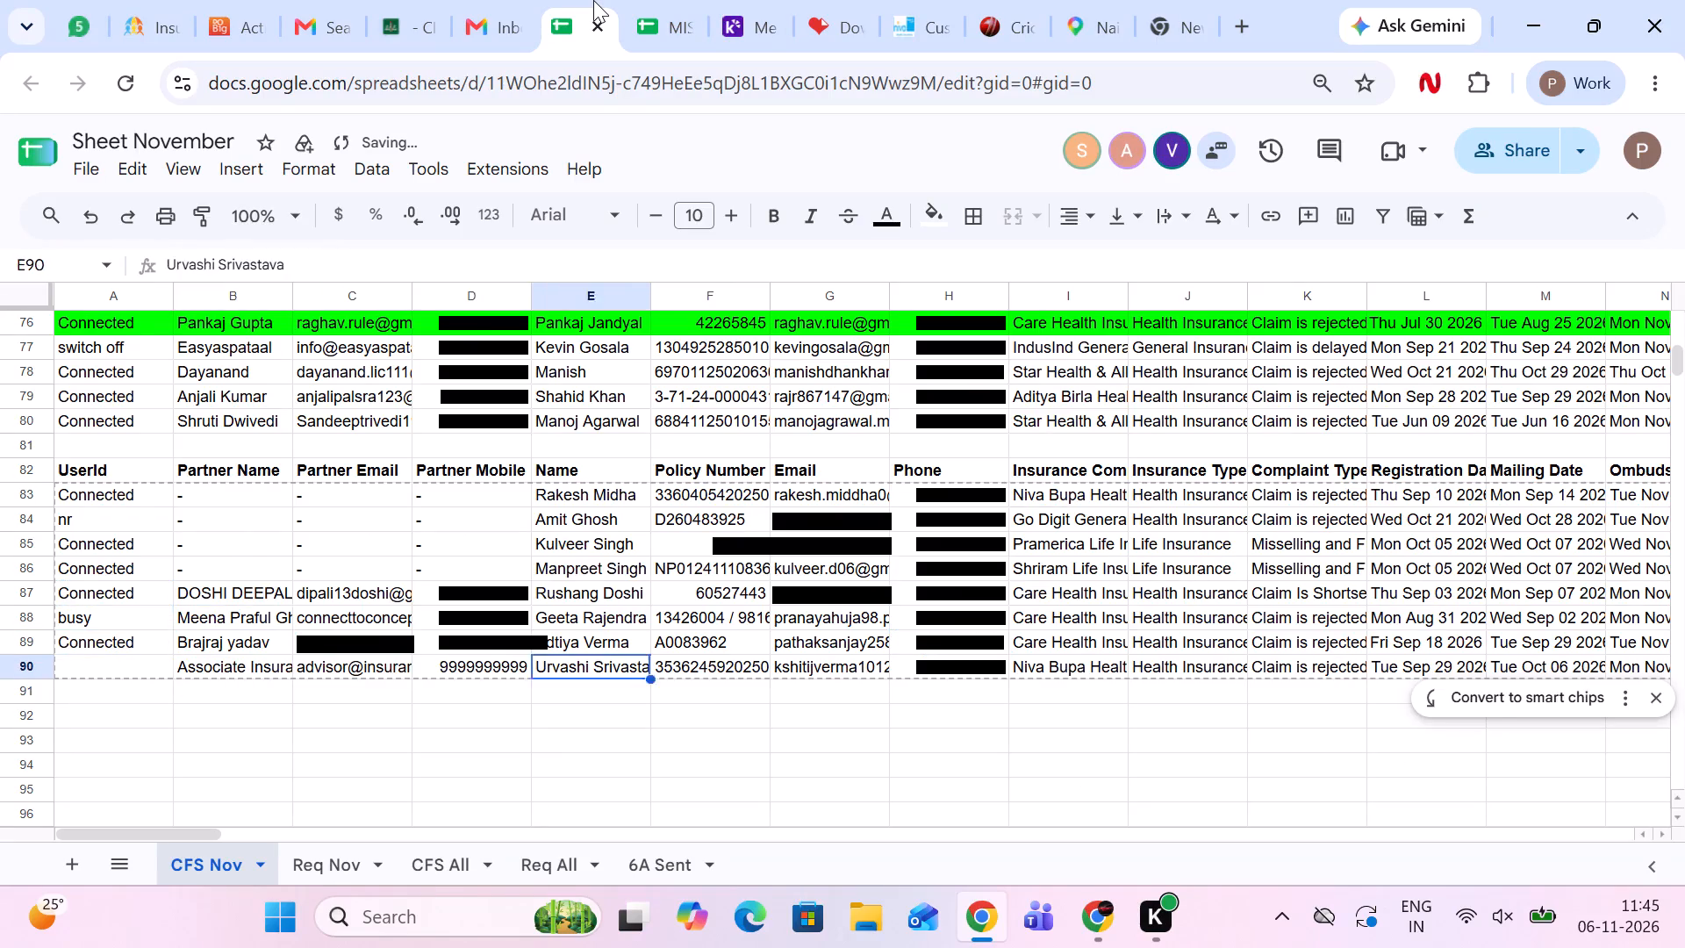
key("Right")
key("Right")
key("Right")
key("ctrl+c")
key("ctrl+c")
left_click(160, 0)
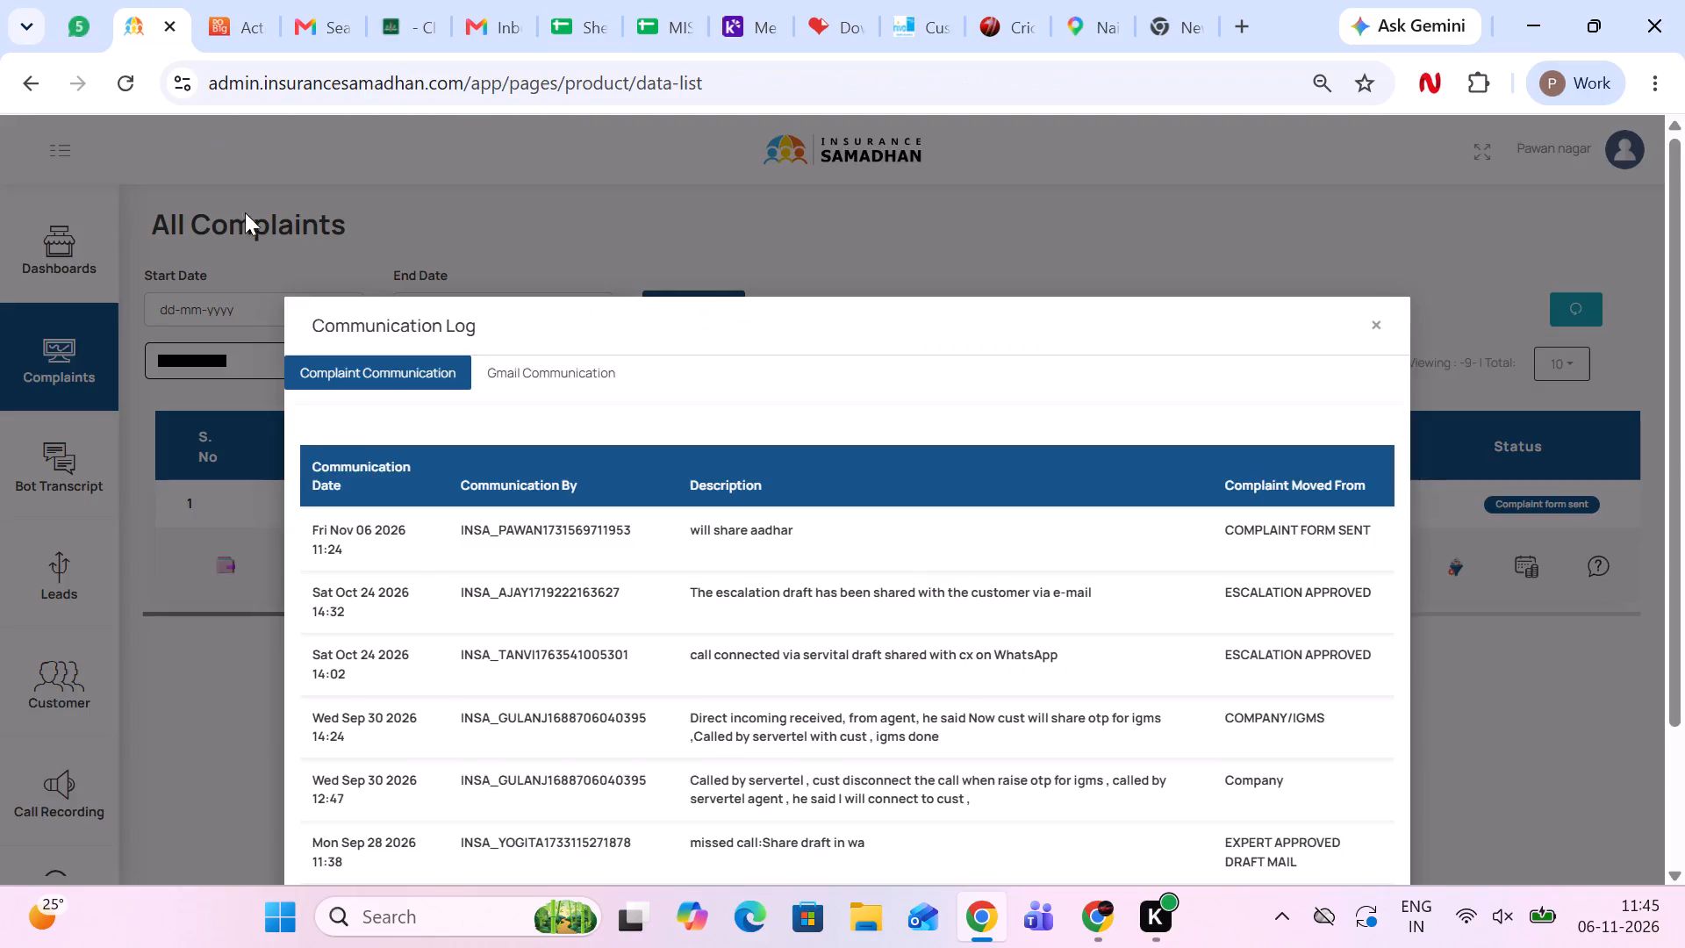
left_click(238, 294)
double_click(277, 376)
key("ctrl+v")
left_click(434, 352)
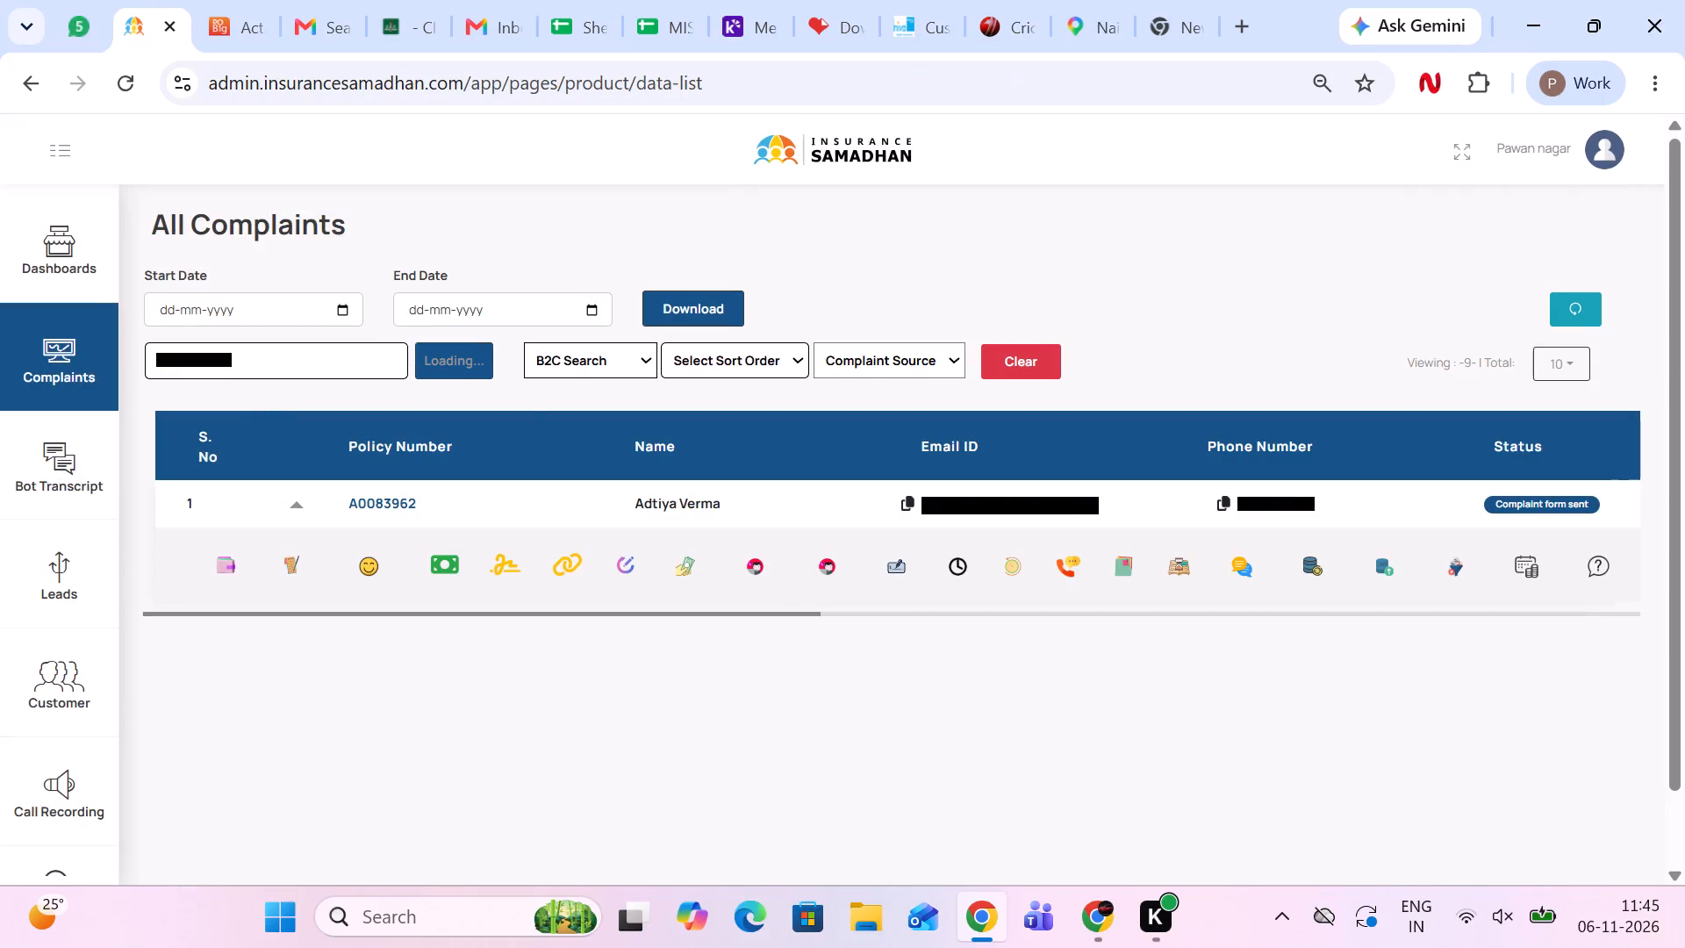
Check the communication log of the row 90 customer's complaint and close it.
left_click(1174, 499)
left_click(1233, 582)
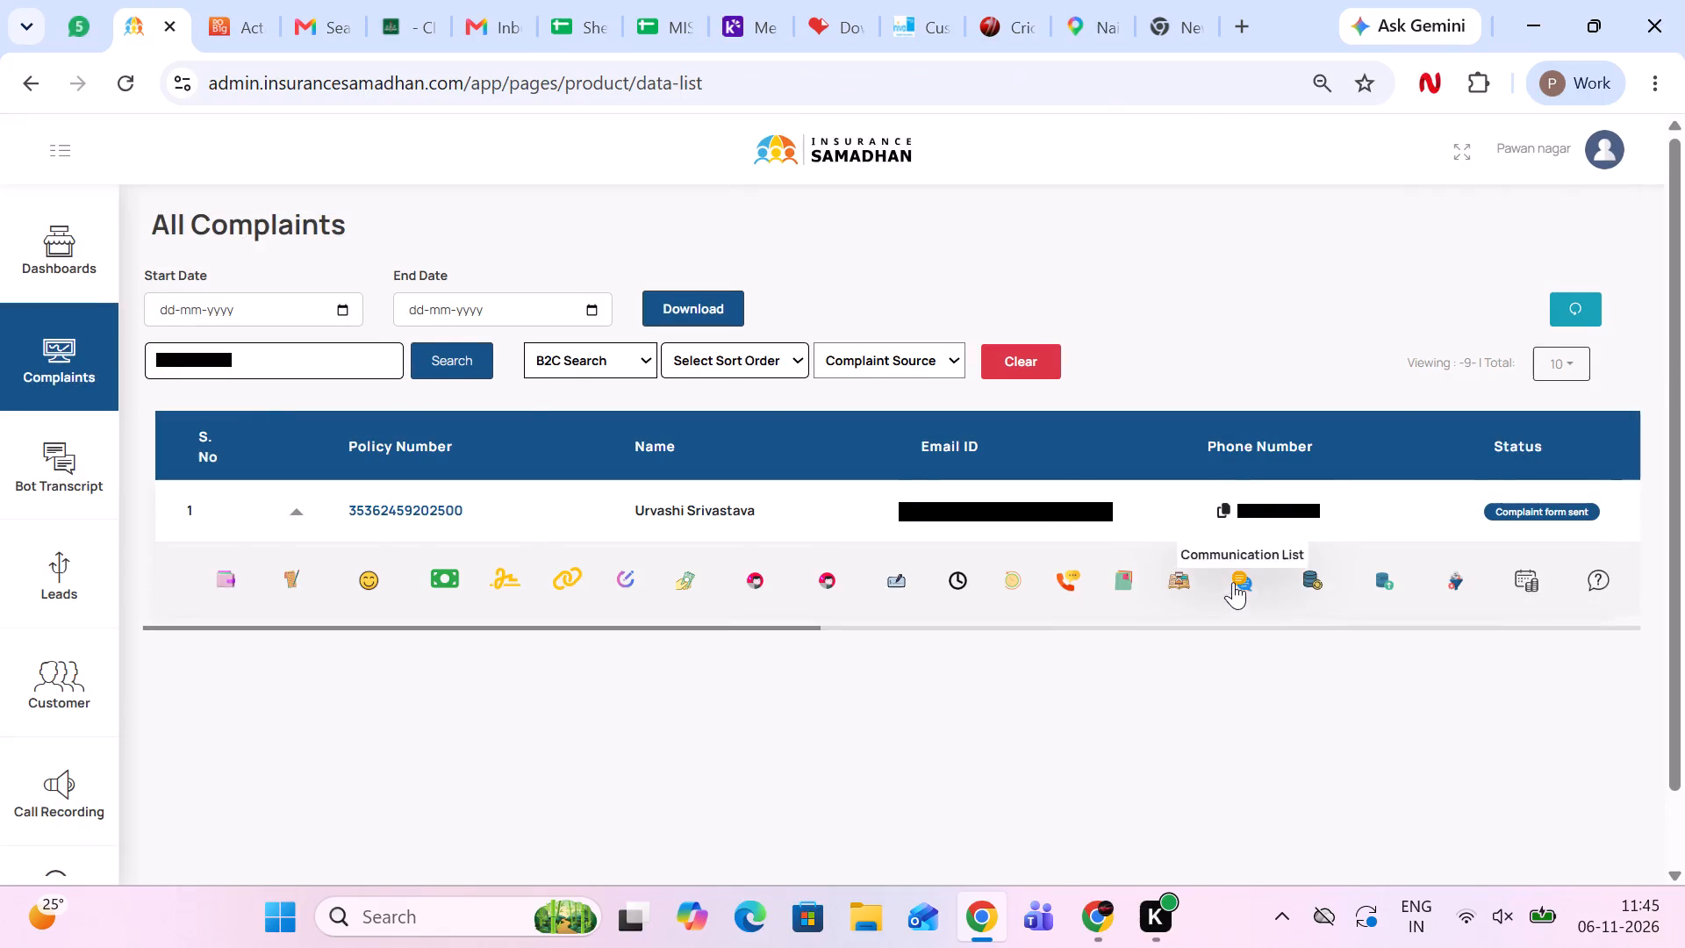
left_click(433, 190)
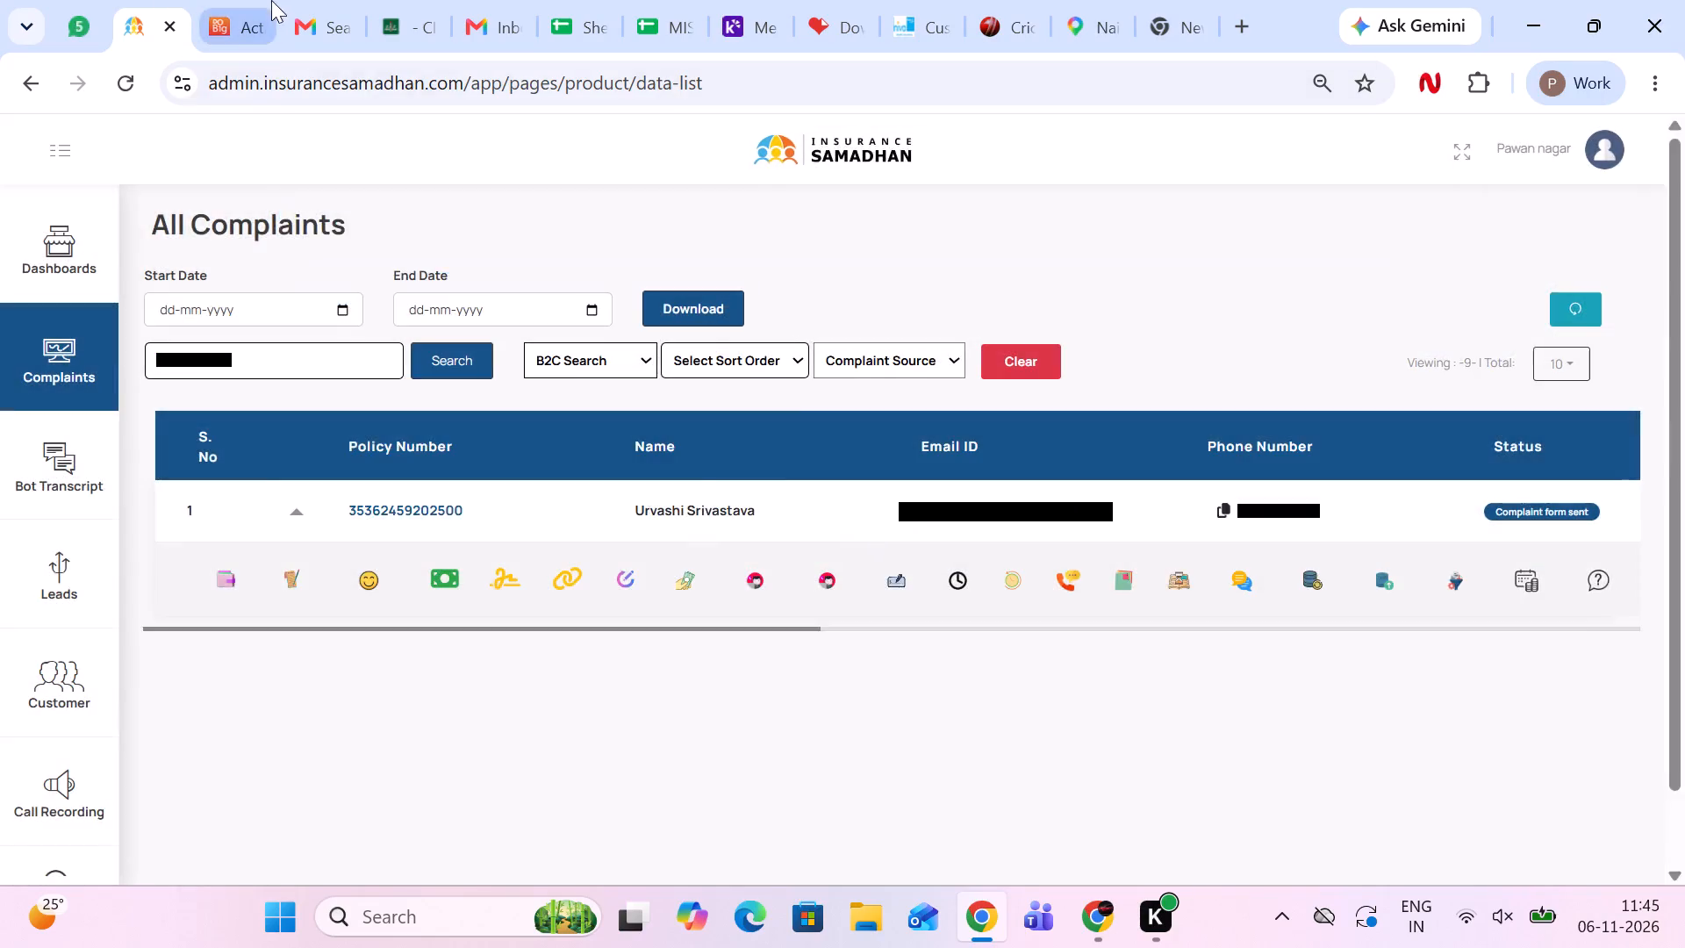
Switch to the Smartflo dialer and call the customer using the copied phone number.
left_click(271, 0)
double_click(802, 261, "ctrl")
key("ctrl+v")
left_click(821, 664)
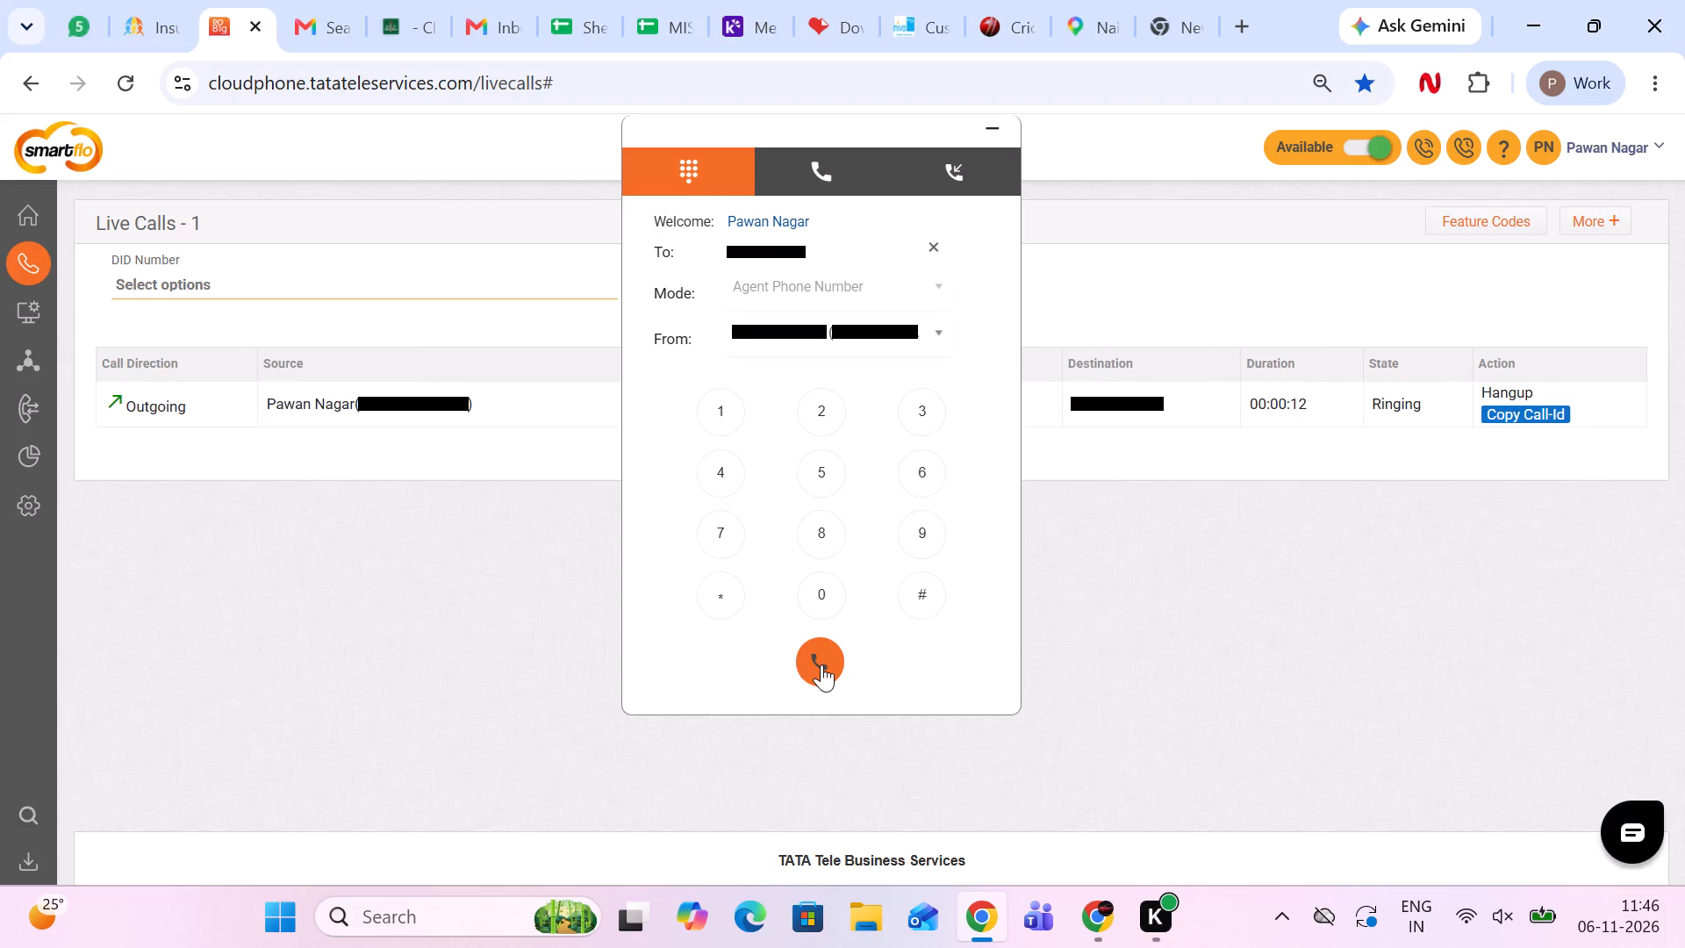
Return to the customer's complaint record in the complaint admin portal.
left_click(168, 0)
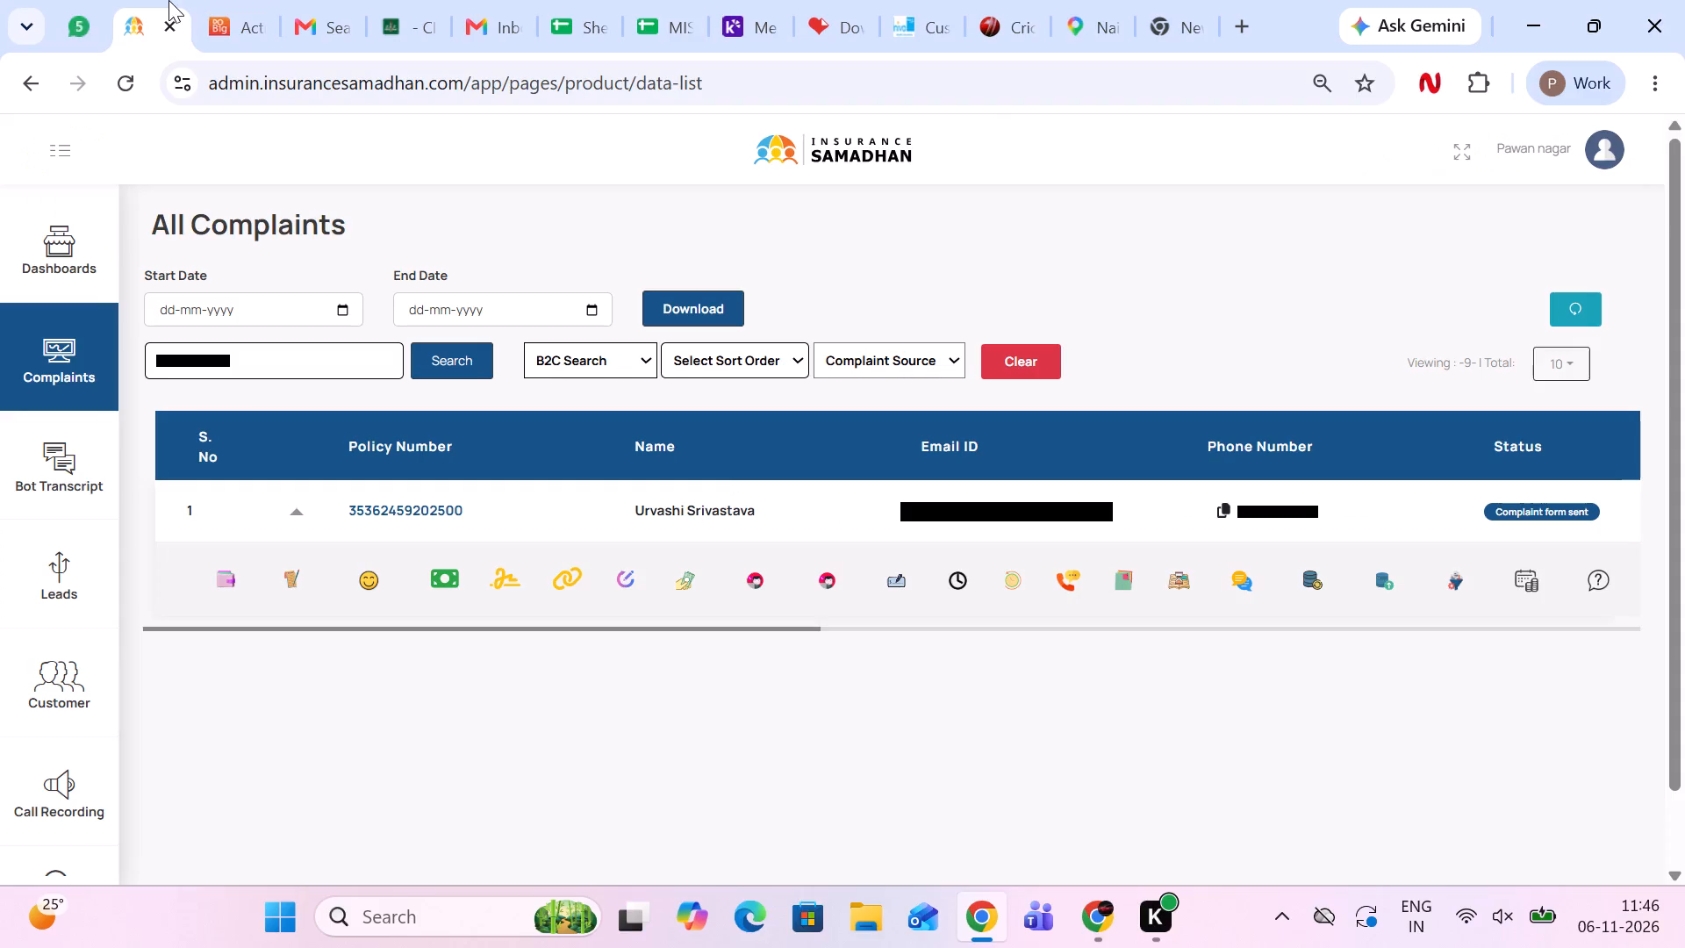
left_click(884, 720)
left_click(943, 723)
Add the comment "nr" to the communication log of the row 90 customer's complaint and save it.
left_click(1247, 570)
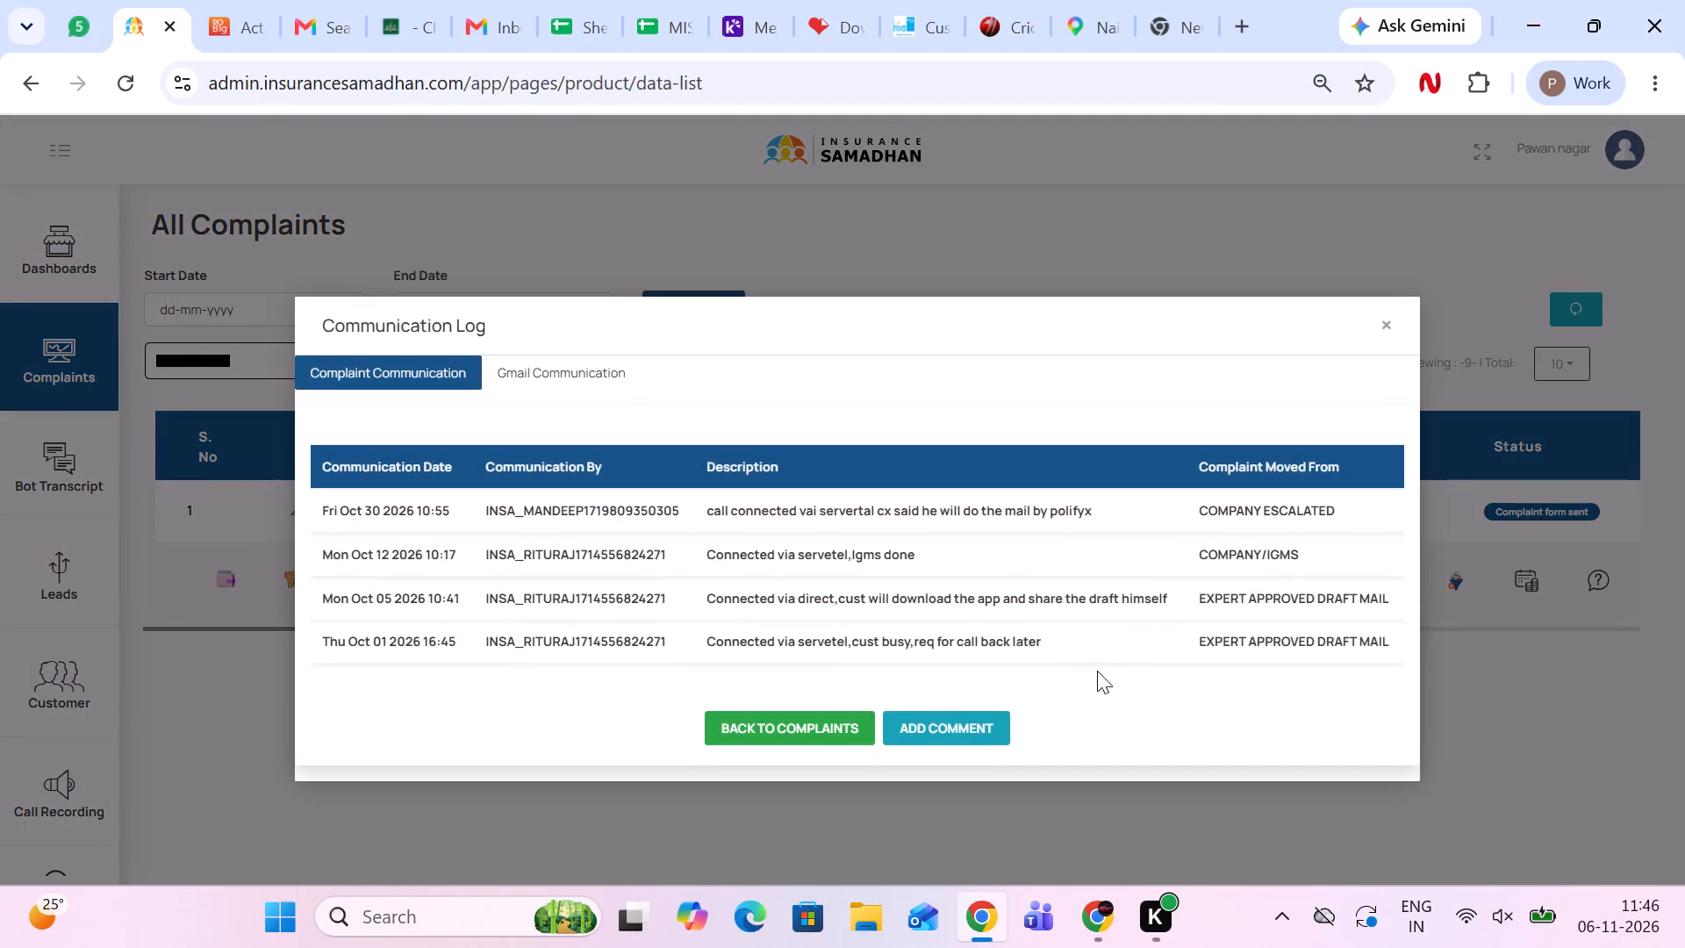
left_click(969, 730)
left_click(944, 571)
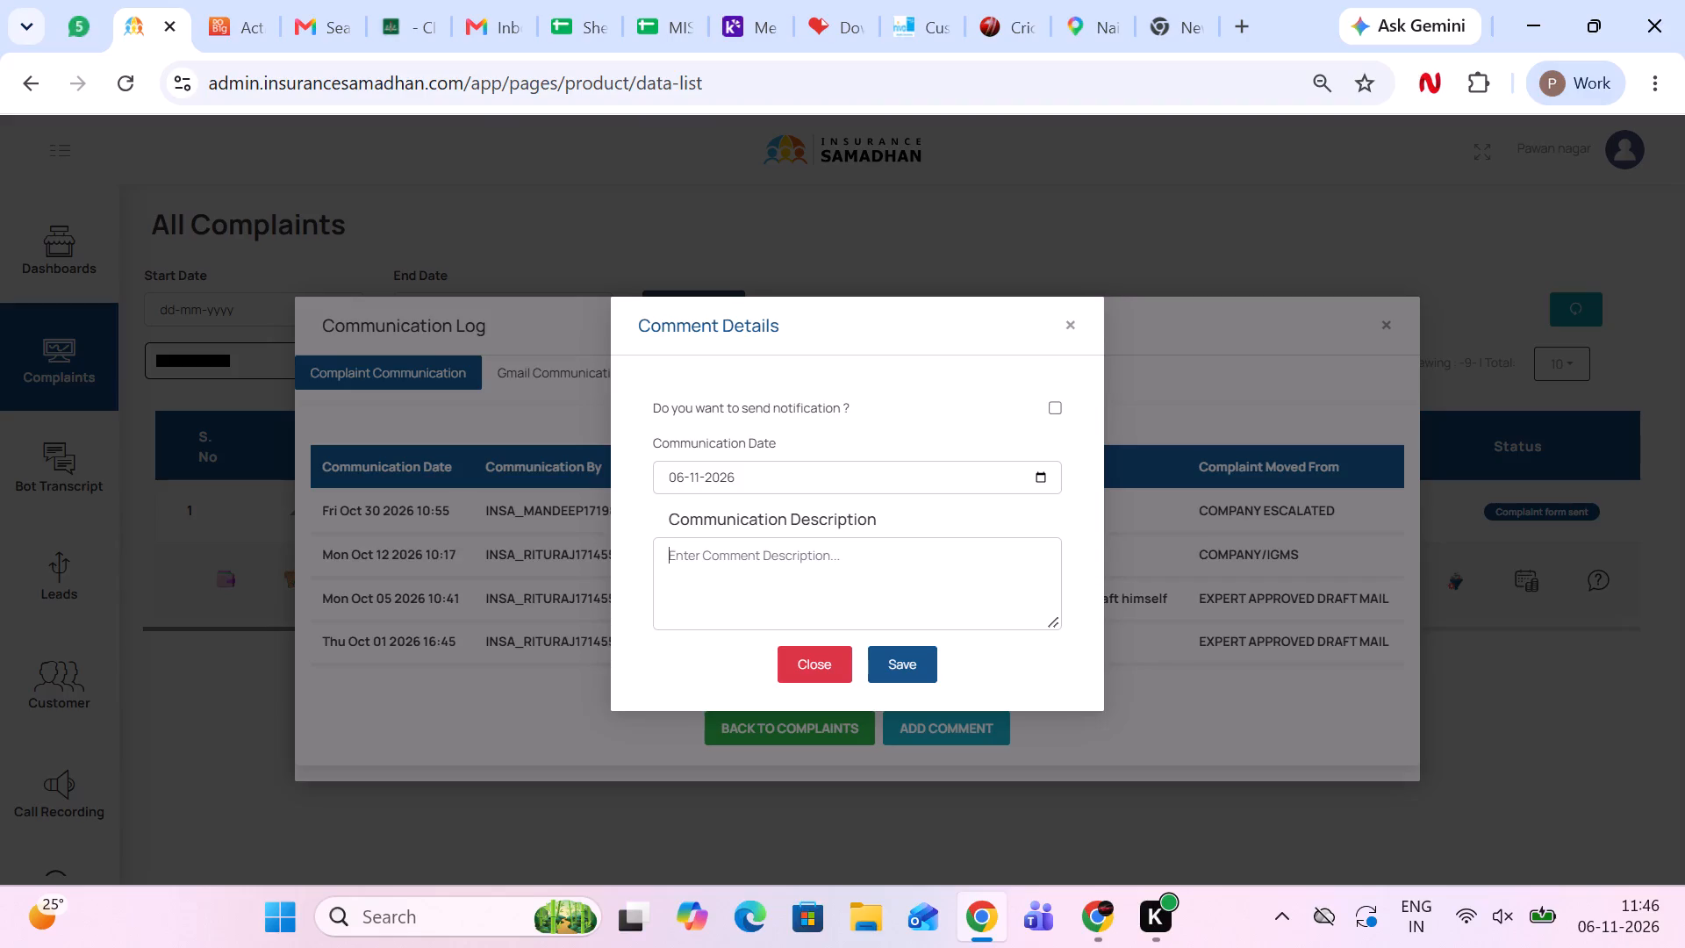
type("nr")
left_click(912, 664)
Switch to the Sheet November spreadsheet and enter "nr" as the call status for row 90 in CFS Nov.
left_click(568, 0)
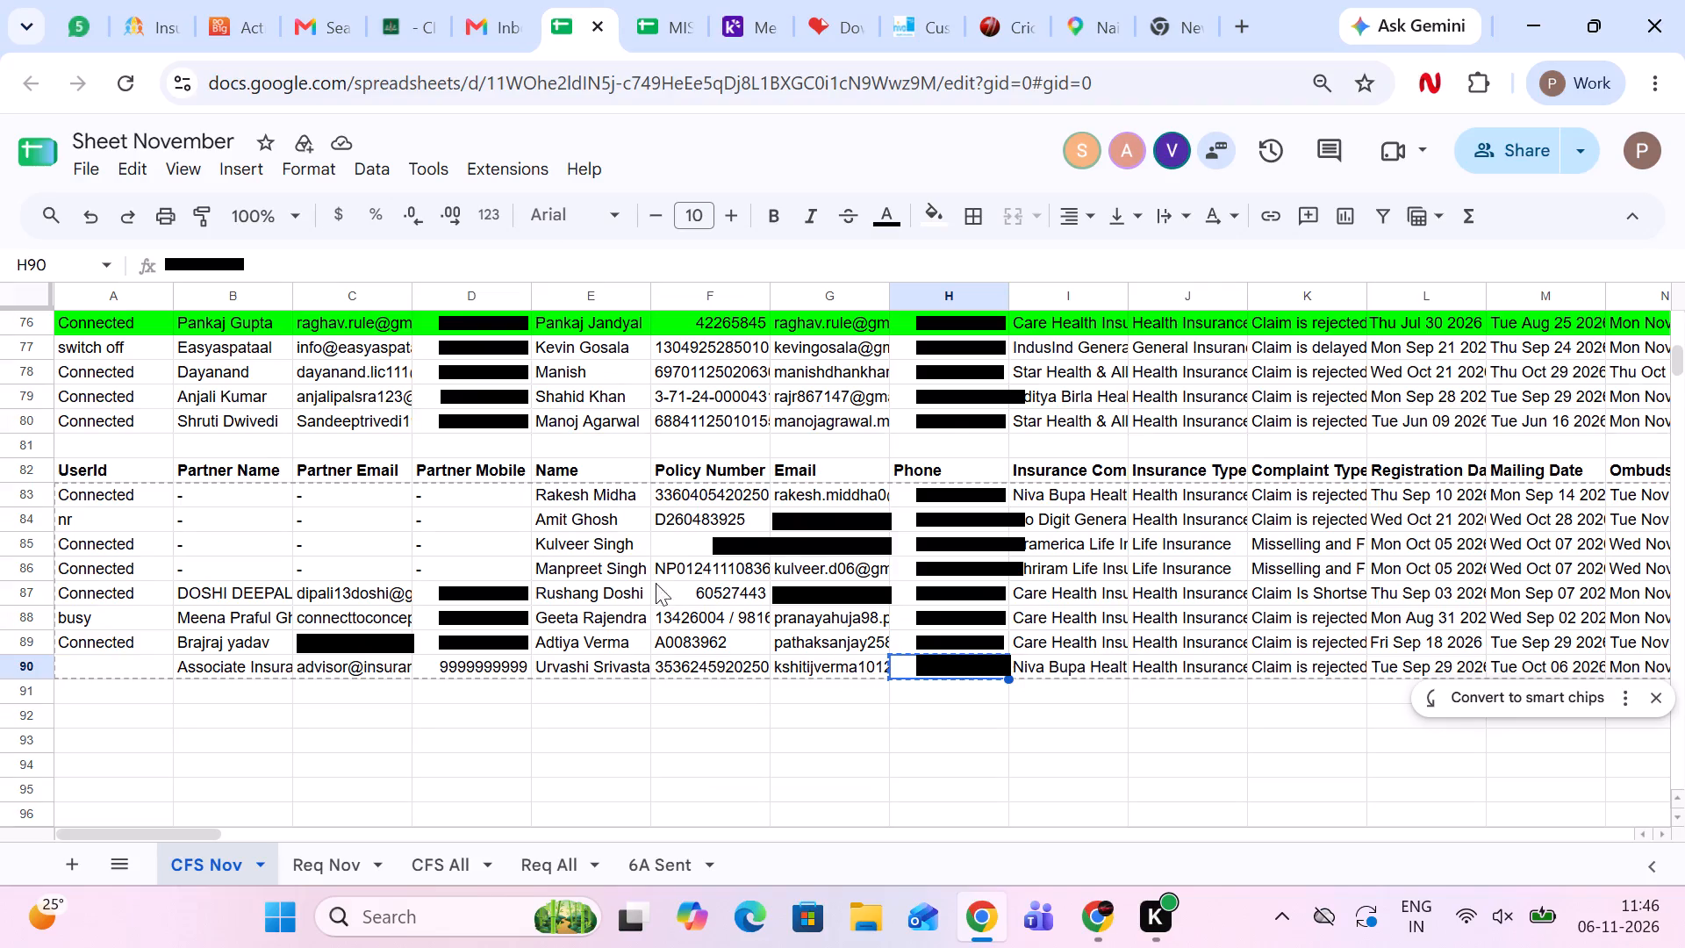
left_click(140, 660)
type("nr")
left_click(176, 682)
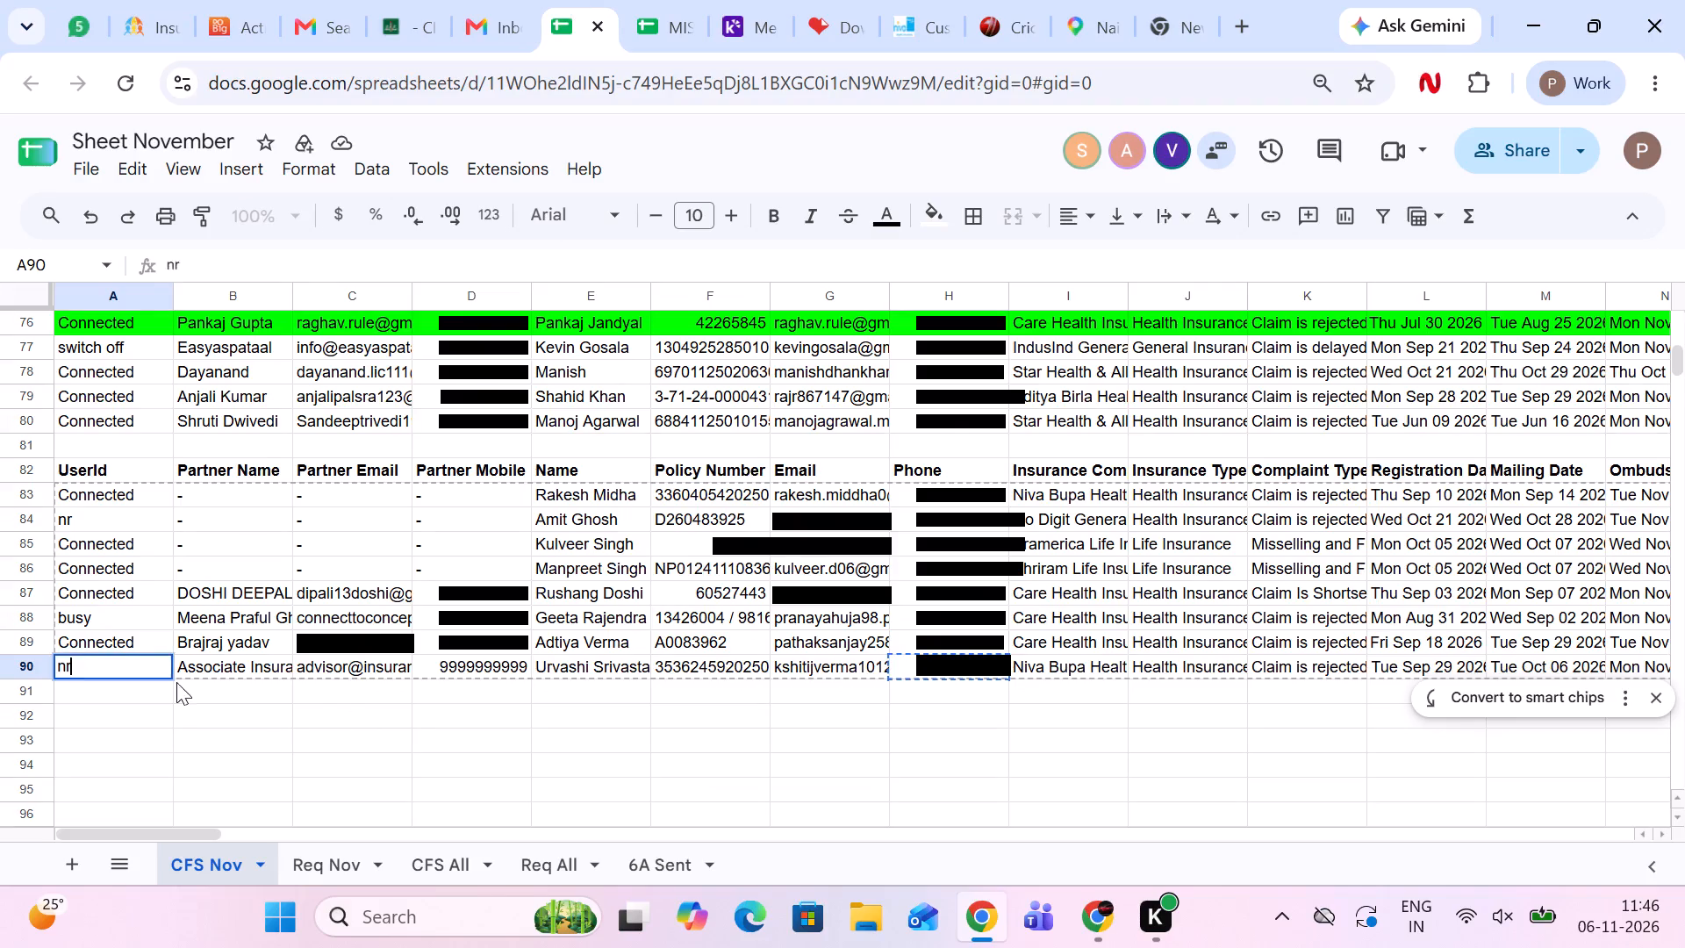
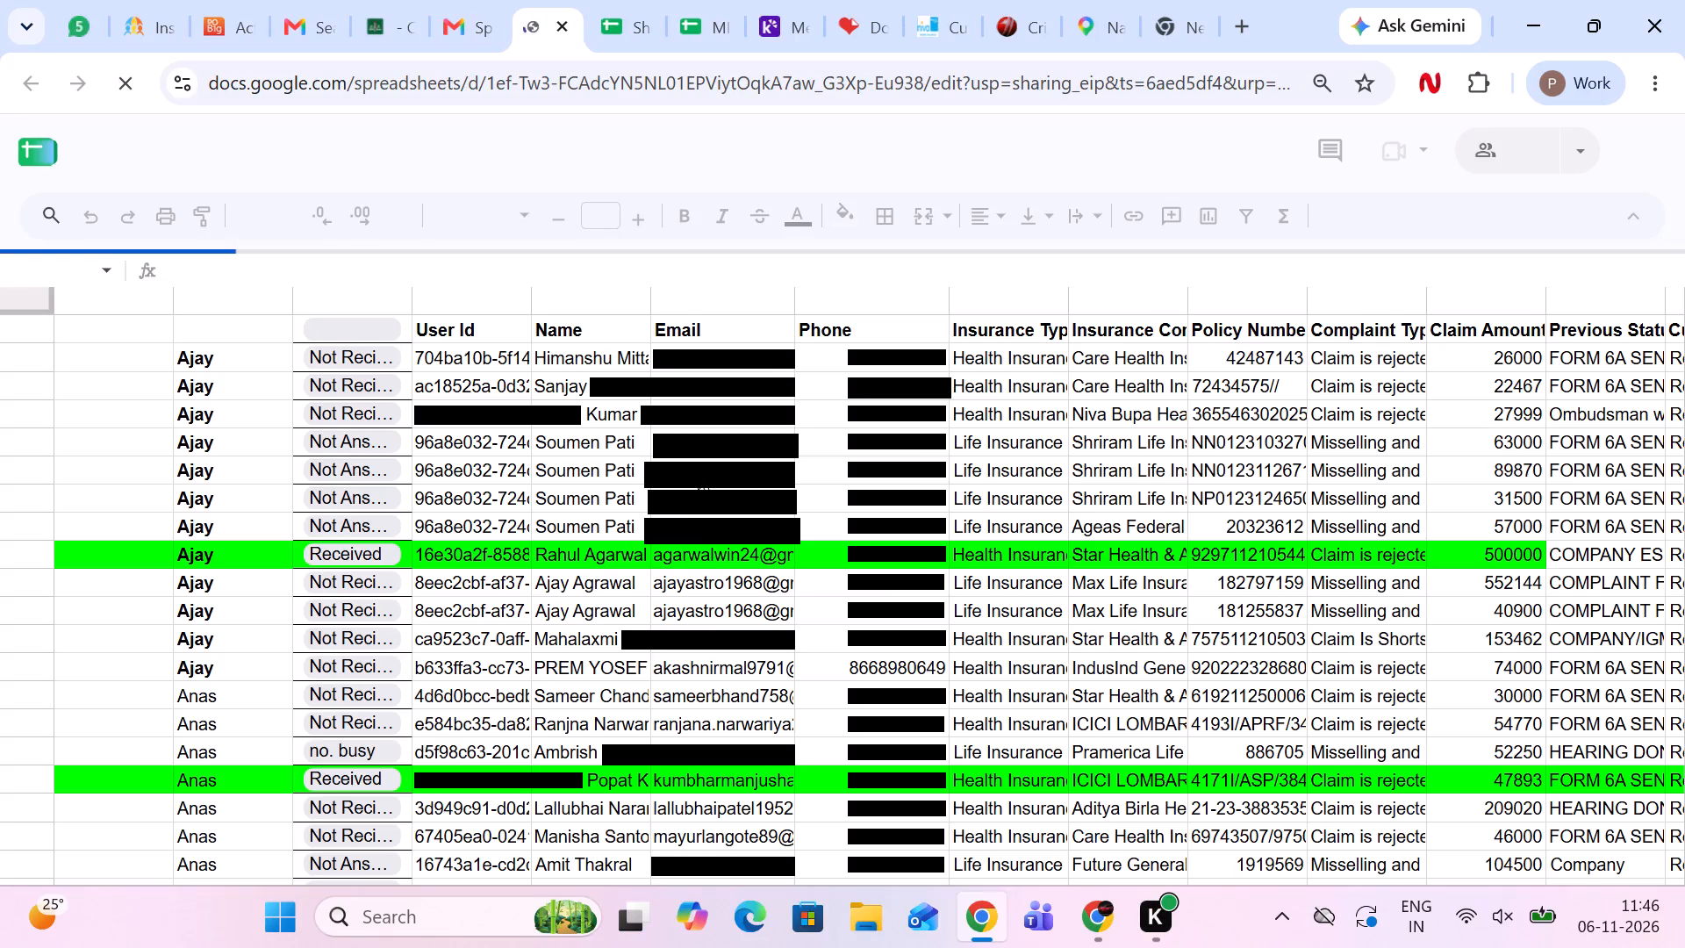
Examine the assigned agents and call statuses in Sheet5 of RESOLVED SHEET NOVEMBER 2026, down to the Pankaj and Pawan rows.
scroll(489, 639, "down", 9)
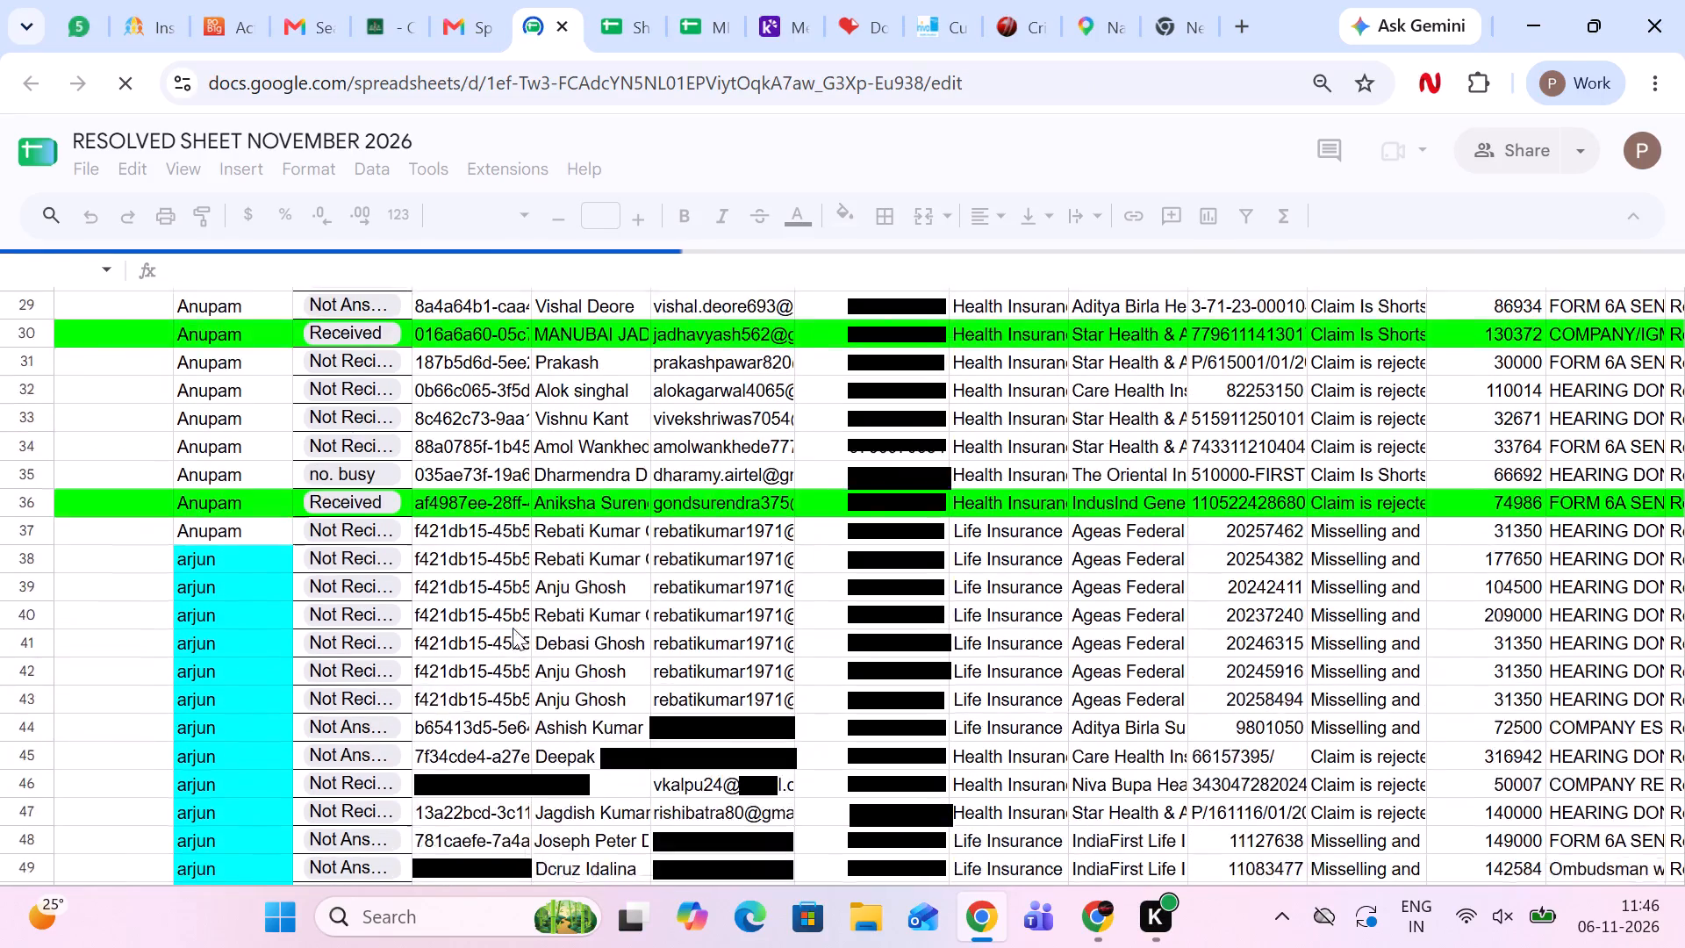
scroll(513, 628, "down", 13)
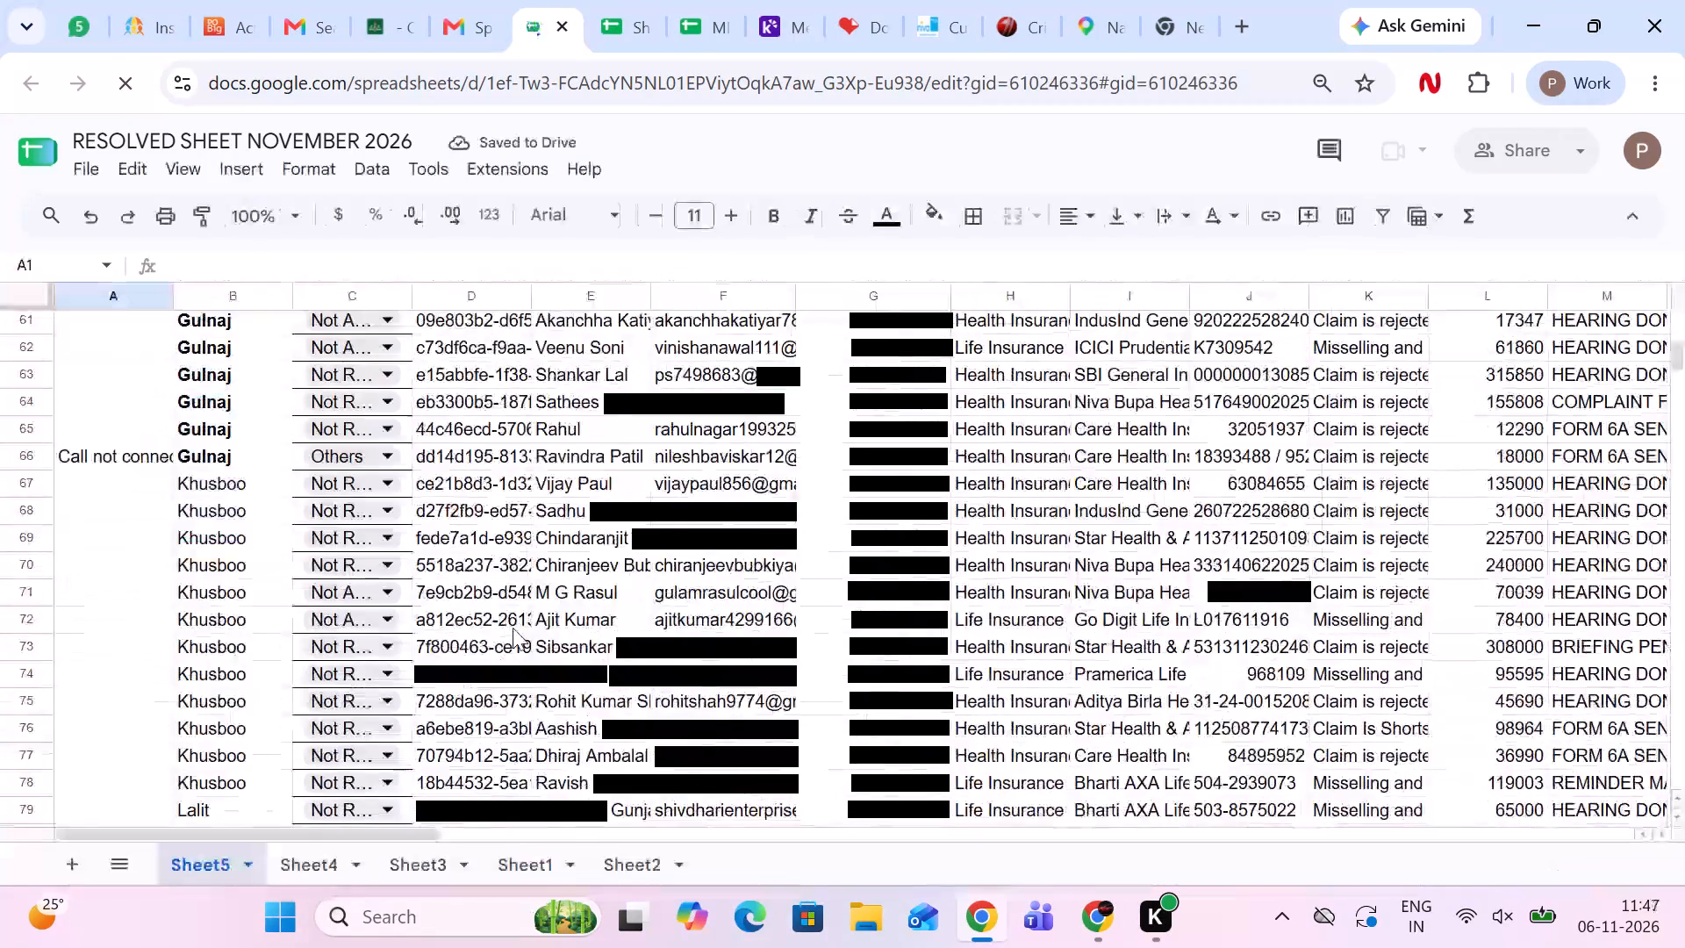
scroll(513, 628, "down", 7)
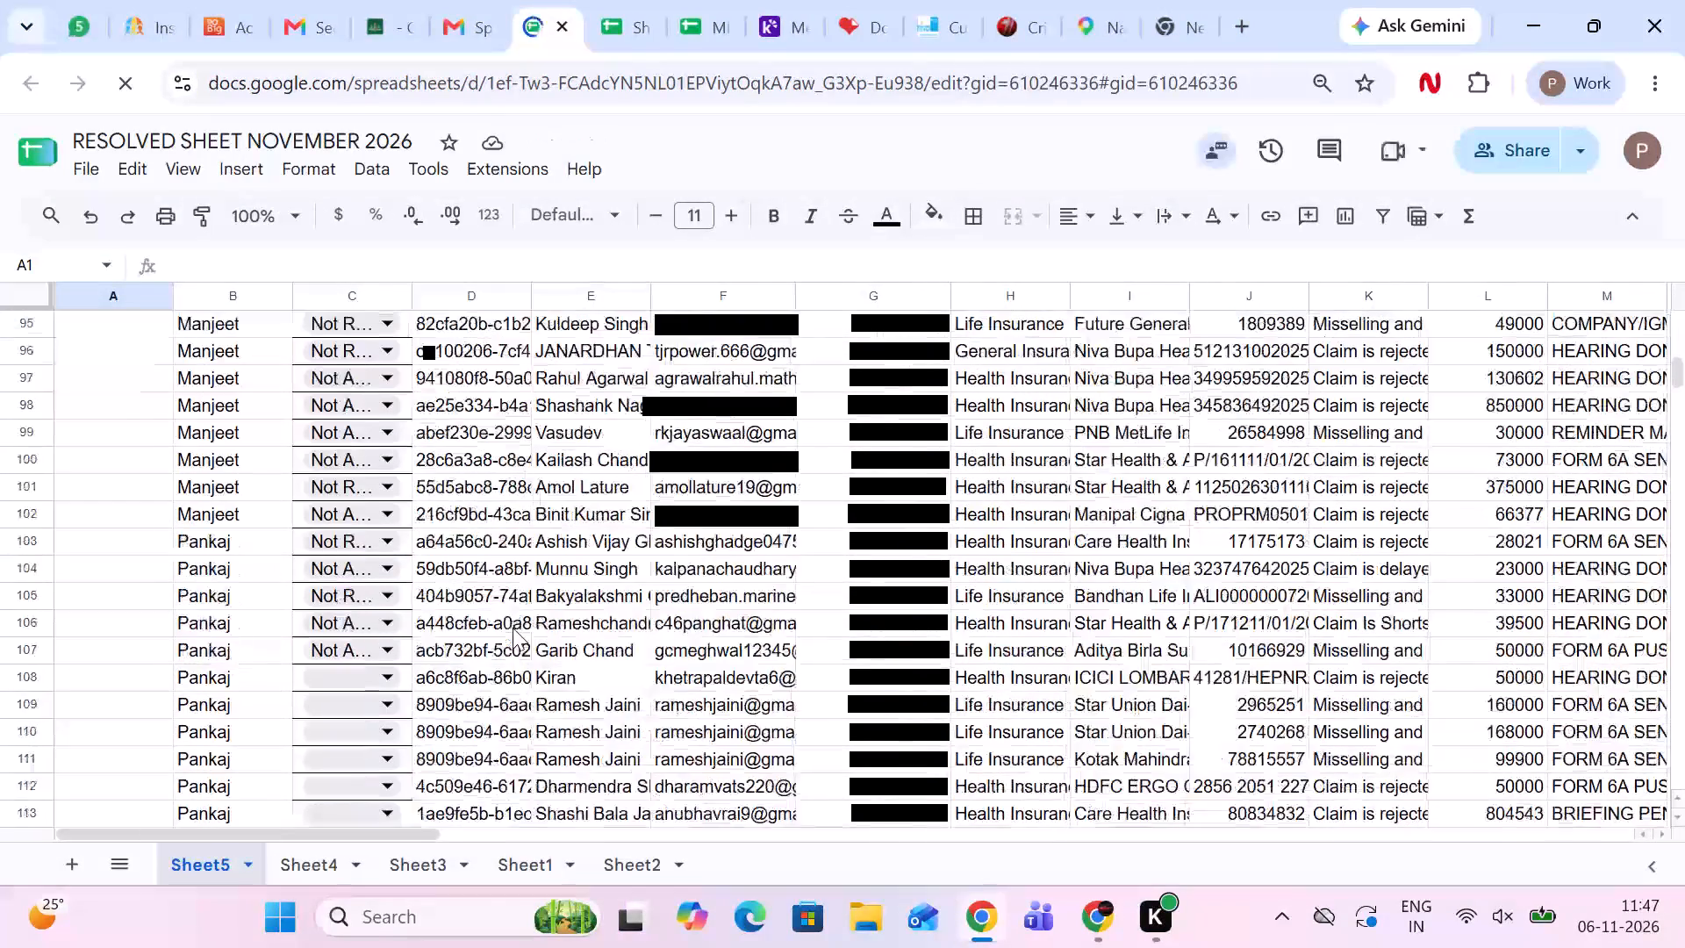
scroll(513, 628, "down", 3)
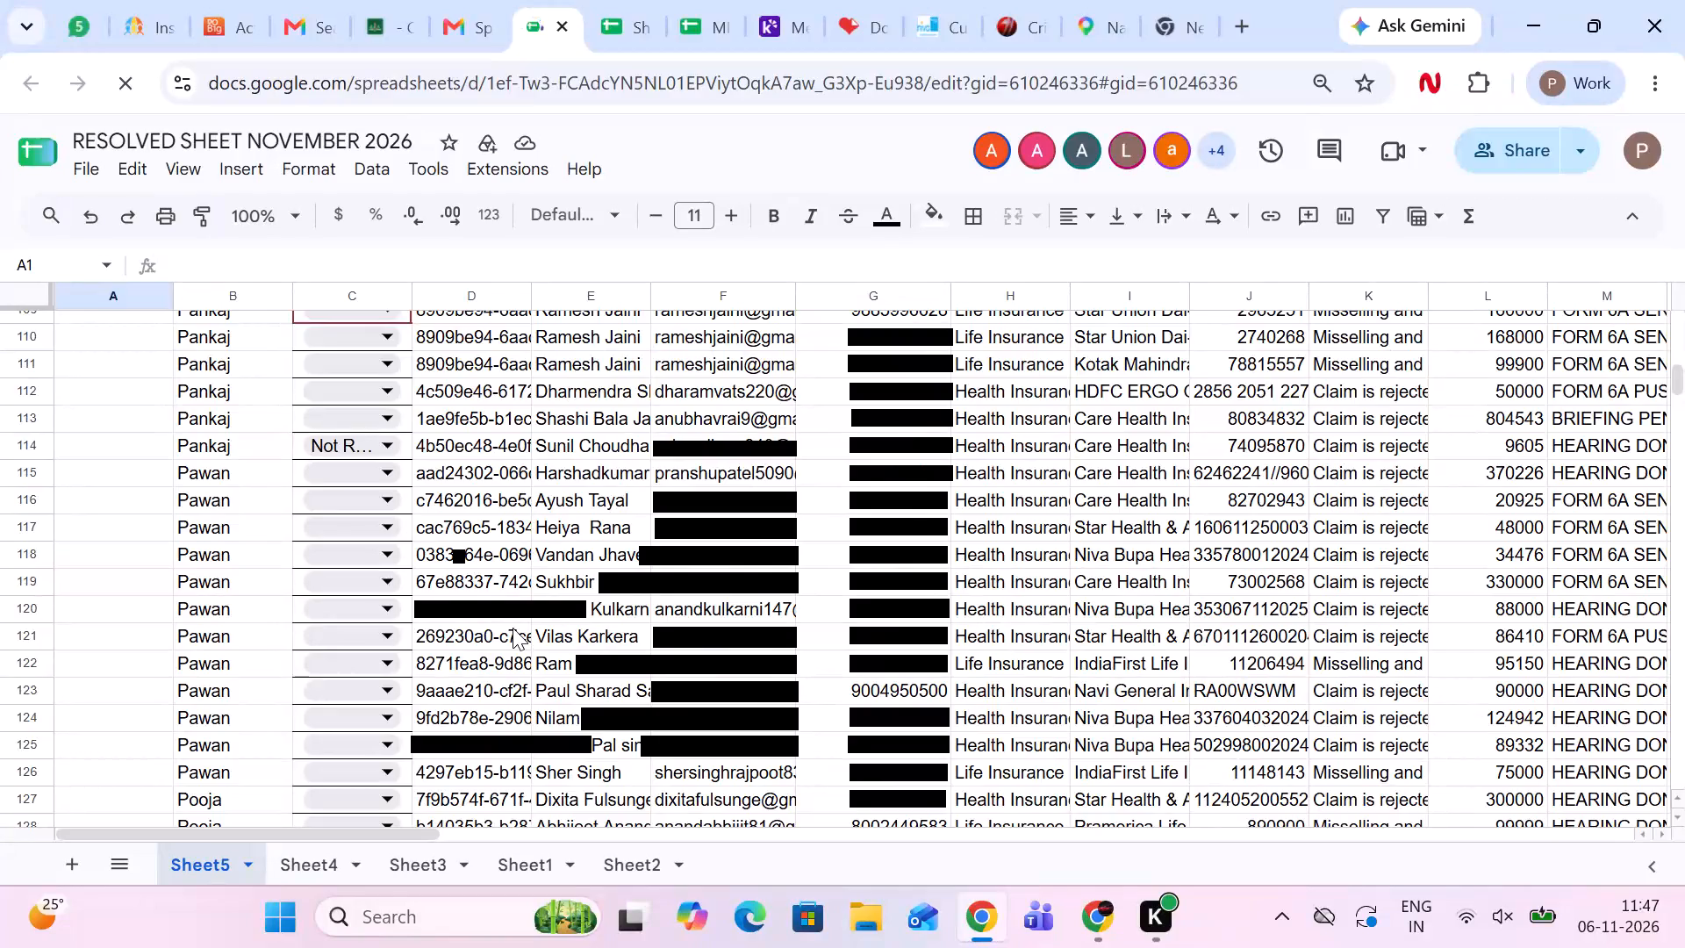
Copy the phone number from row 115 of Sheet5 in RESOLVED SHEET NOVEMBER 2026 and search the complaint portal for it, closing the open communication log.
scroll(513, 628, "down", 1)
left_click(269, 321)
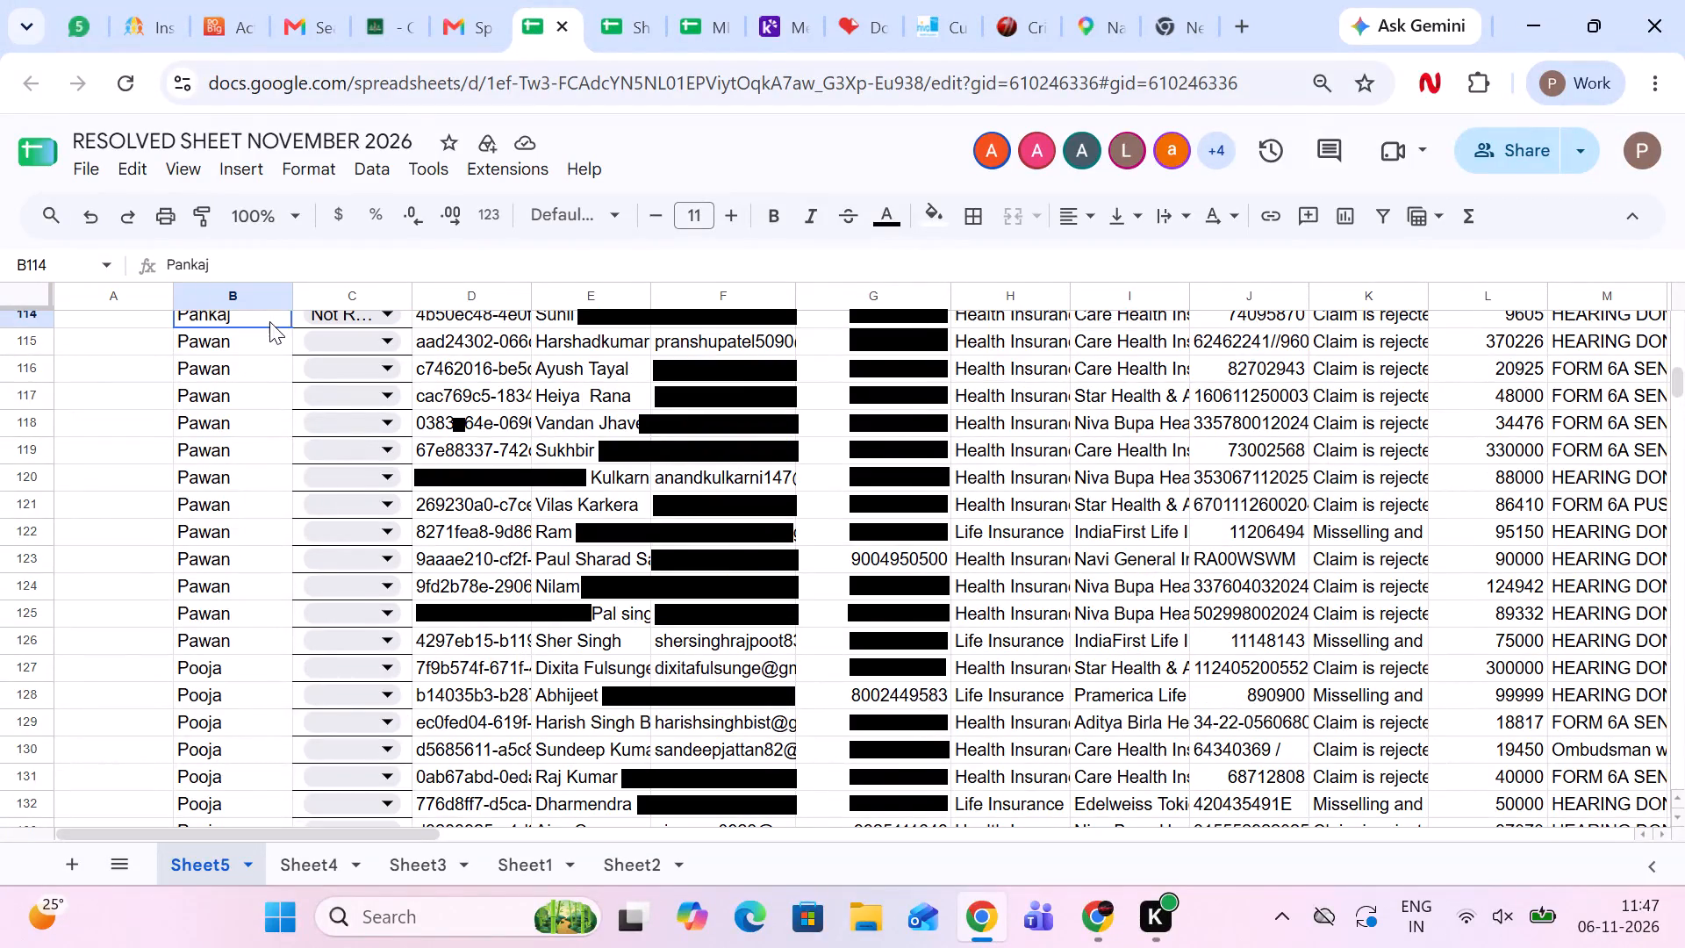
left_click(265, 331)
left_click(261, 339)
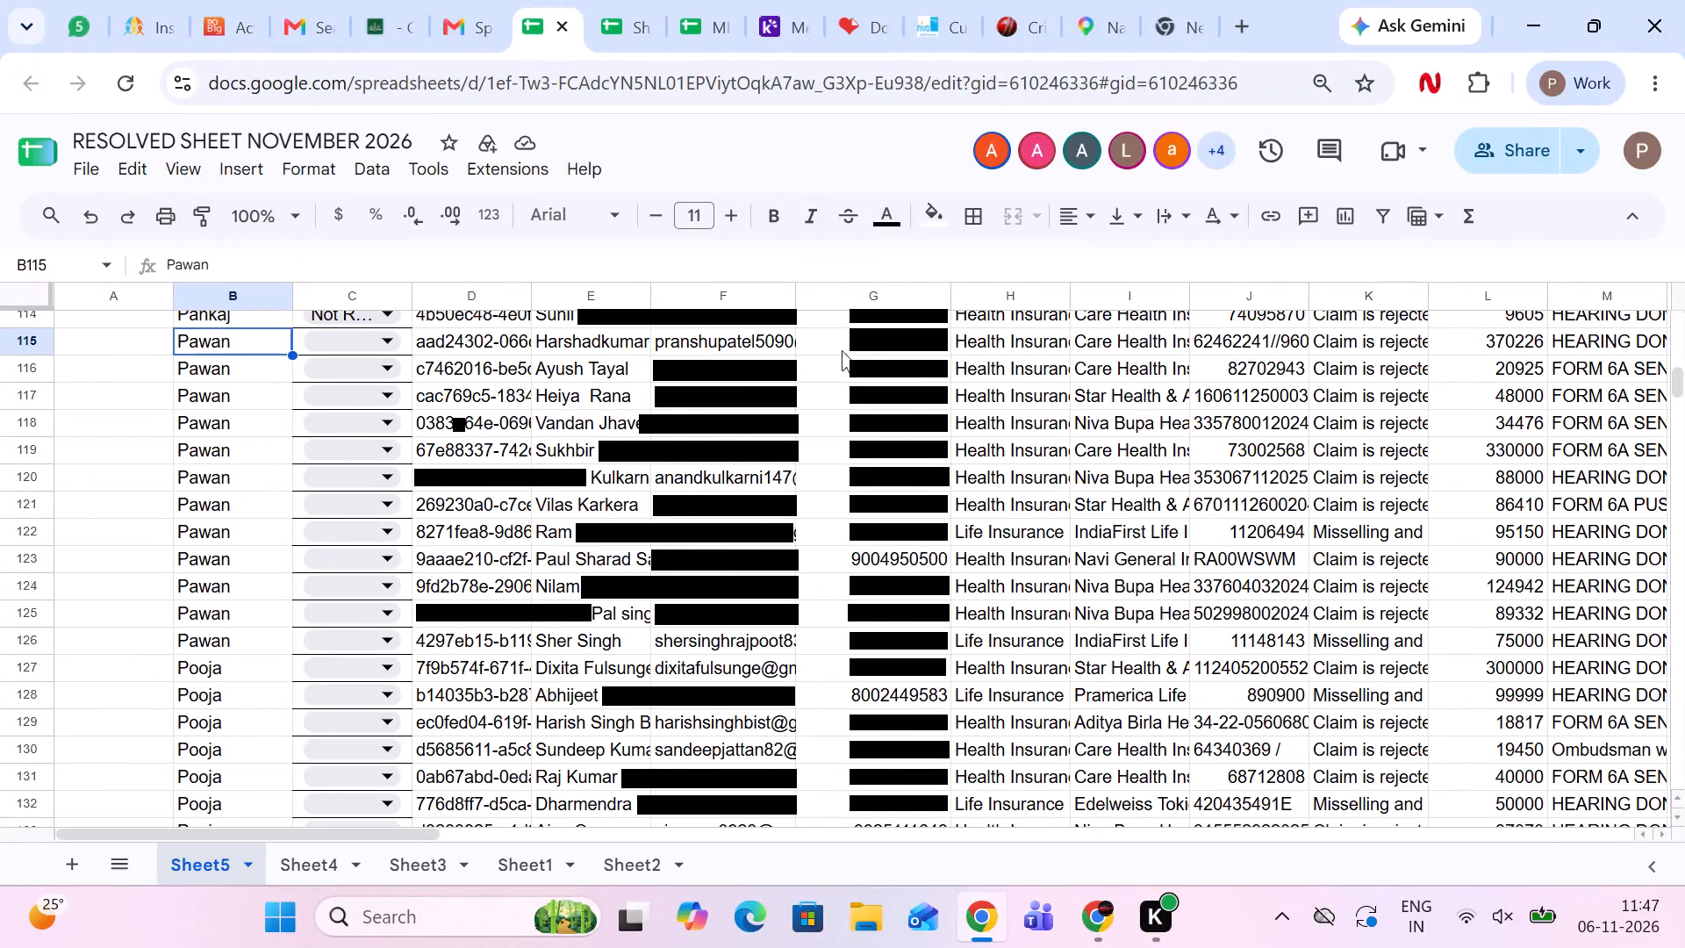
left_click(865, 340)
key("ctrl+c")
key("ctrl+c")
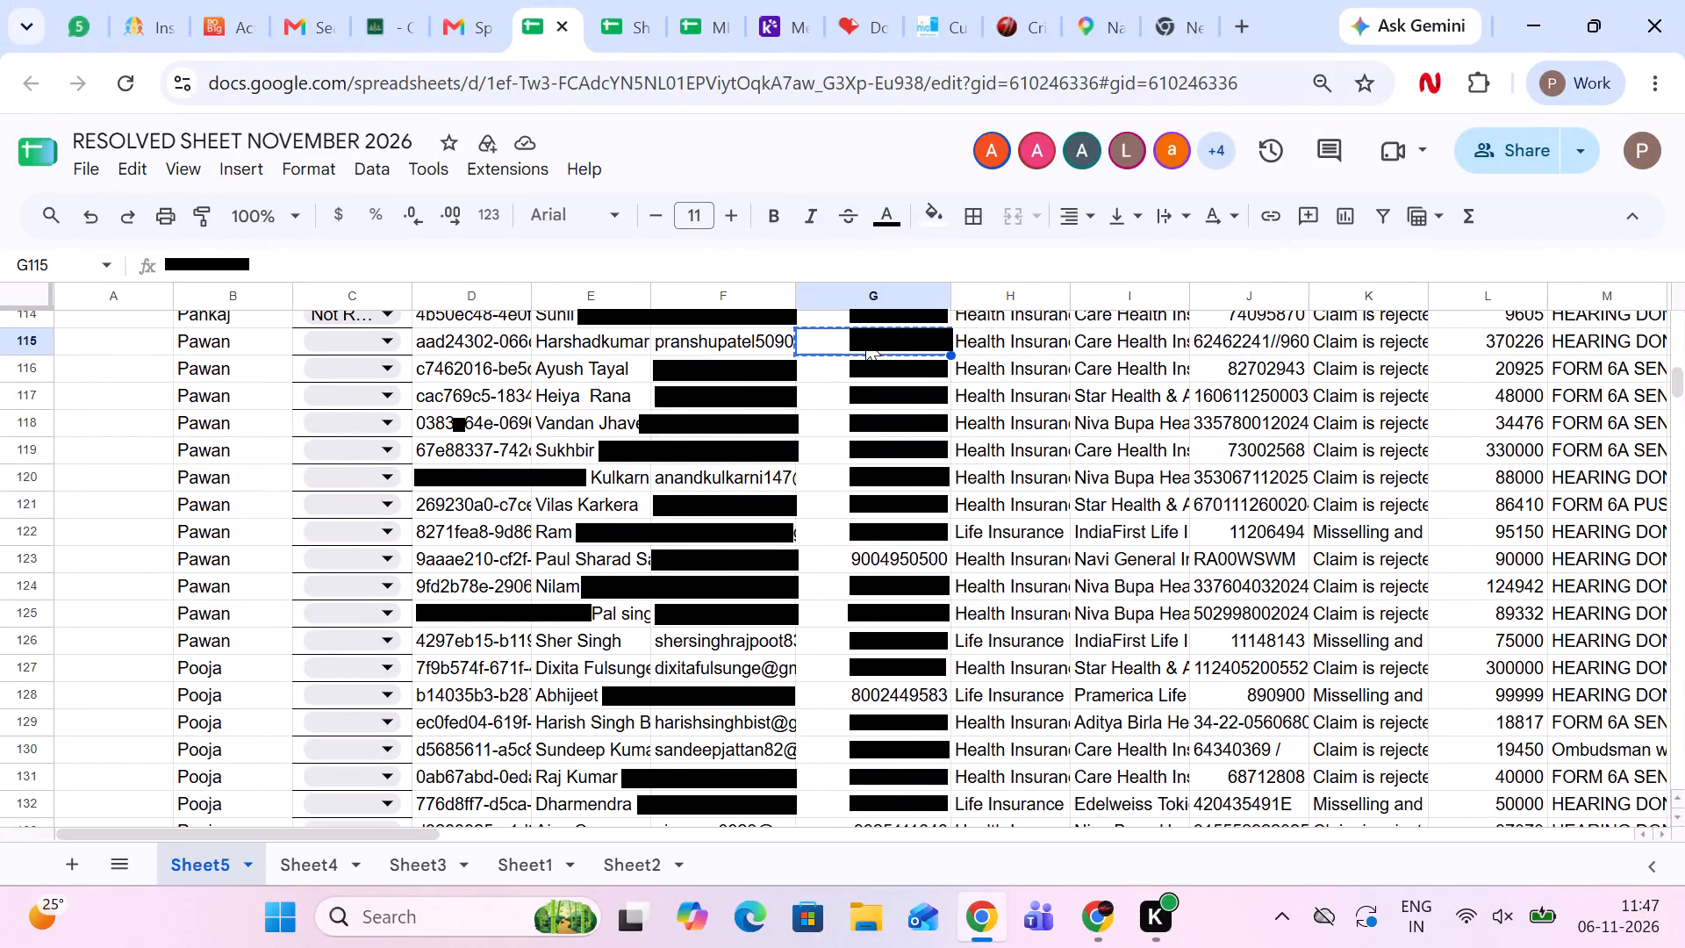
left_click(184, 0)
left_click(228, 357)
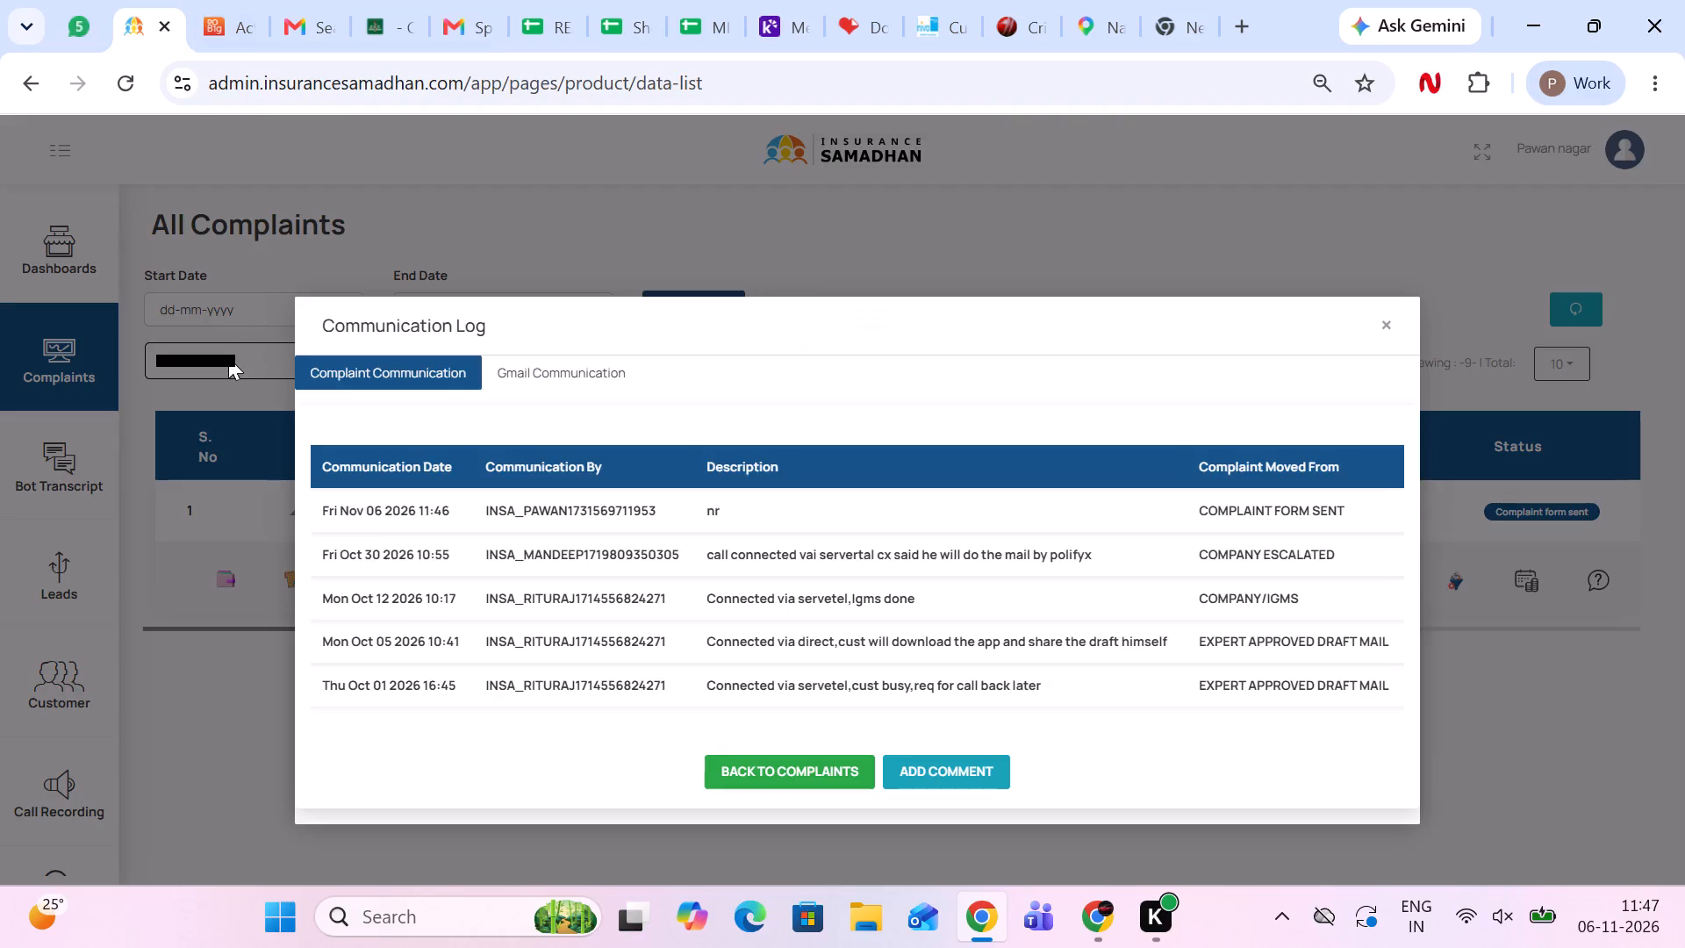
double_click(258, 363)
key("ctrl+v")
left_click(463, 345)
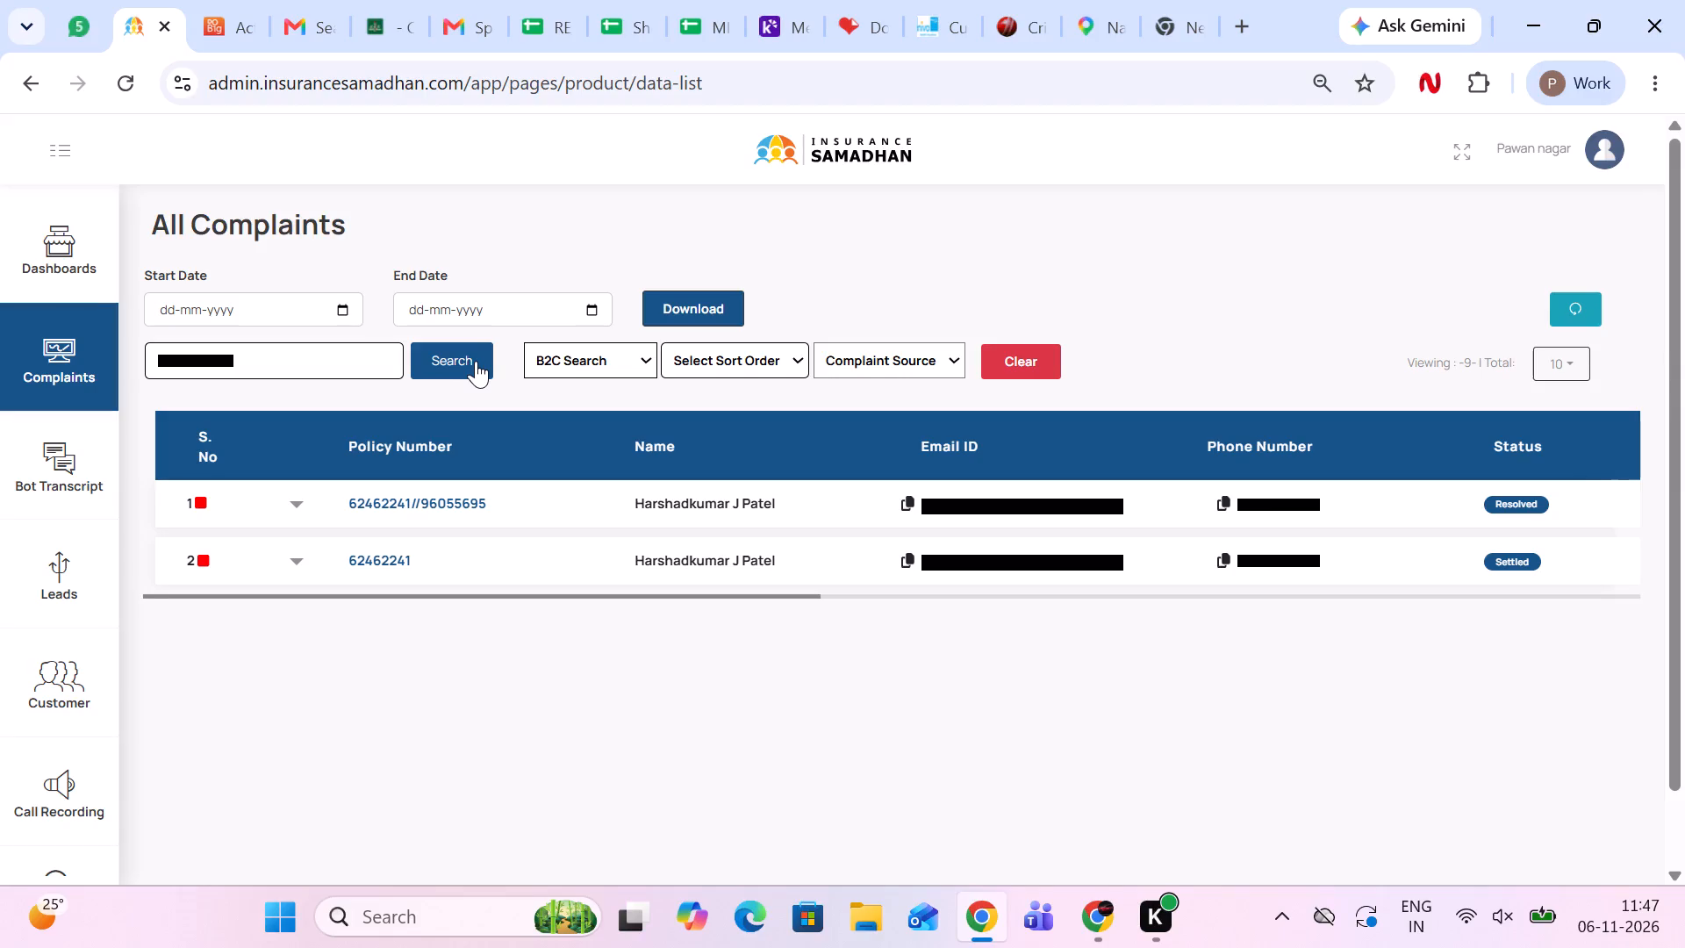
left_click(1043, 240)
left_click(1080, 233)
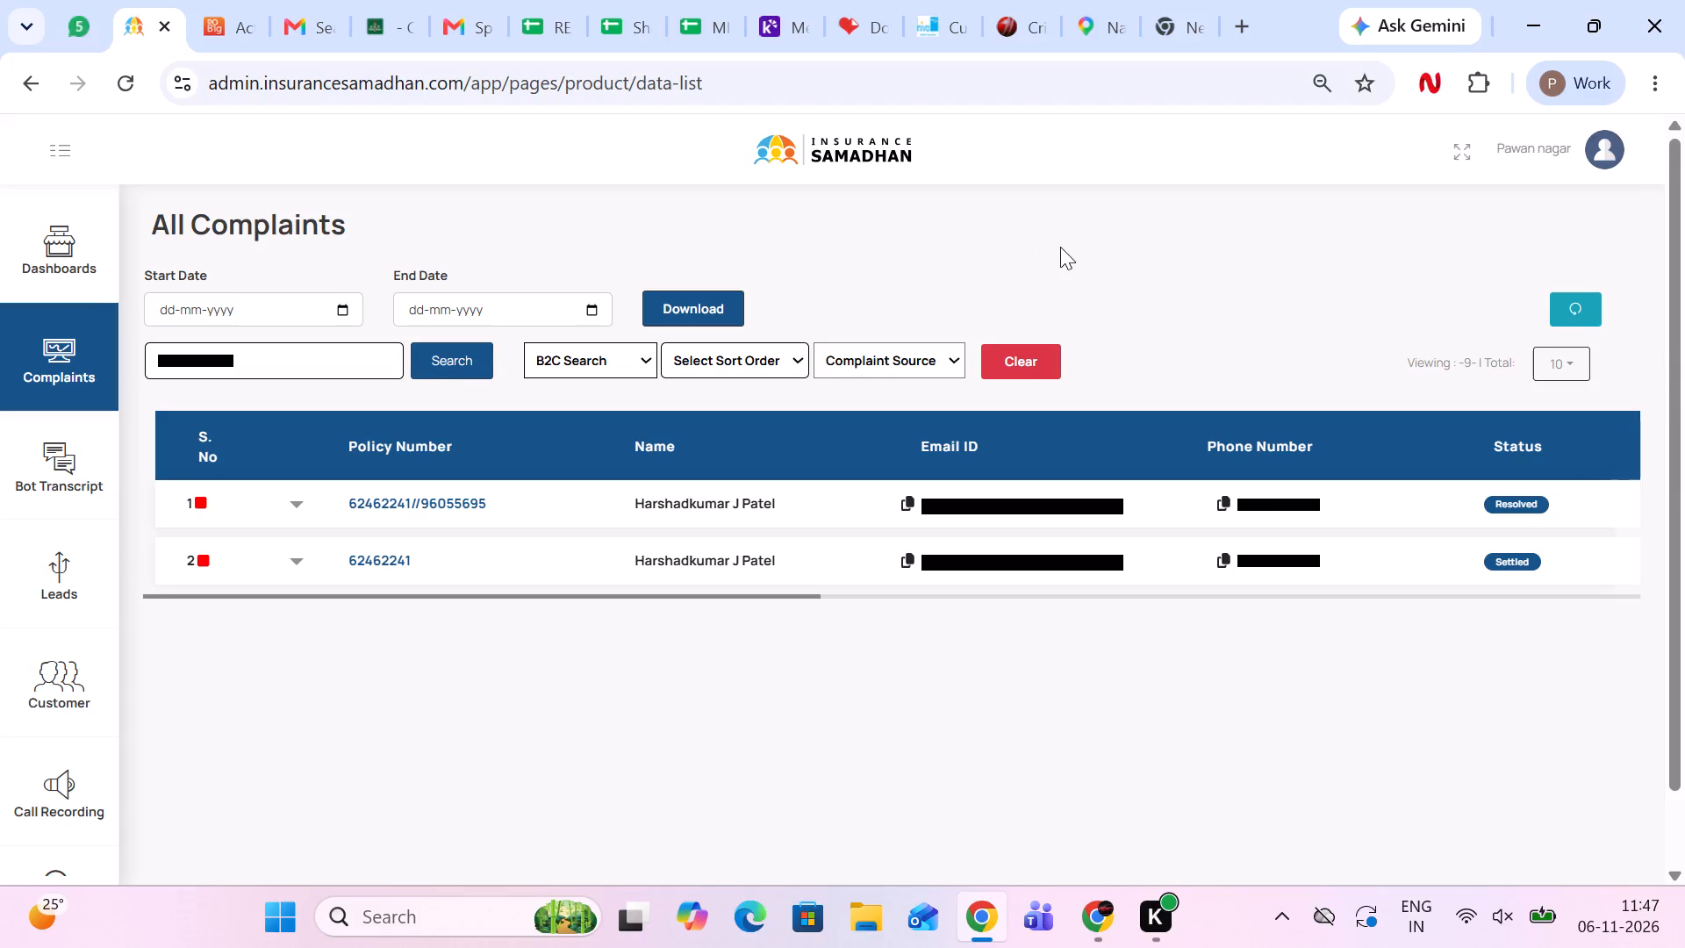
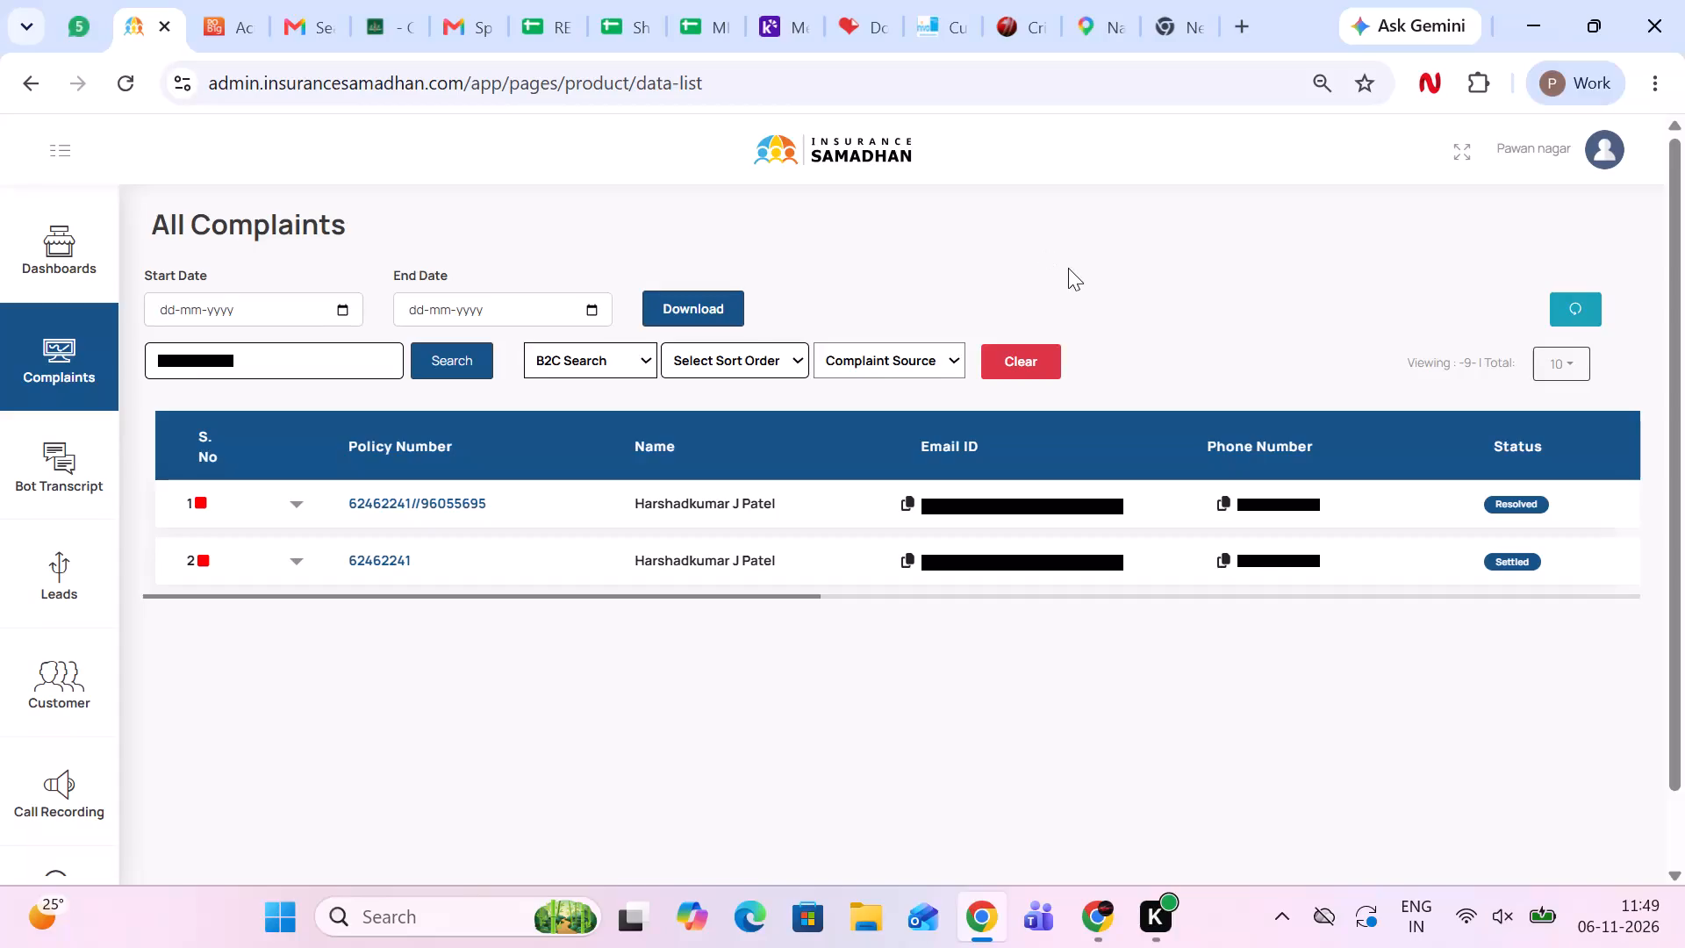
left_click(1180, 336)
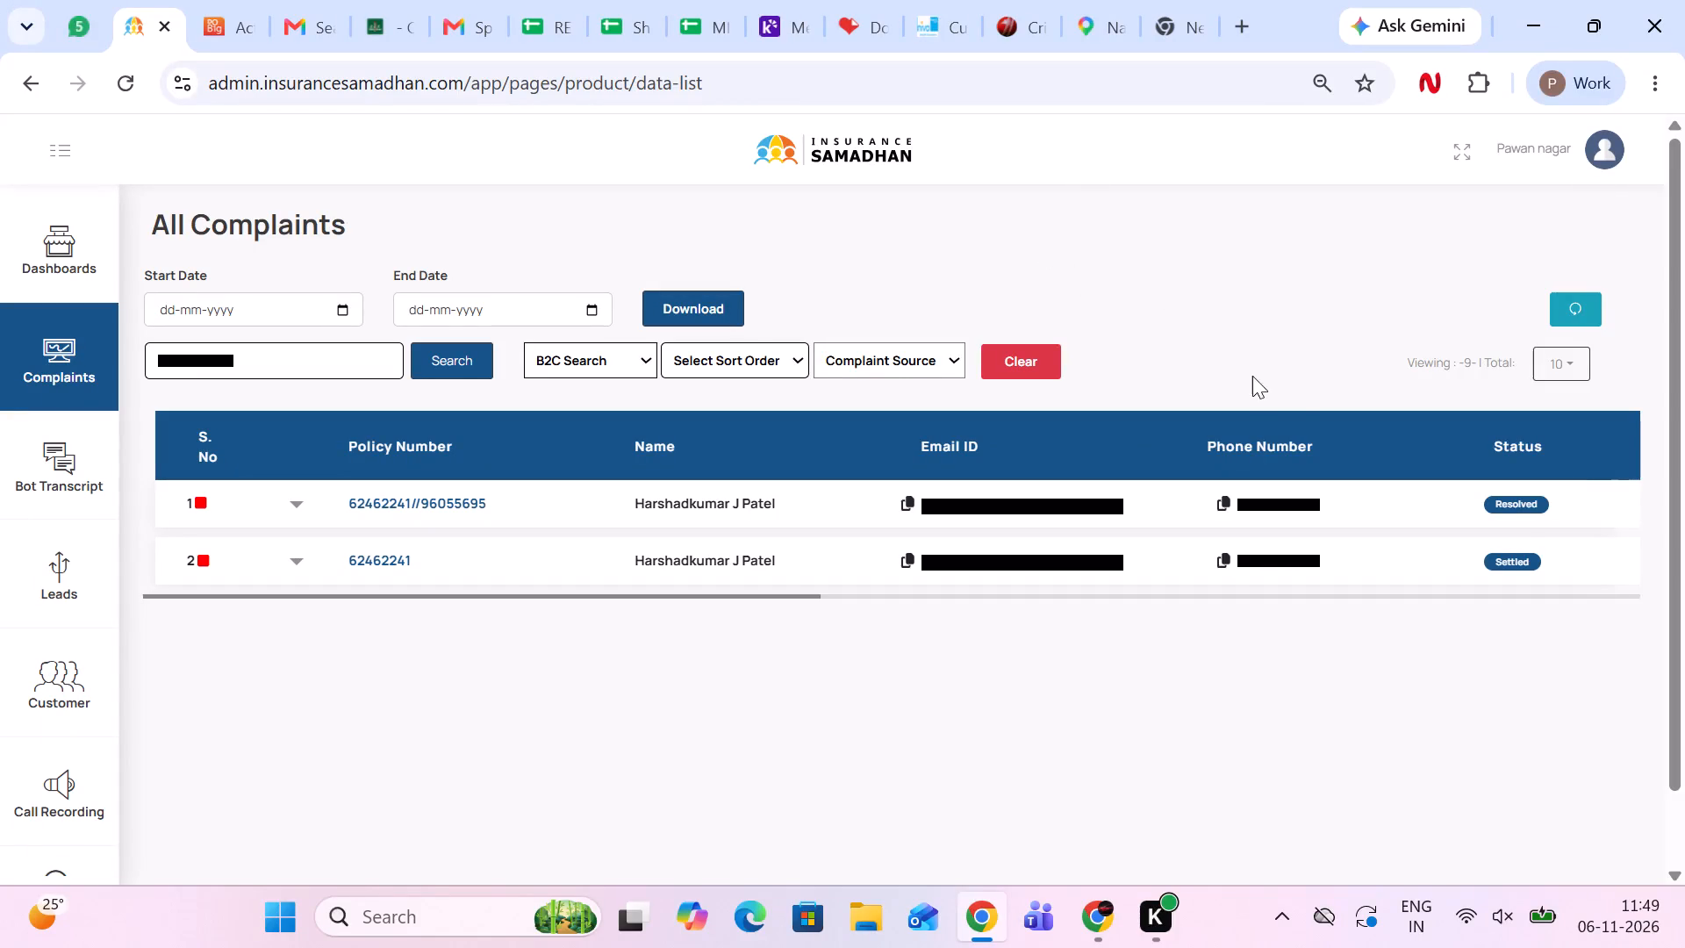
left_click(1252, 376)
left_click(1193, 509)
left_click(1255, 575)
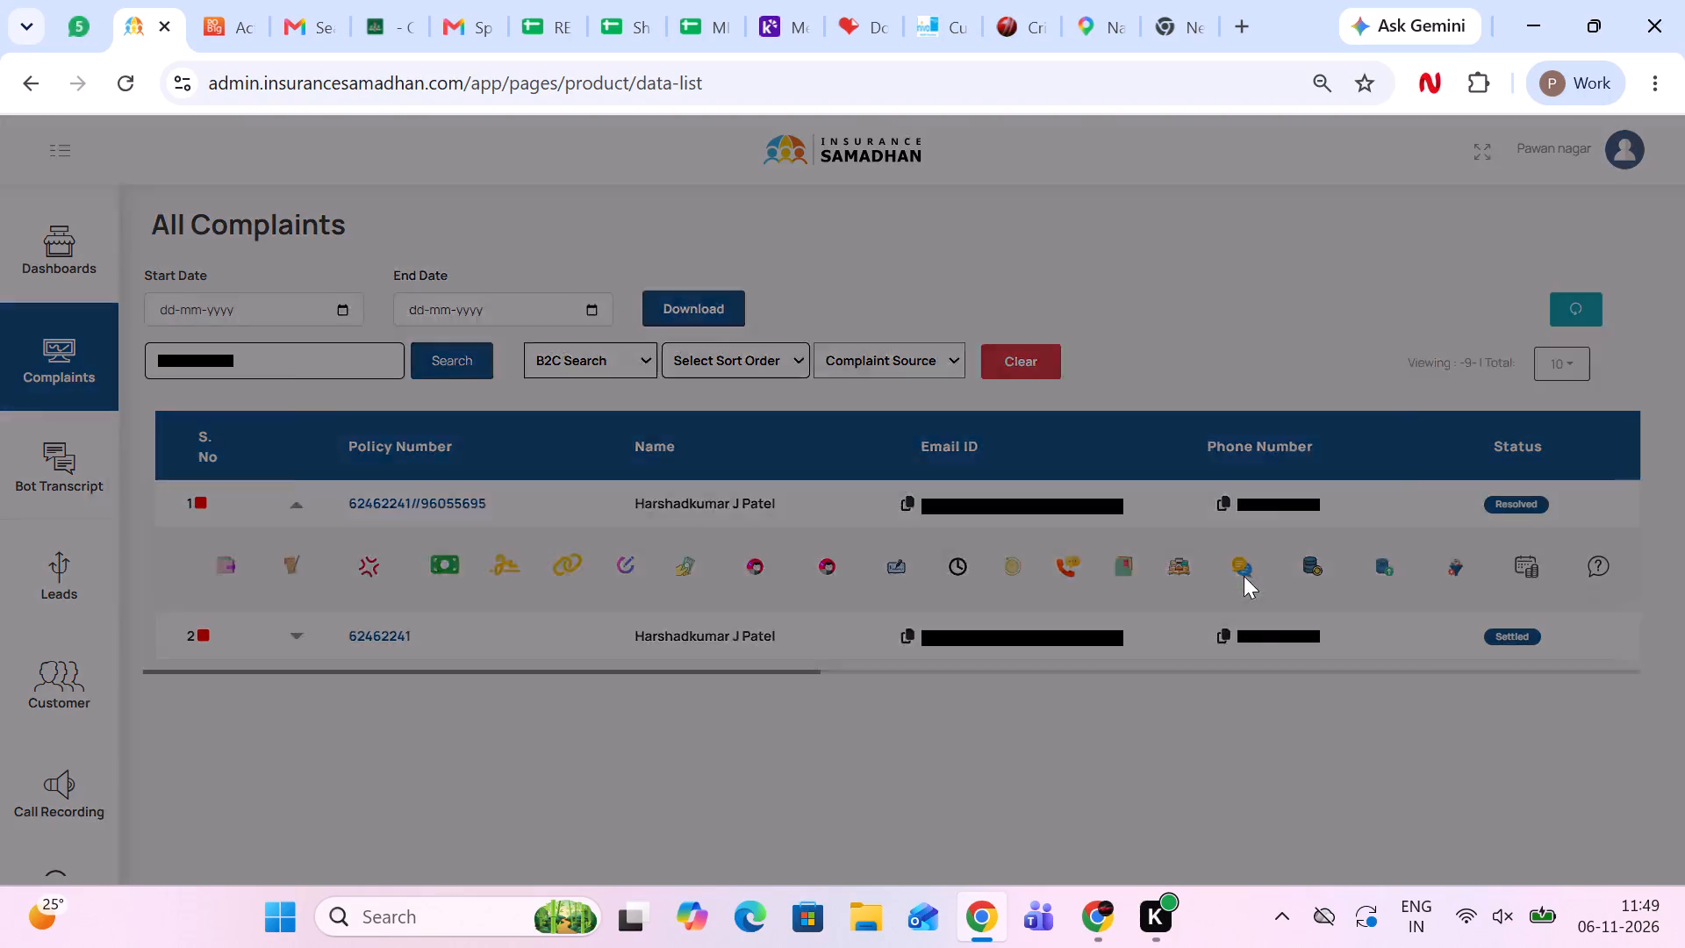
left_click(1029, 223)
scroll(1127, 314, "down", 1)
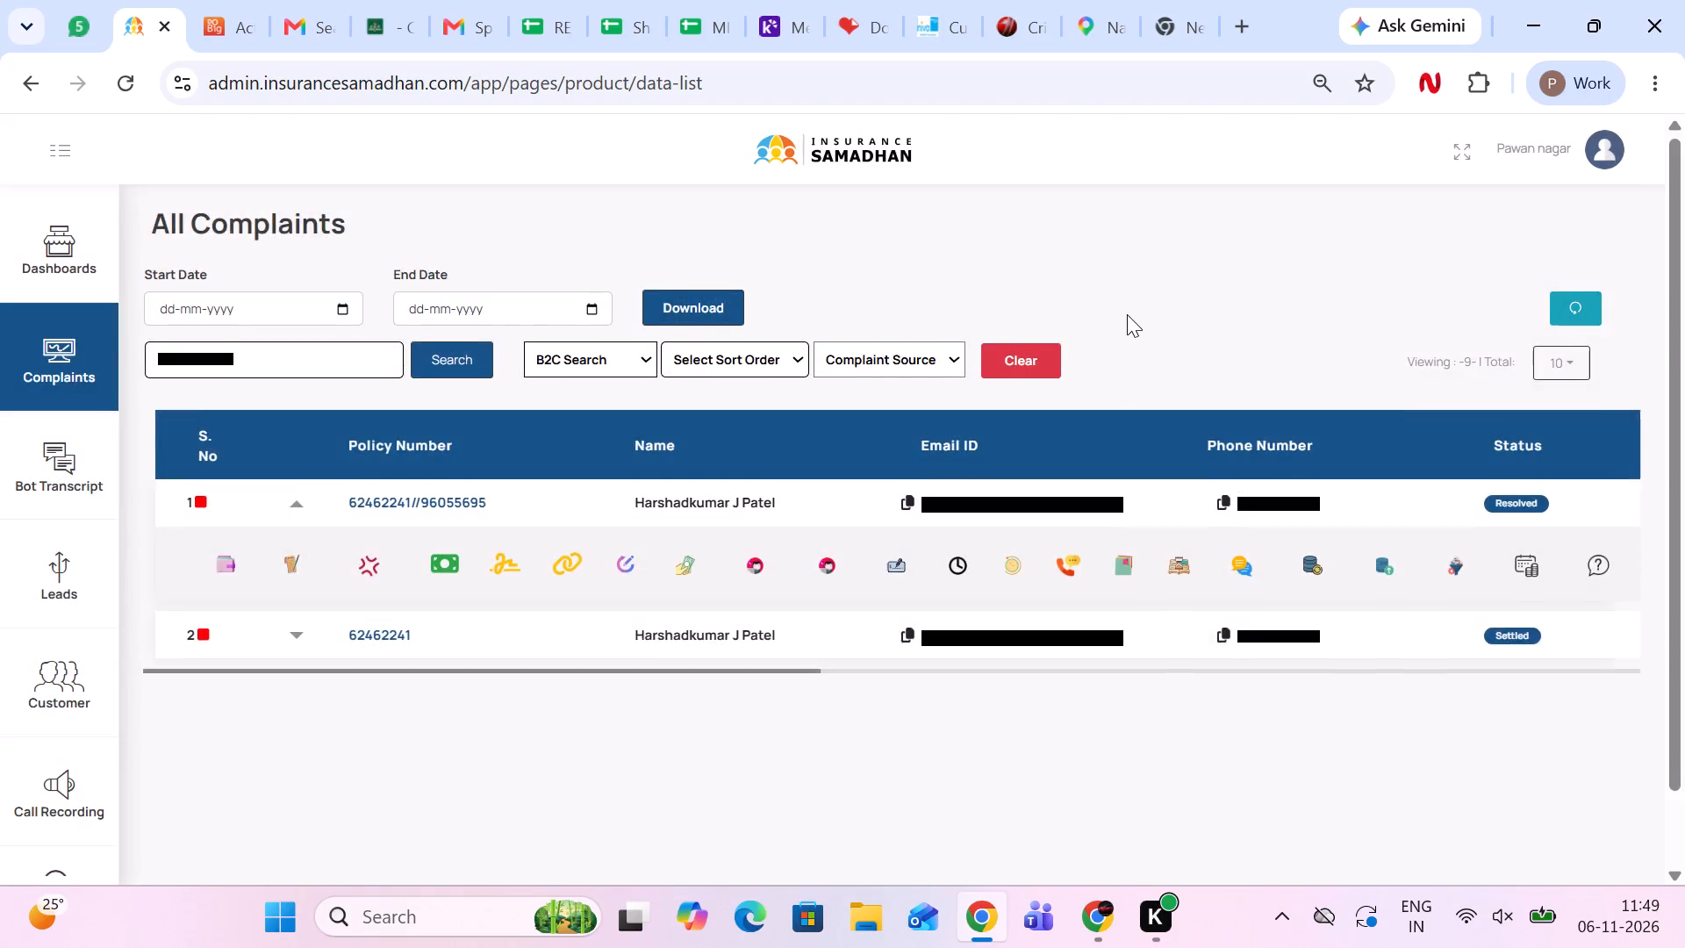
scroll(1127, 314, "down", 1)
scroll(1127, 314, "up", 1)
left_click(1223, 504)
left_click(202, 0)
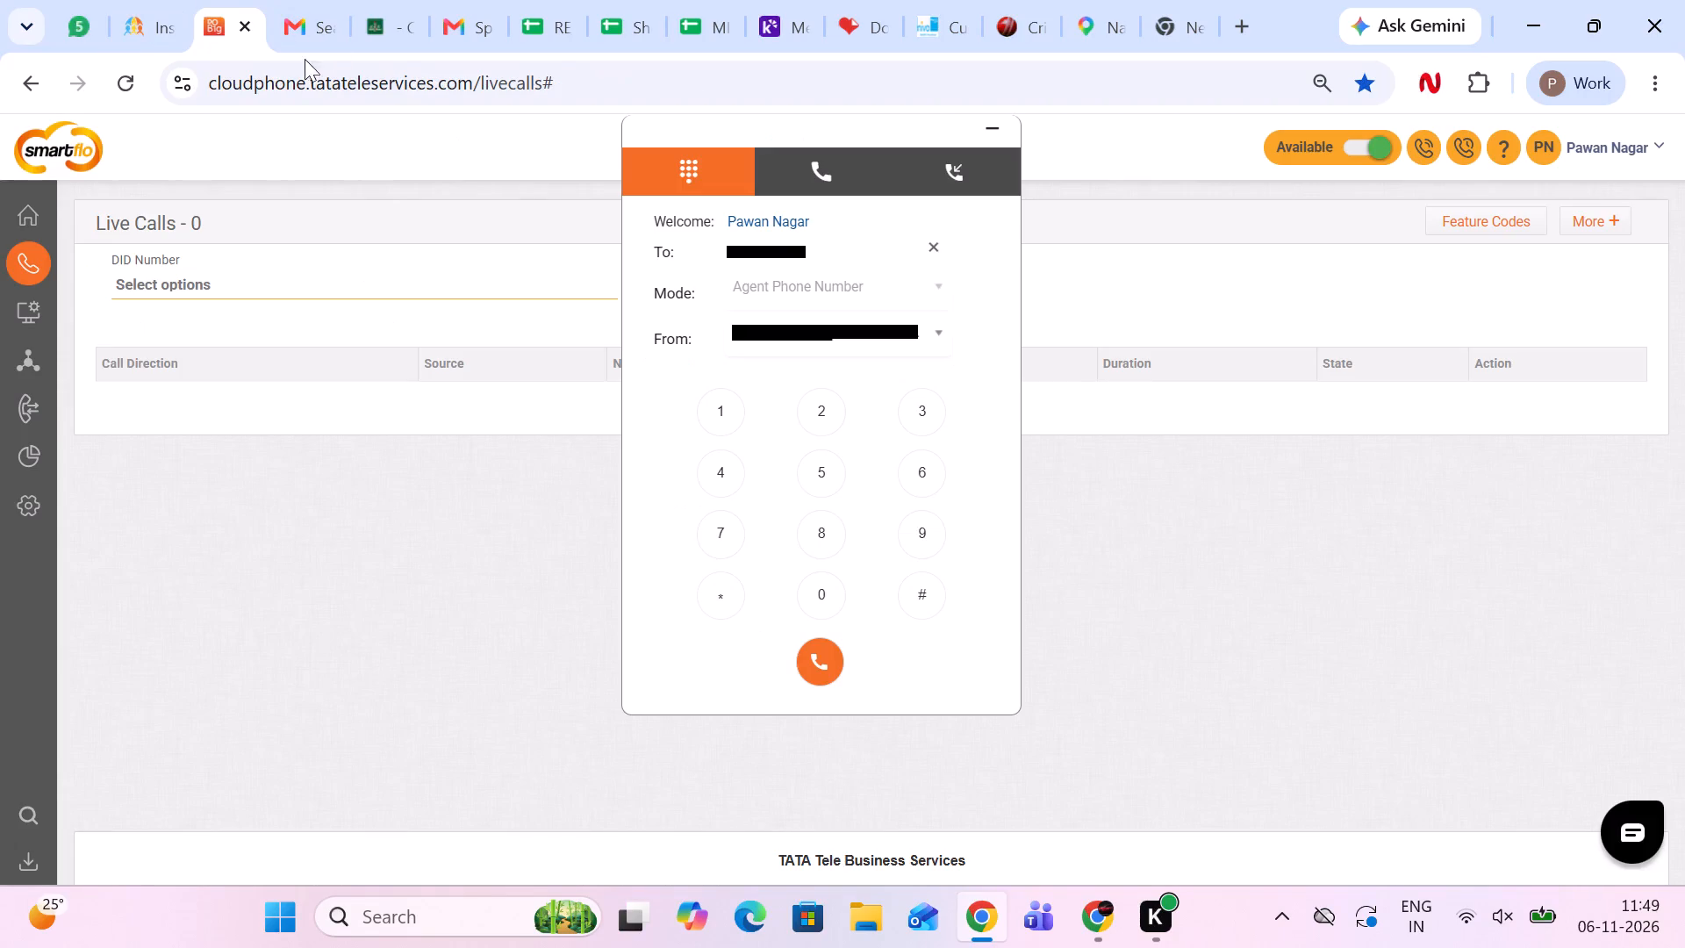
double_click(807, 252)
key("ctrl+v")
left_click(821, 667)
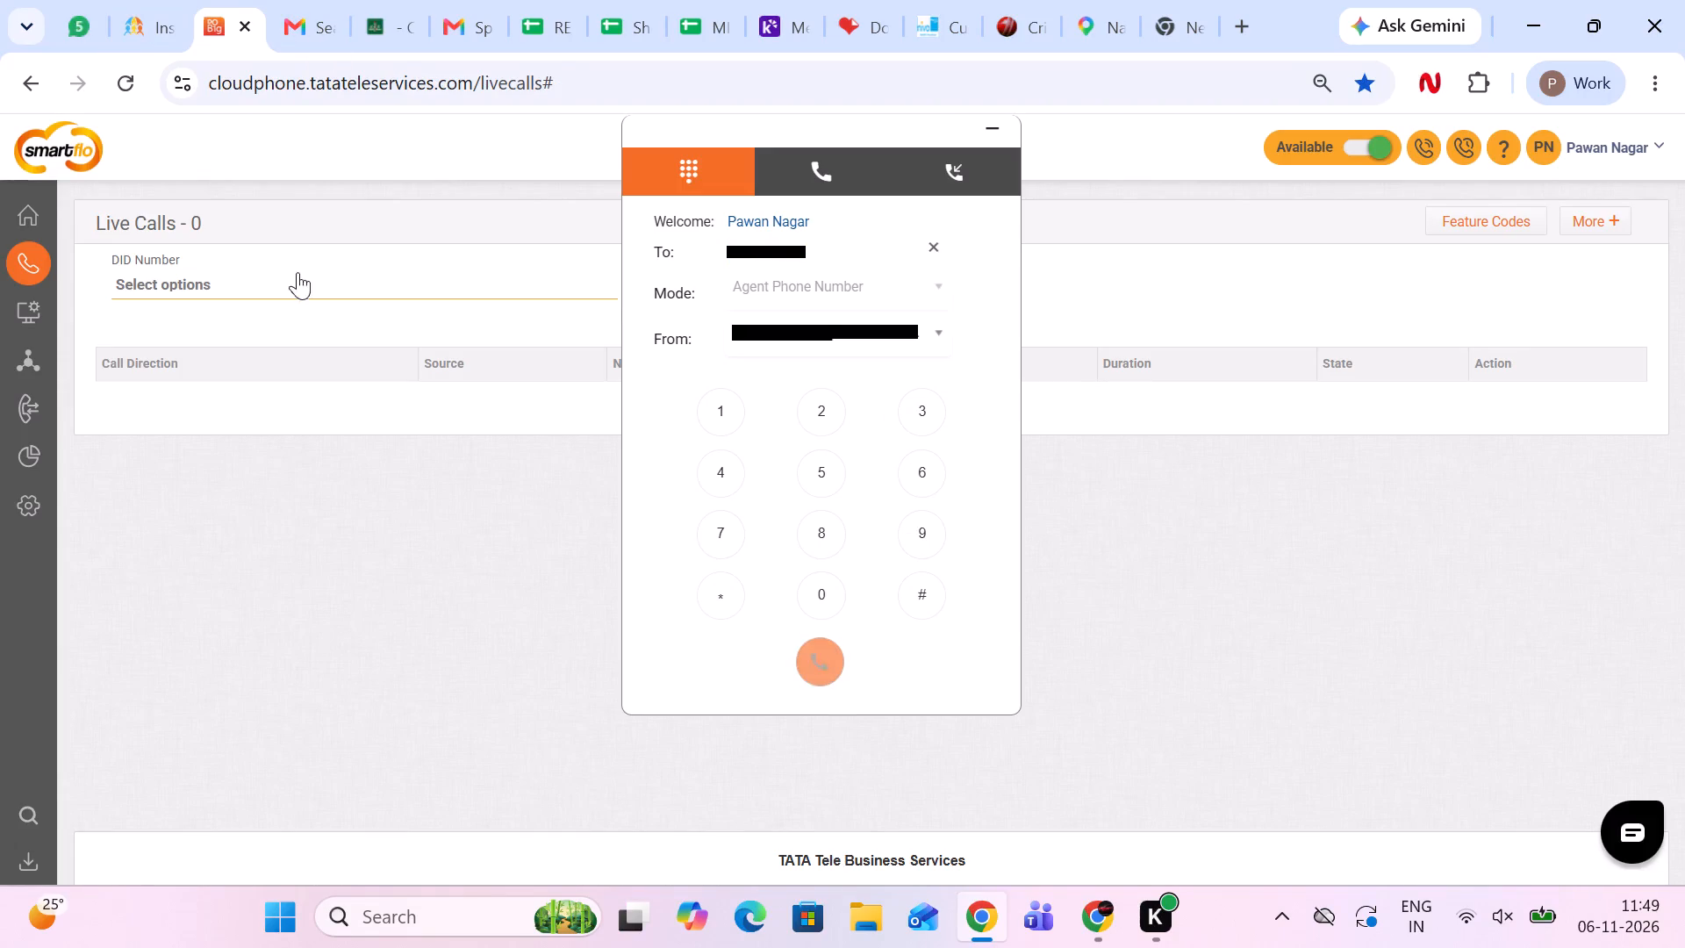
left_click(165, 0)
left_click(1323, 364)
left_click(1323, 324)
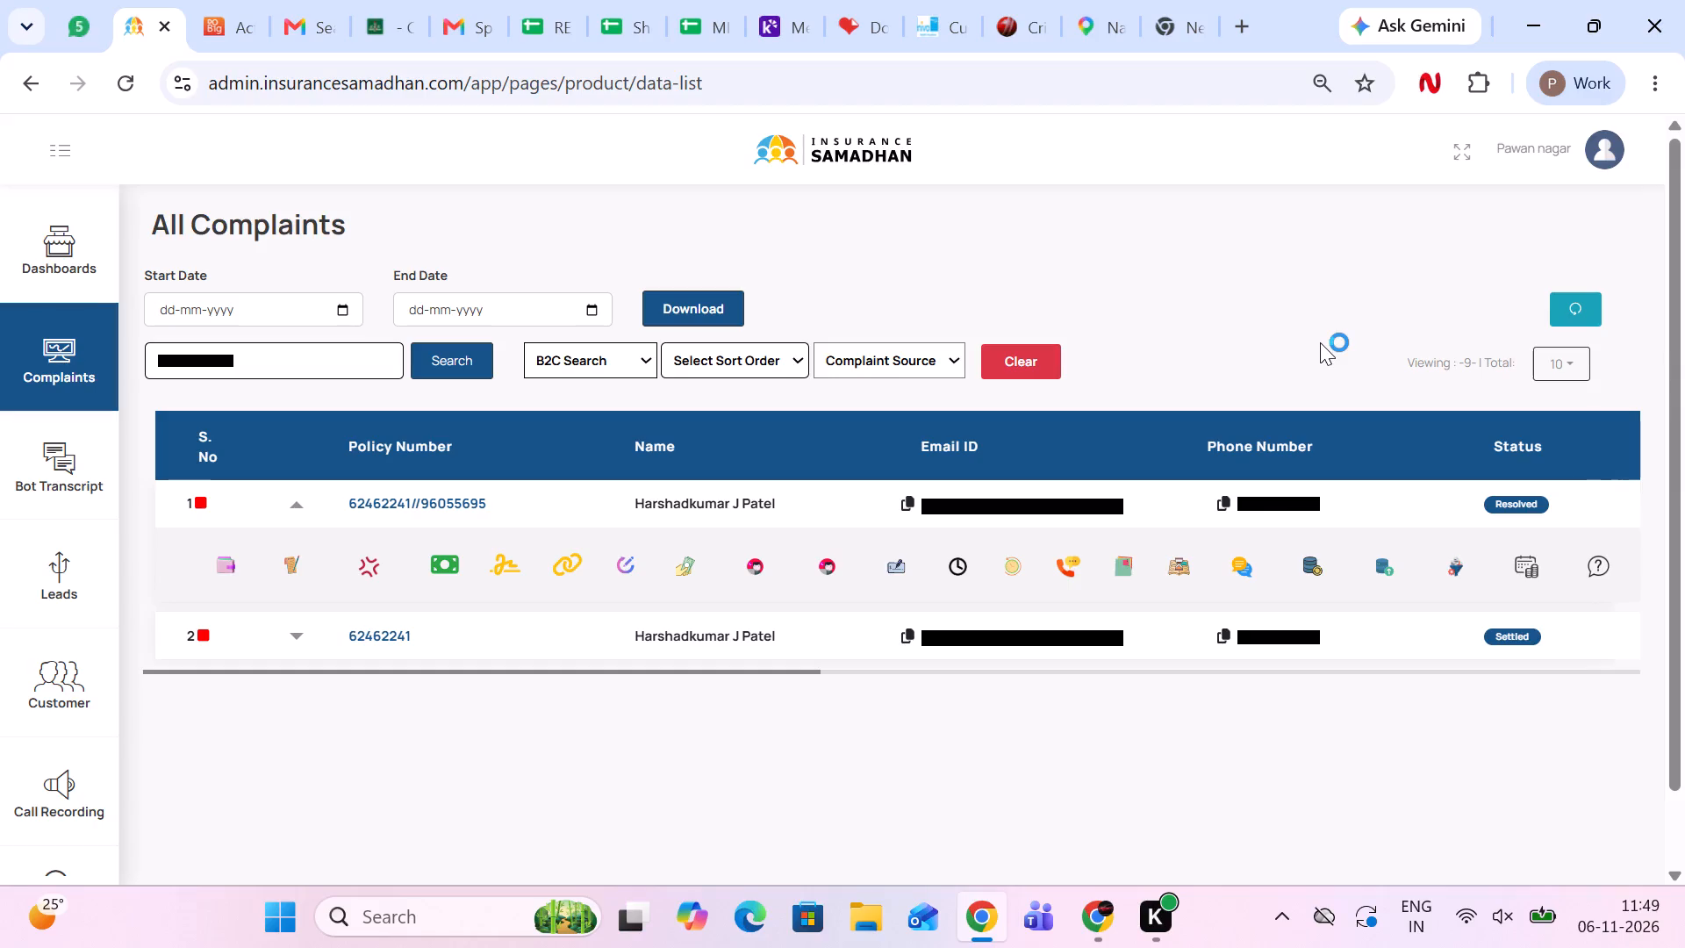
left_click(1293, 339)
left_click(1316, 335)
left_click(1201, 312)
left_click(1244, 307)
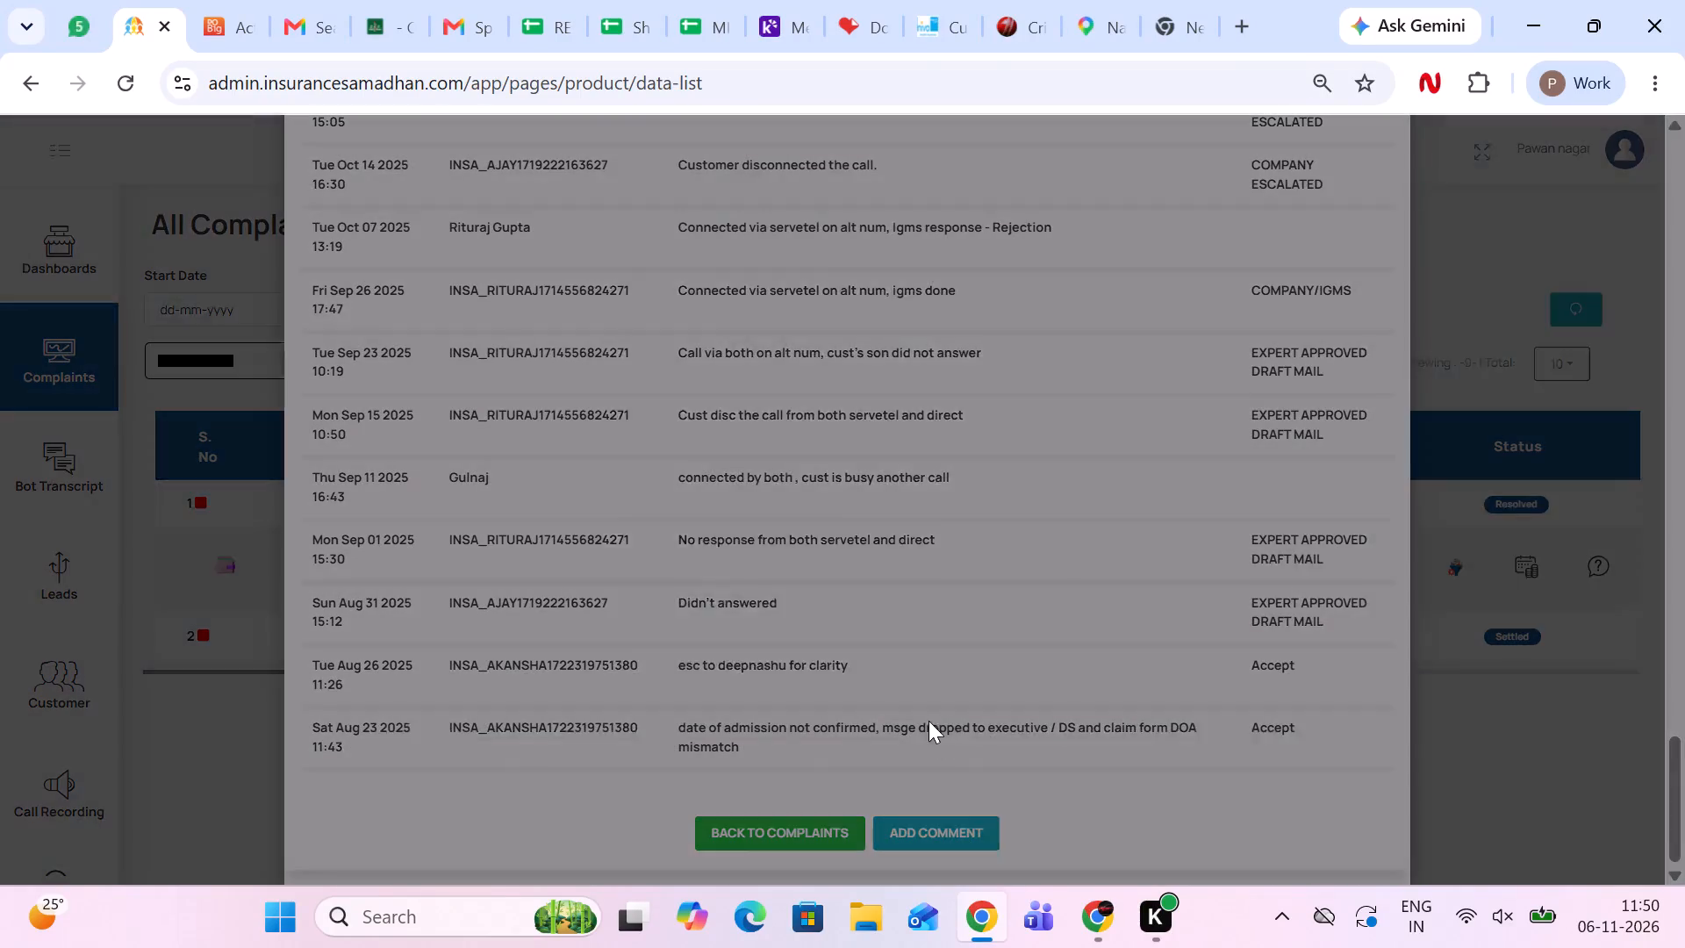
left_click(929, 624)
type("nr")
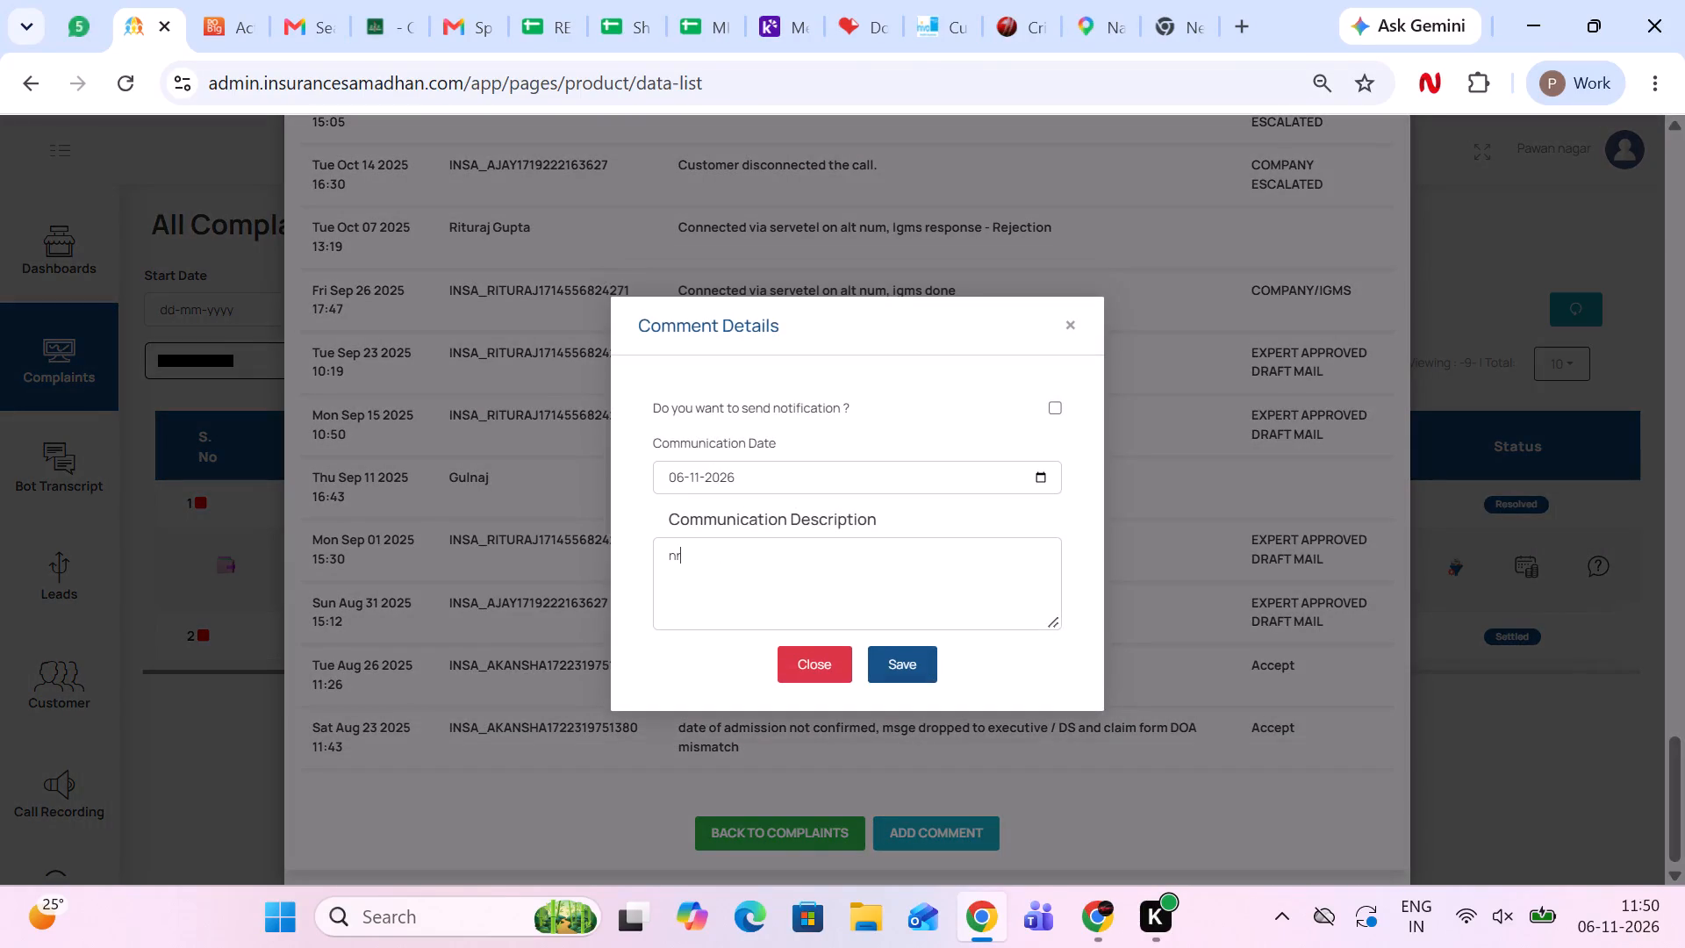
left_click(917, 665)
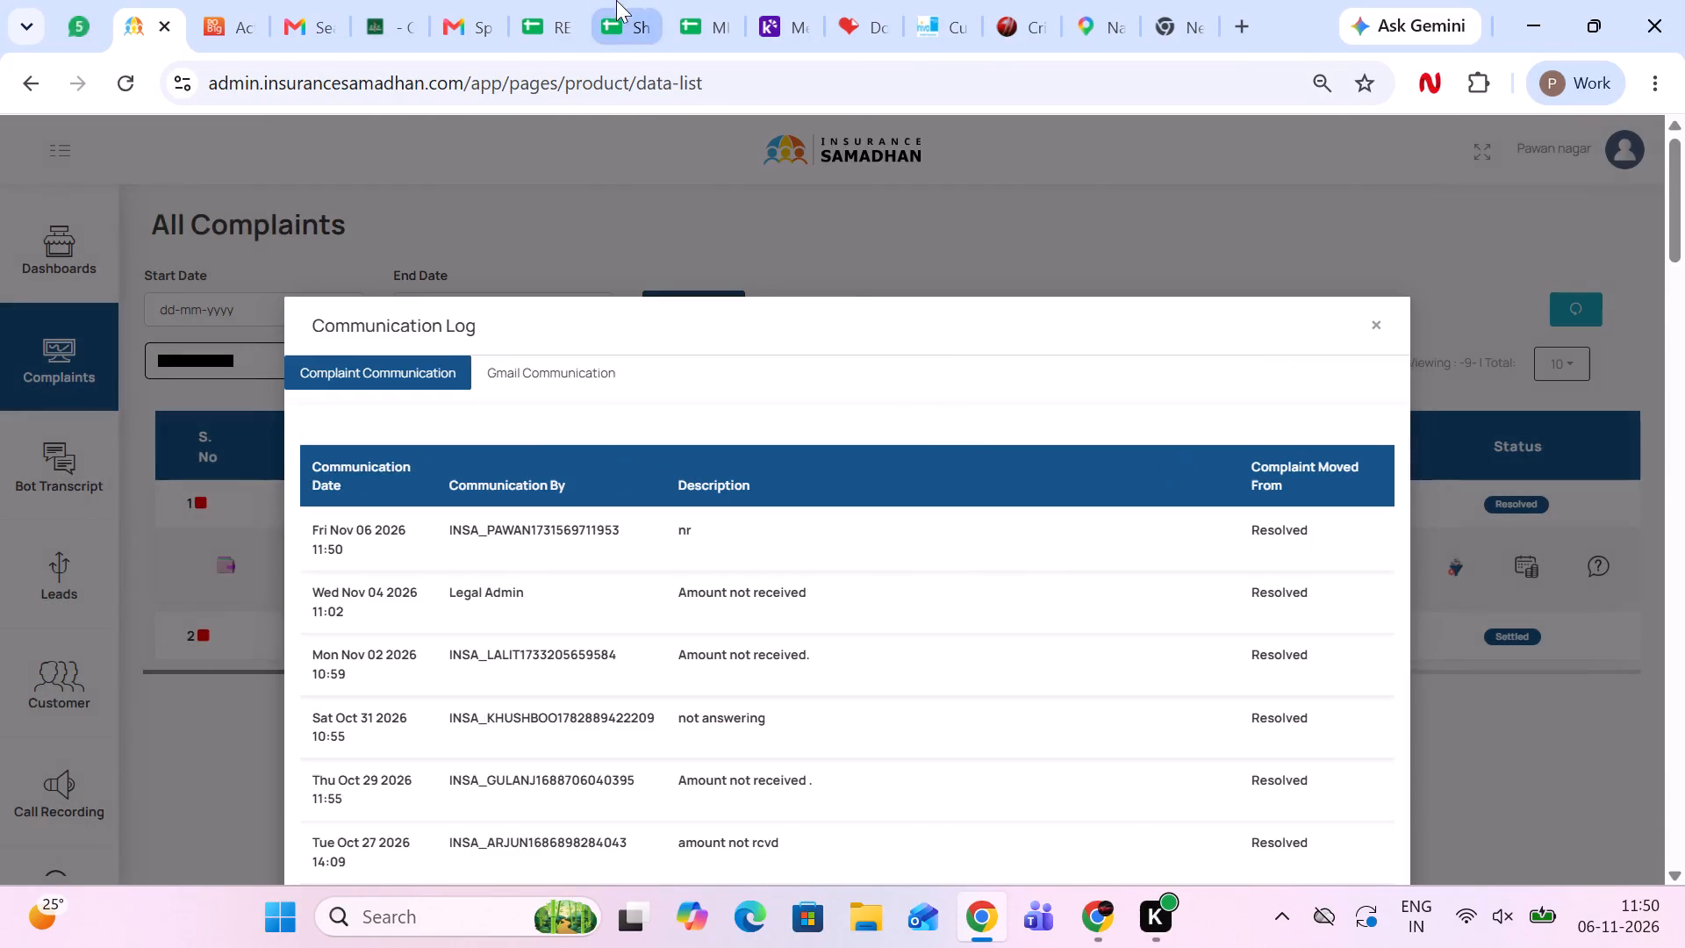
In Sheet5 of RESOLVED SHEET NOVEMBER 2026, set the column C call status of row 115 to Not Answering.
left_click(571, 0)
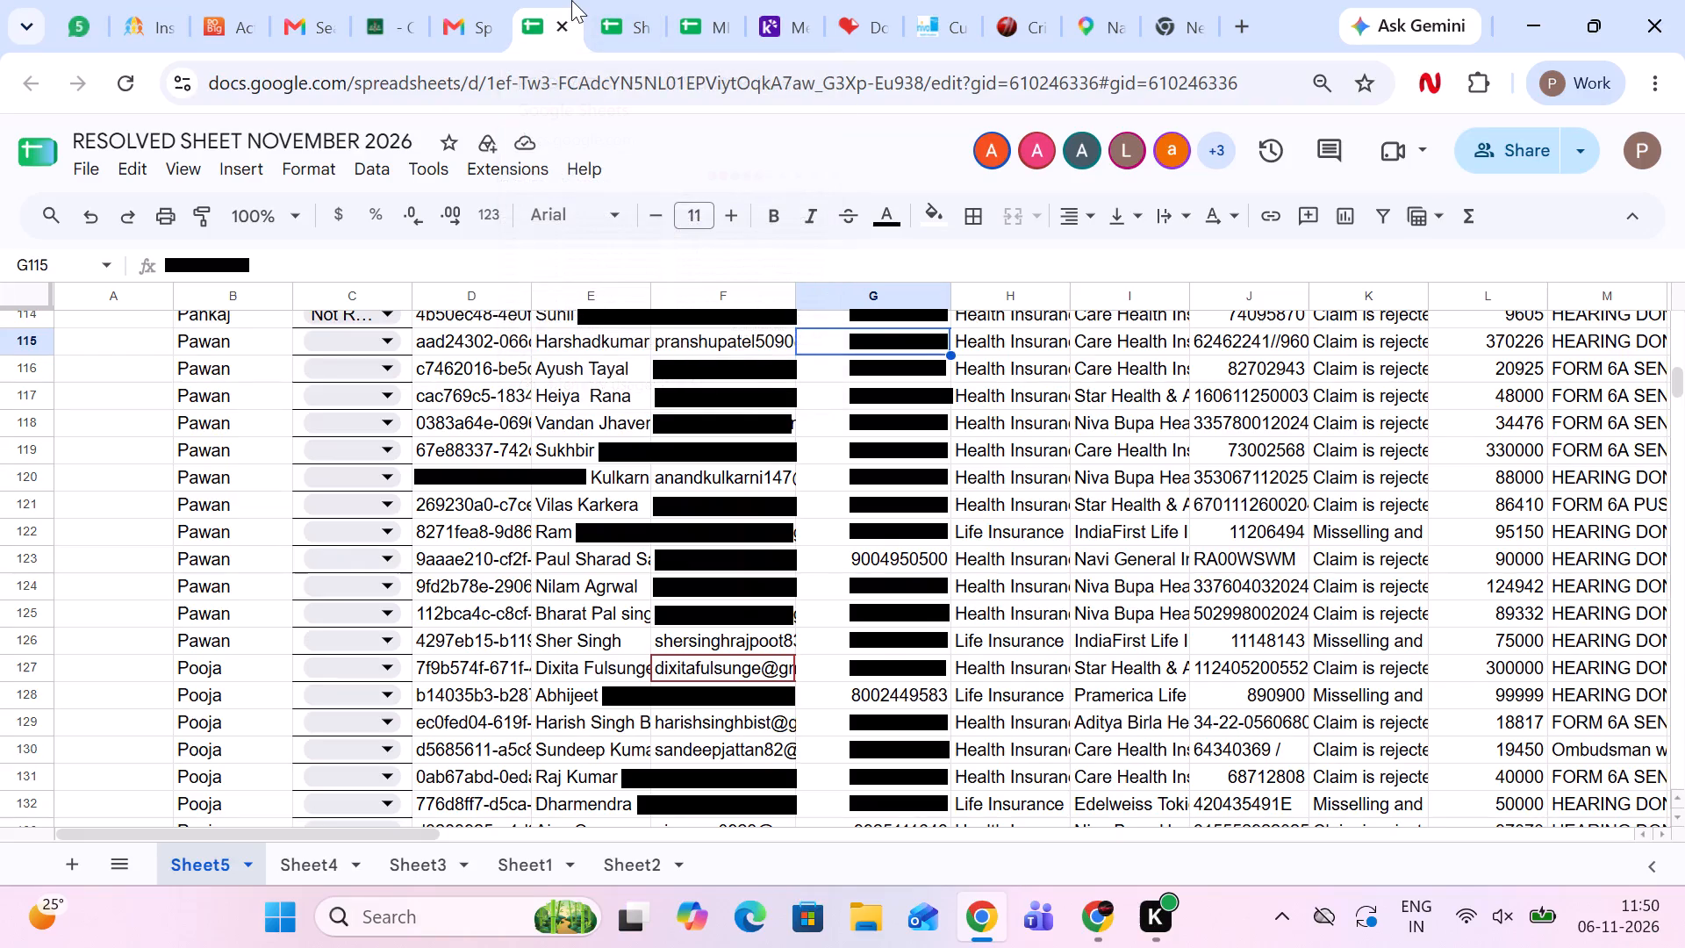
key("Left")
key("Left")
key("Left")
key("Left")
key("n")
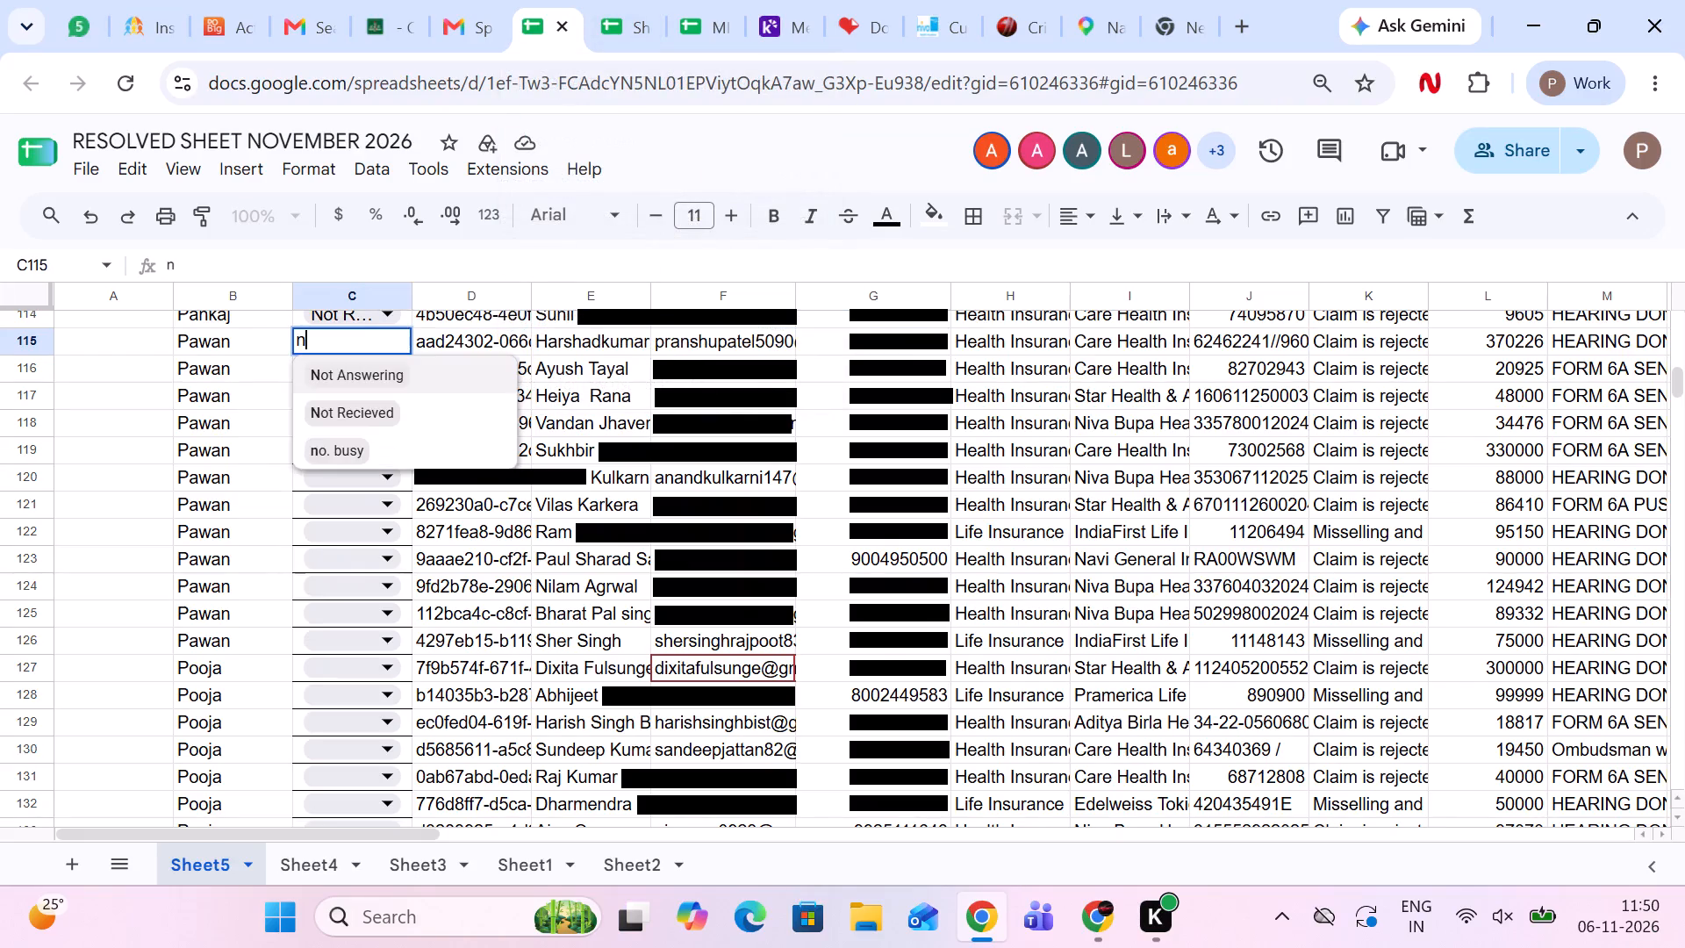
key("Return")
Copy the customer's phone number from column G of row 116 in Sheet5.
key("Right")
key("Right")
key("Right")
key("Right")
key("Right")
key("ctrl+c")
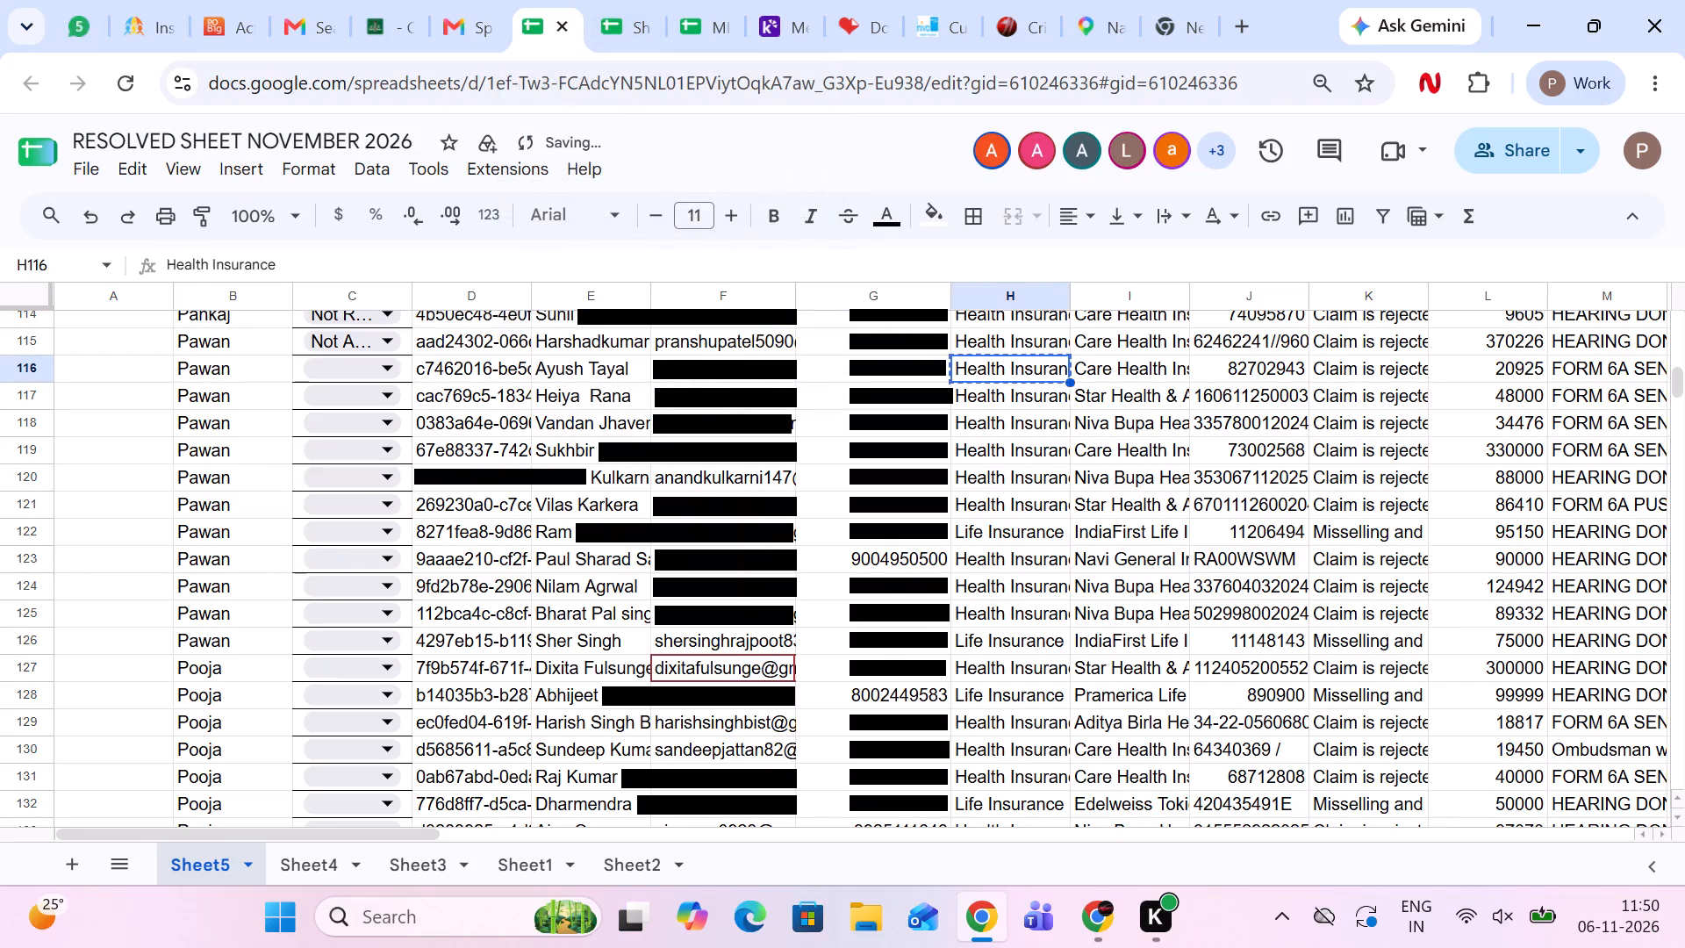
key("Left")
key("ctrl+c")
key("ctrl+c")
key("ctrl+c")
key("ctrl+c")
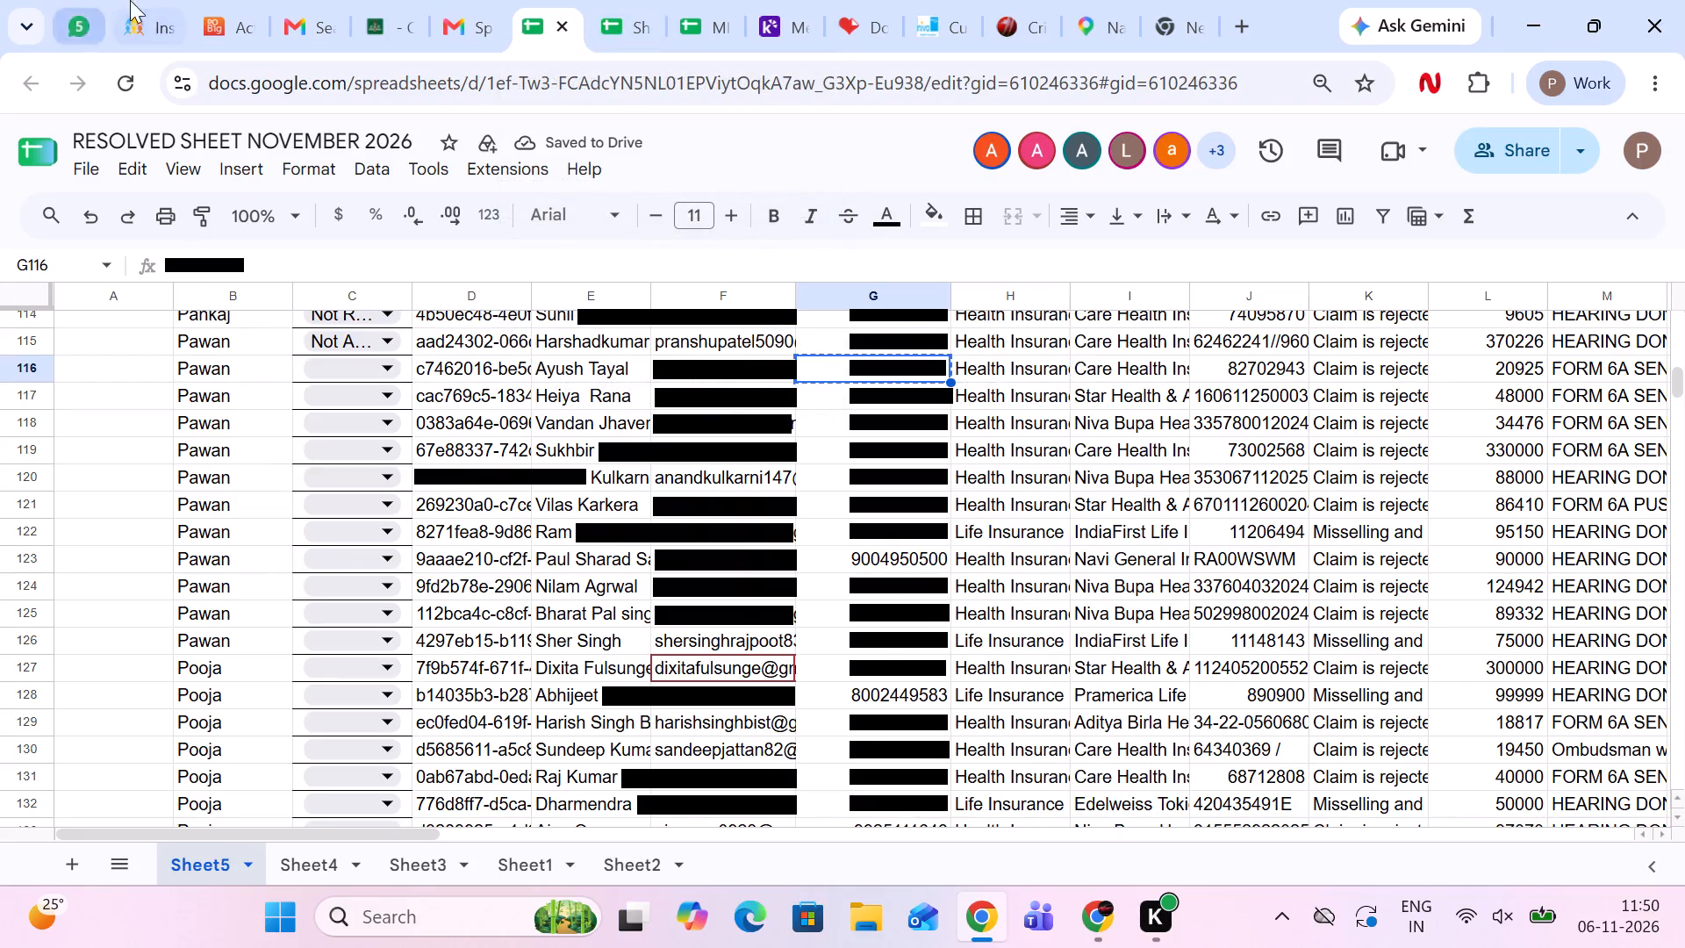
left_click(130, 0)
left_click(188, 295)
double_click(281, 374)
key("ctrl+v")
left_click(471, 370)
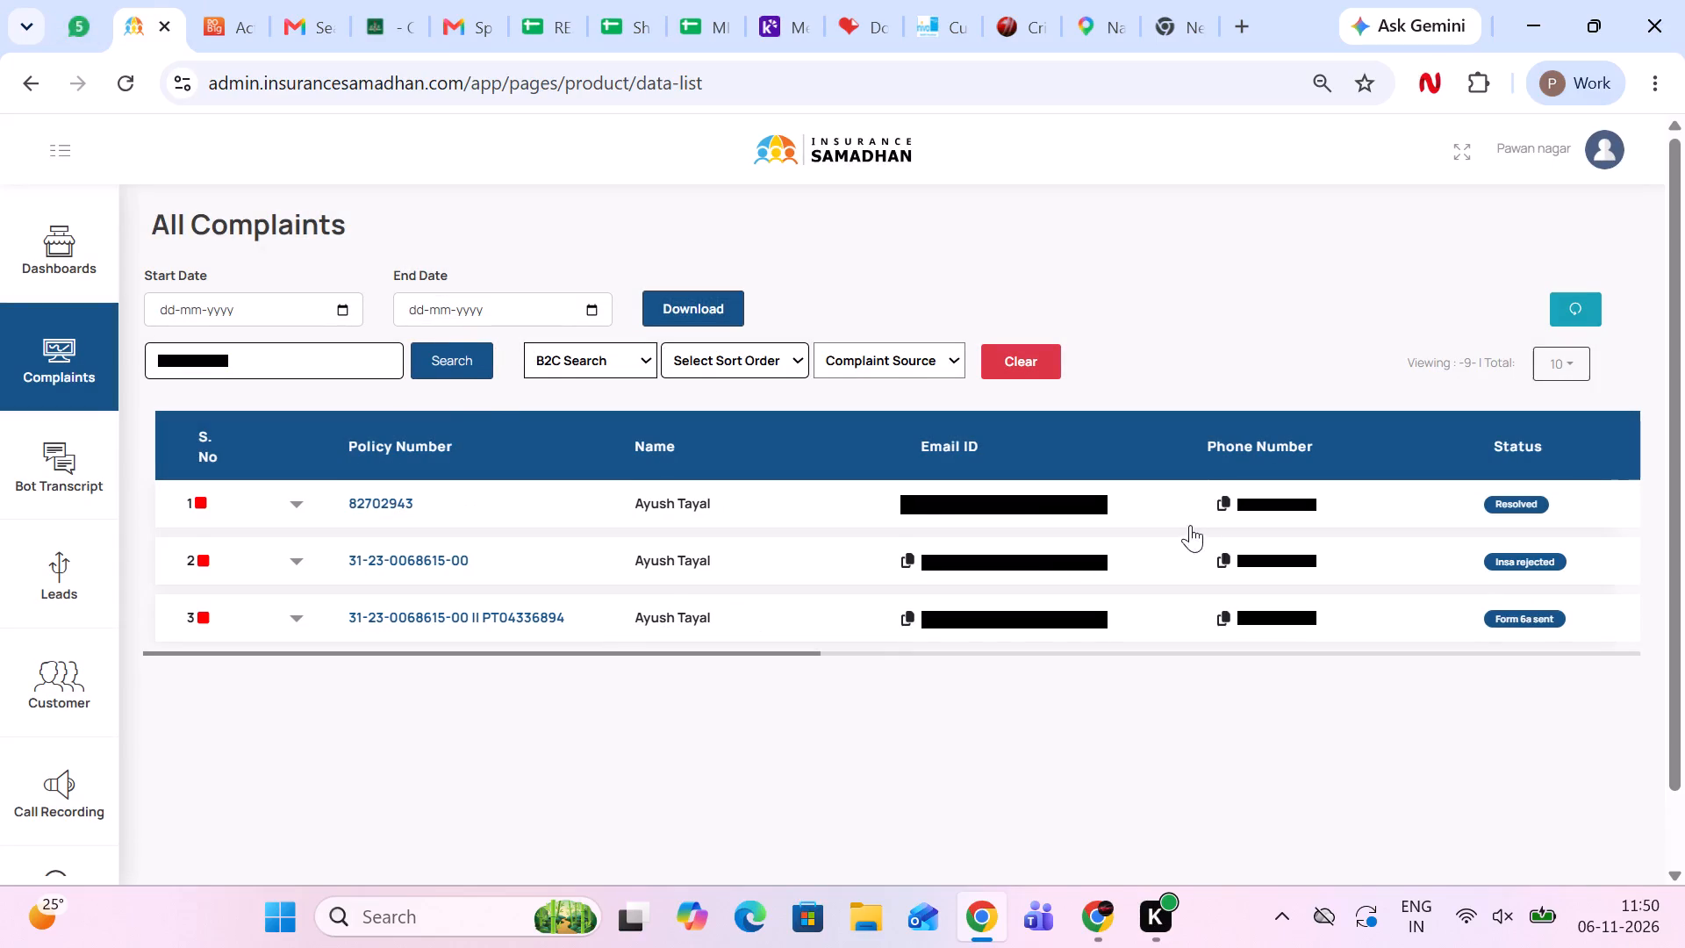
left_click(1201, 479)
left_click(1235, 557)
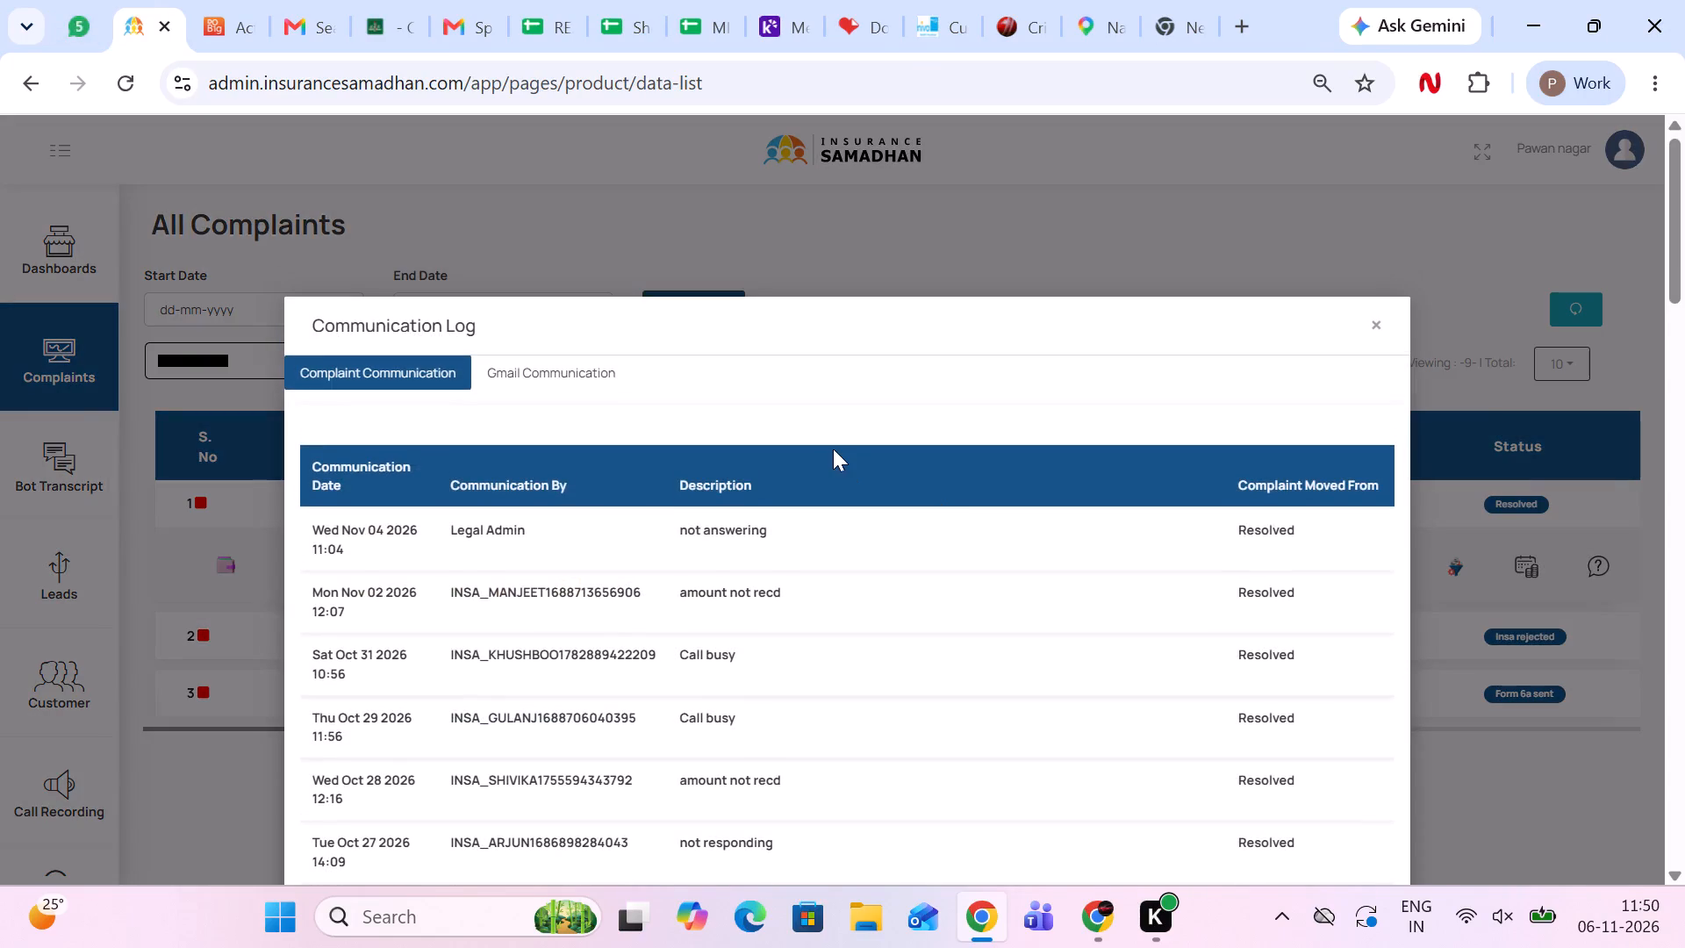
Call the row 116 customer's copied phone number from the Smartflo dialer and return to the complaint's communication log.
left_click(237, 0)
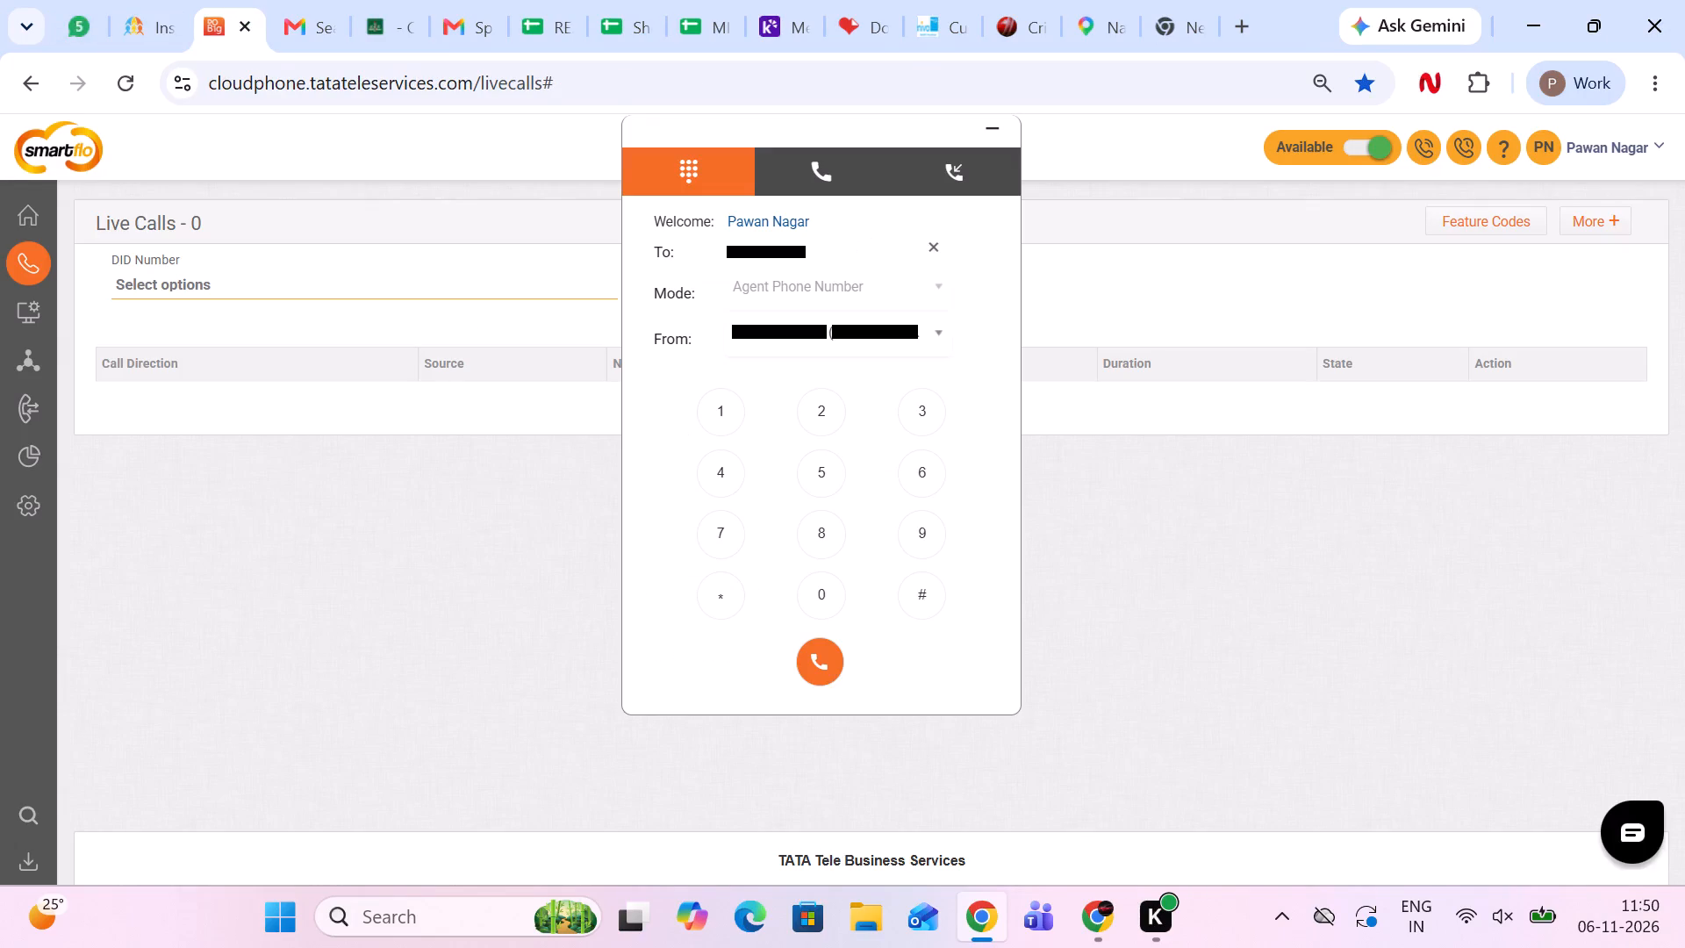
double_click(842, 260)
key("ctrl+v")
left_click(835, 668)
left_click(99, 0)
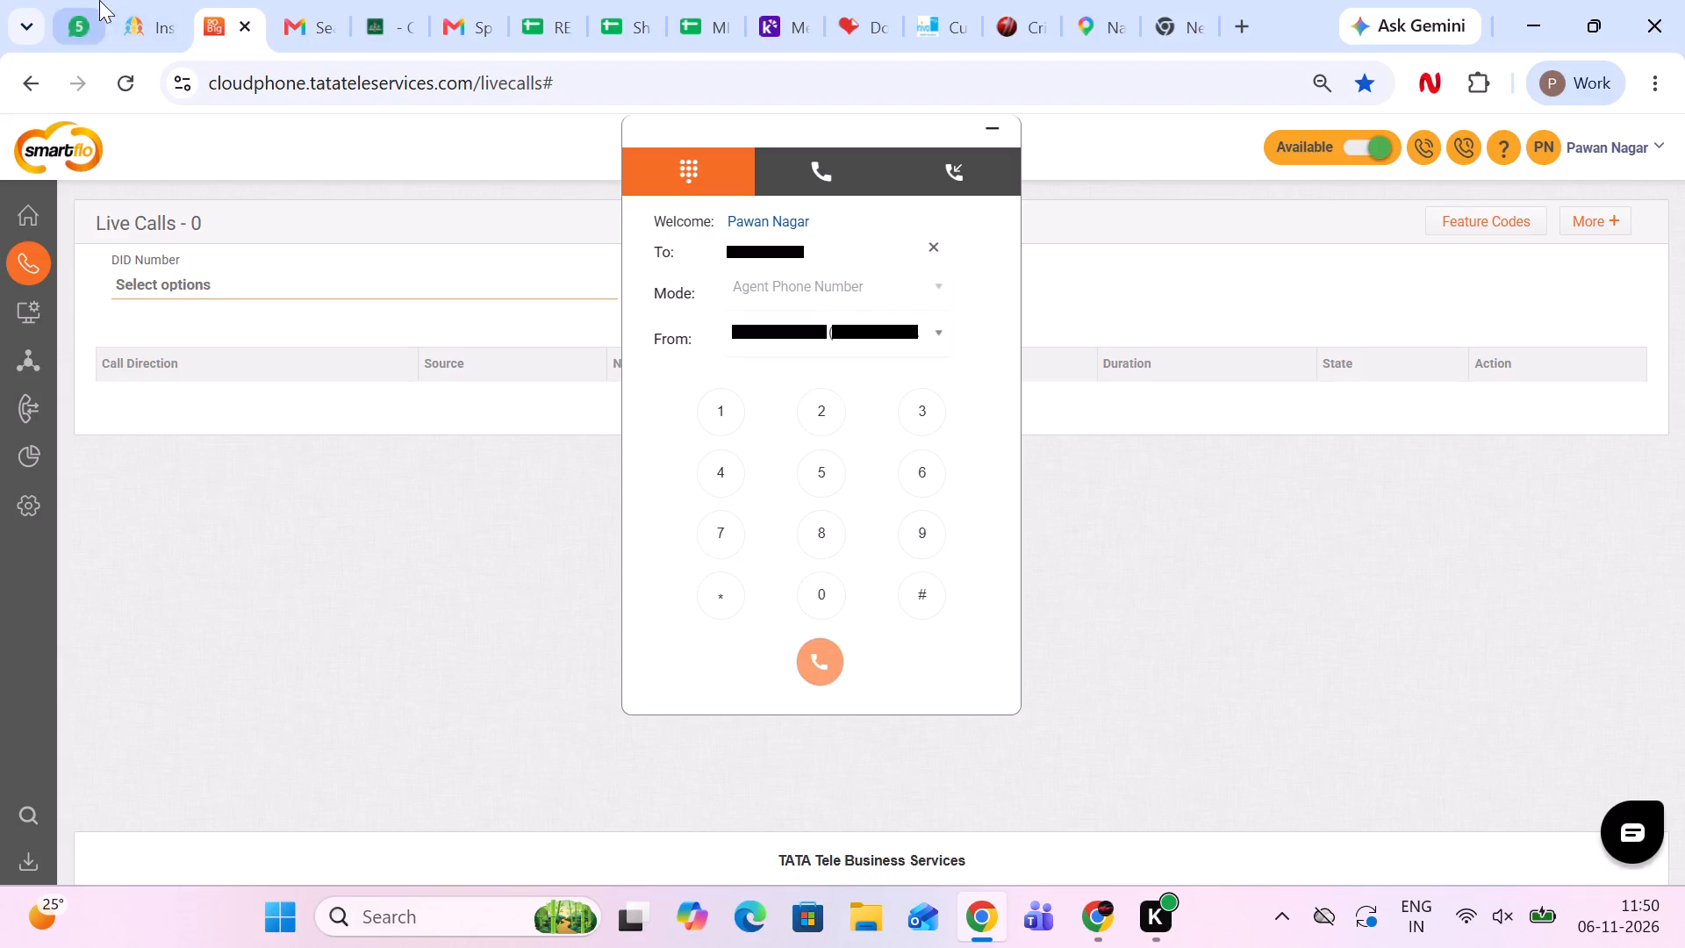
left_click(133, 0)
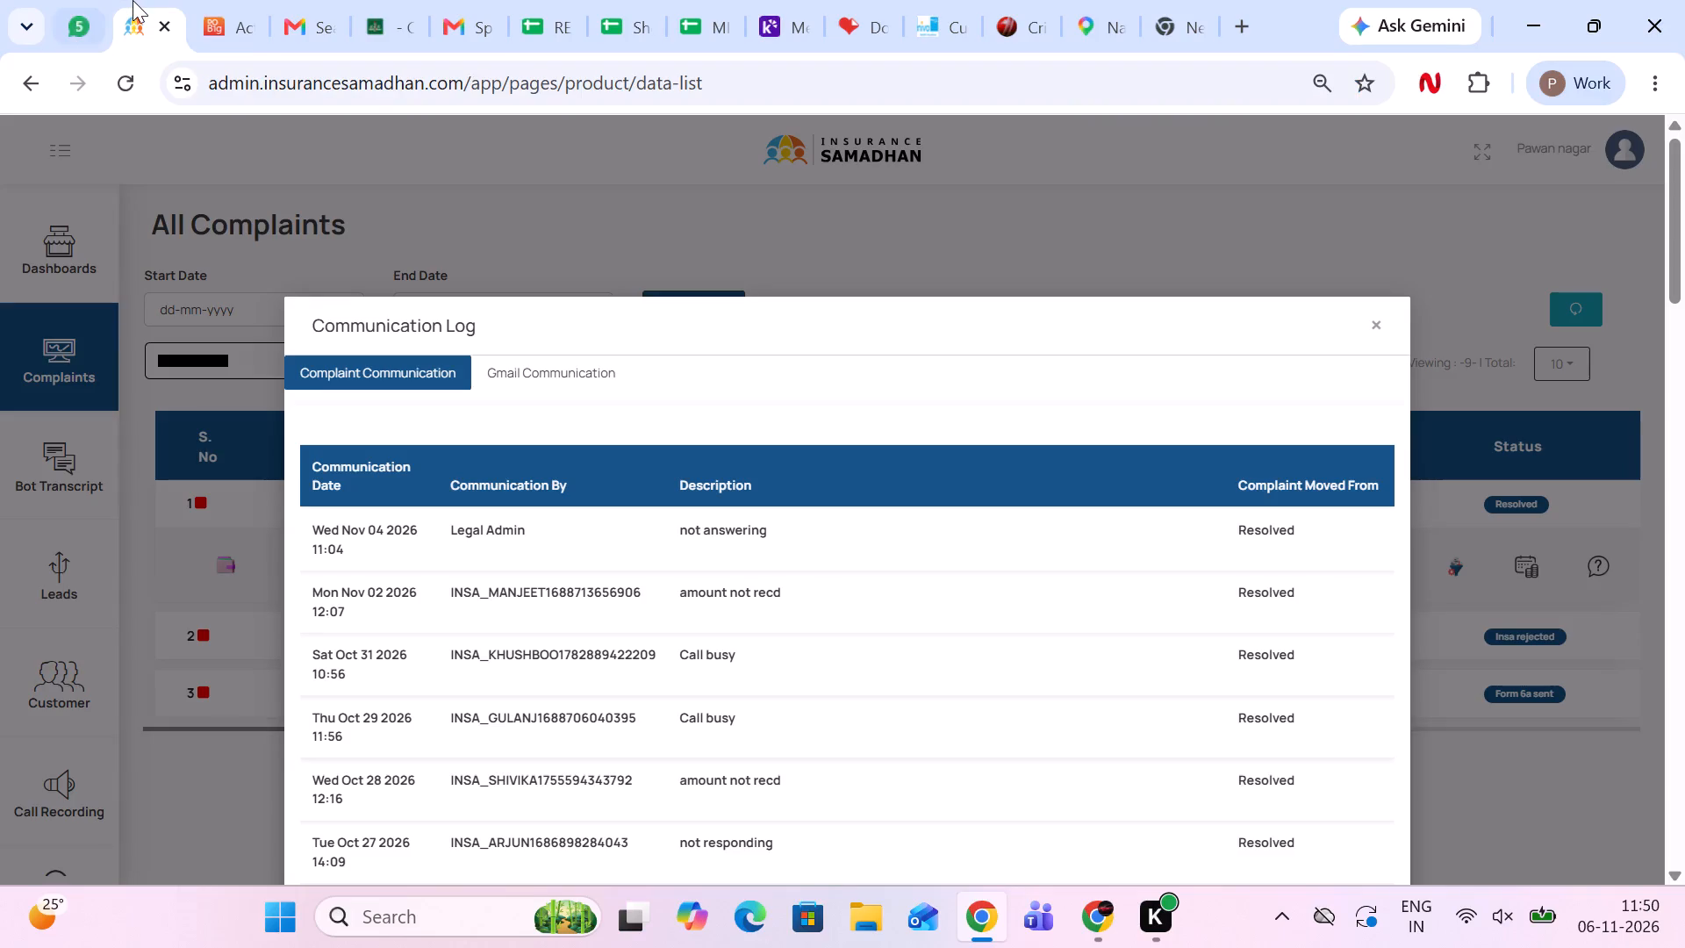
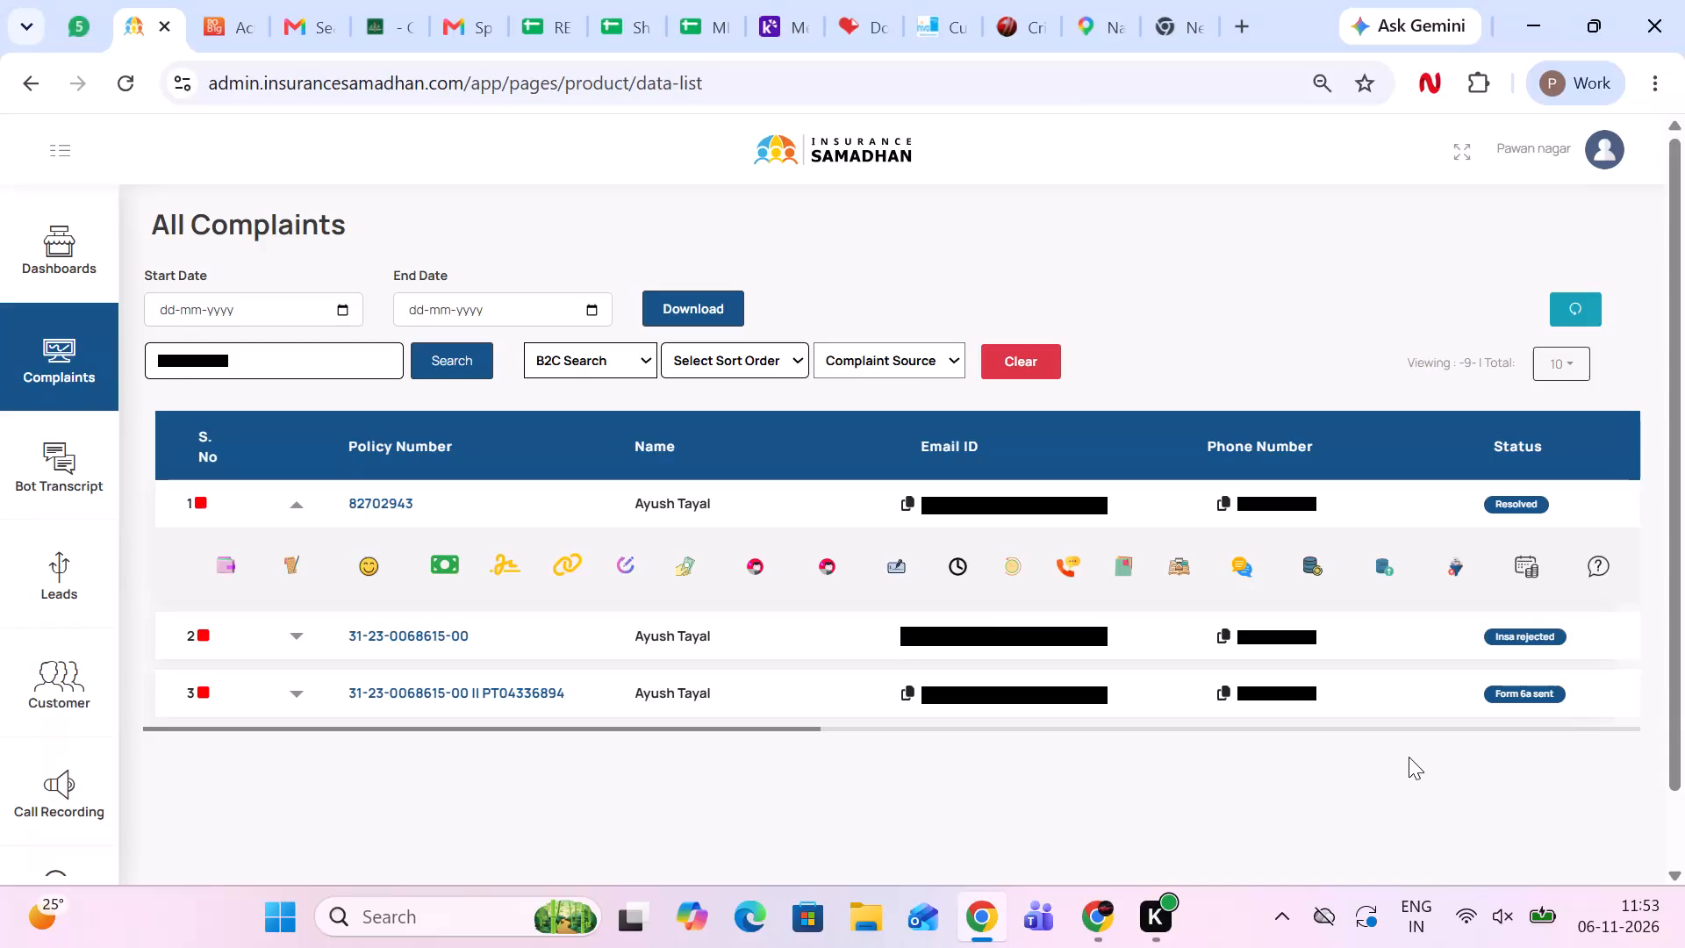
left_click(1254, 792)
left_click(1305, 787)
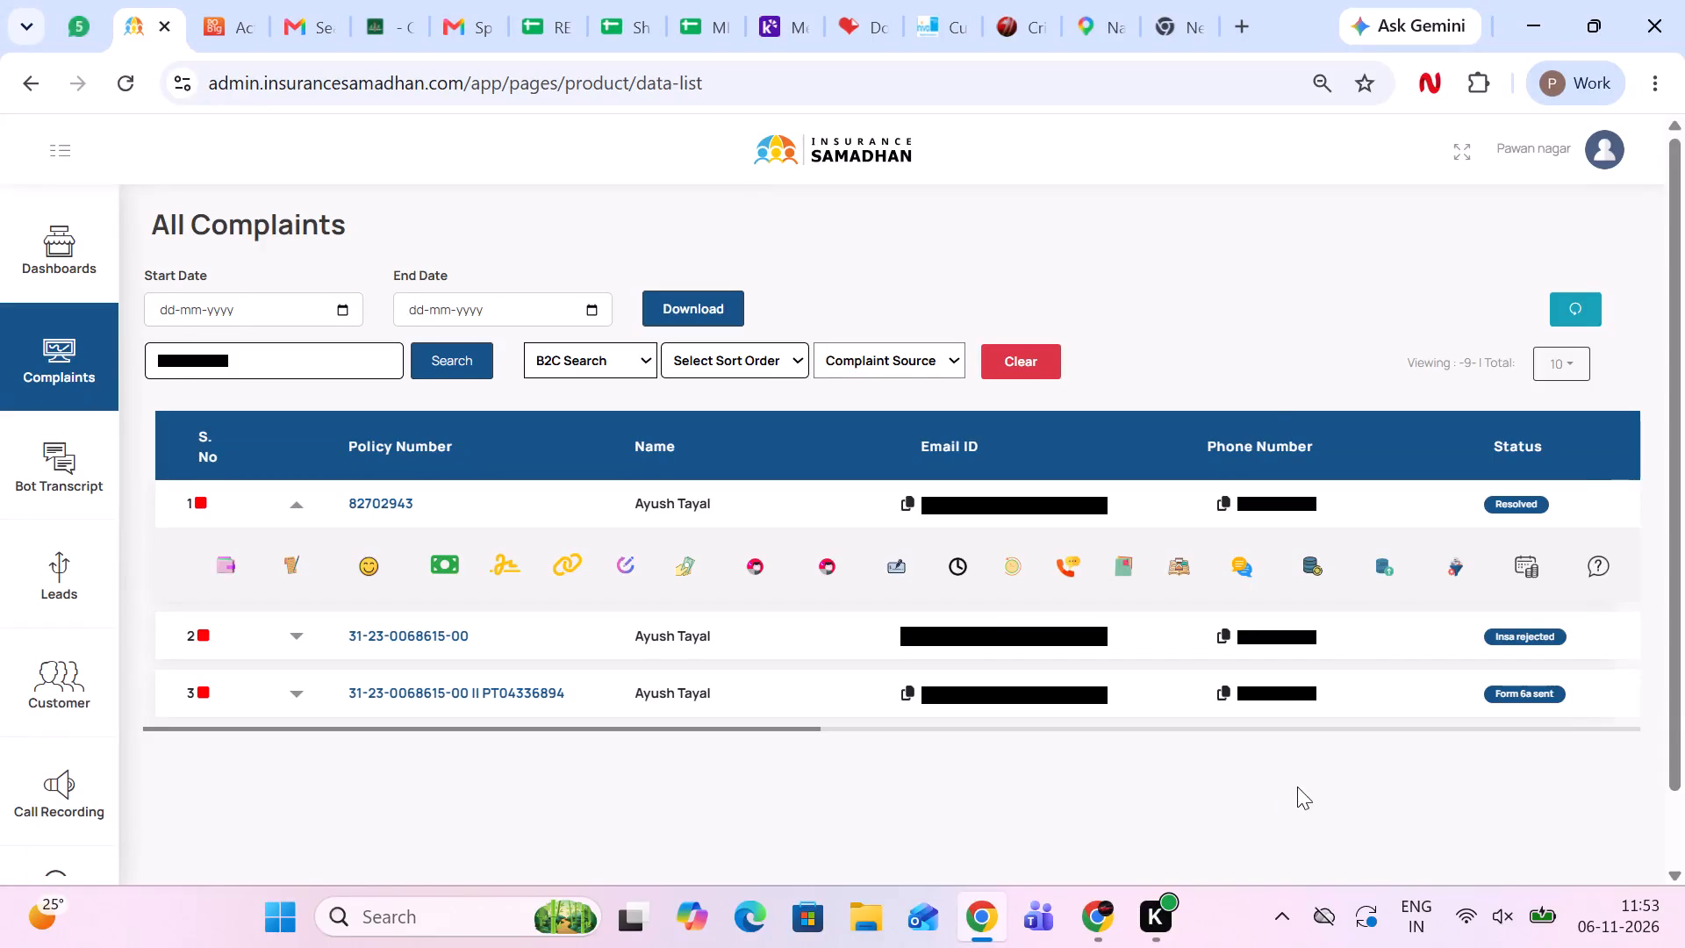
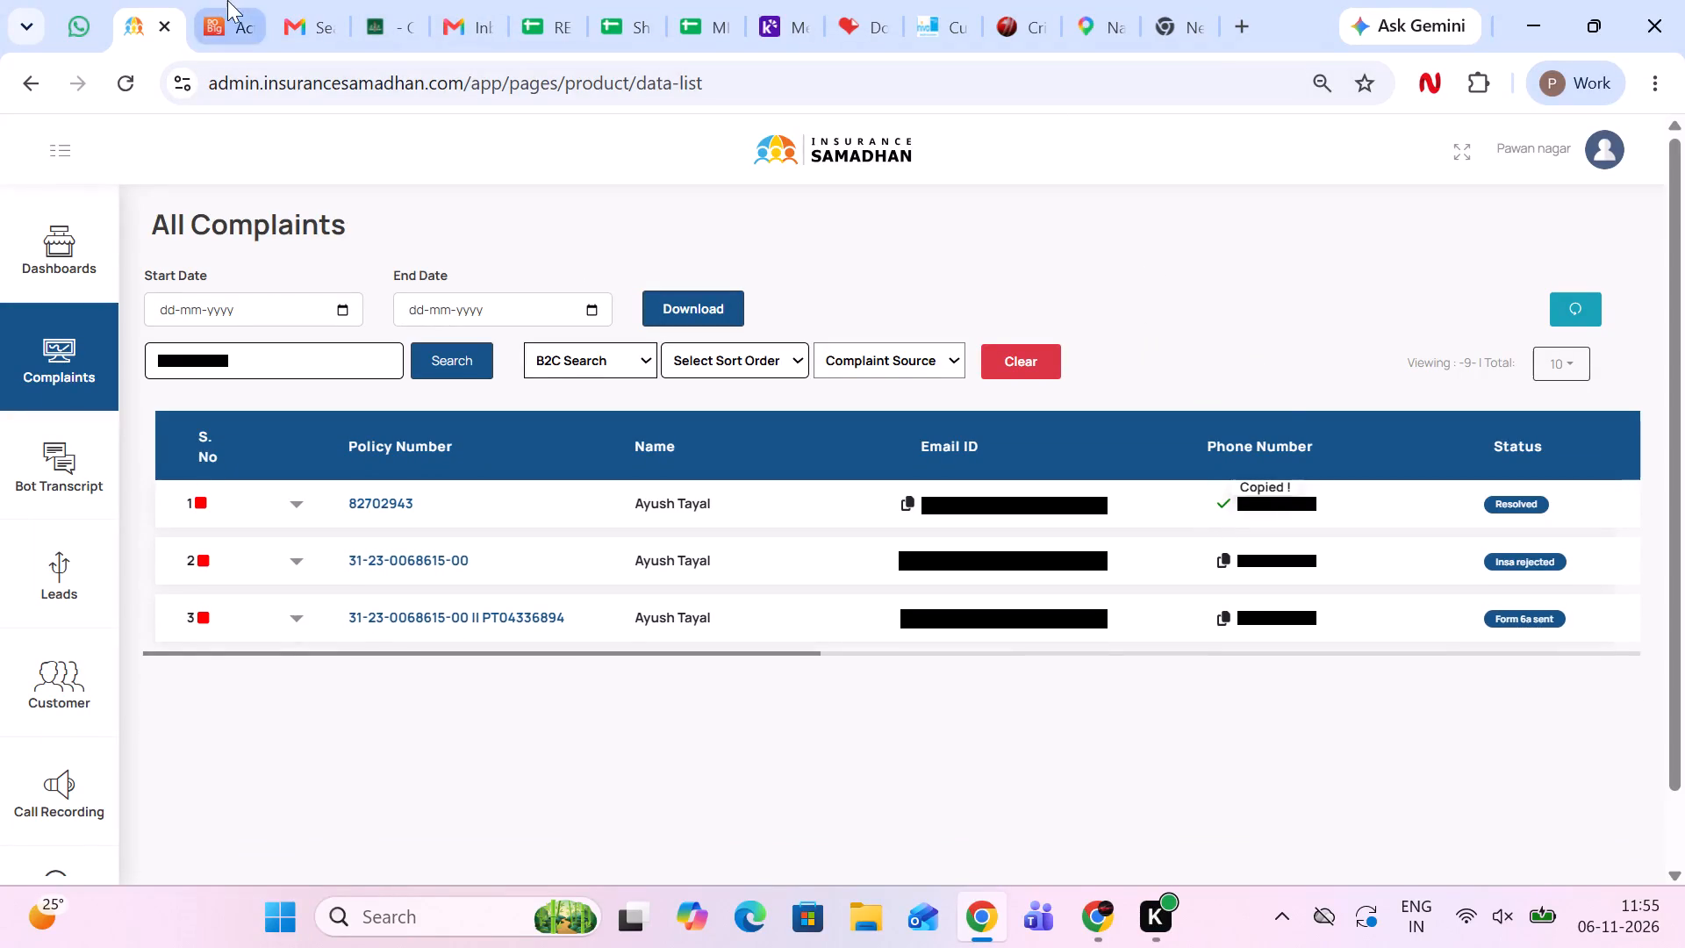
Call the customer from the Smartflo dialer using the phone number copied from their resolved complaint, and return to the complaint portal's search results.
left_click(227, 0)
double_click(843, 256)
key("ctrl+v")
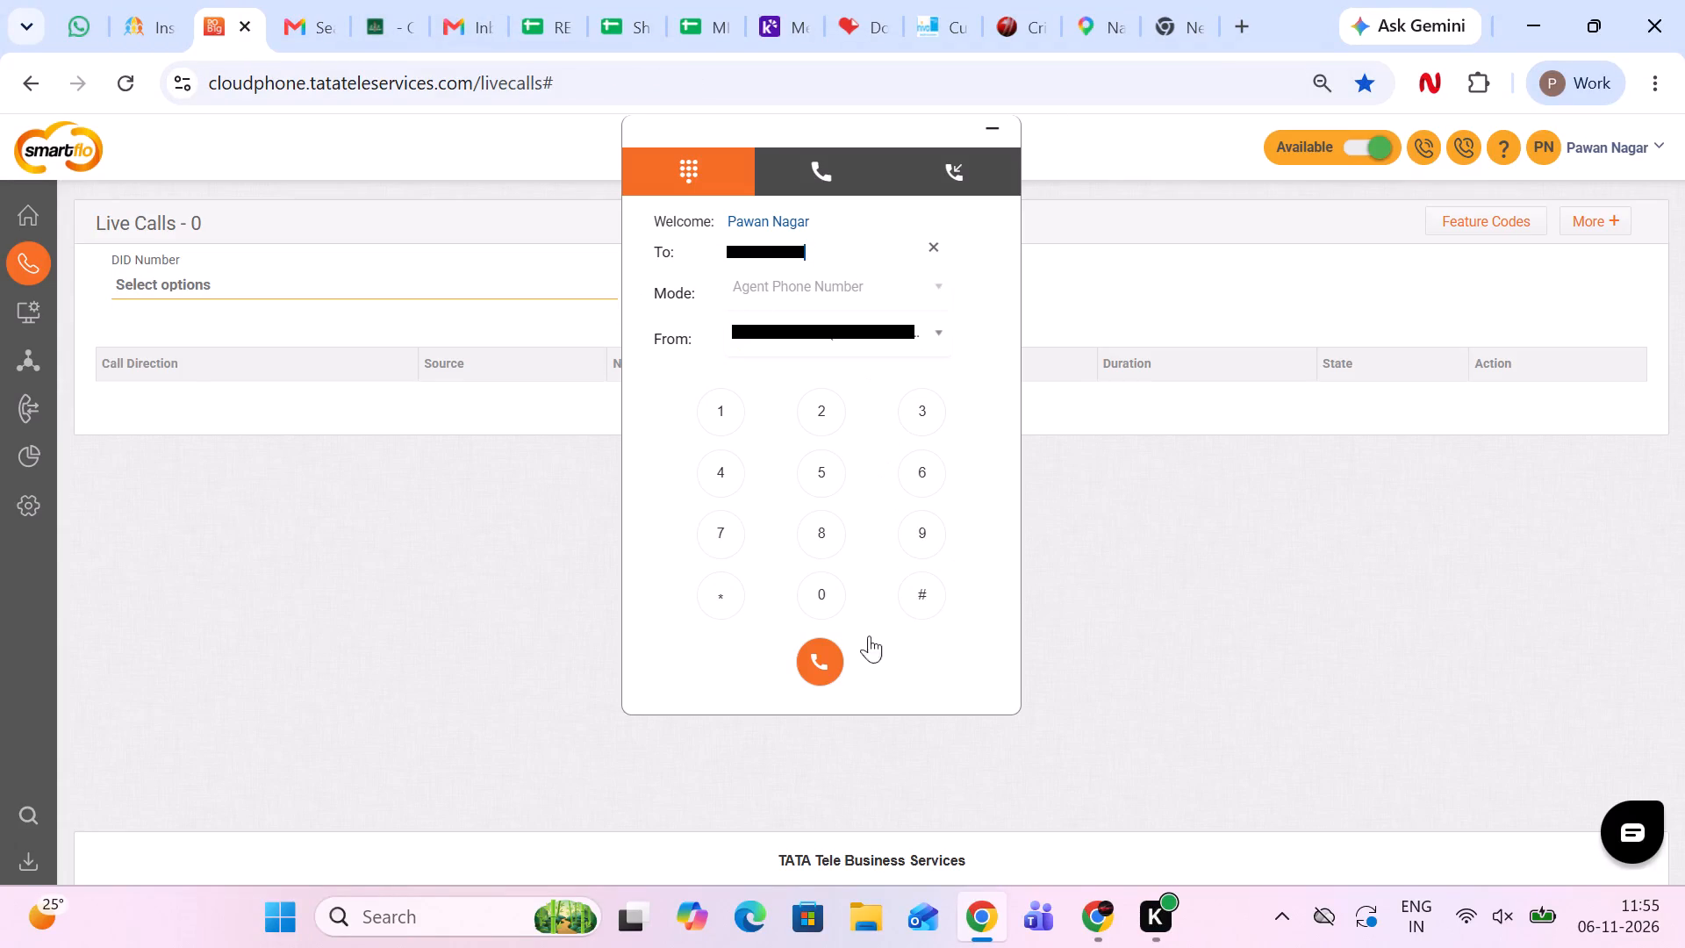
left_click(838, 670)
left_click(158, 0)
left_click(993, 739)
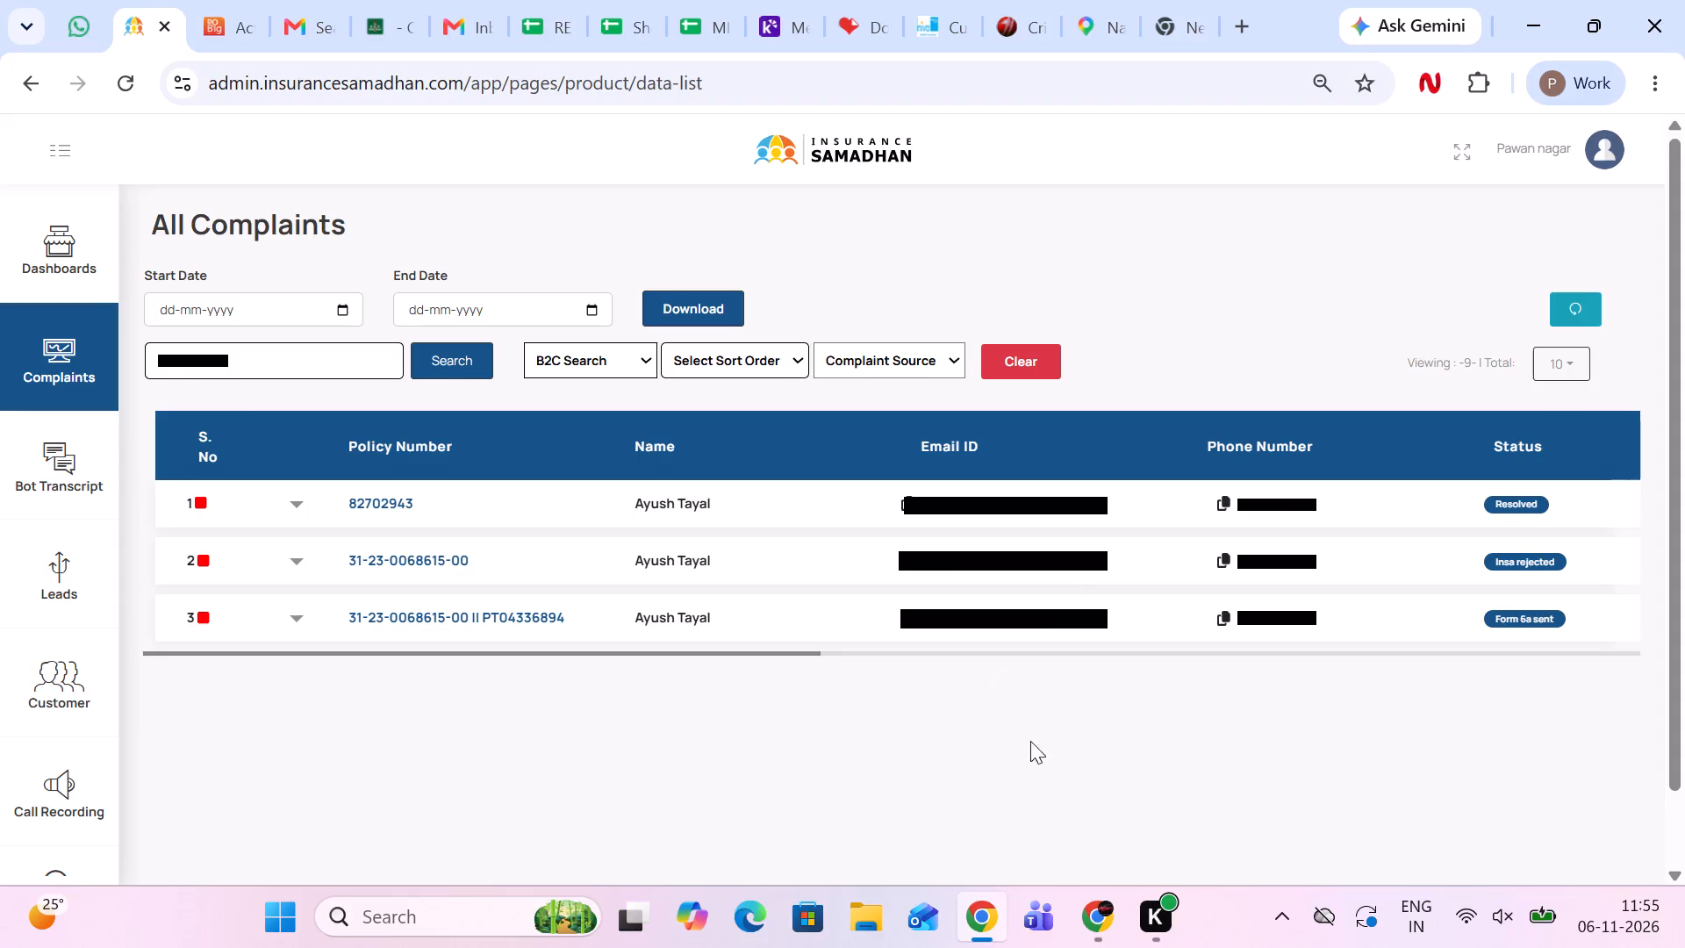
left_click(1113, 758)
Add the comment "nr" to the communication log of the first complaint listed, the one marked Resolved.
left_click(1205, 513)
left_click(1222, 555)
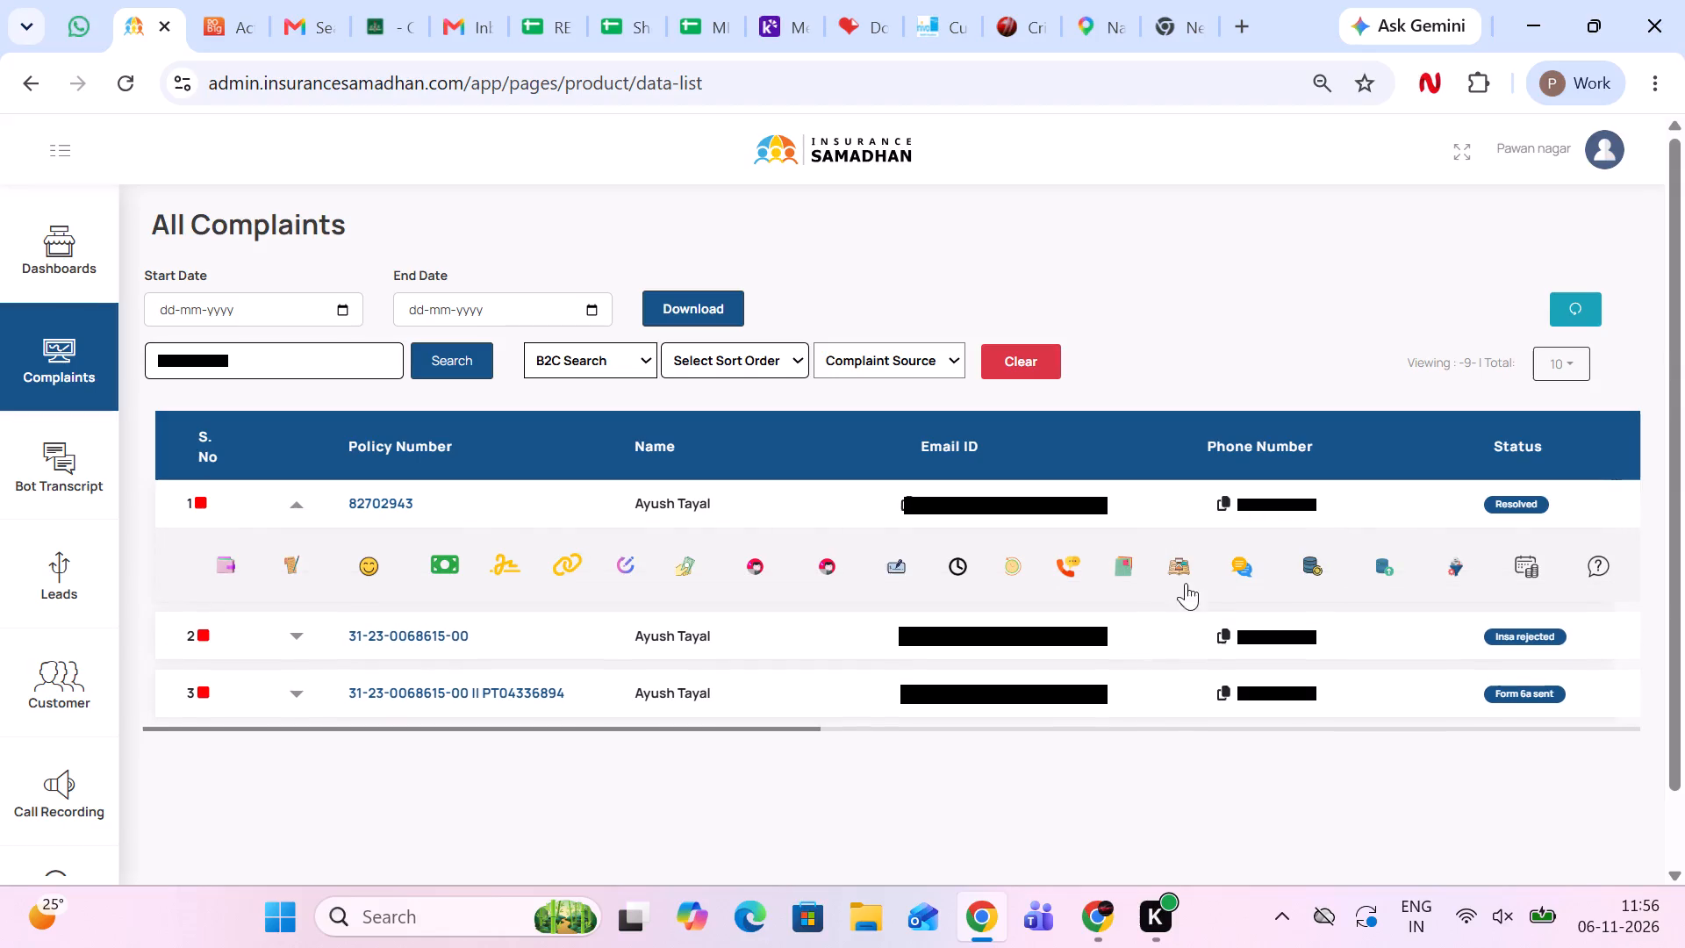
left_click(1234, 559)
scroll(946, 697, "down", 10)
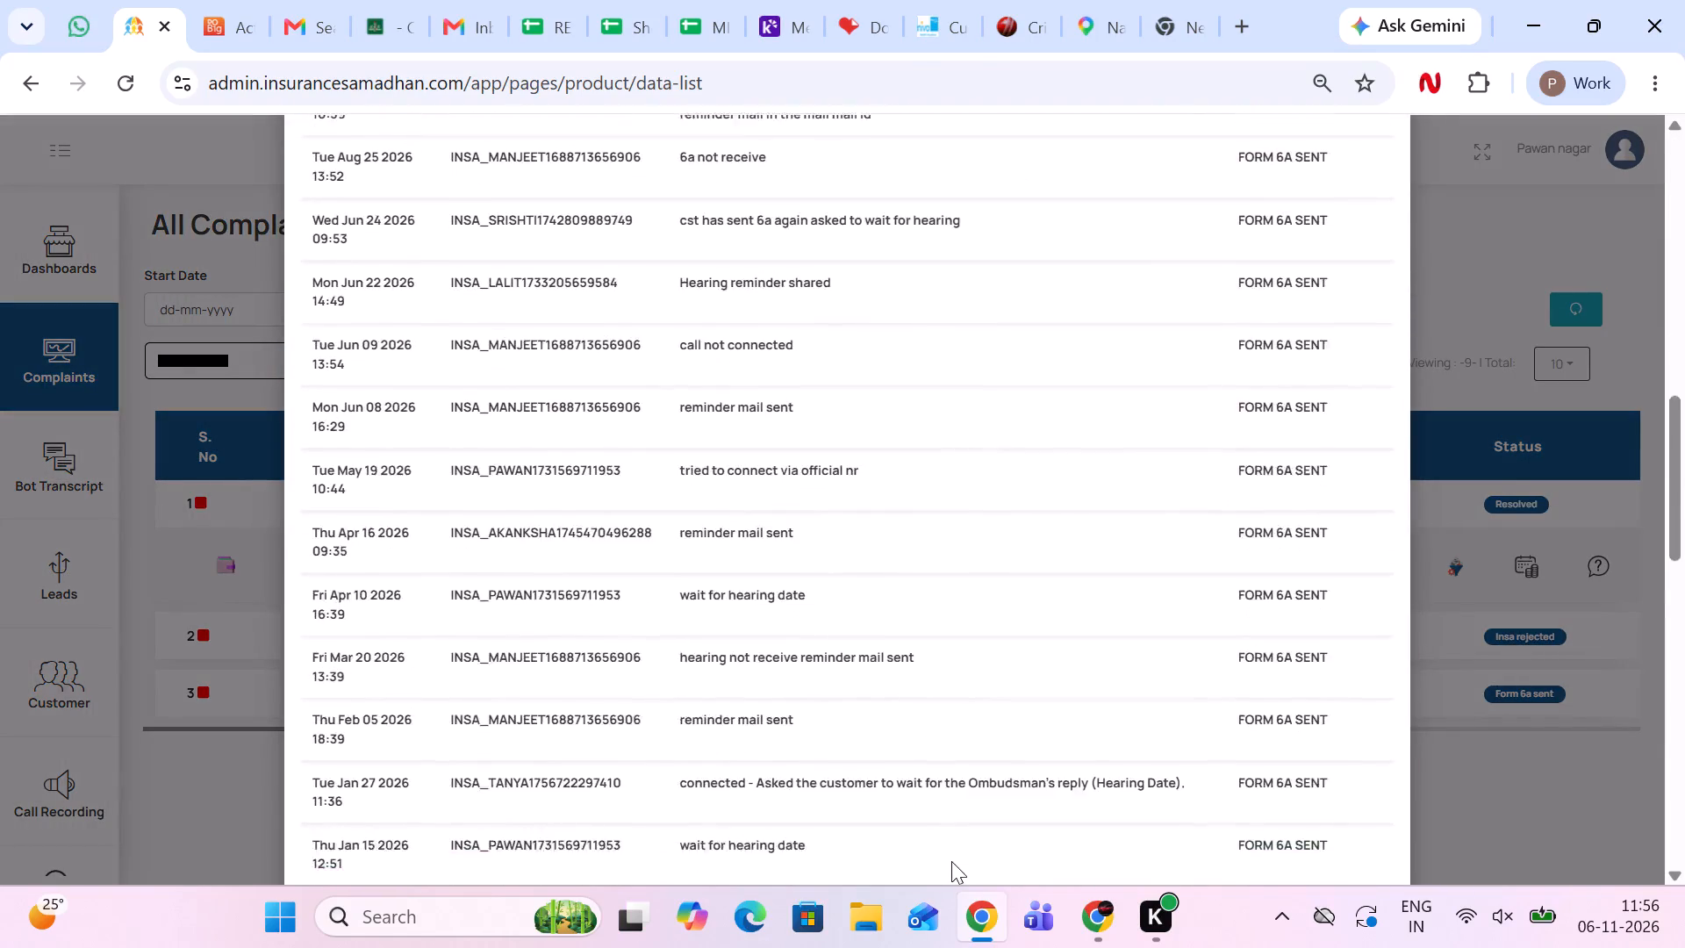
scroll(951, 861, "down", 4)
left_click_drag(1684, 614, 1684, 872)
left_click(982, 843)
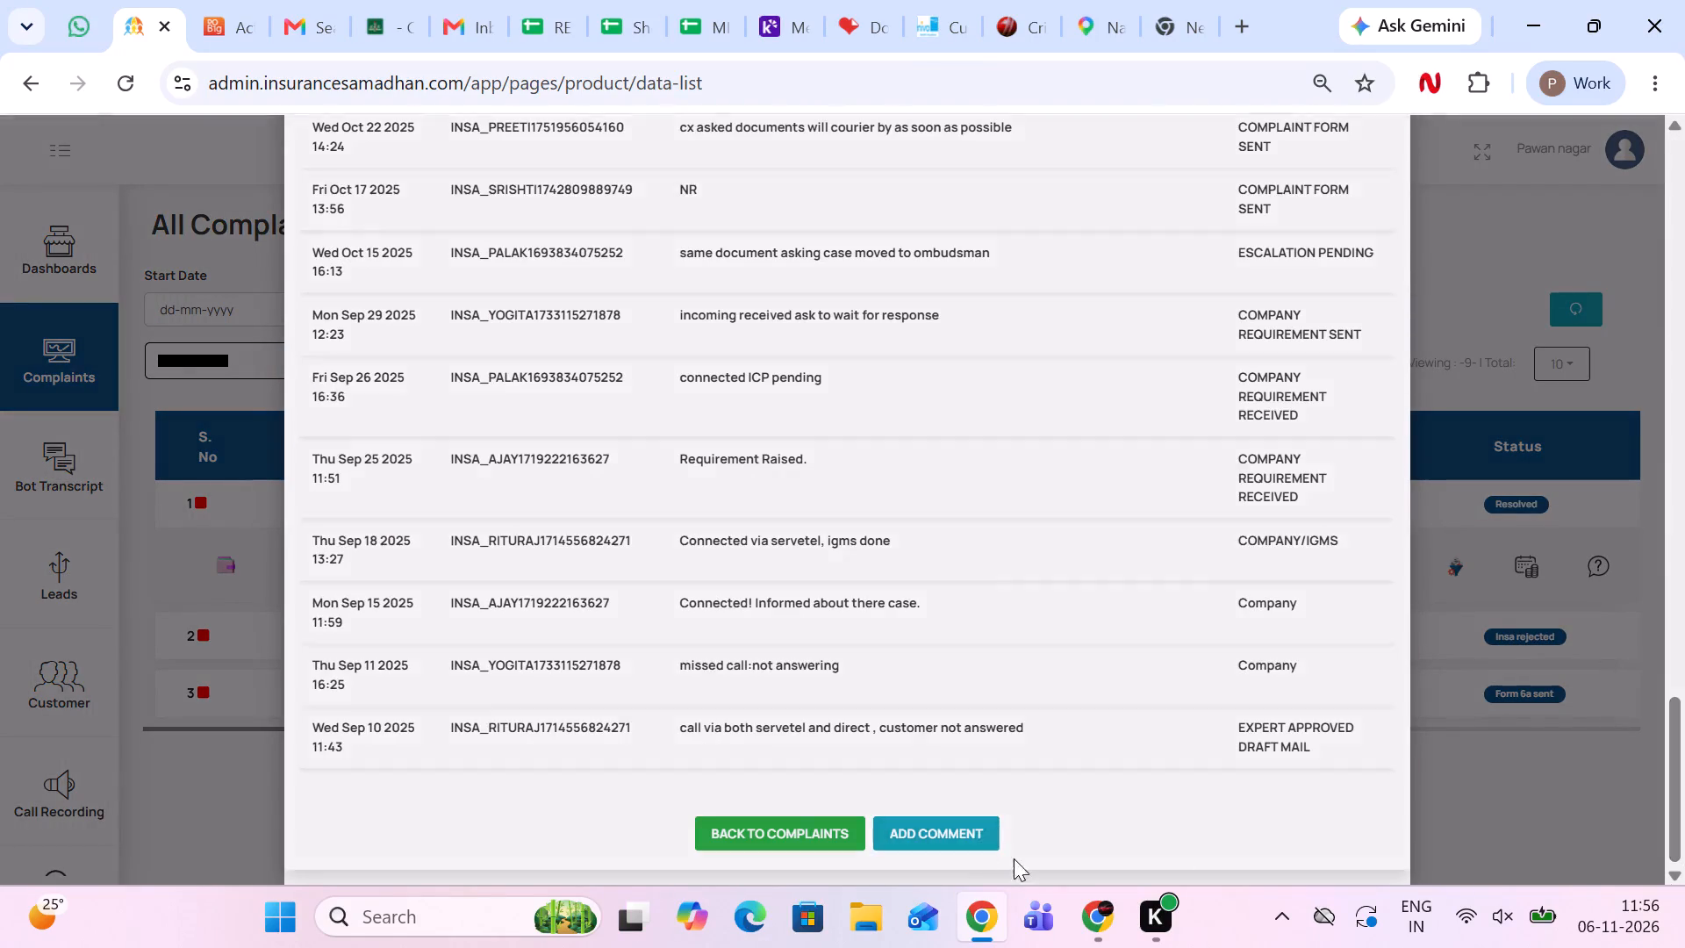
left_click(937, 607)
type("nr")
left_click(918, 676)
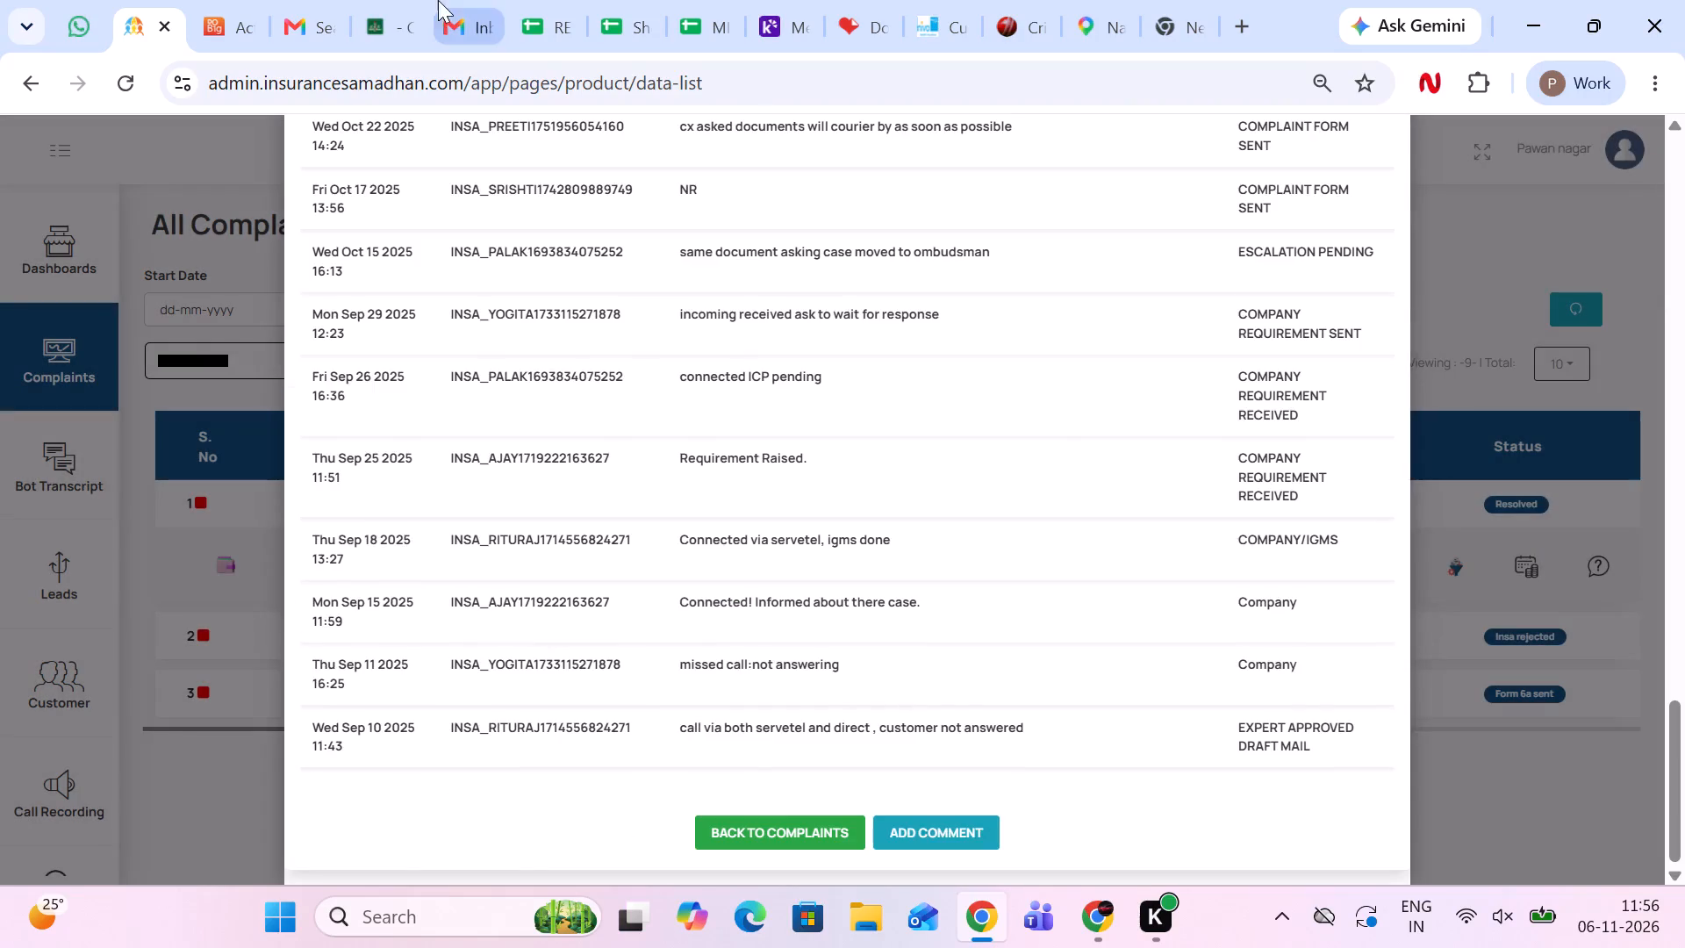
Set the call status in row 116 of RESOLVED SHEET NOVEMBER 2026 to Not Answering.
left_click(557, 0)
left_click(341, 377)
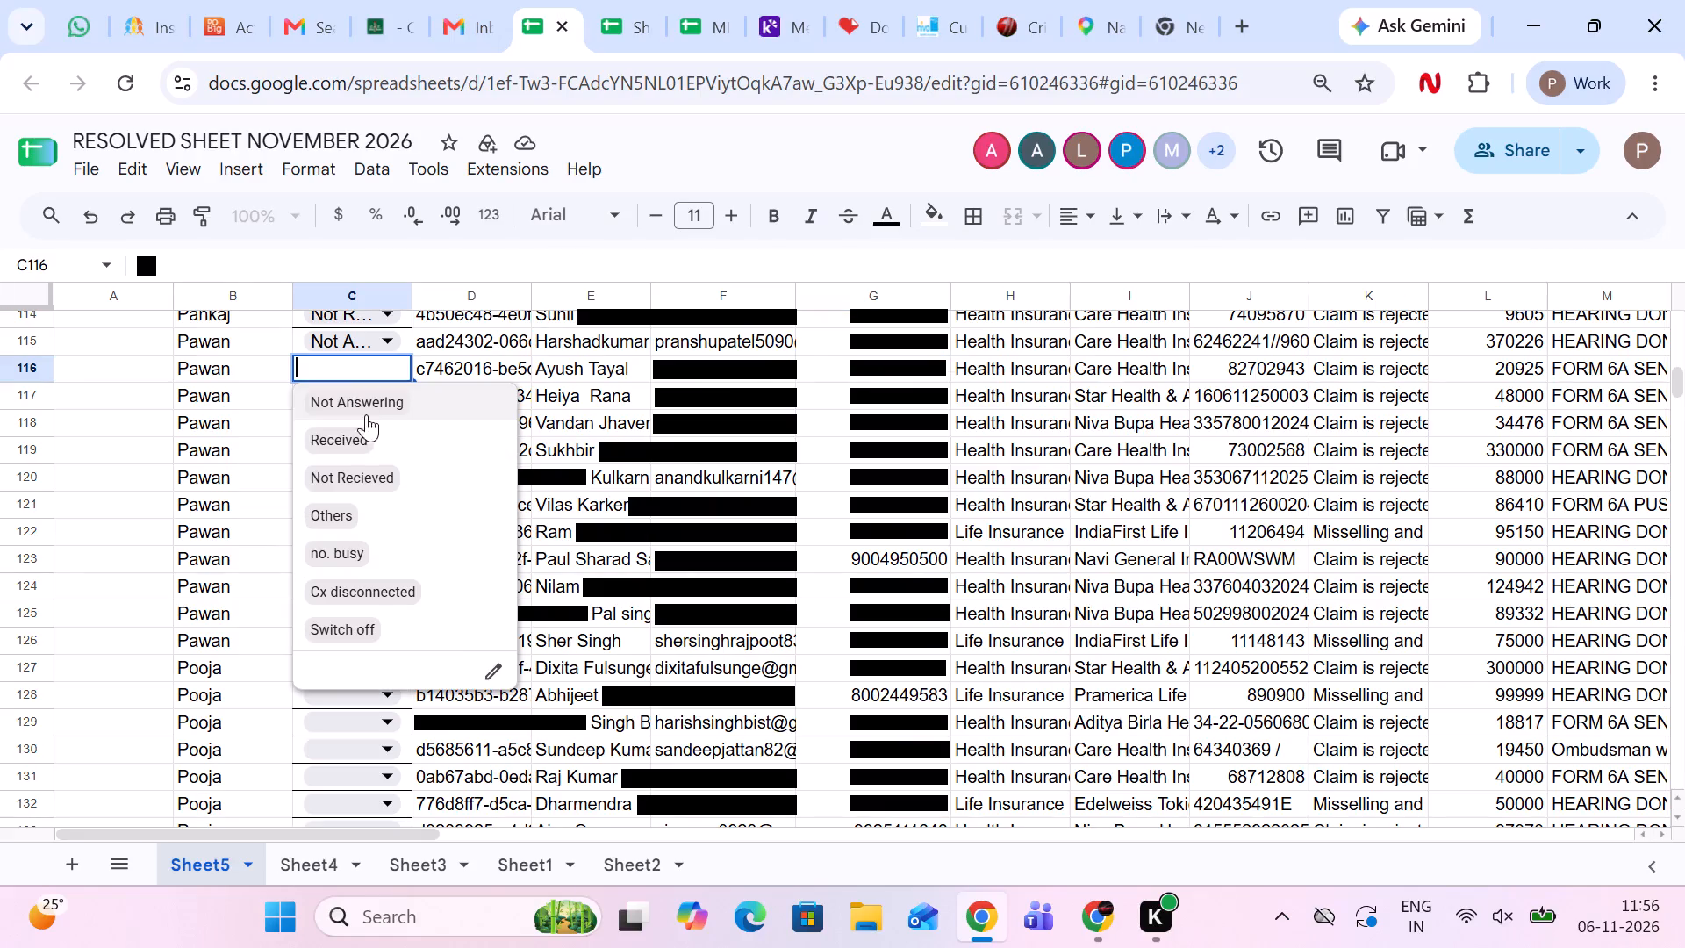
left_click(383, 406)
Search the admin portal's complaints using the phone number of the customer in row 117 of the resolved sheet.
left_click(907, 392)
key("ctrl+c")
key("ctrl+c")
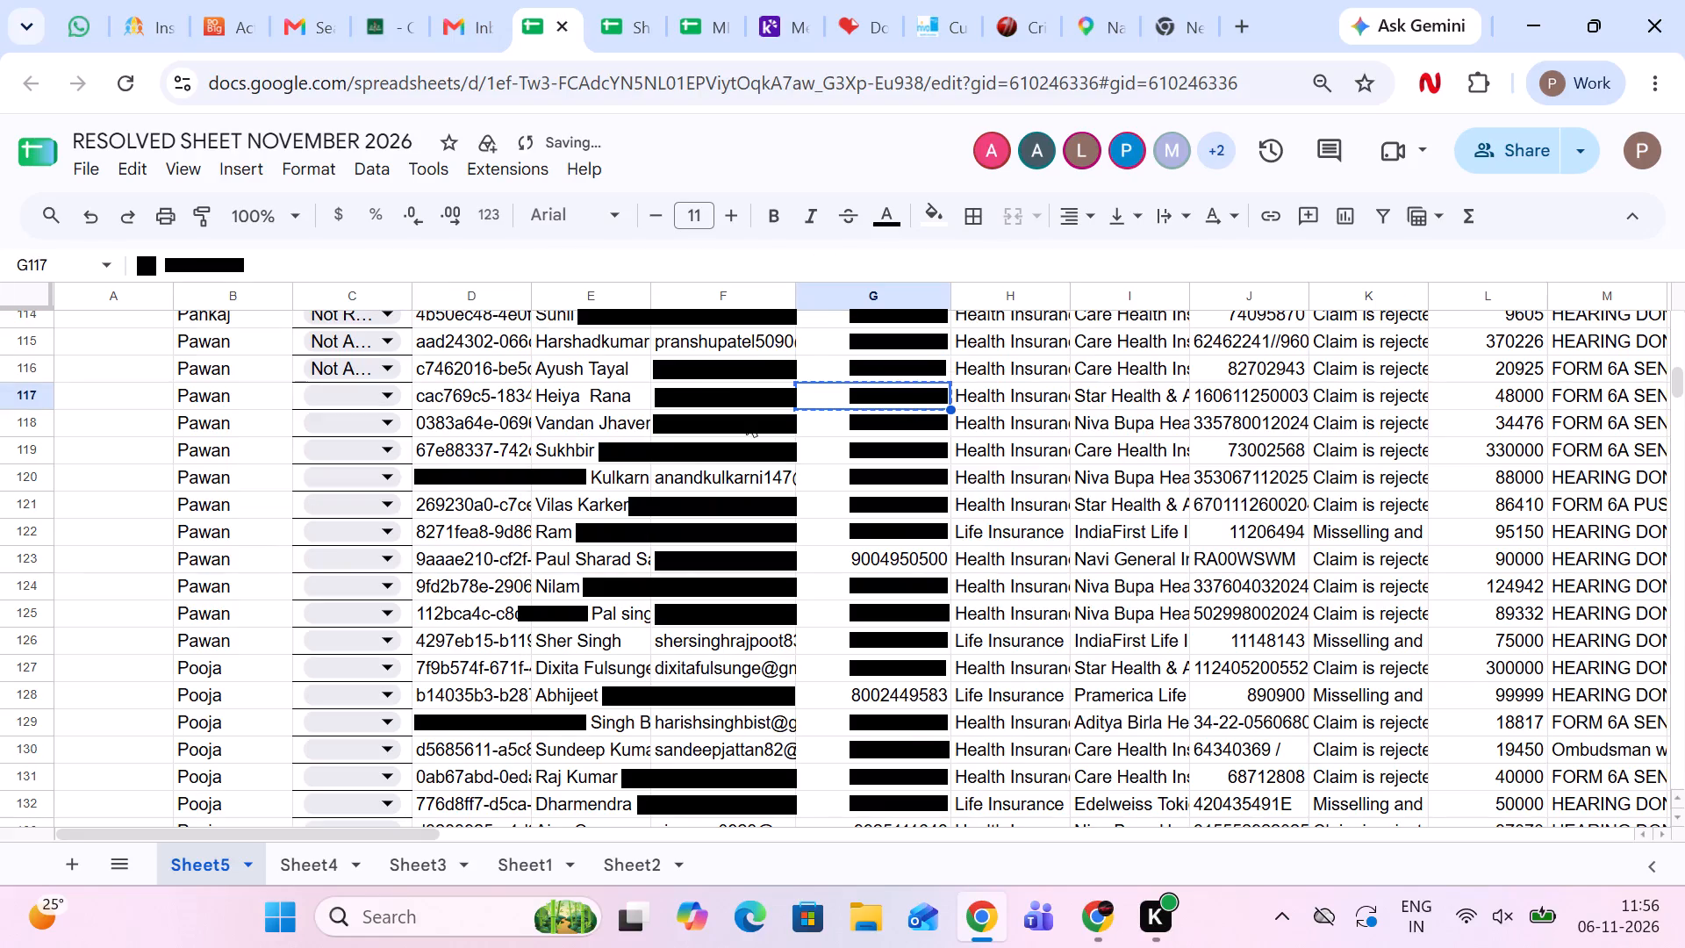
left_click(147, 0)
scroll(289, 356, "up", 2)
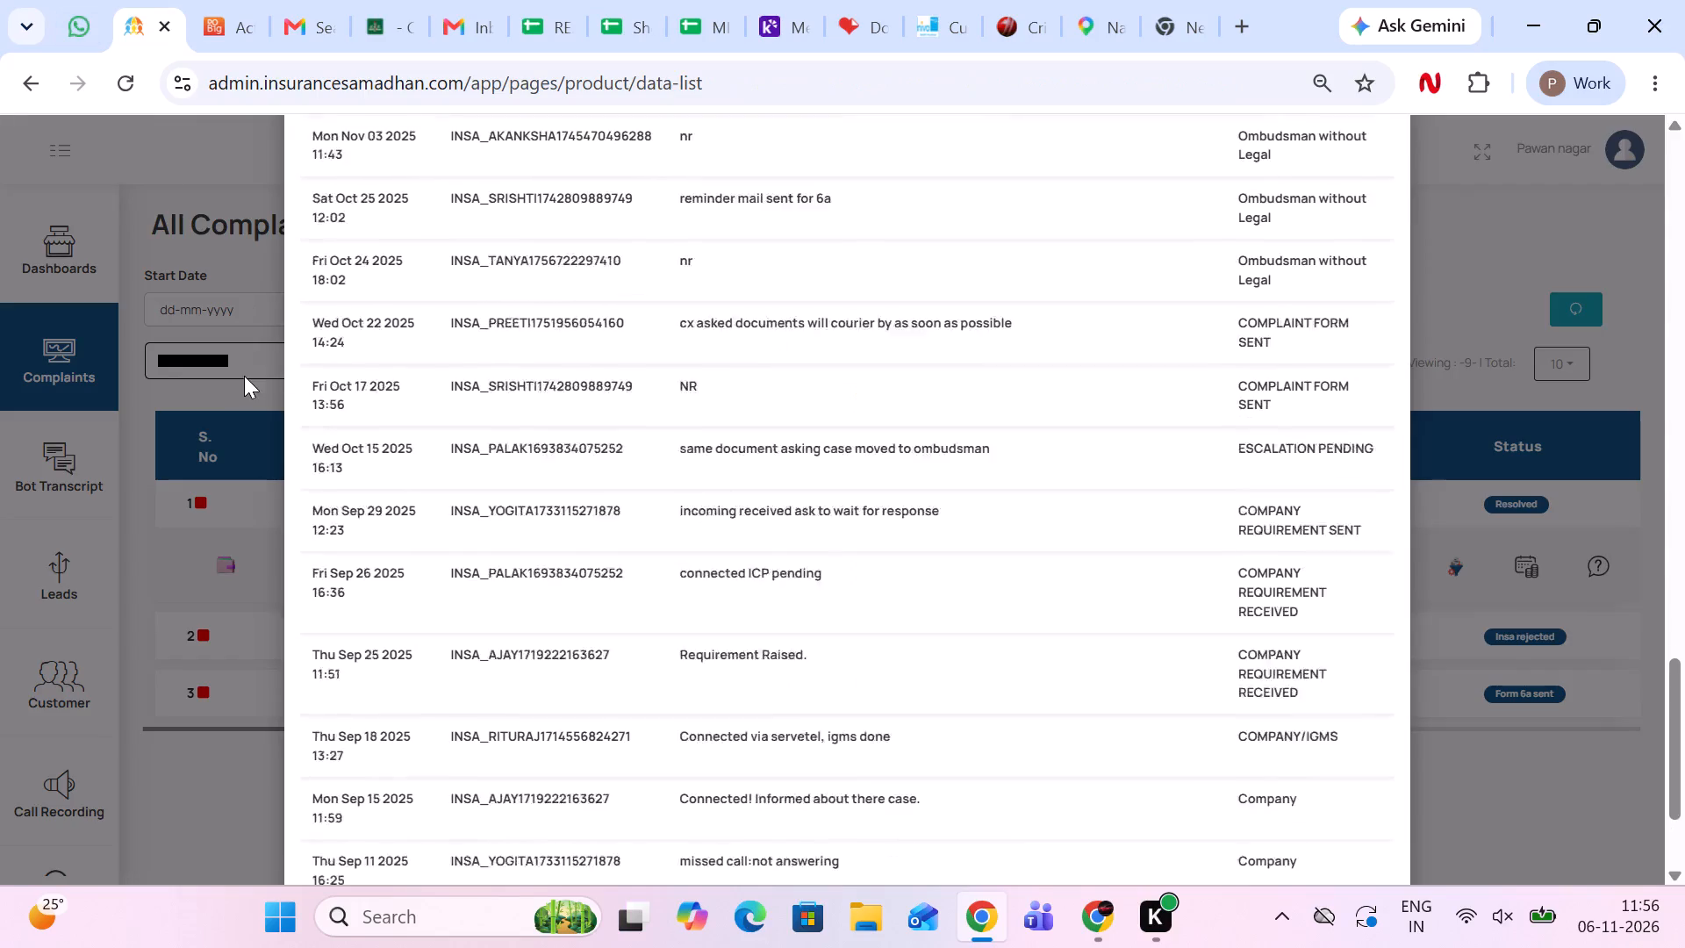
left_click(231, 376)
triple_click(260, 347)
left_click(260, 348)
key("ctrl+v")
left_click(410, 358)
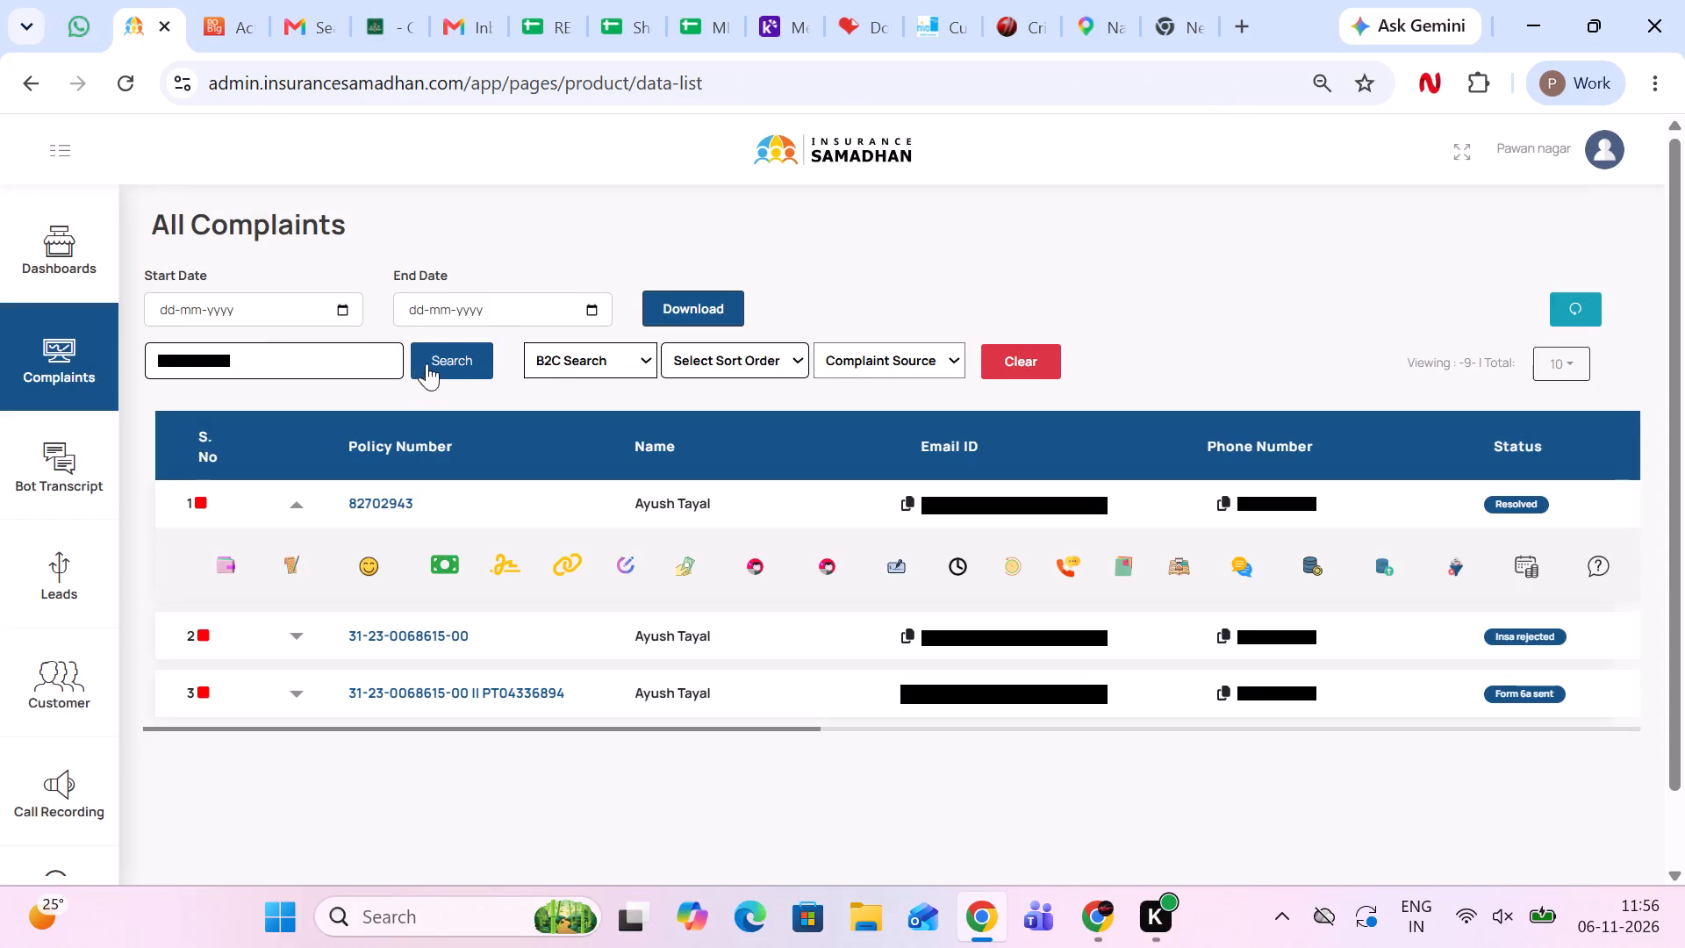
left_click(434, 358)
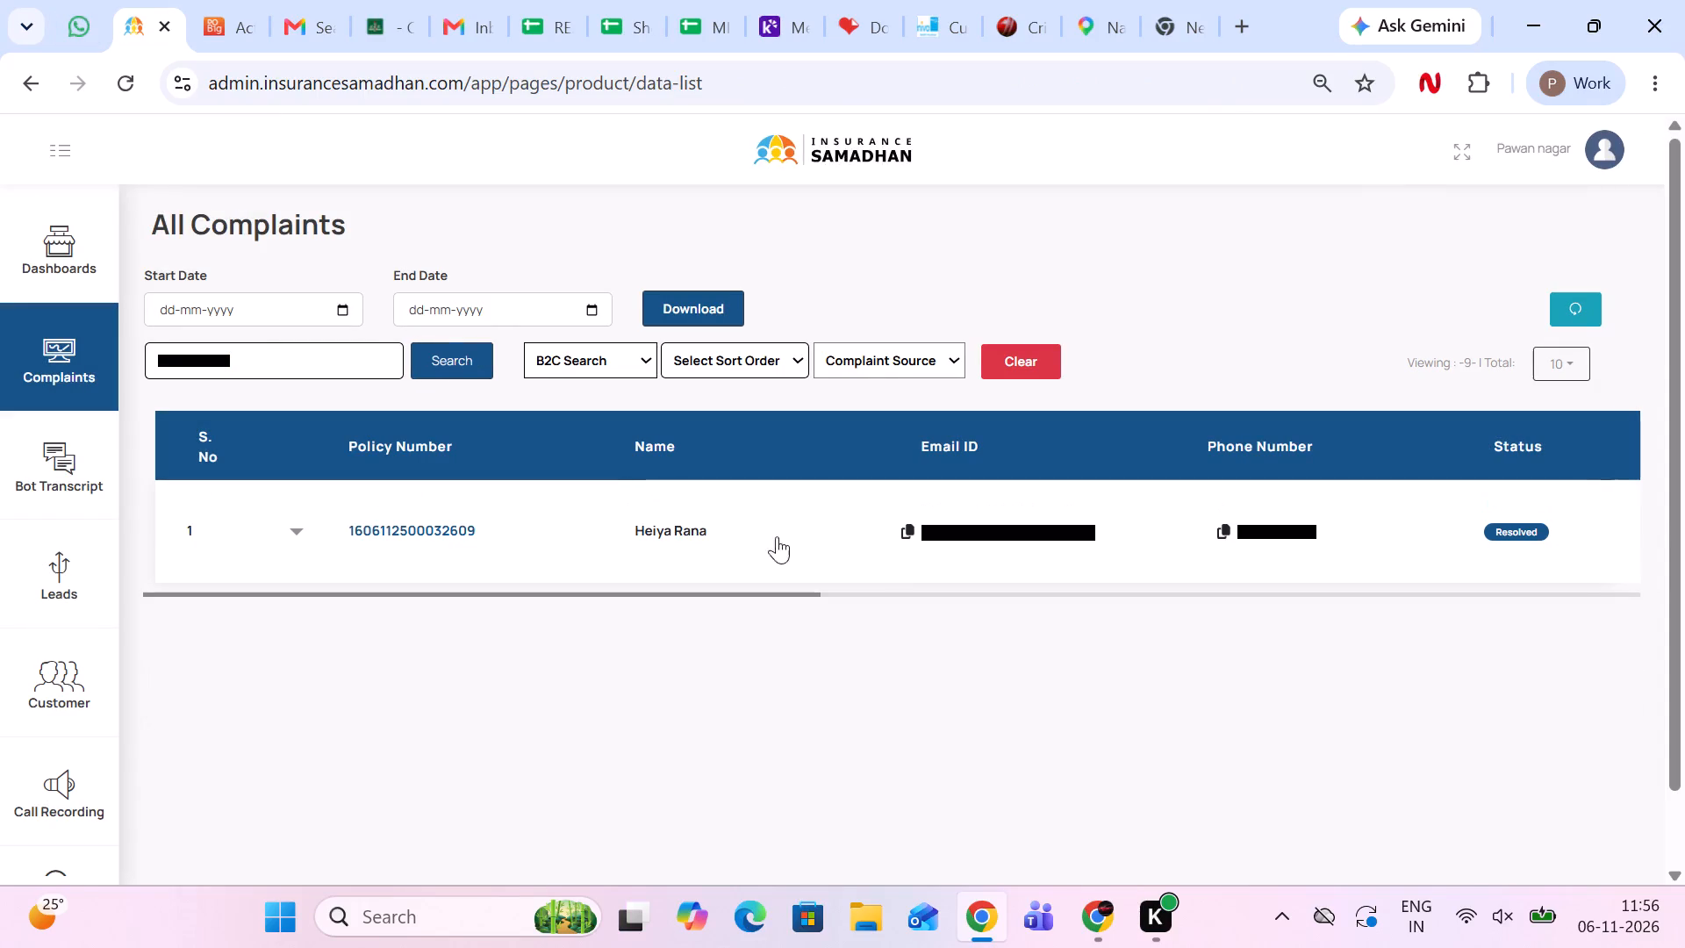
Examine the communication log of the complaint found for the row 117 customer and check the November 2026 calendar.
left_click(1201, 680)
left_click(1220, 686)
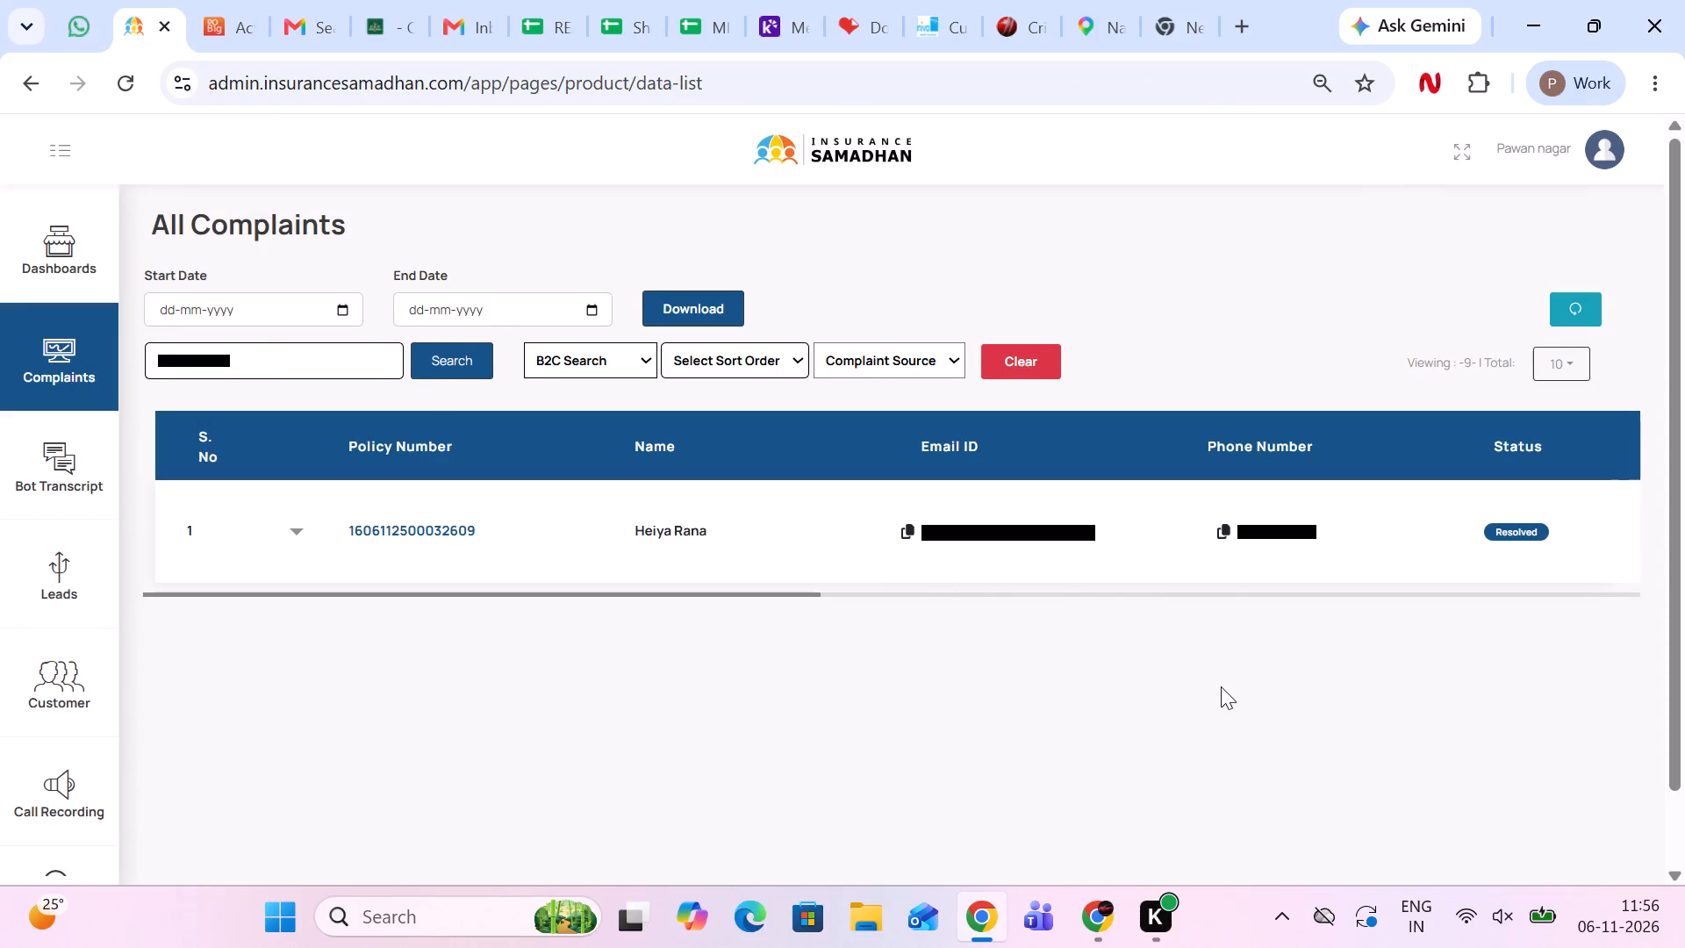
left_click(1180, 542)
left_click(1234, 621)
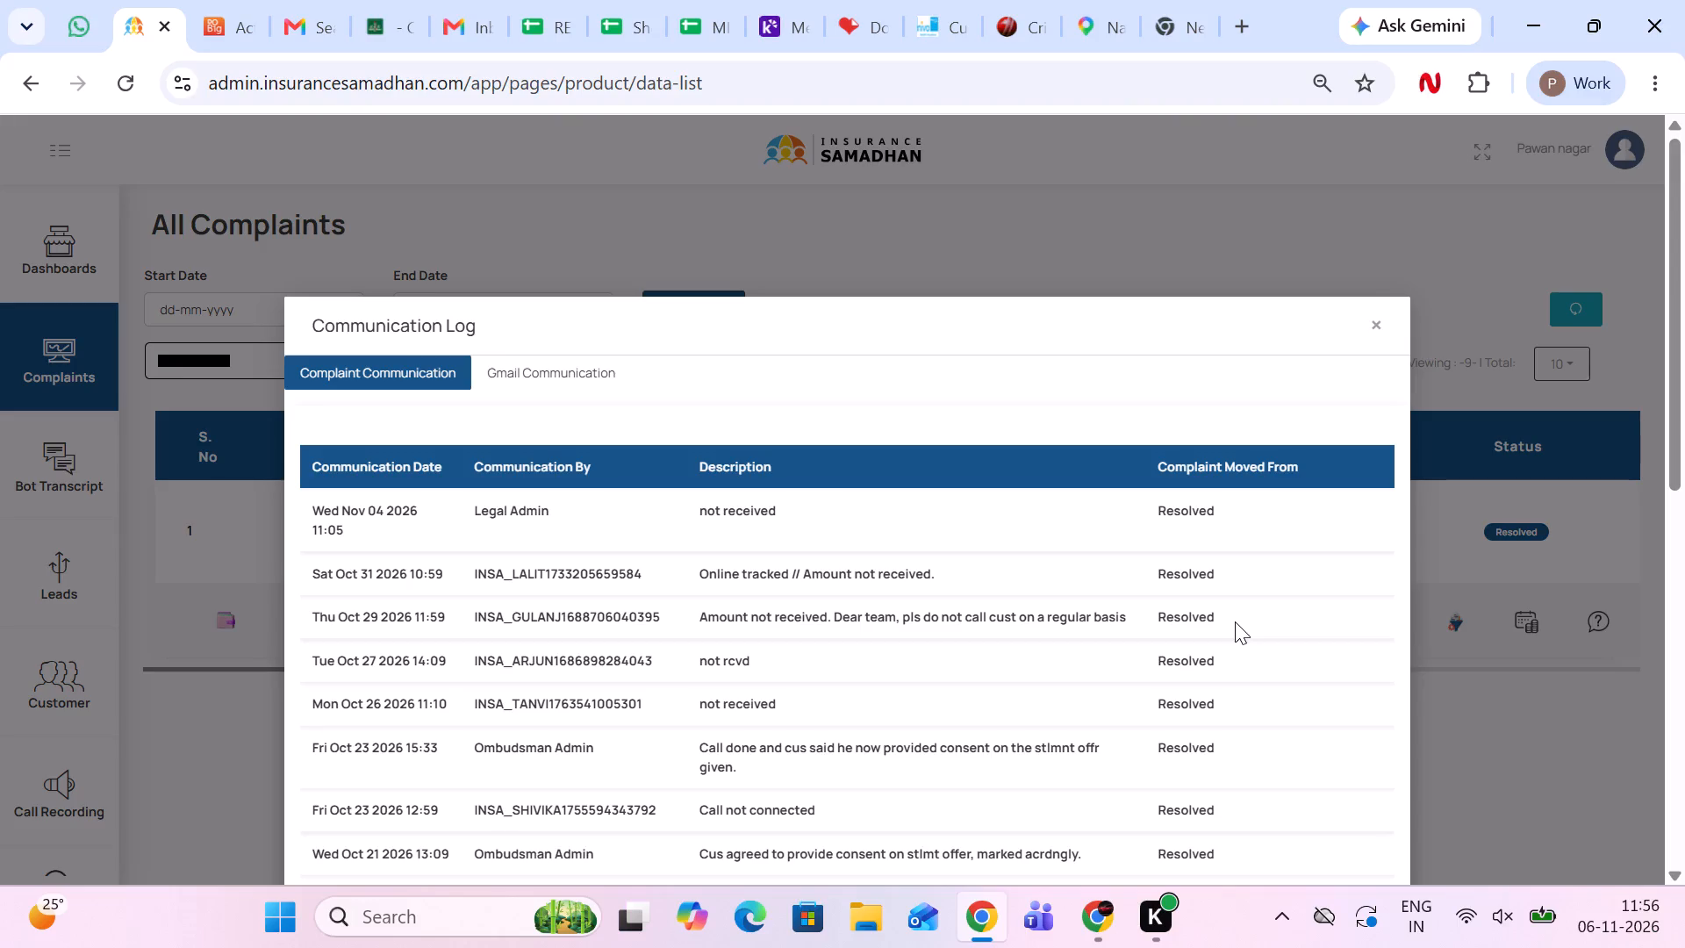
left_click(1649, 933)
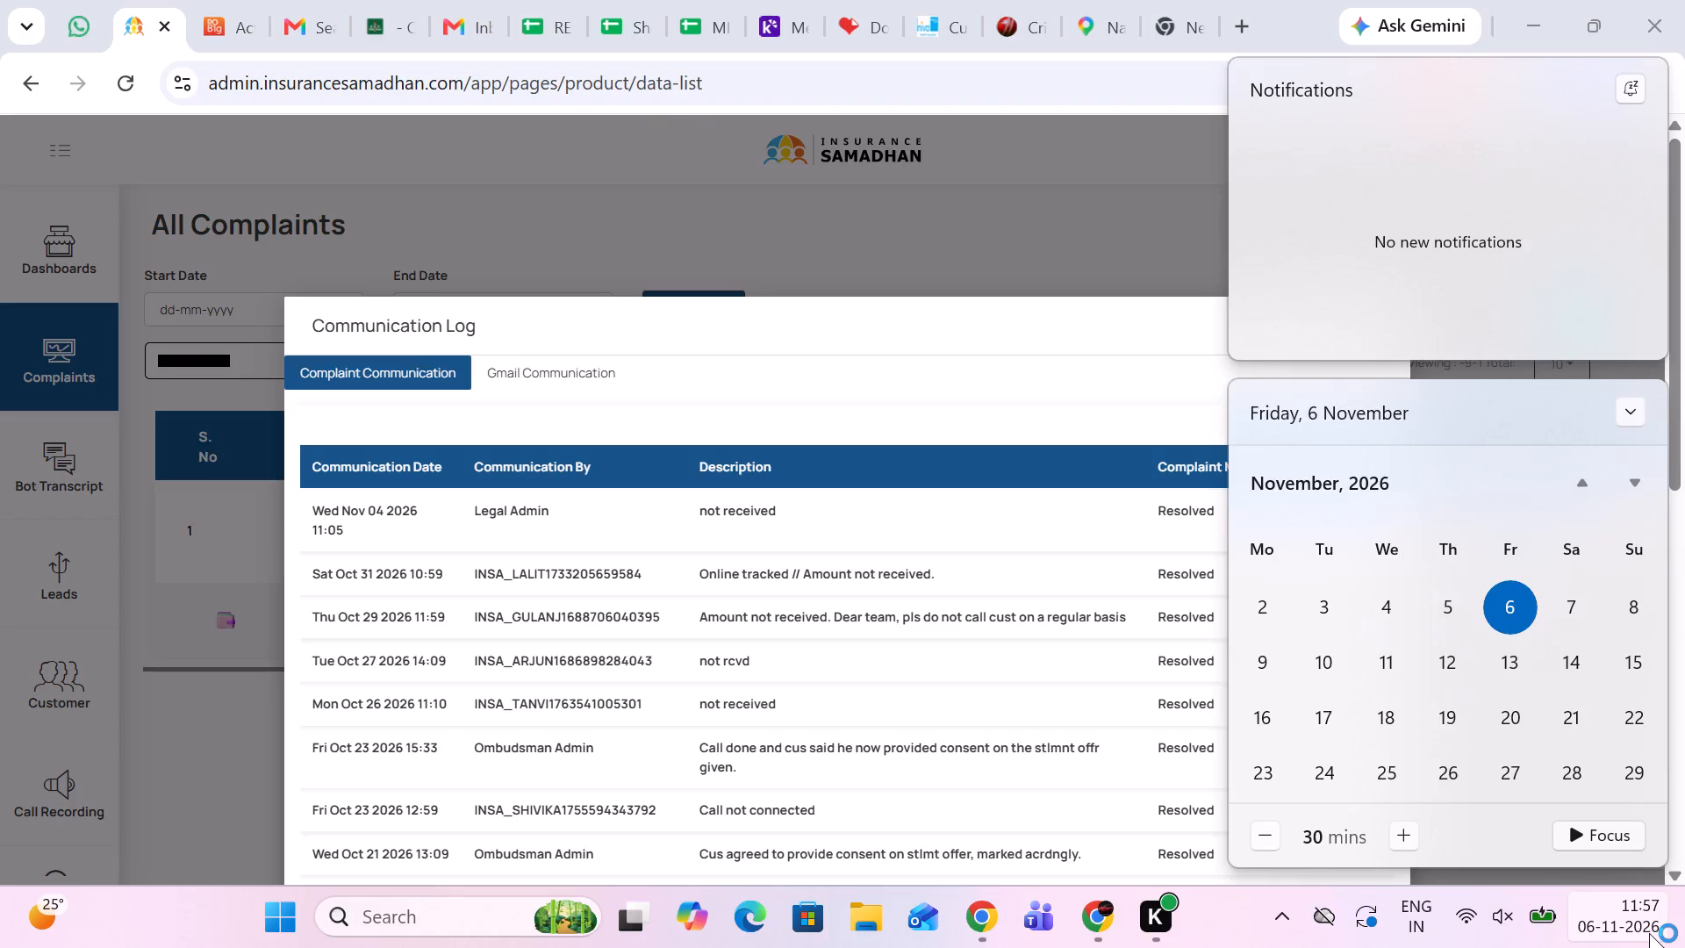
scroll(1543, 620, "down", 2)
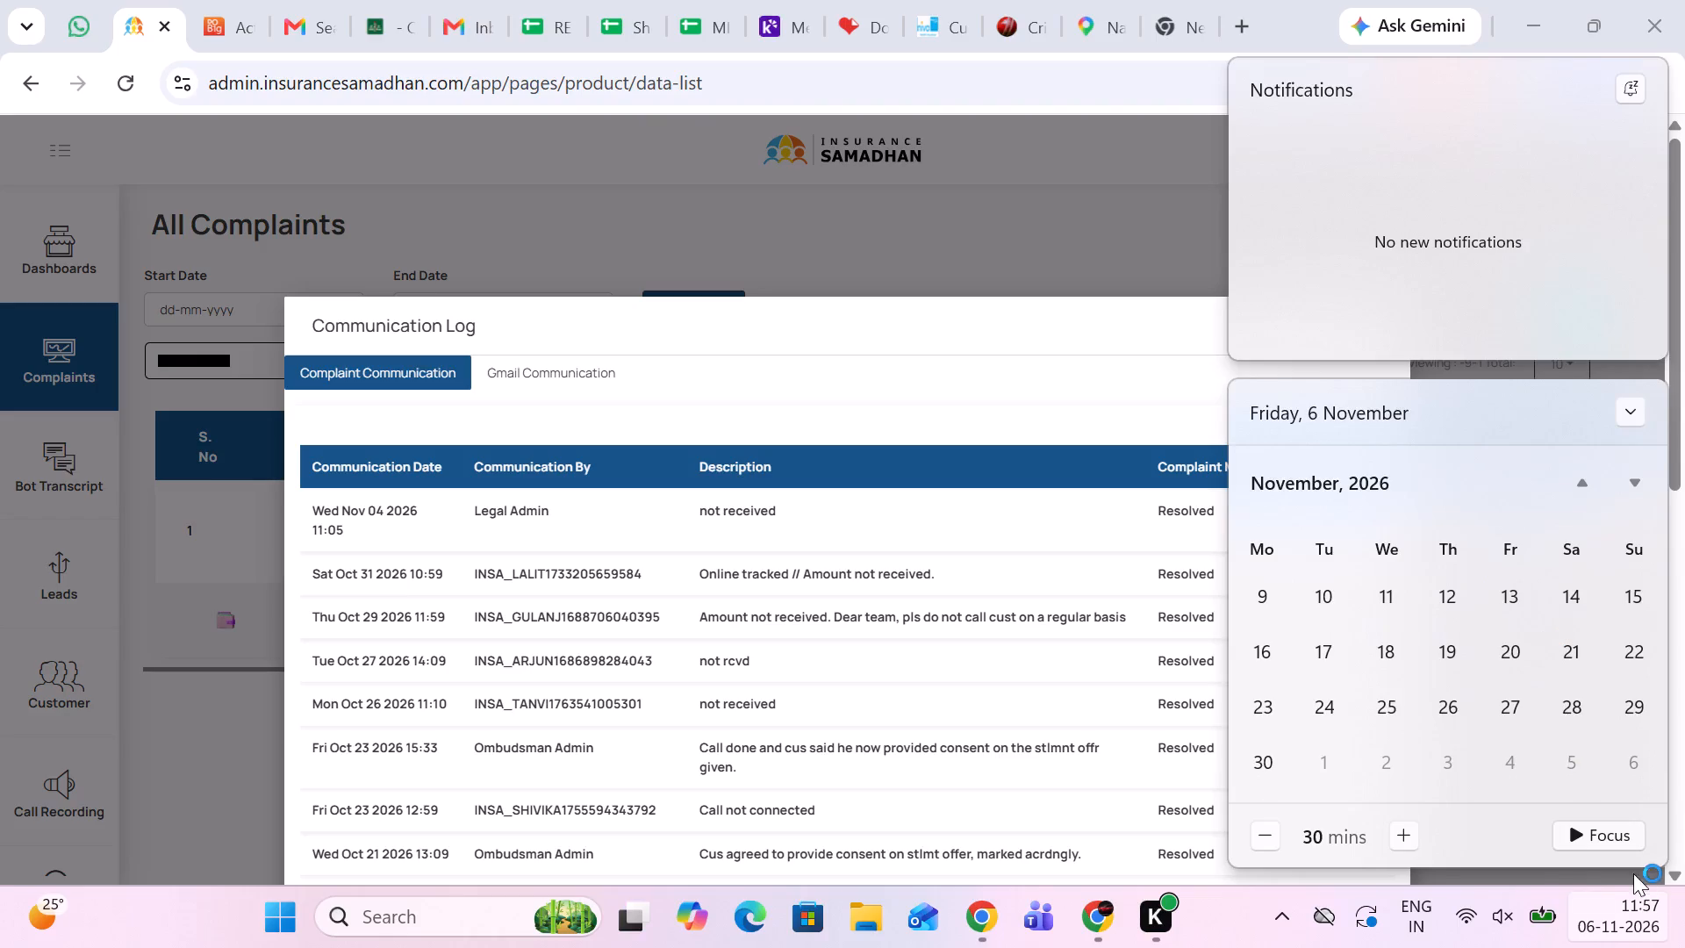
left_click(1639, 910)
left_click(1485, 687)
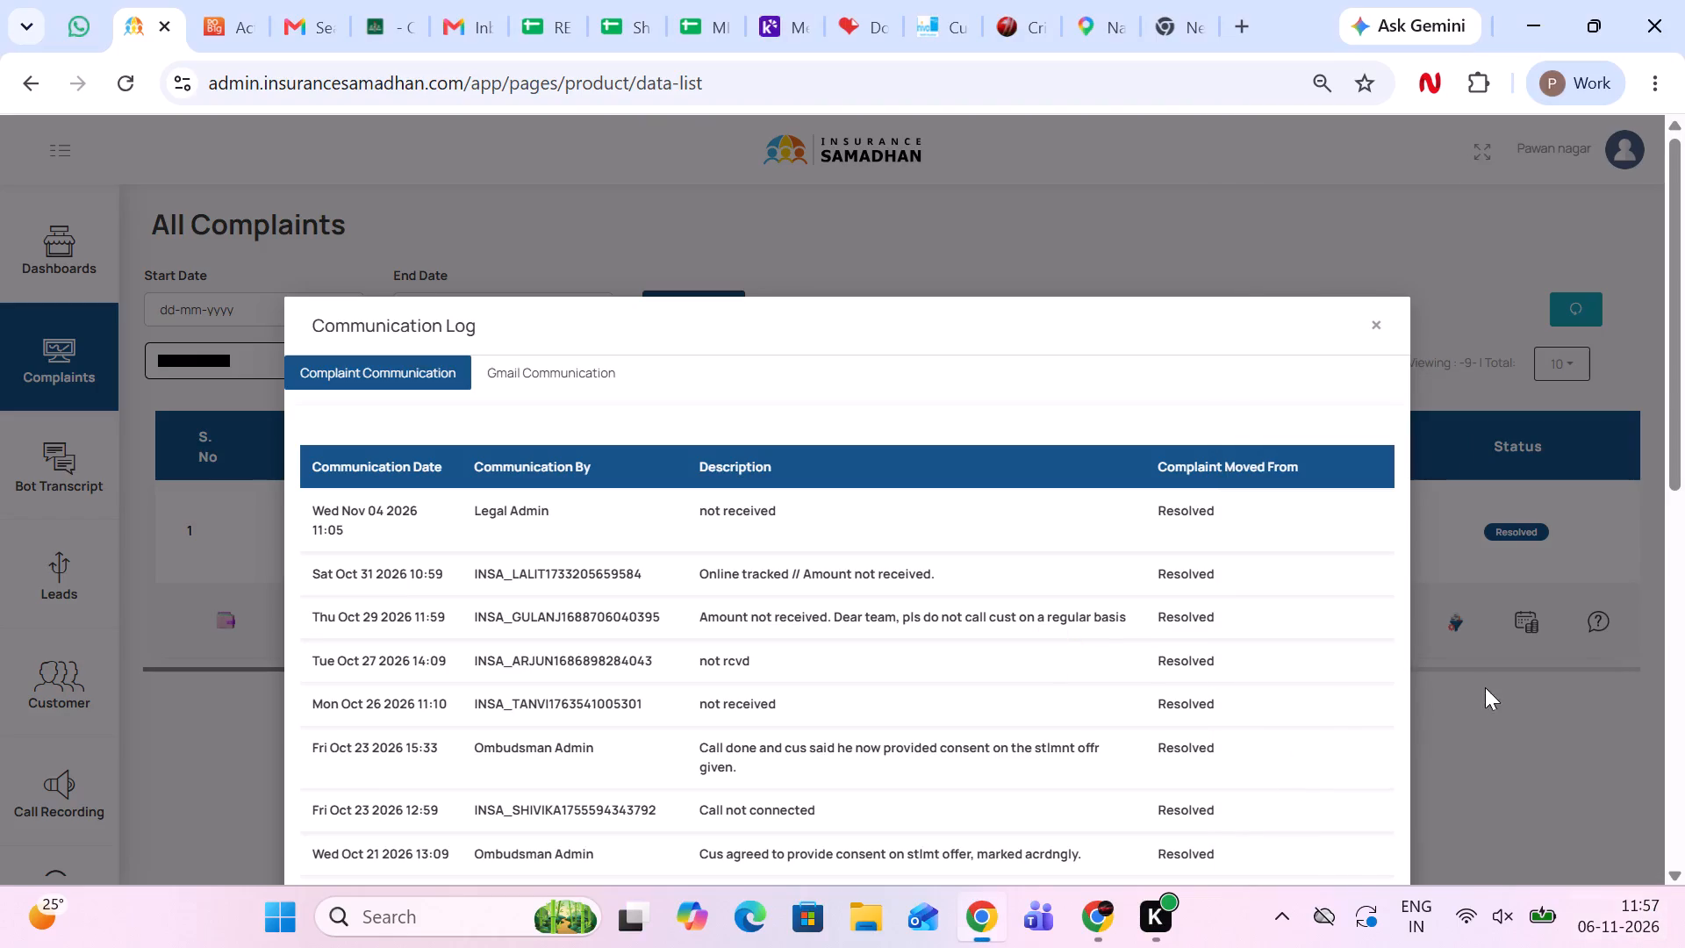
Call the row 117 customer from the Smartflo dialer using the phone number copied from the complaint, and return to the portal.
left_click(1231, 525)
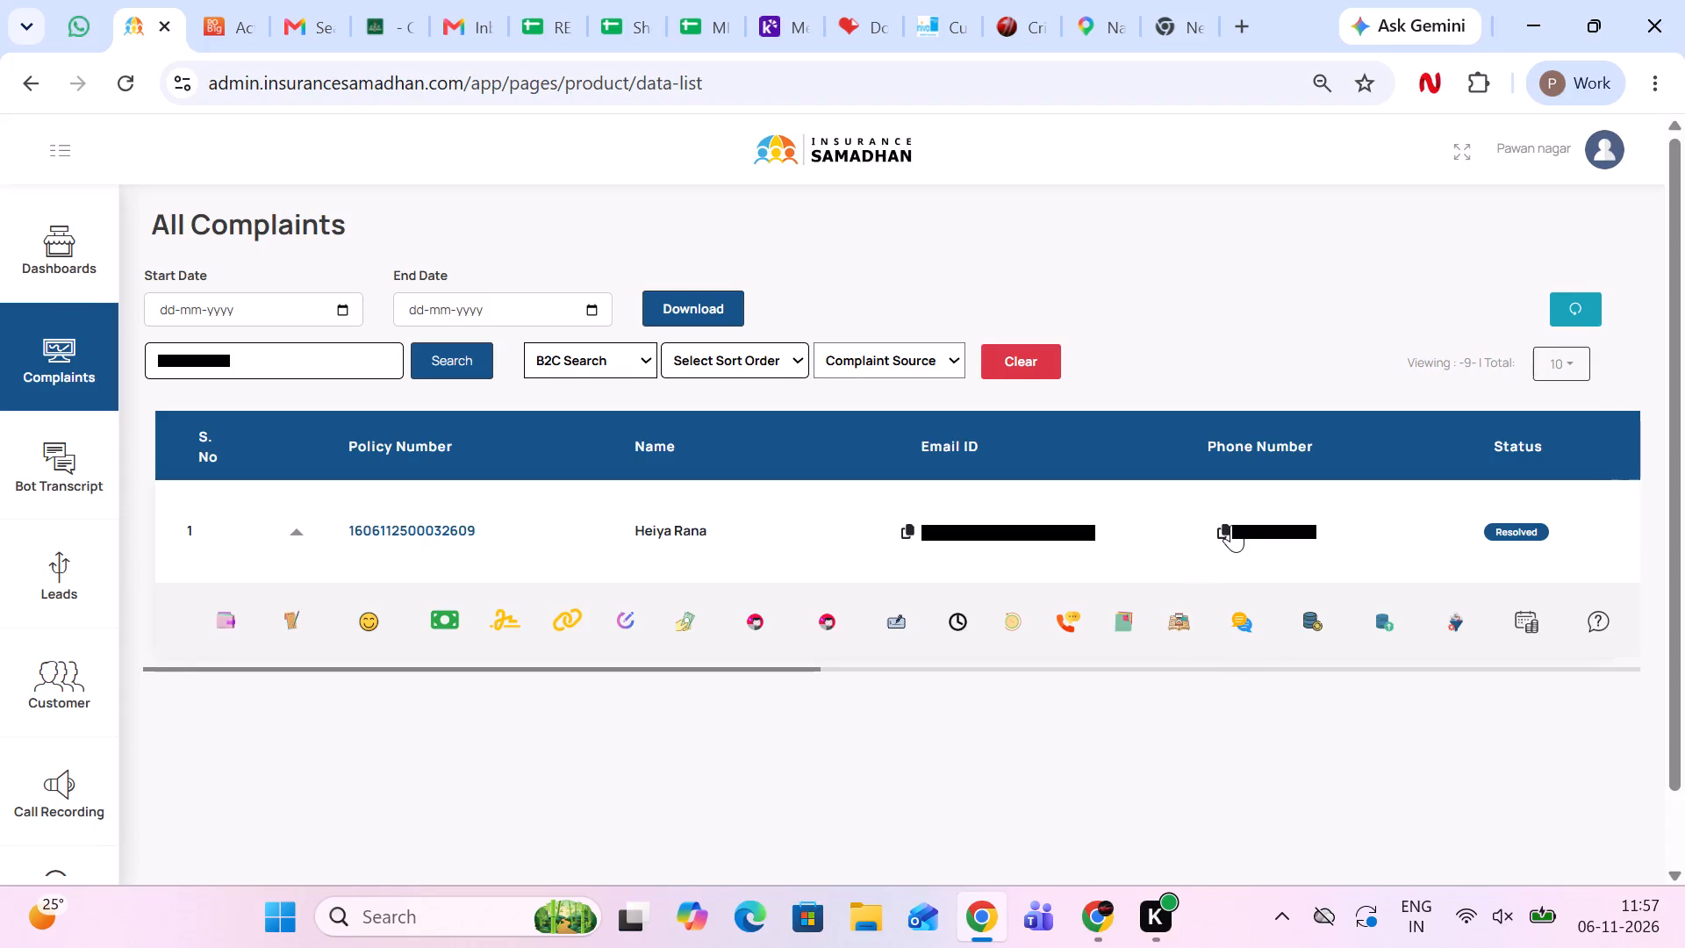
left_click(1230, 532)
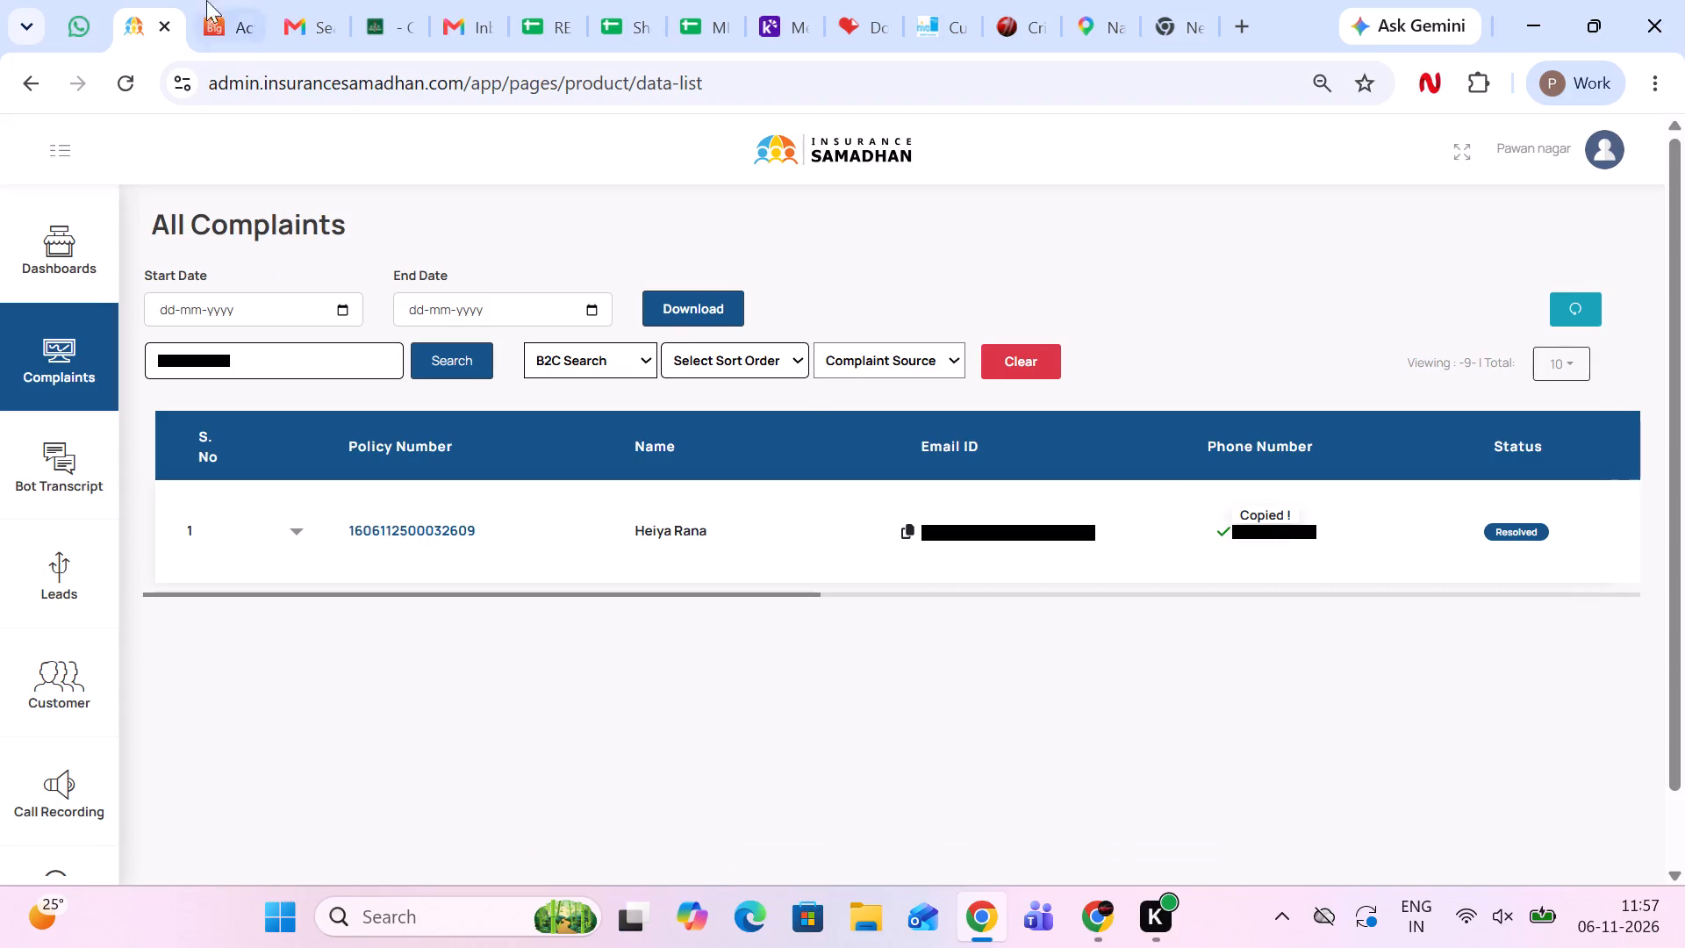
left_click(212, 0)
double_click(786, 256)
right_click(787, 255)
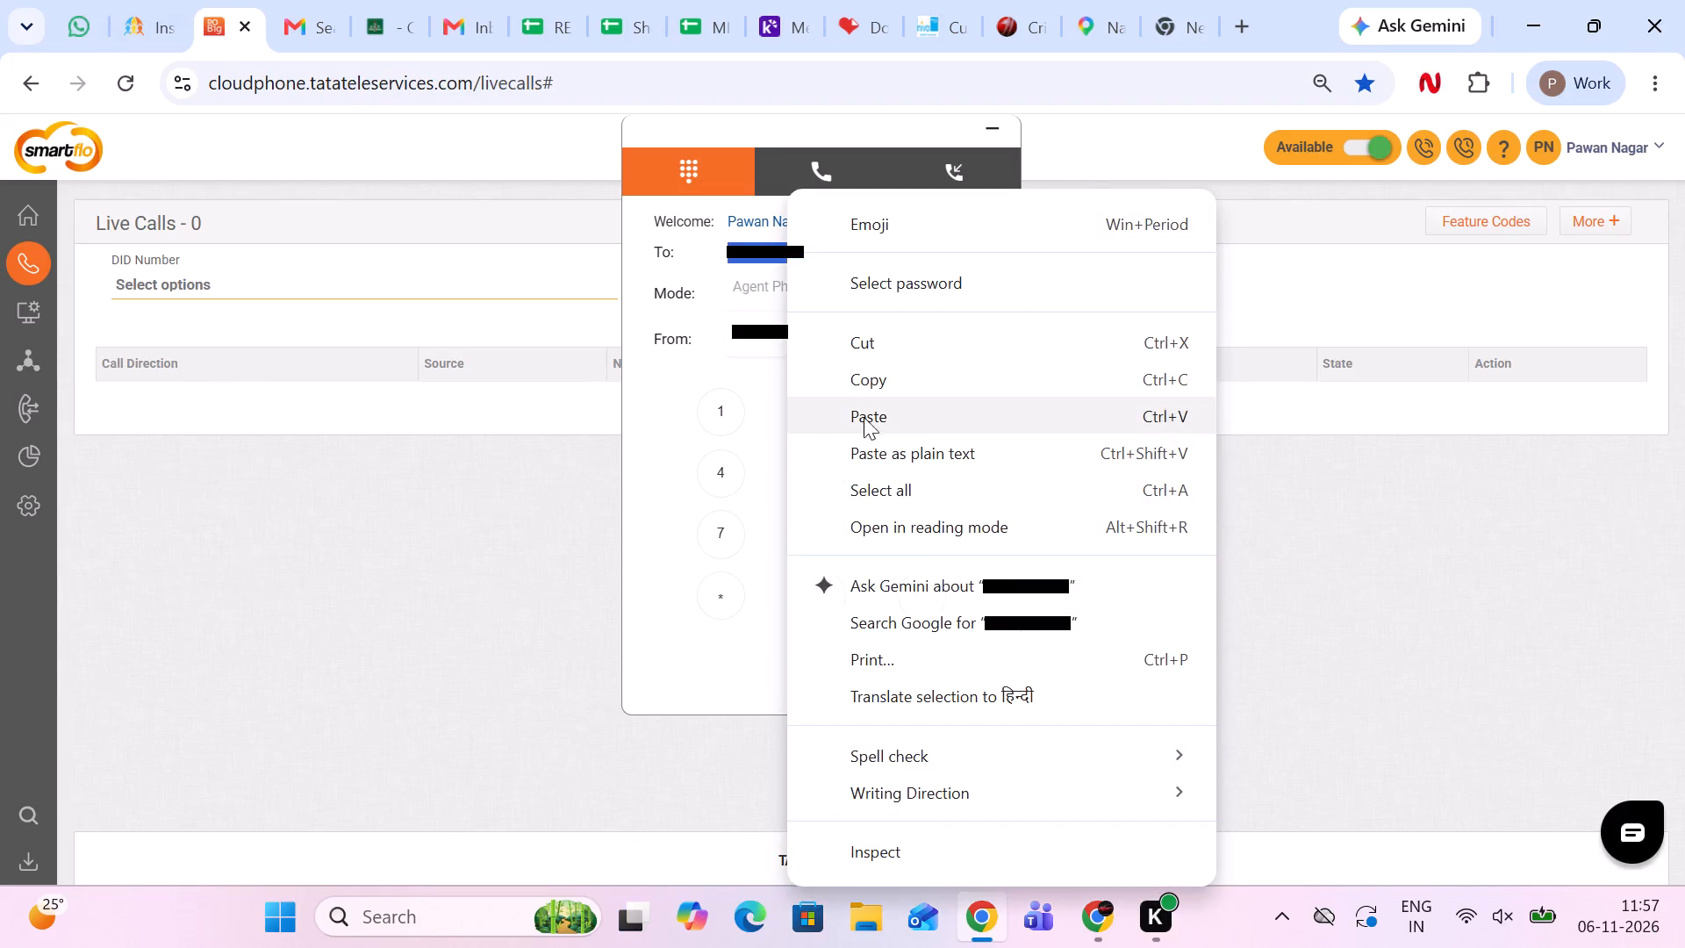
left_click(868, 413)
left_click(823, 667)
left_click(171, 0)
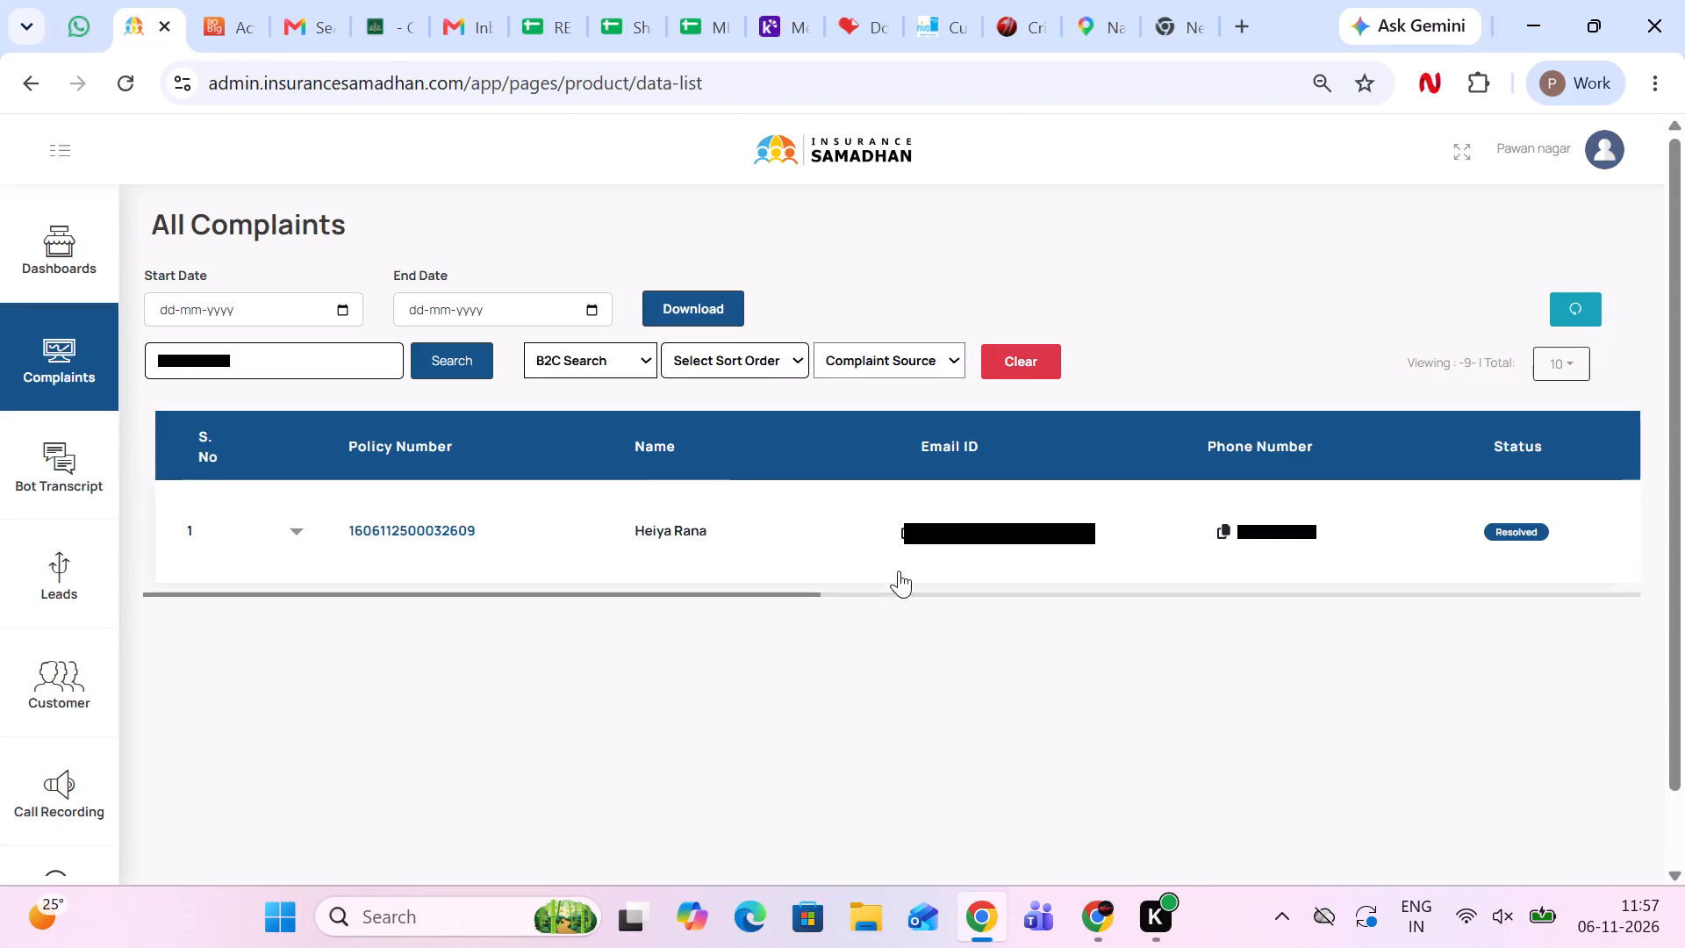
left_click(961, 657)
left_click(968, 662)
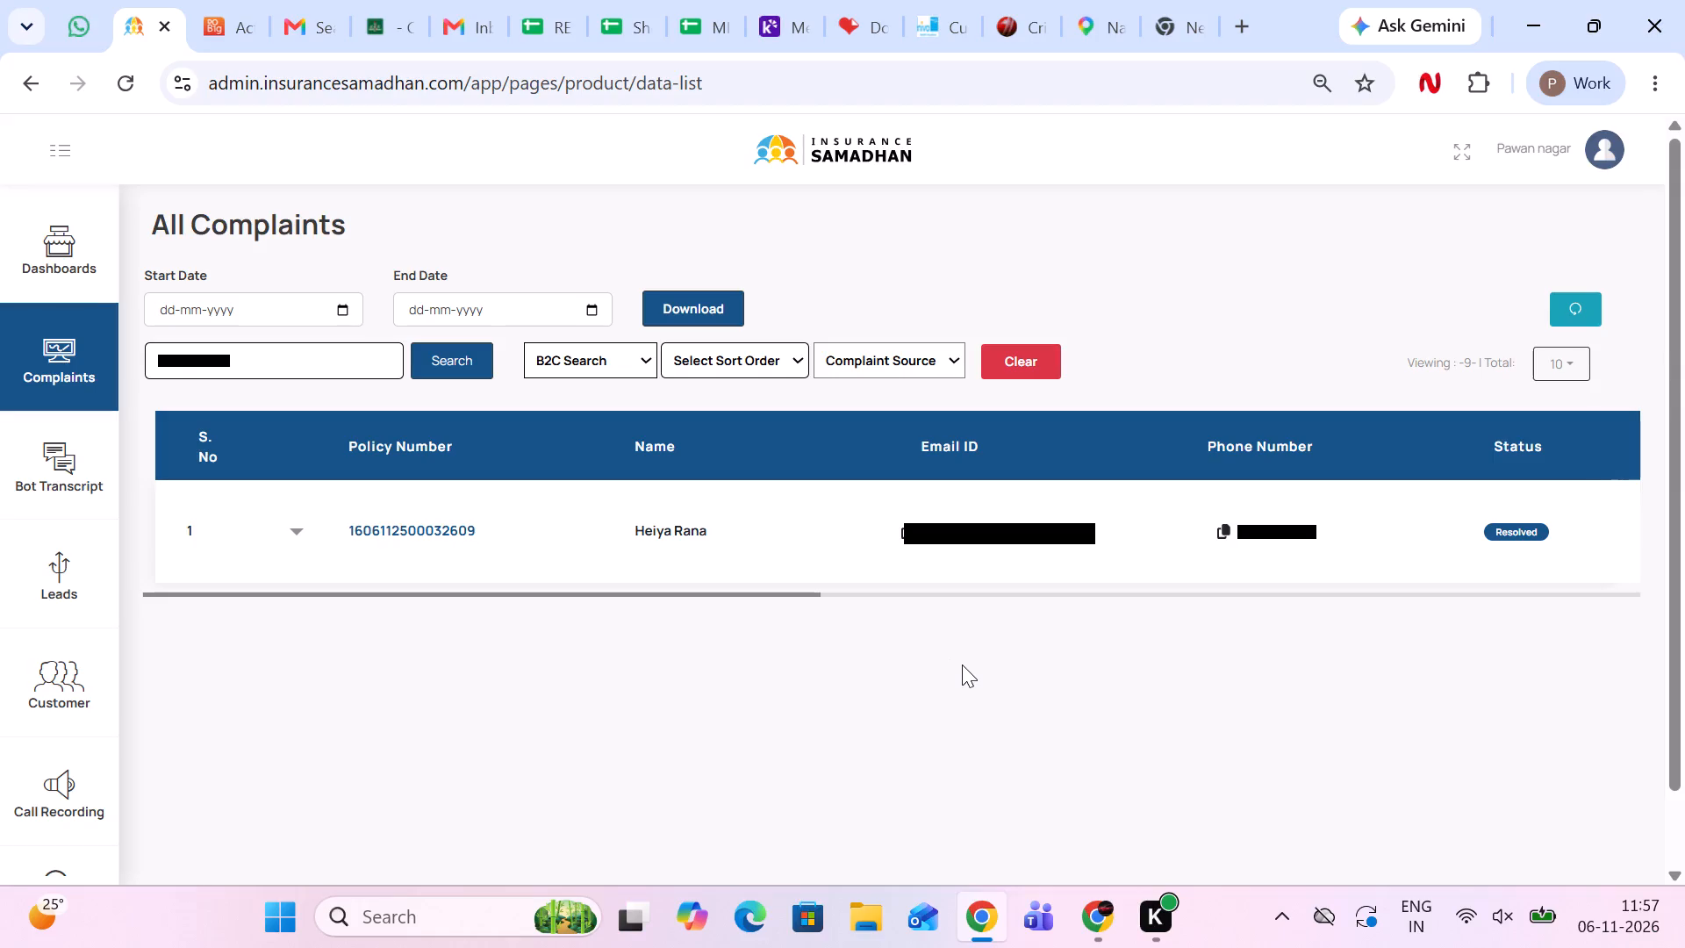
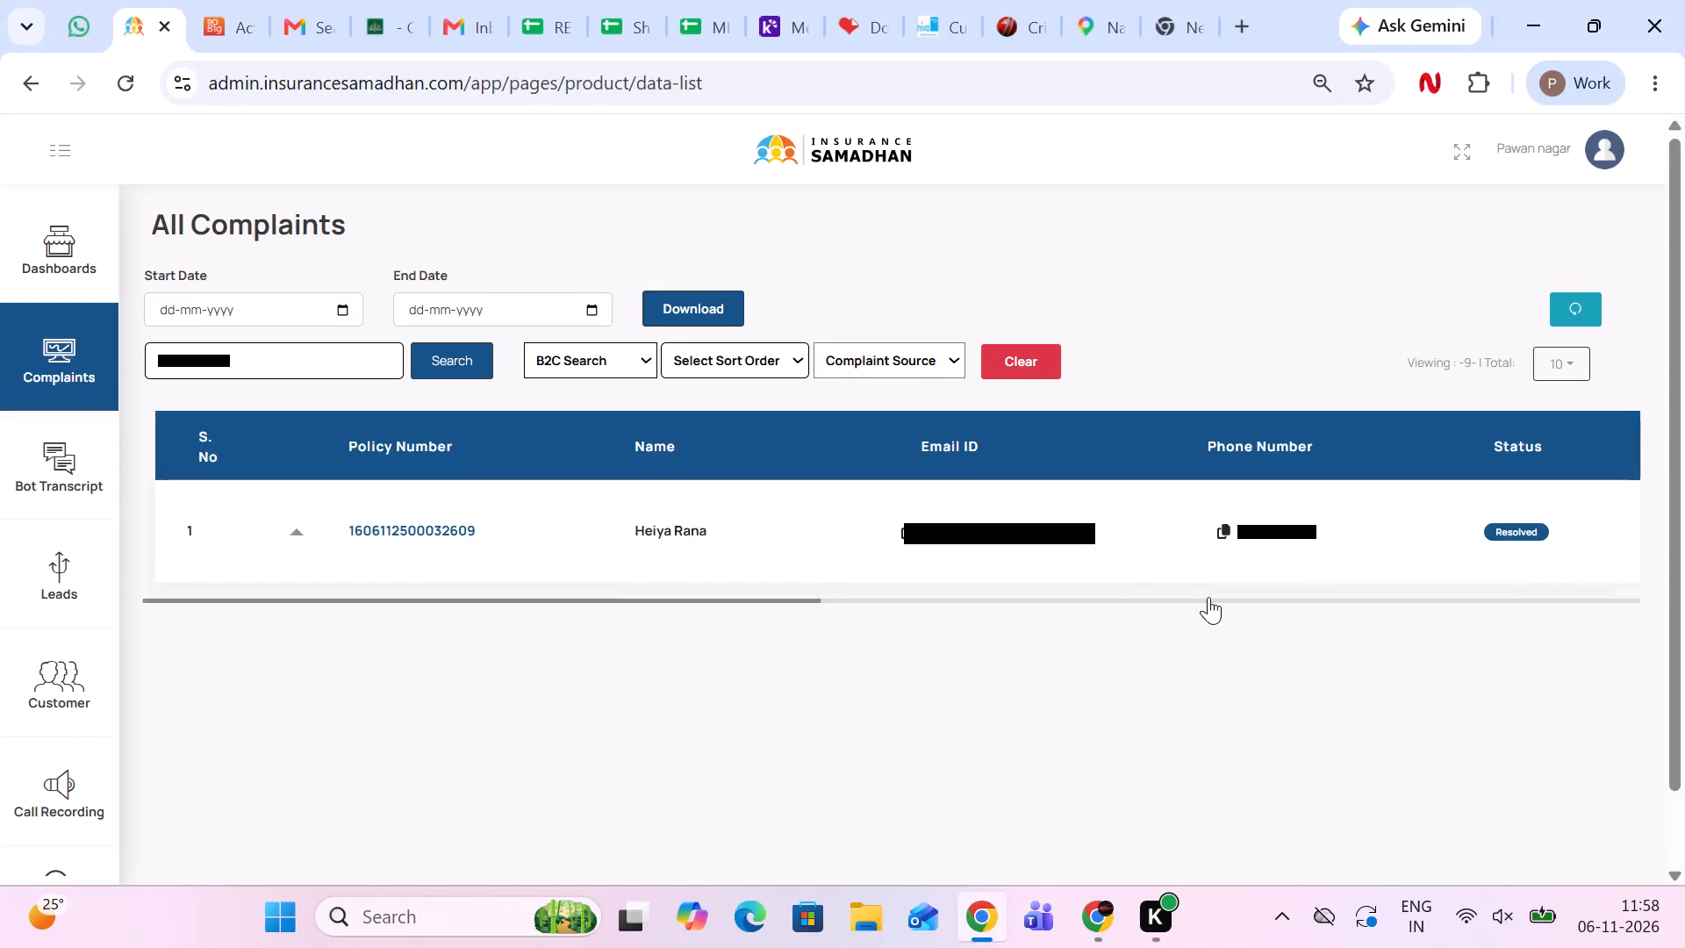
Add the comment "nr" dated 06-11-2026 to the communication log of the row 117 customer's complaint.
left_click(1240, 621)
scroll(964, 603, "down", 3)
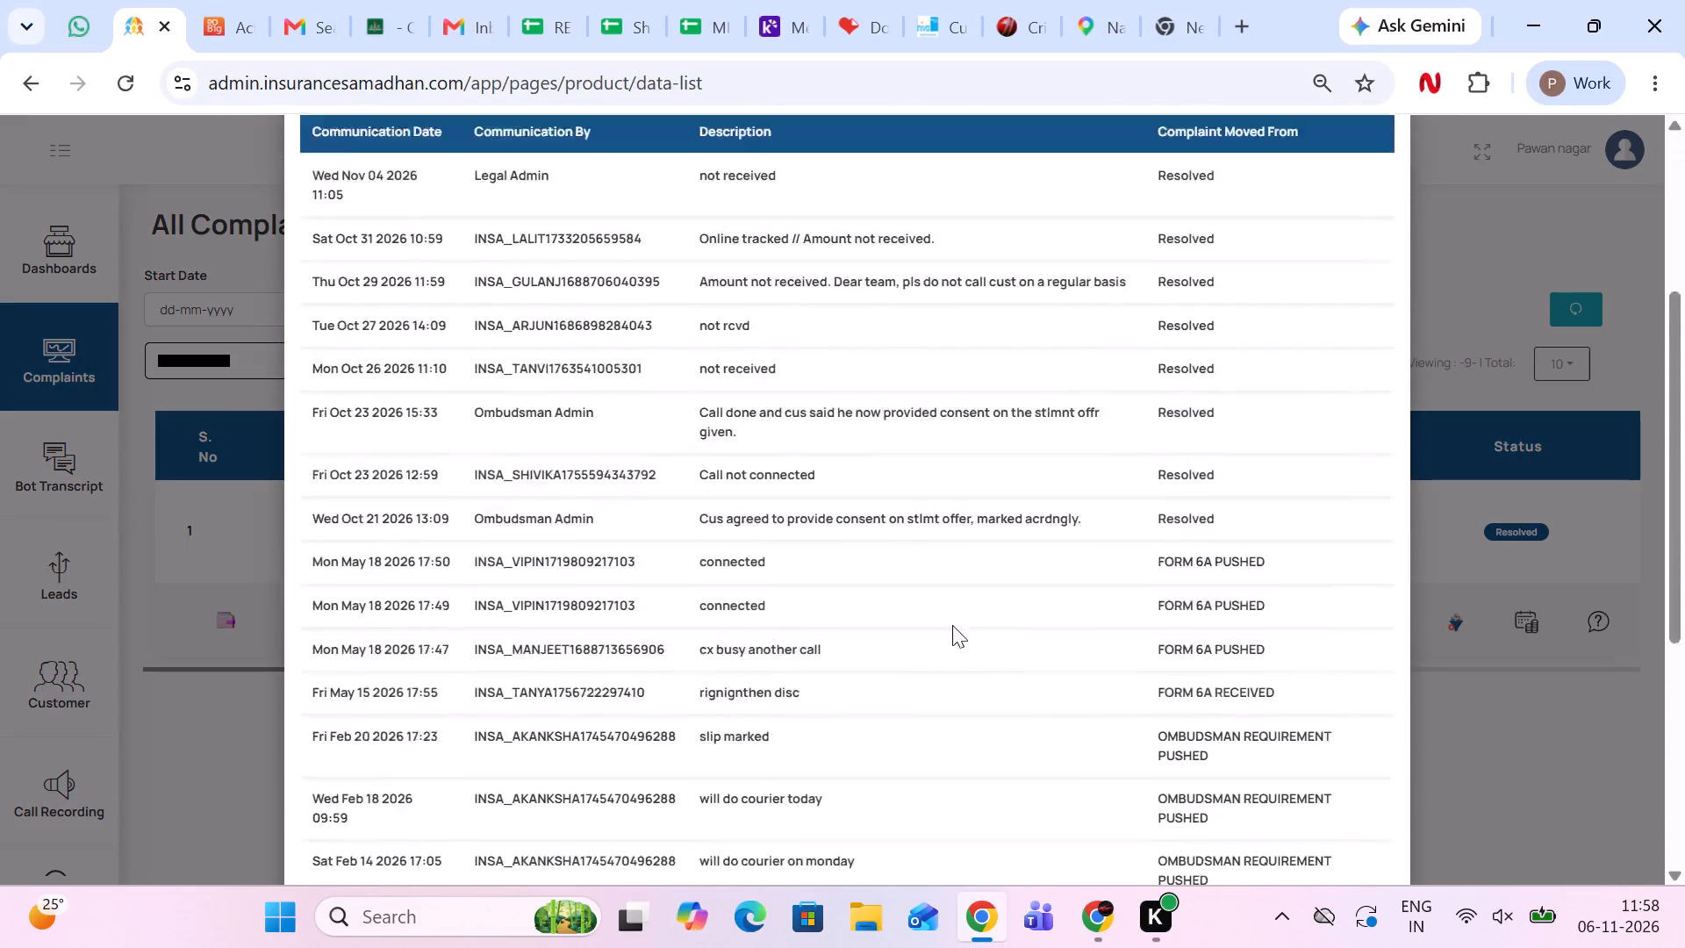
scroll(952, 625, "down", 2)
scroll(956, 765, "down", 6)
left_click(961, 837)
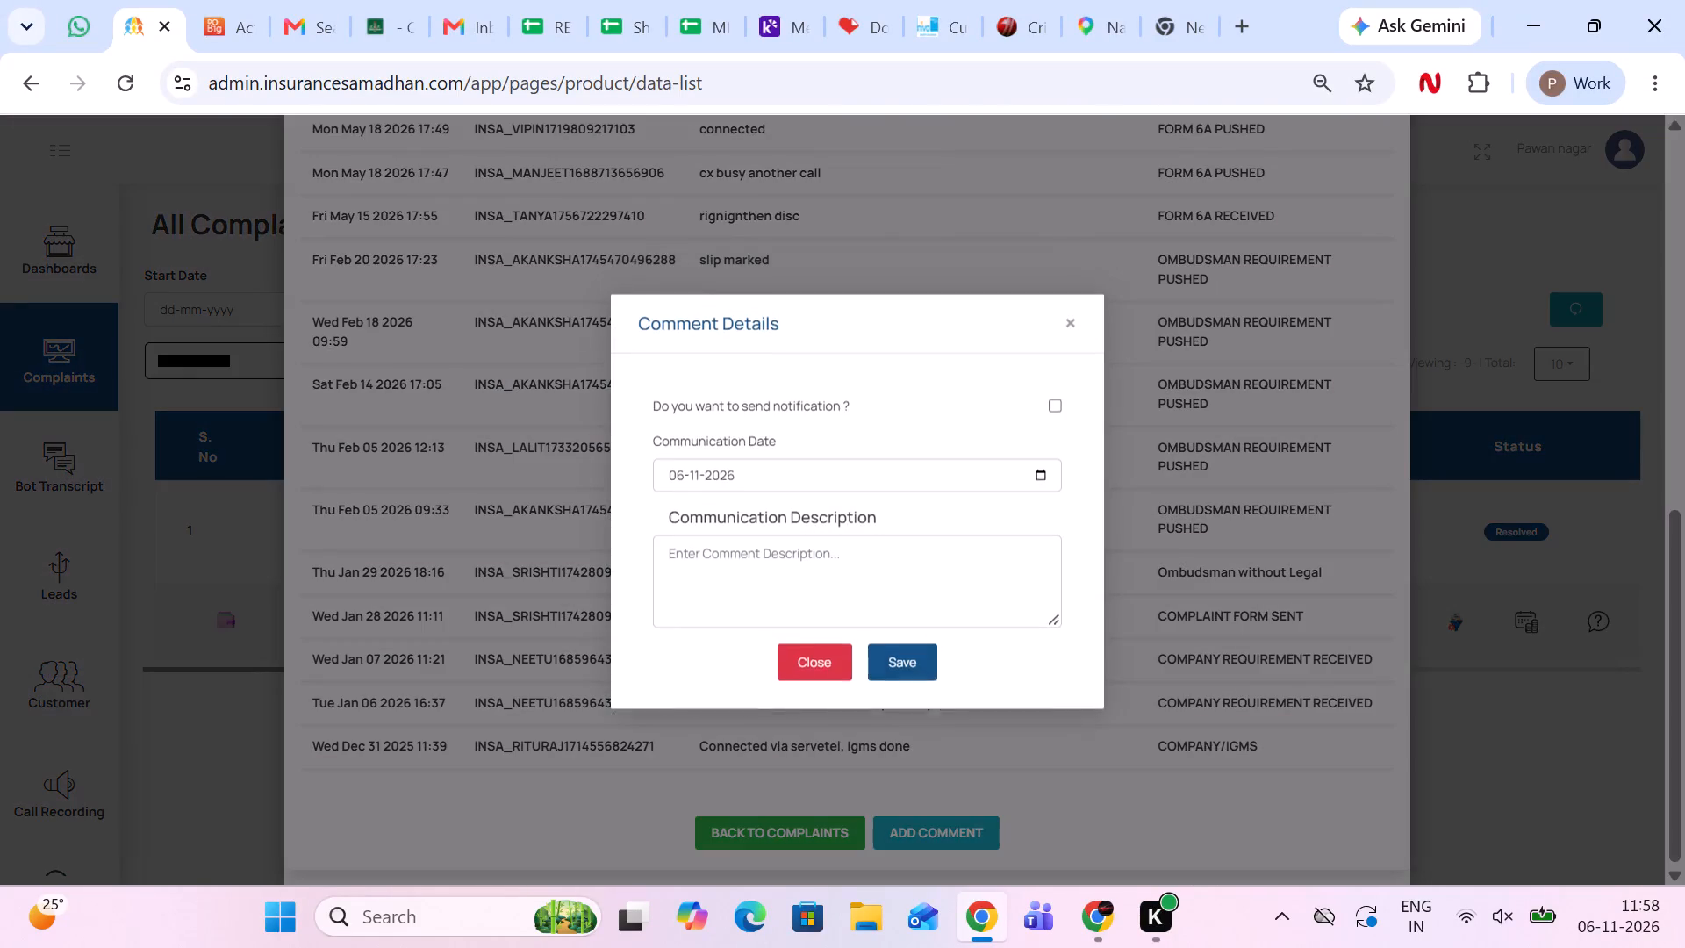
left_click(891, 596)
type("nr")
left_click(910, 664)
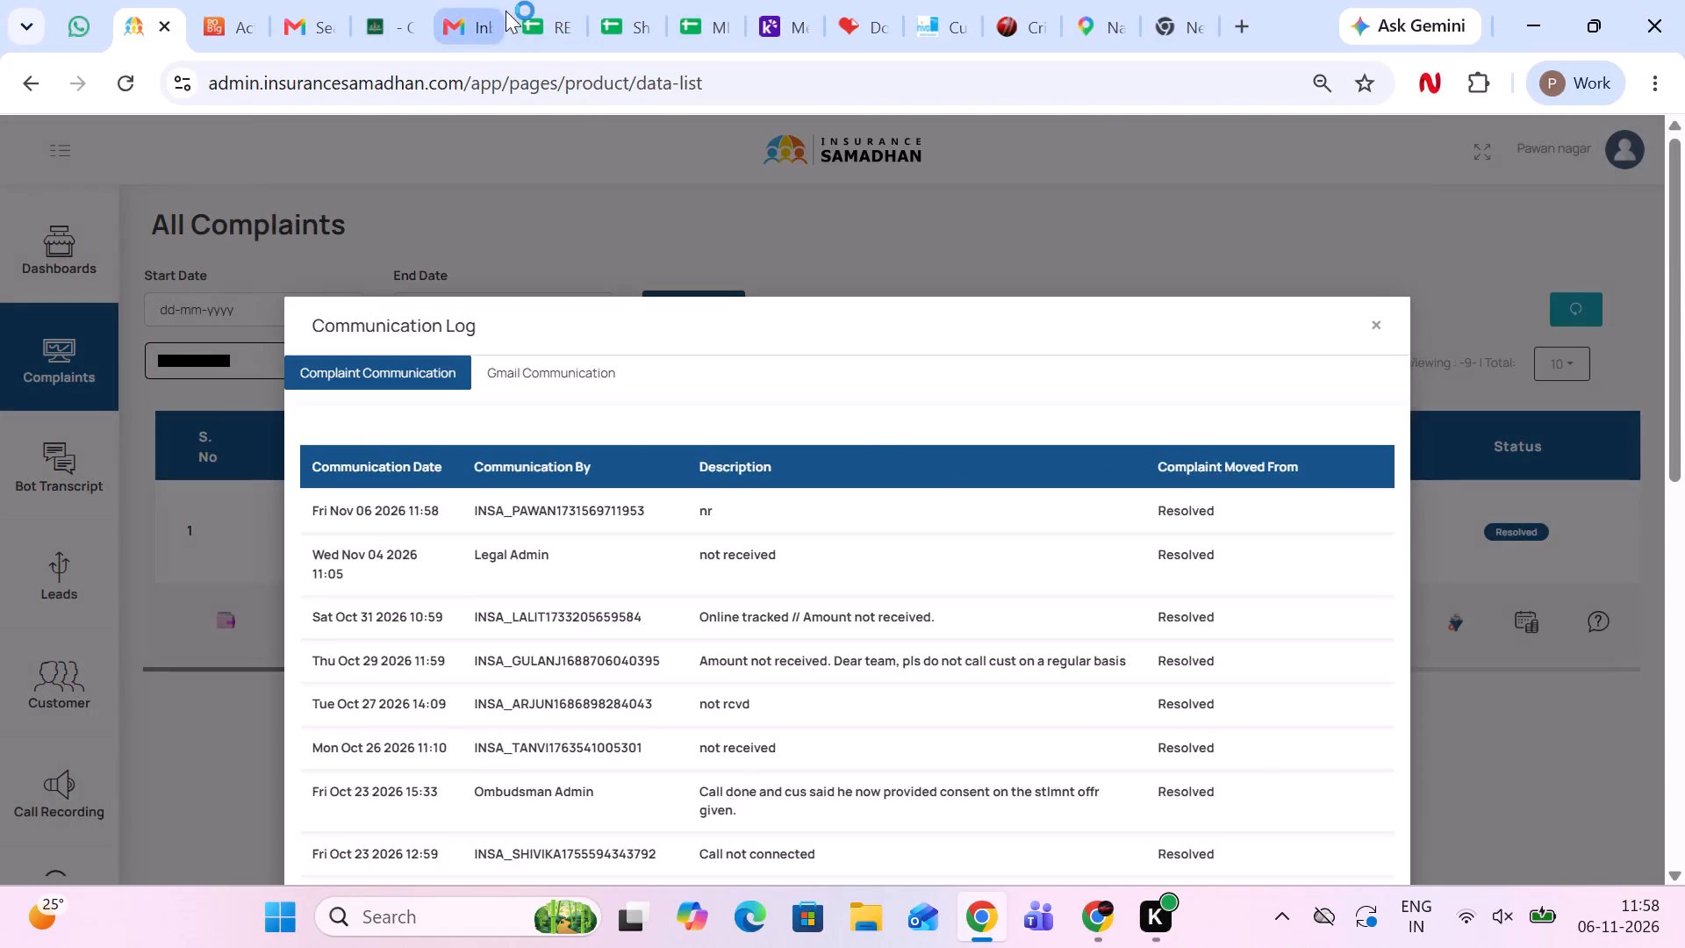
Switch to RESOLVED SHEET NOVEMBER 2026 and set the call status in row 117 to Not Answering.
left_click(522, 0)
left_click(356, 407)
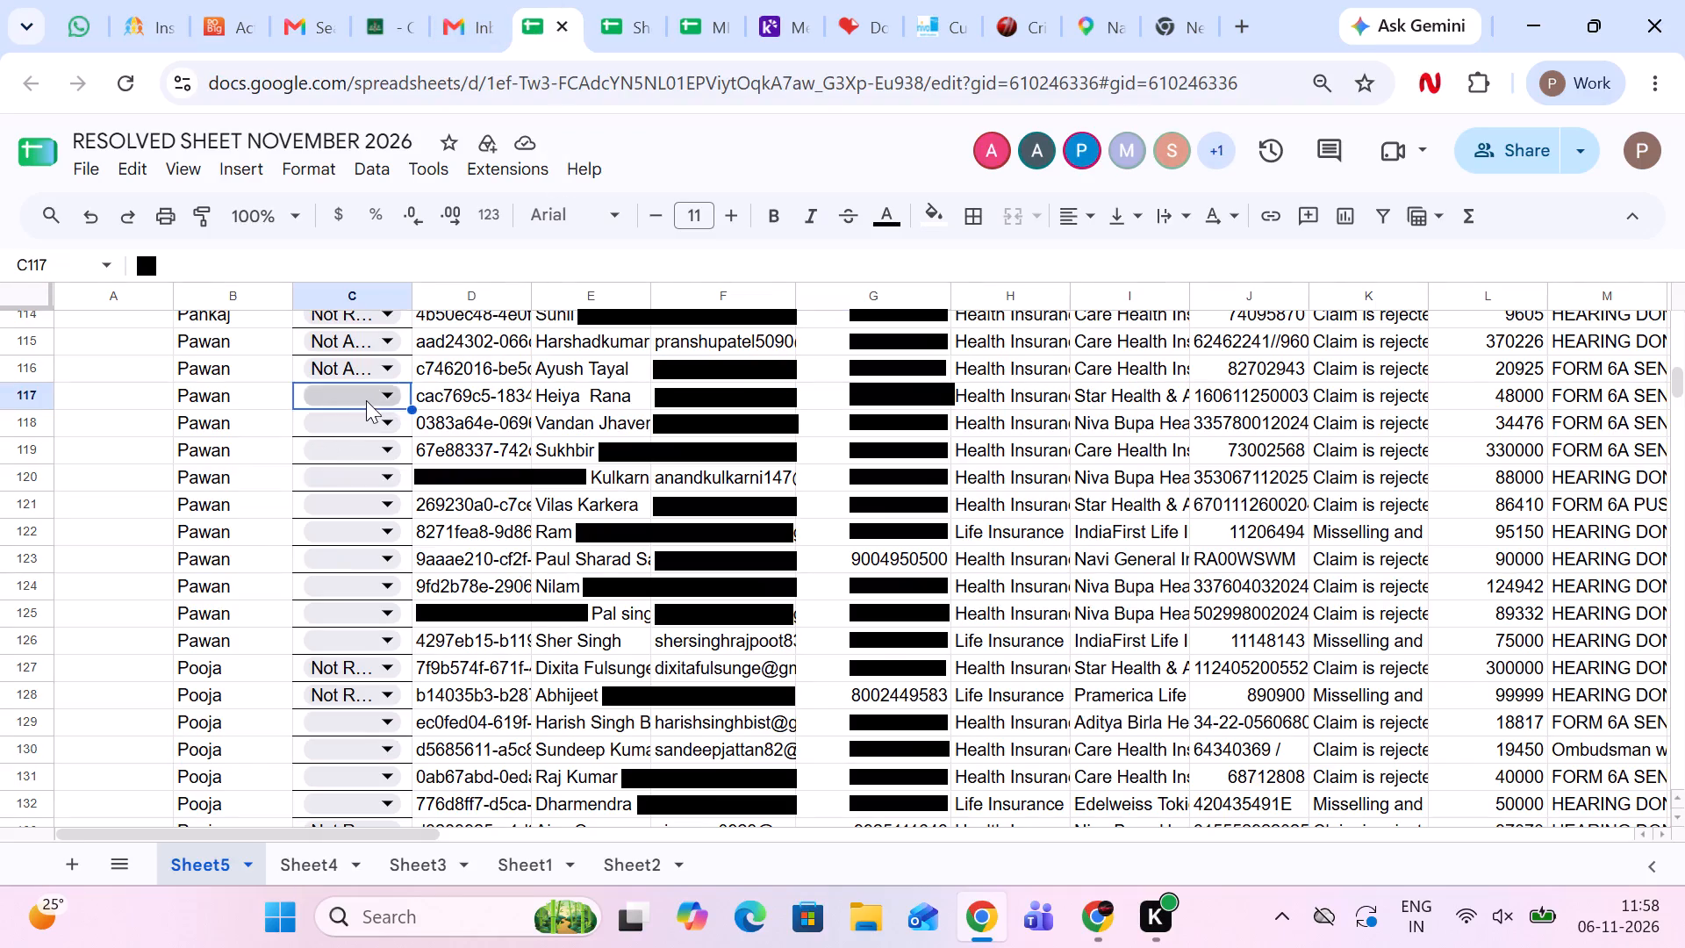
left_click(366, 400)
left_click(376, 432)
Copy the phone number of the customer in row 118 of the resolved sheet.
left_click(877, 426)
key("ctrl+c")
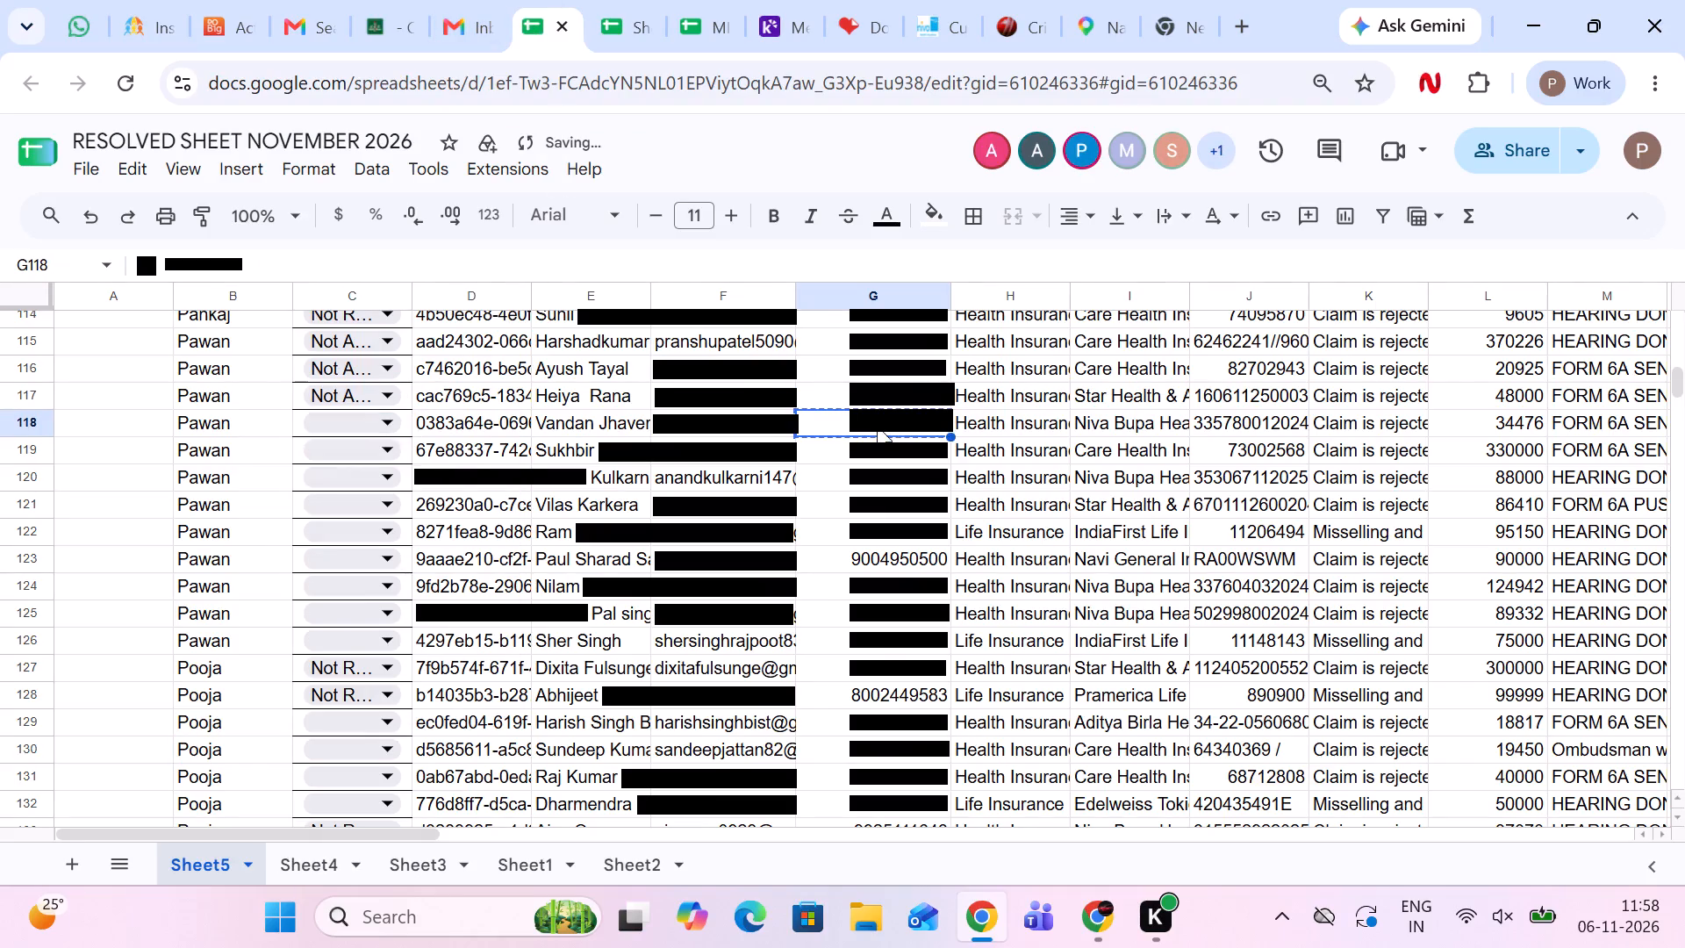
Search the portal's complaints for the row 118 customer using the phone number copied from the resolved sheet.
key("ctrl+c")
left_click(133, 0)
left_click(243, 332)
double_click(245, 359)
key("ctrl+v")
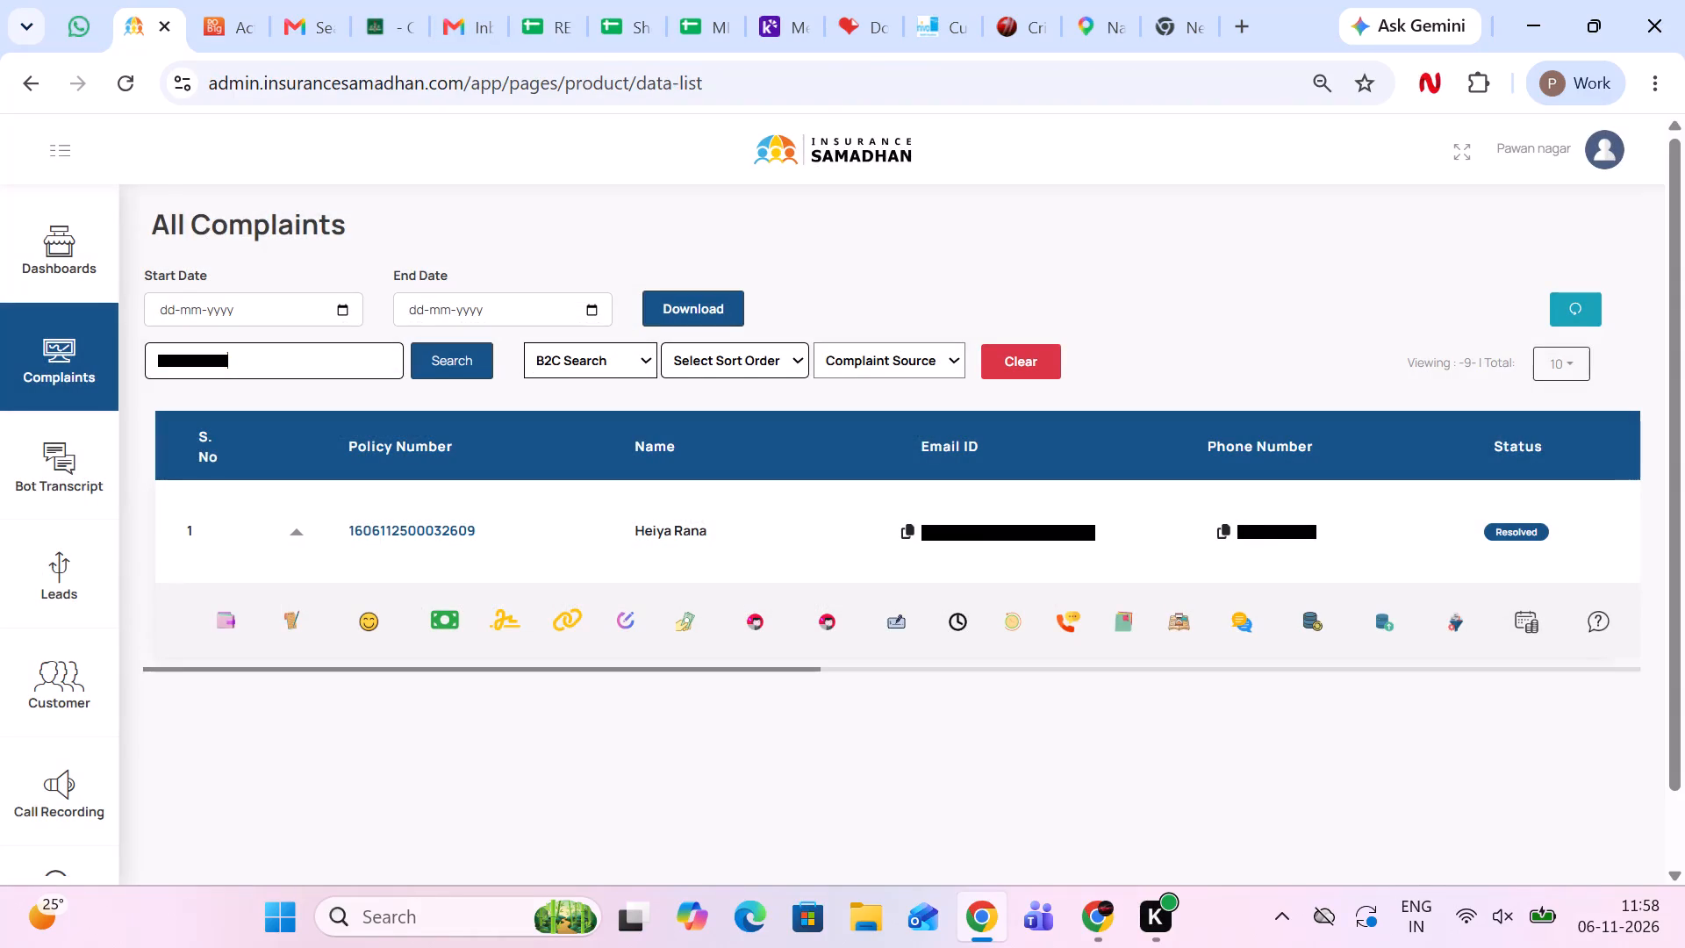
left_click(427, 355)
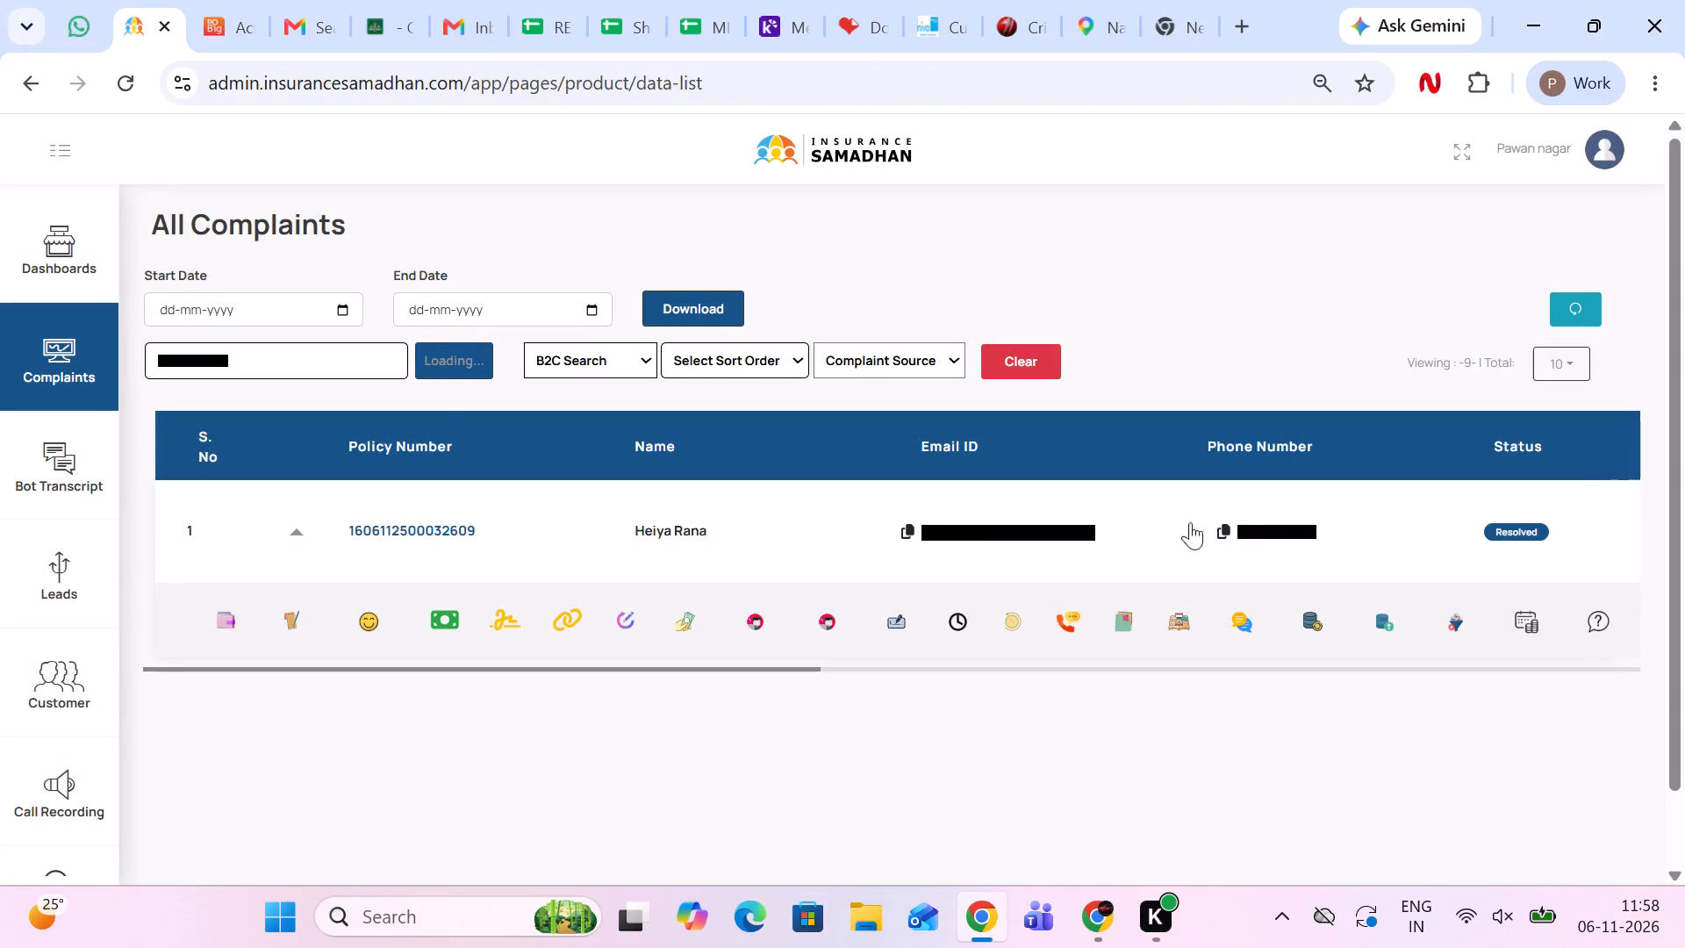
Review the complaint communication log of the row 118 customer and close it.
left_click(1179, 513)
left_click(1226, 576)
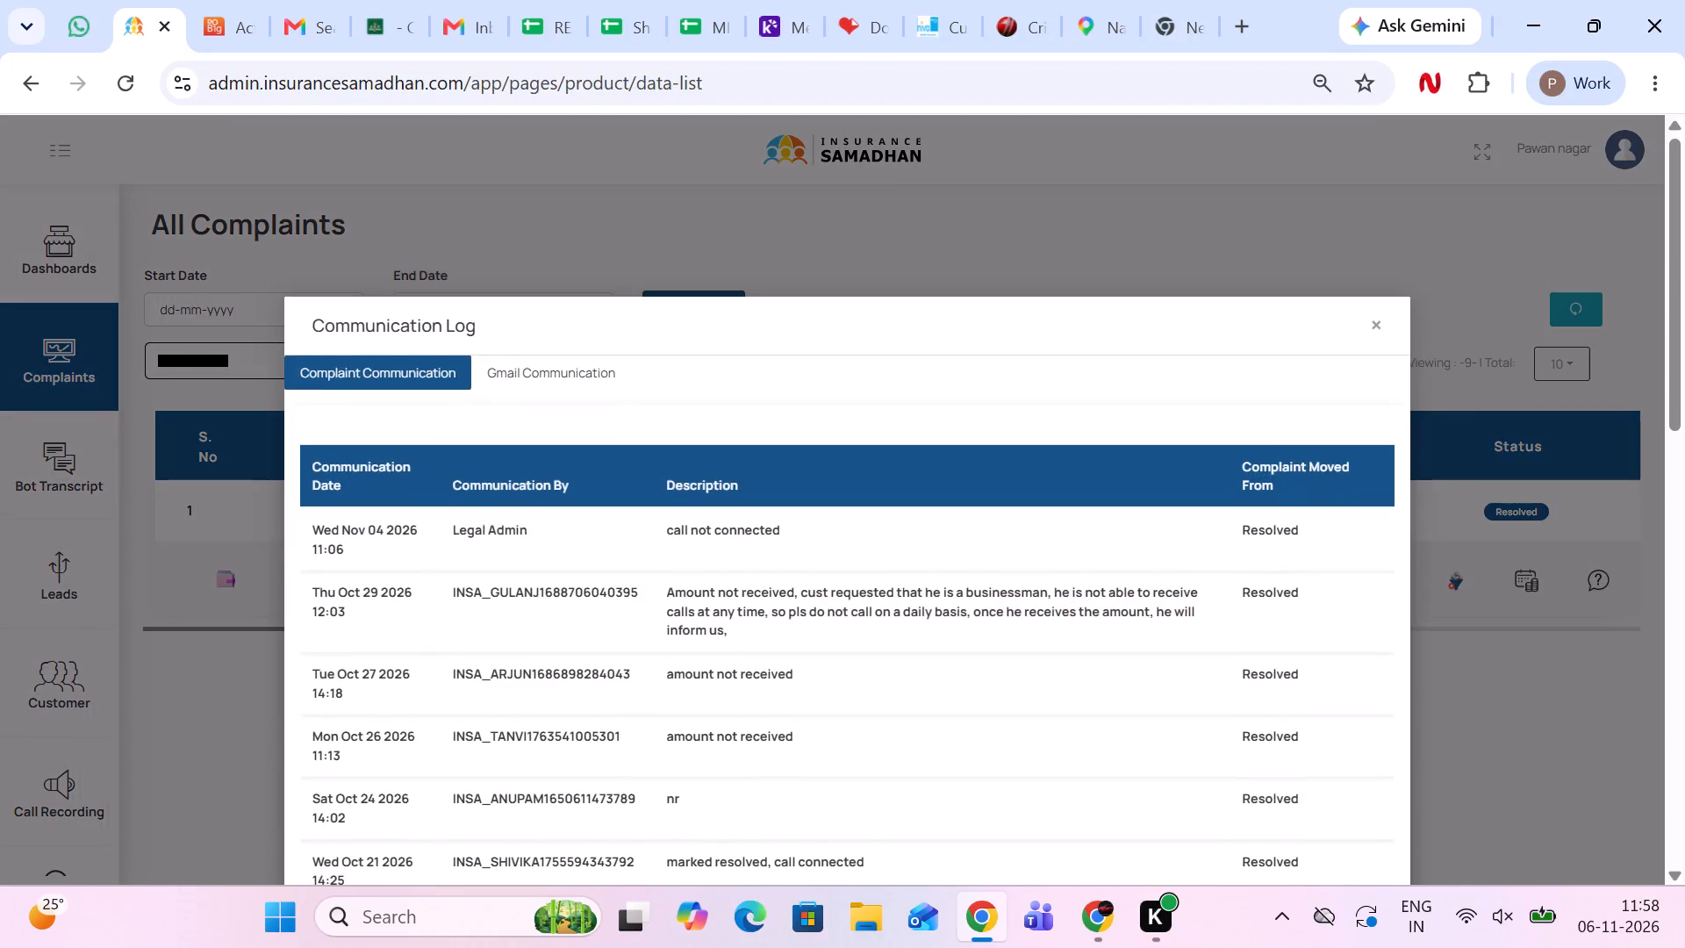
left_click(1542, 691)
Call the row 118 customer from the Smartflo dialer using the copied phone number, and return to the complaint portal.
left_click(232, 0)
left_click(856, 272)
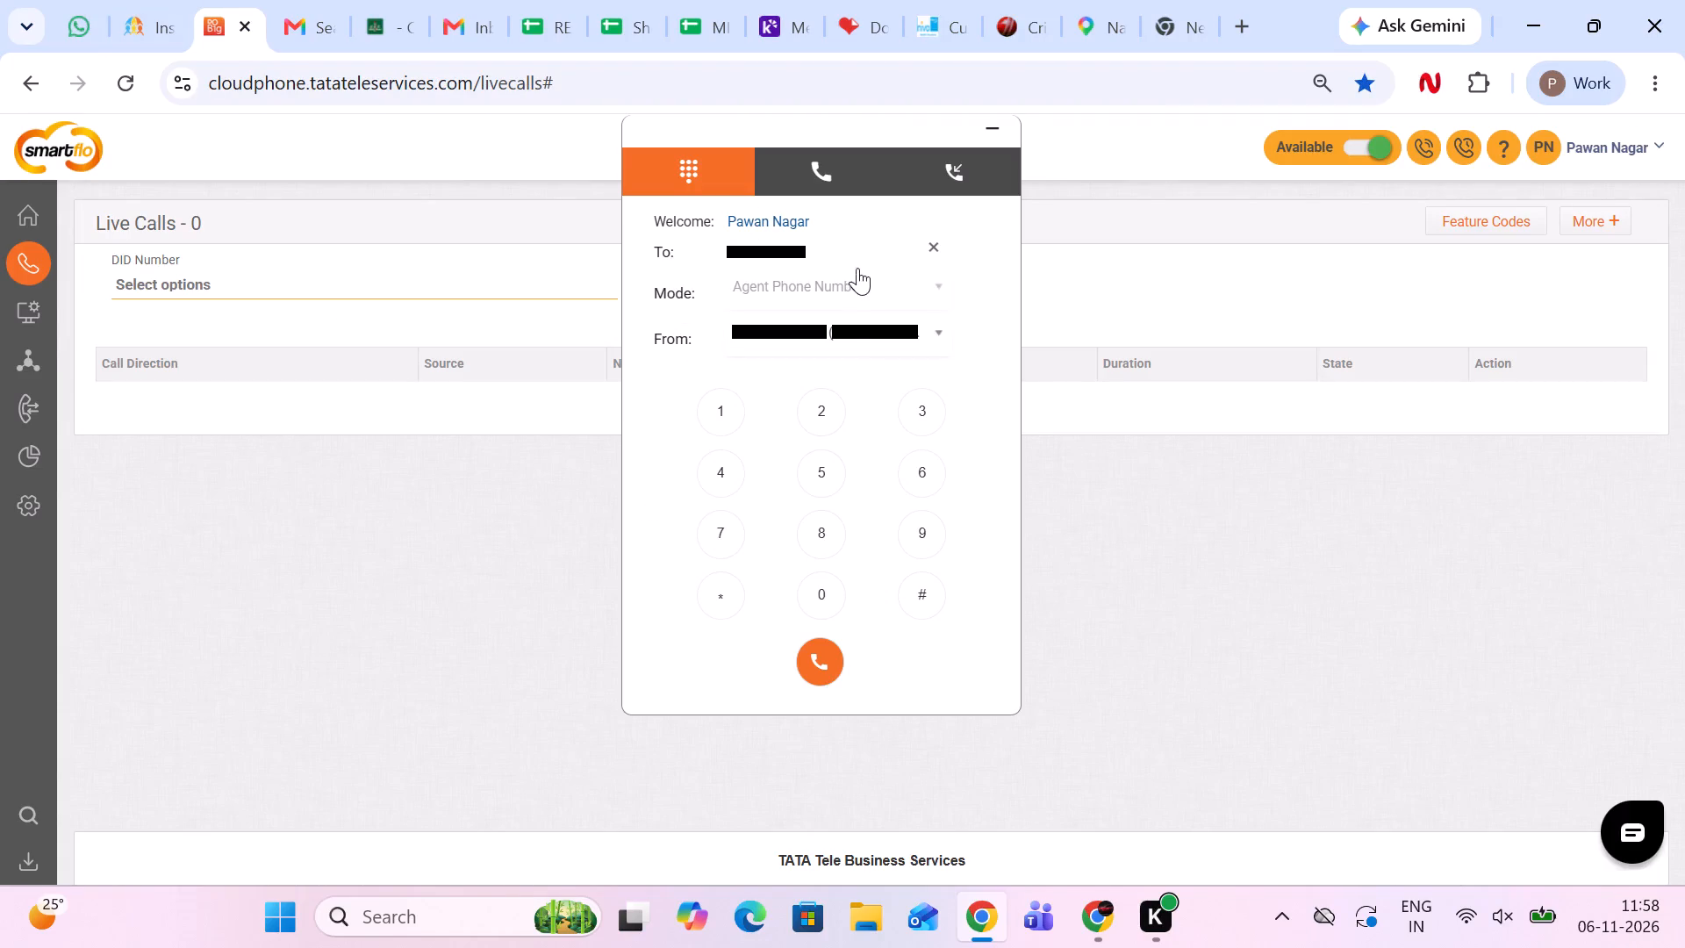
double_click(857, 254)
key("ctrl+v")
left_click(811, 661)
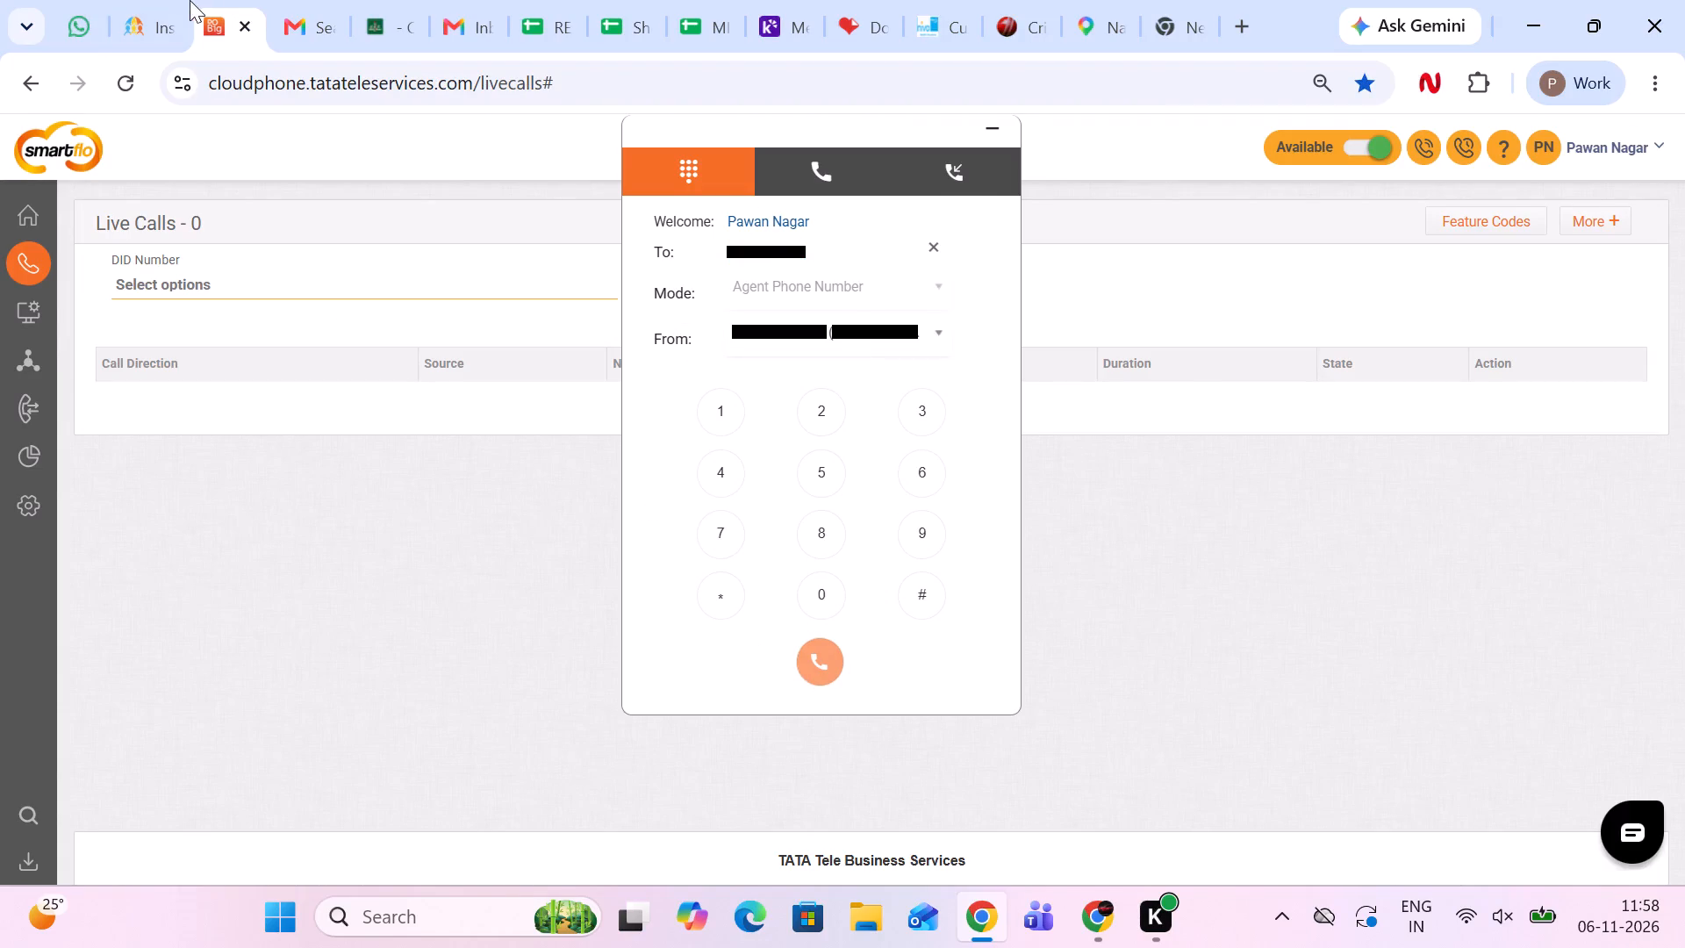
left_click(190, 0)
left_click(178, 7)
left_click(1064, 721)
left_click(1118, 720)
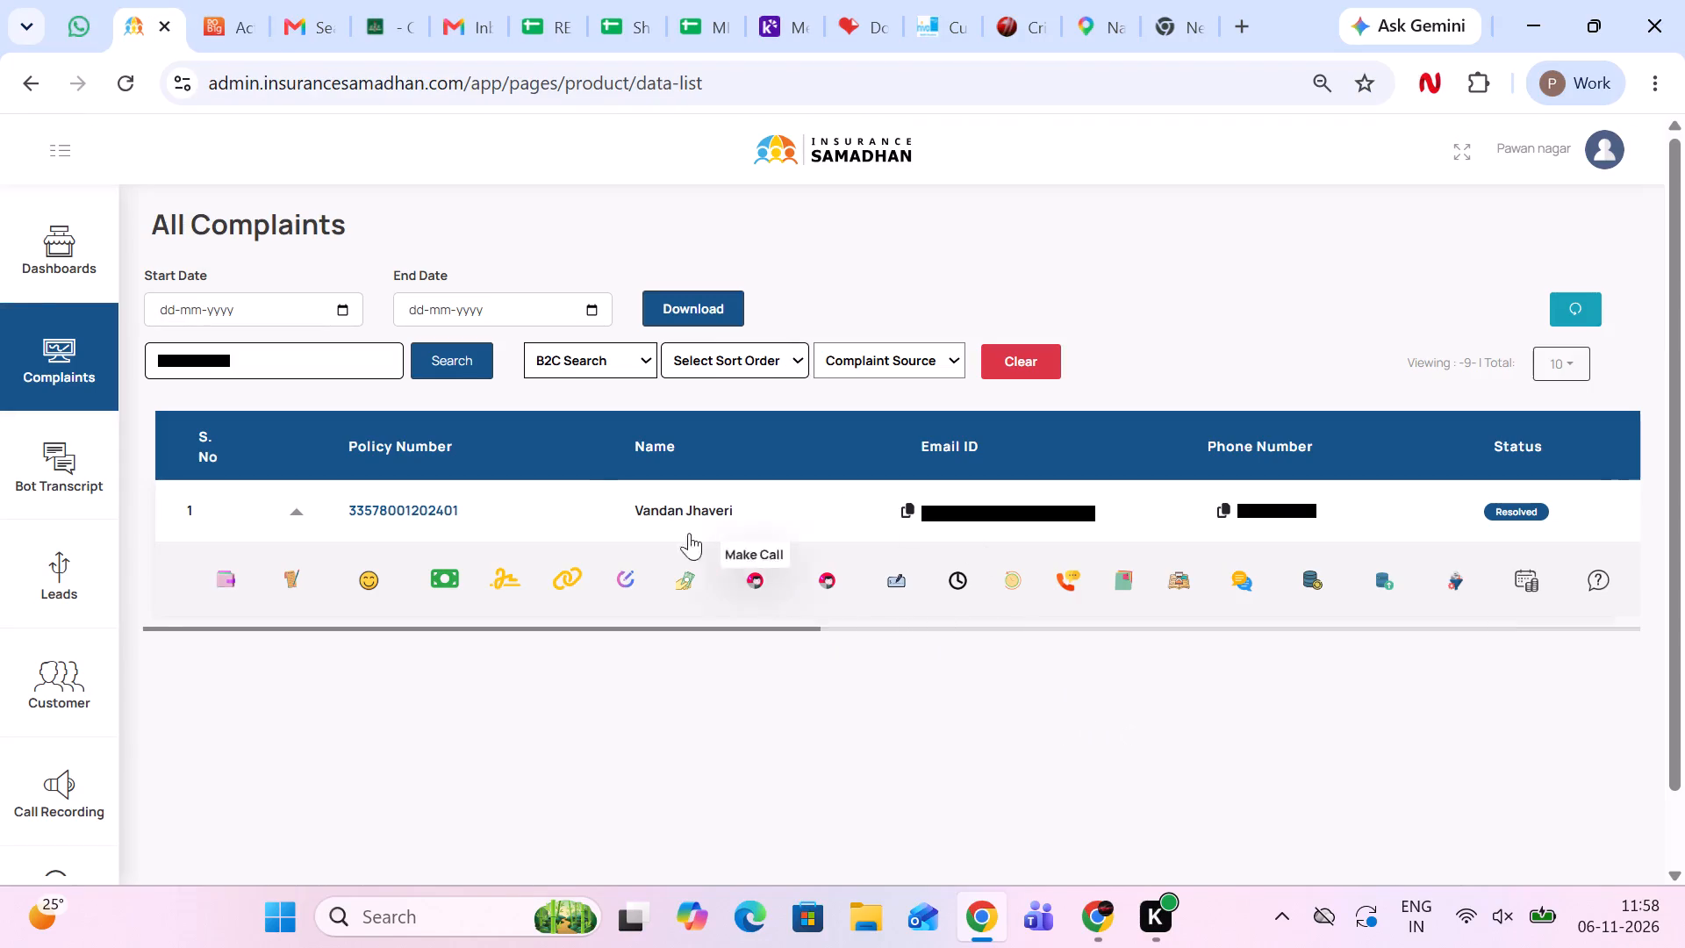
Check the row 118 customer's past communication entries again during the call and close the log.
left_click(1250, 588)
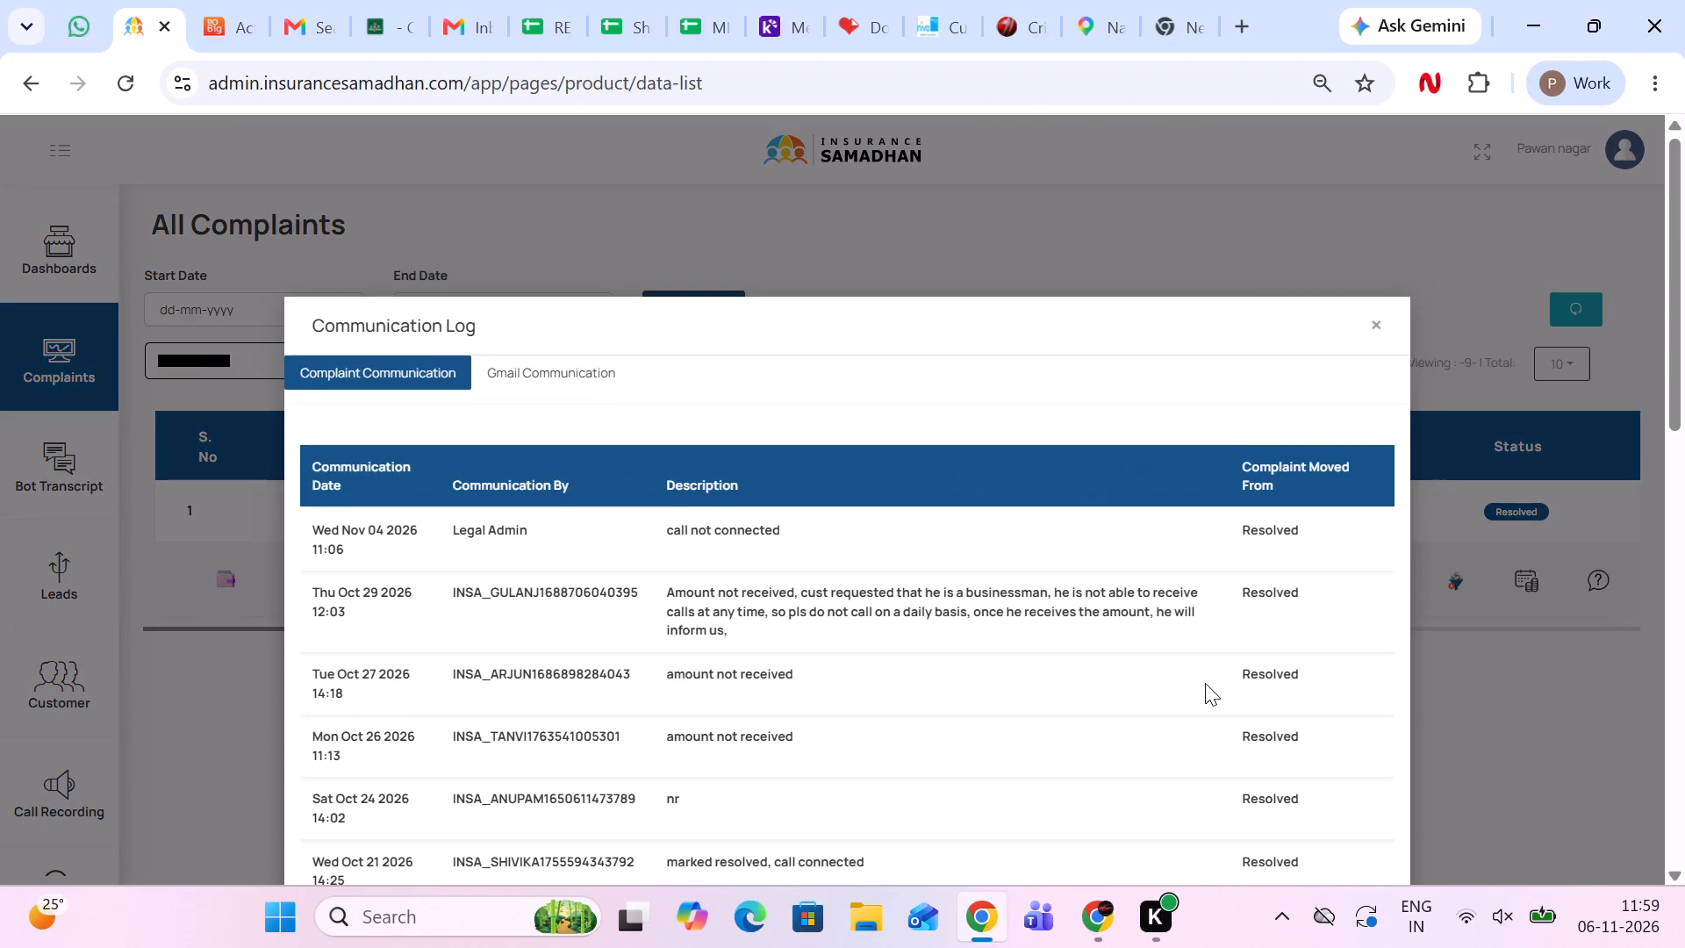
left_click(1475, 675)
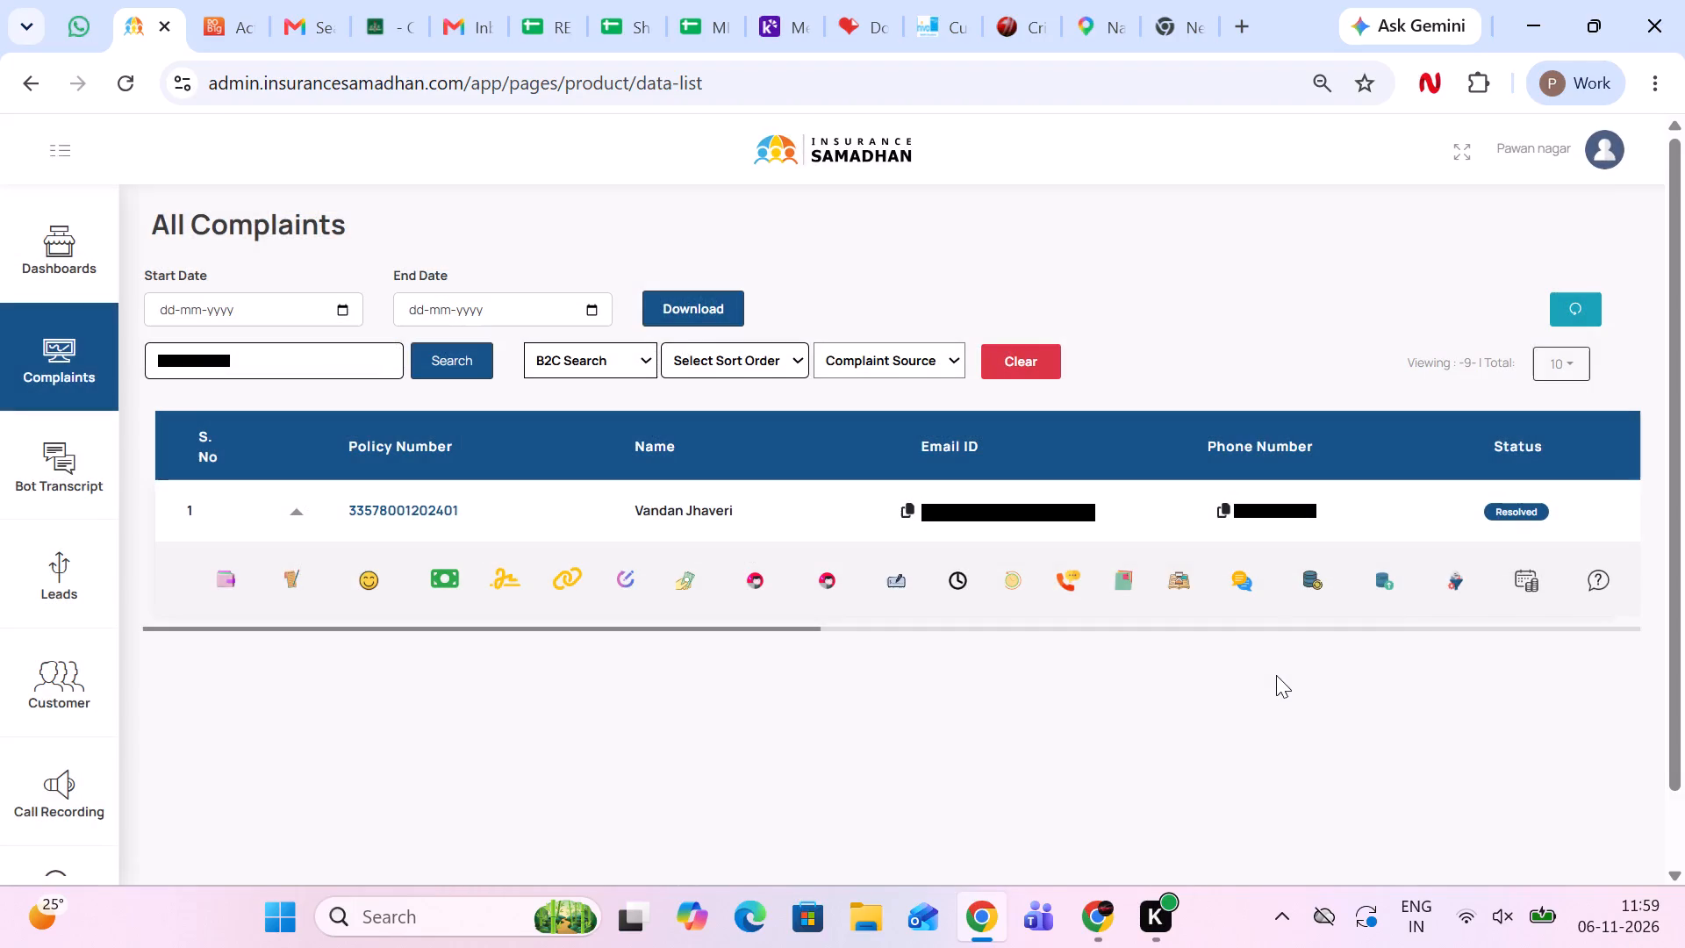
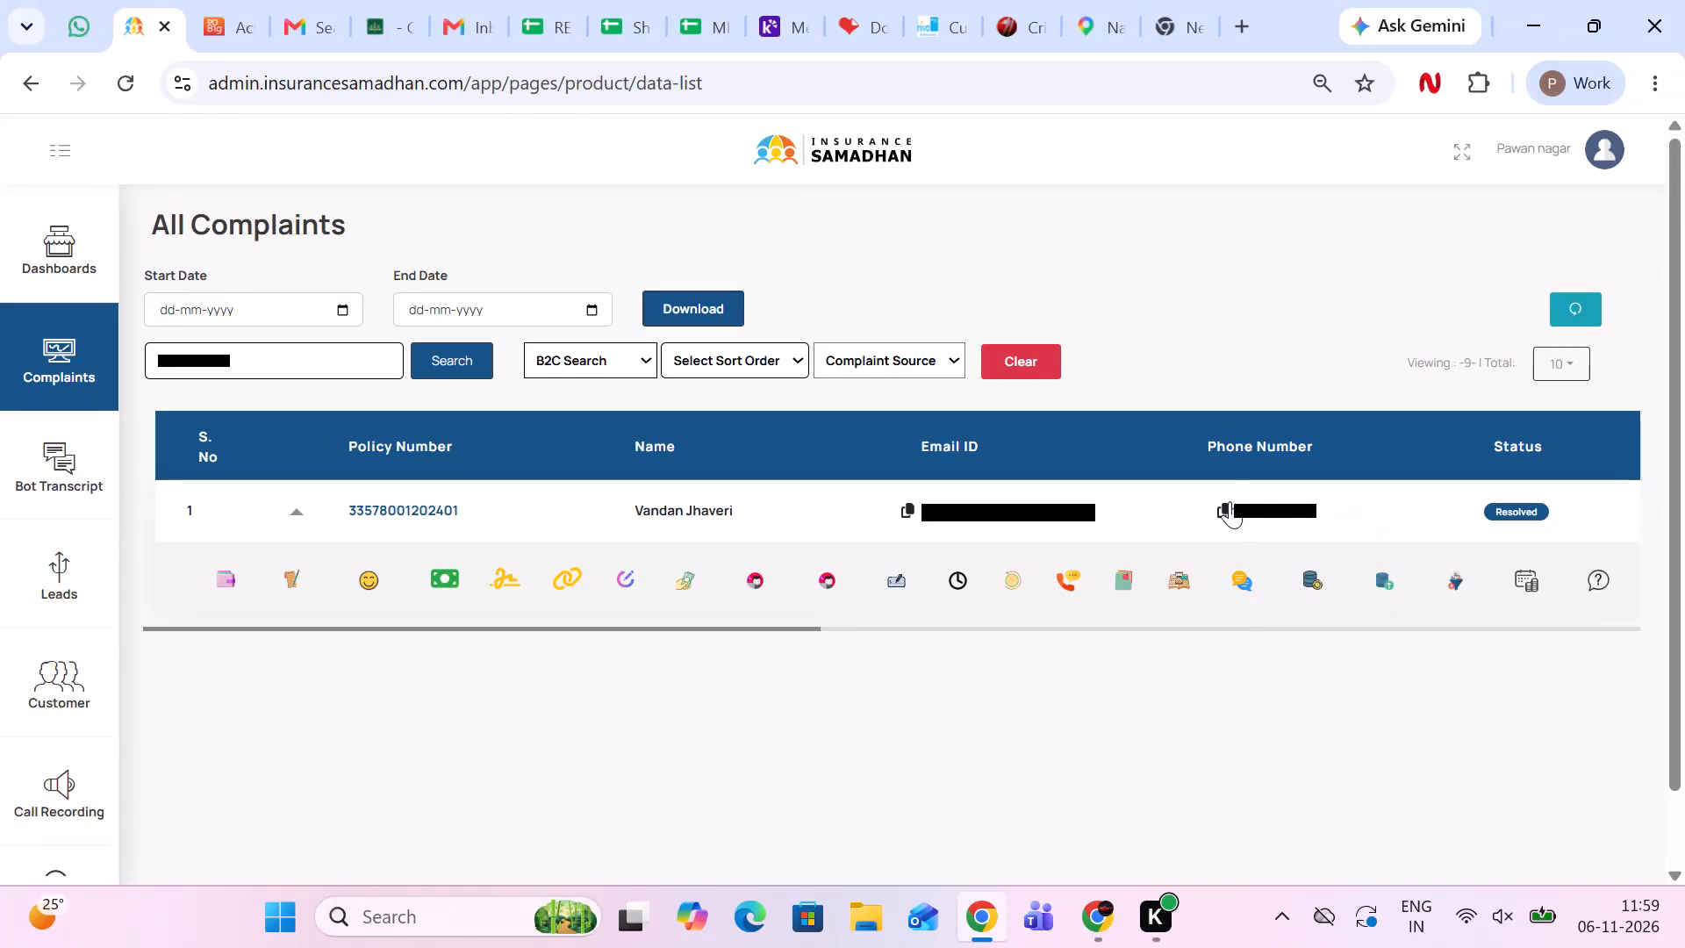
left_click(1222, 510)
left_click(1162, 248)
left_click(1192, 298)
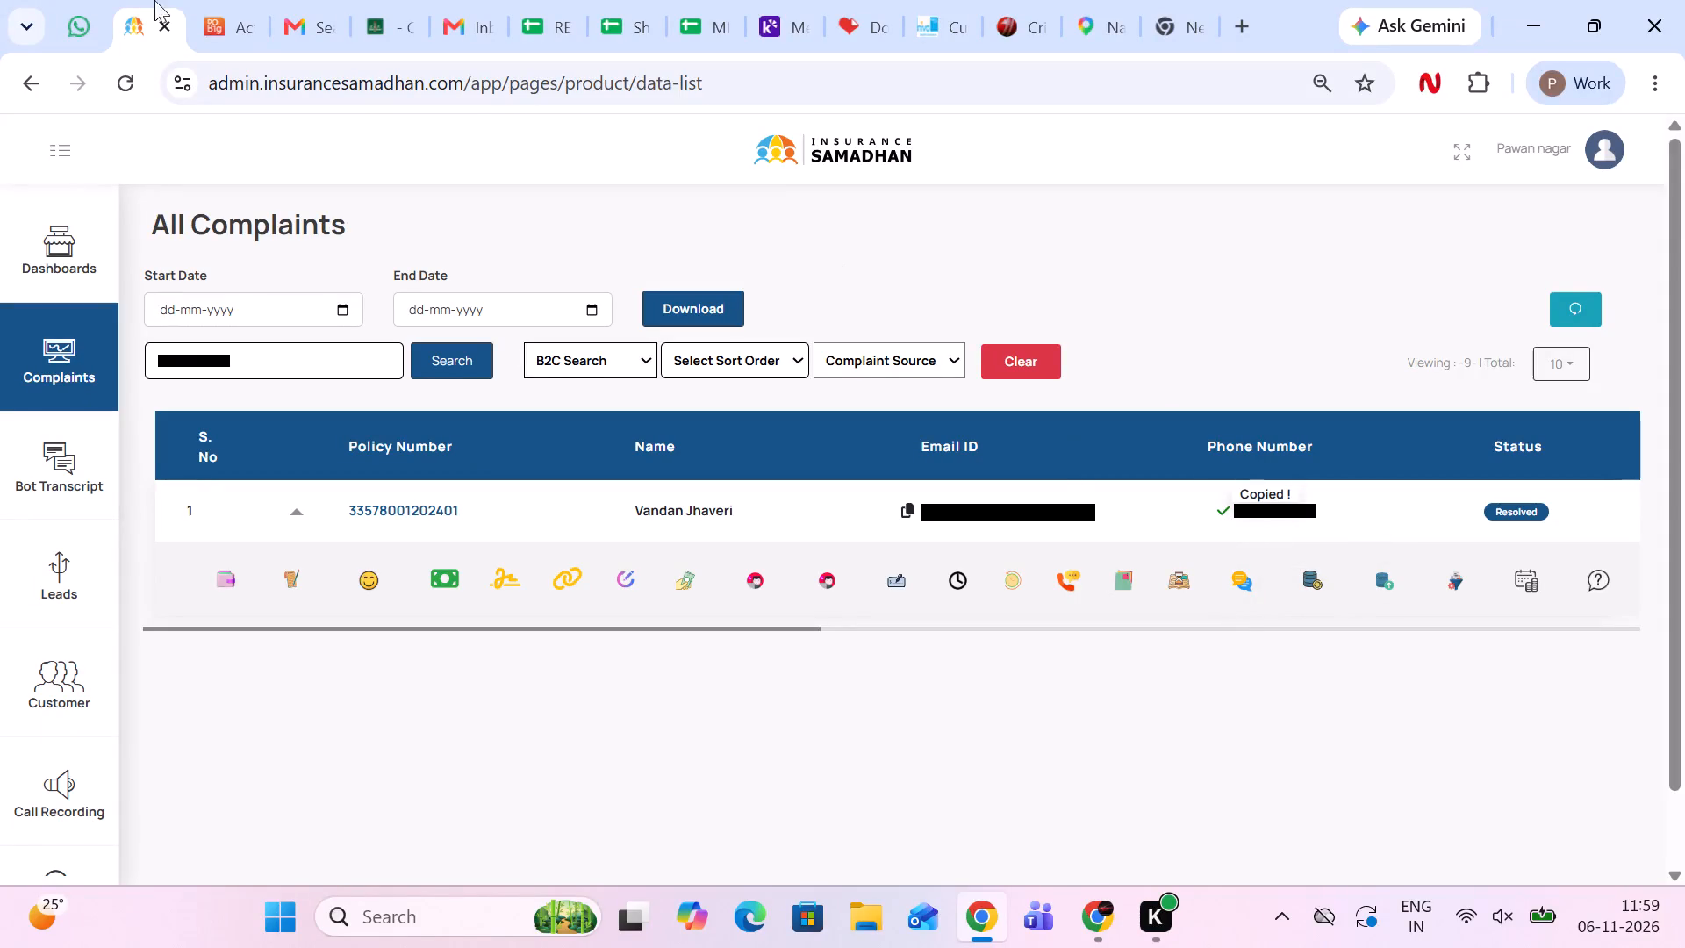
left_click(222, 0)
double_click(749, 254)
right_click(749, 254)
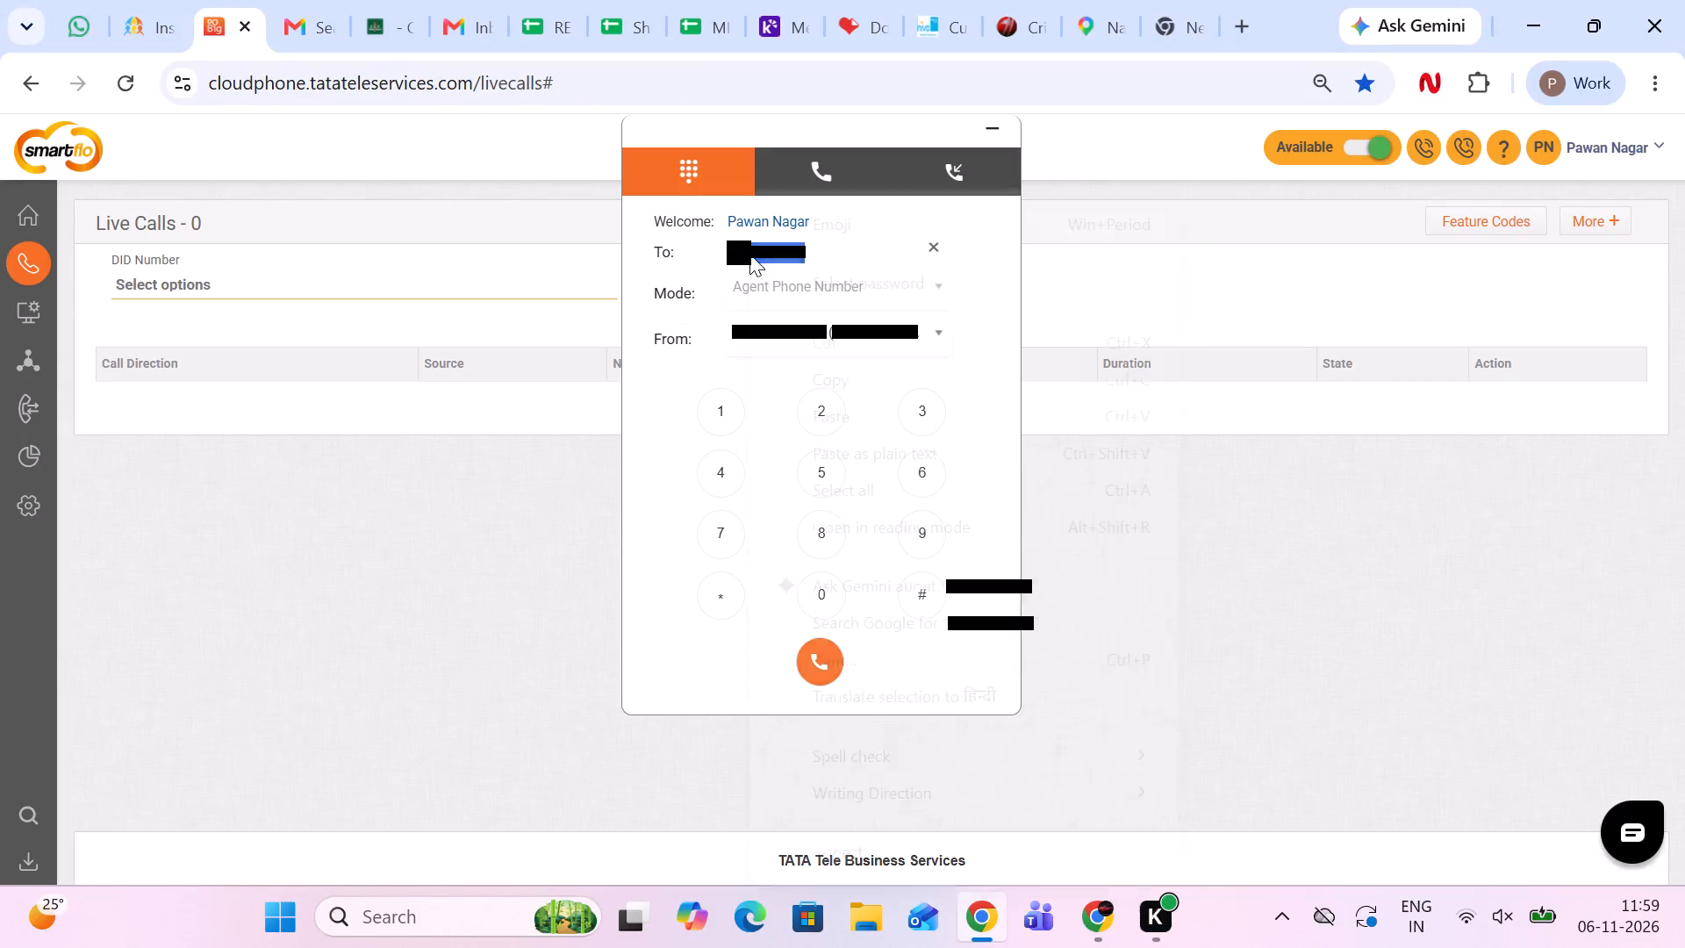
left_click(849, 410)
left_click(822, 655)
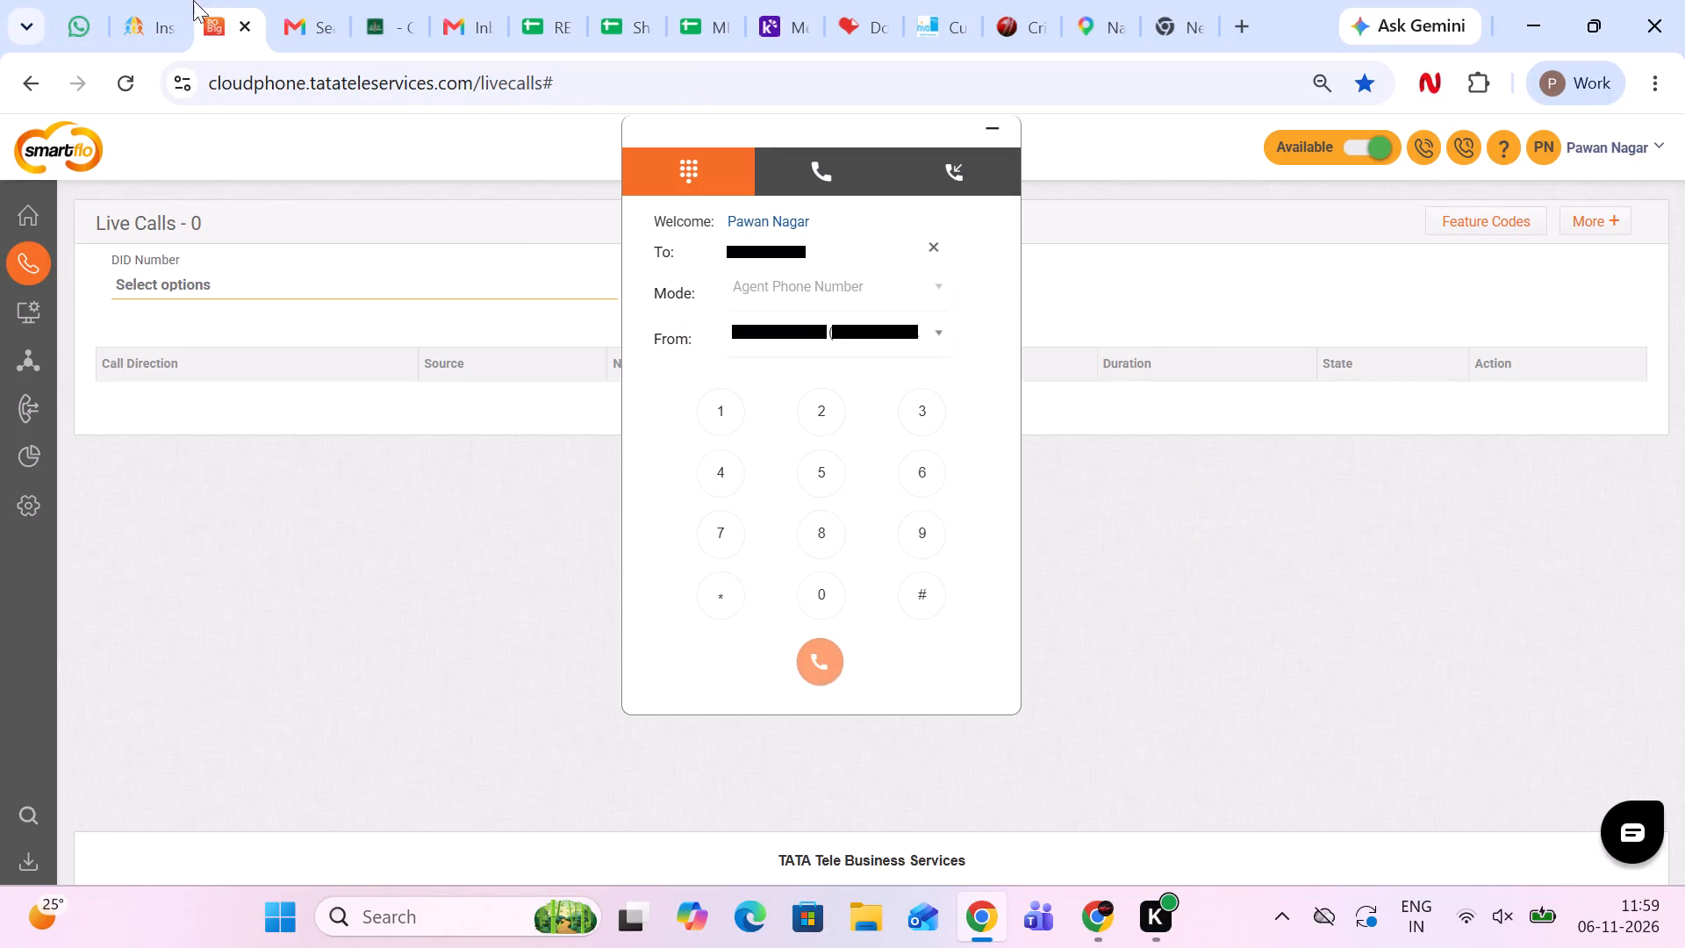
left_click(170, 0)
left_click(1250, 587)
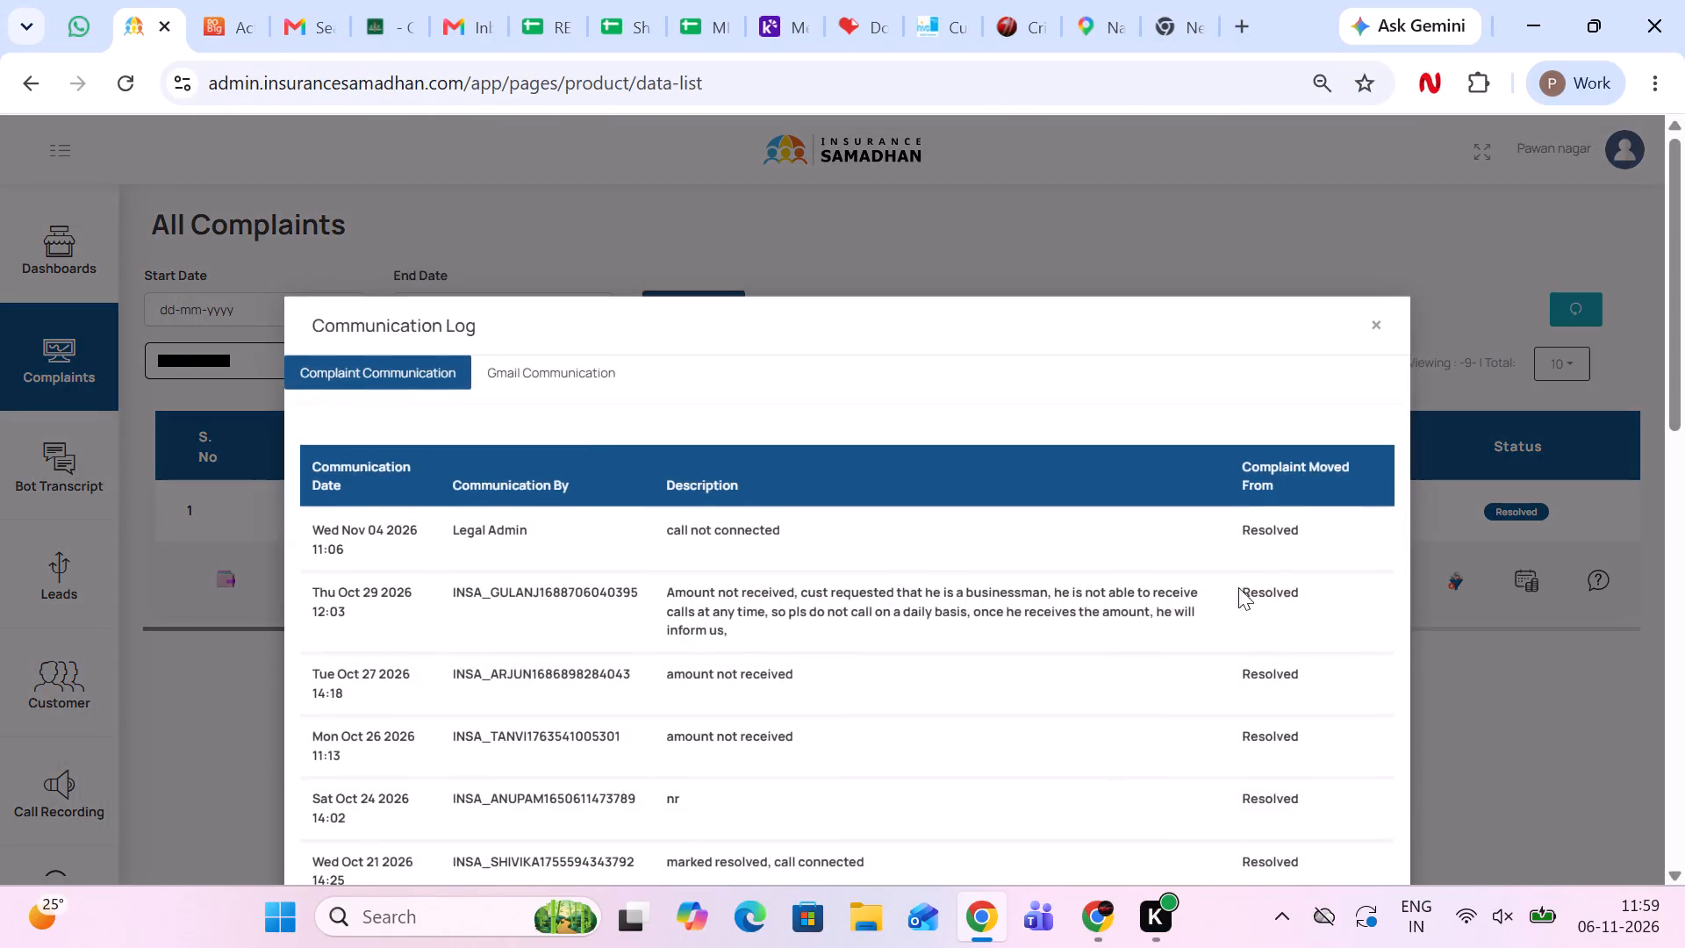
left_click(1451, 696)
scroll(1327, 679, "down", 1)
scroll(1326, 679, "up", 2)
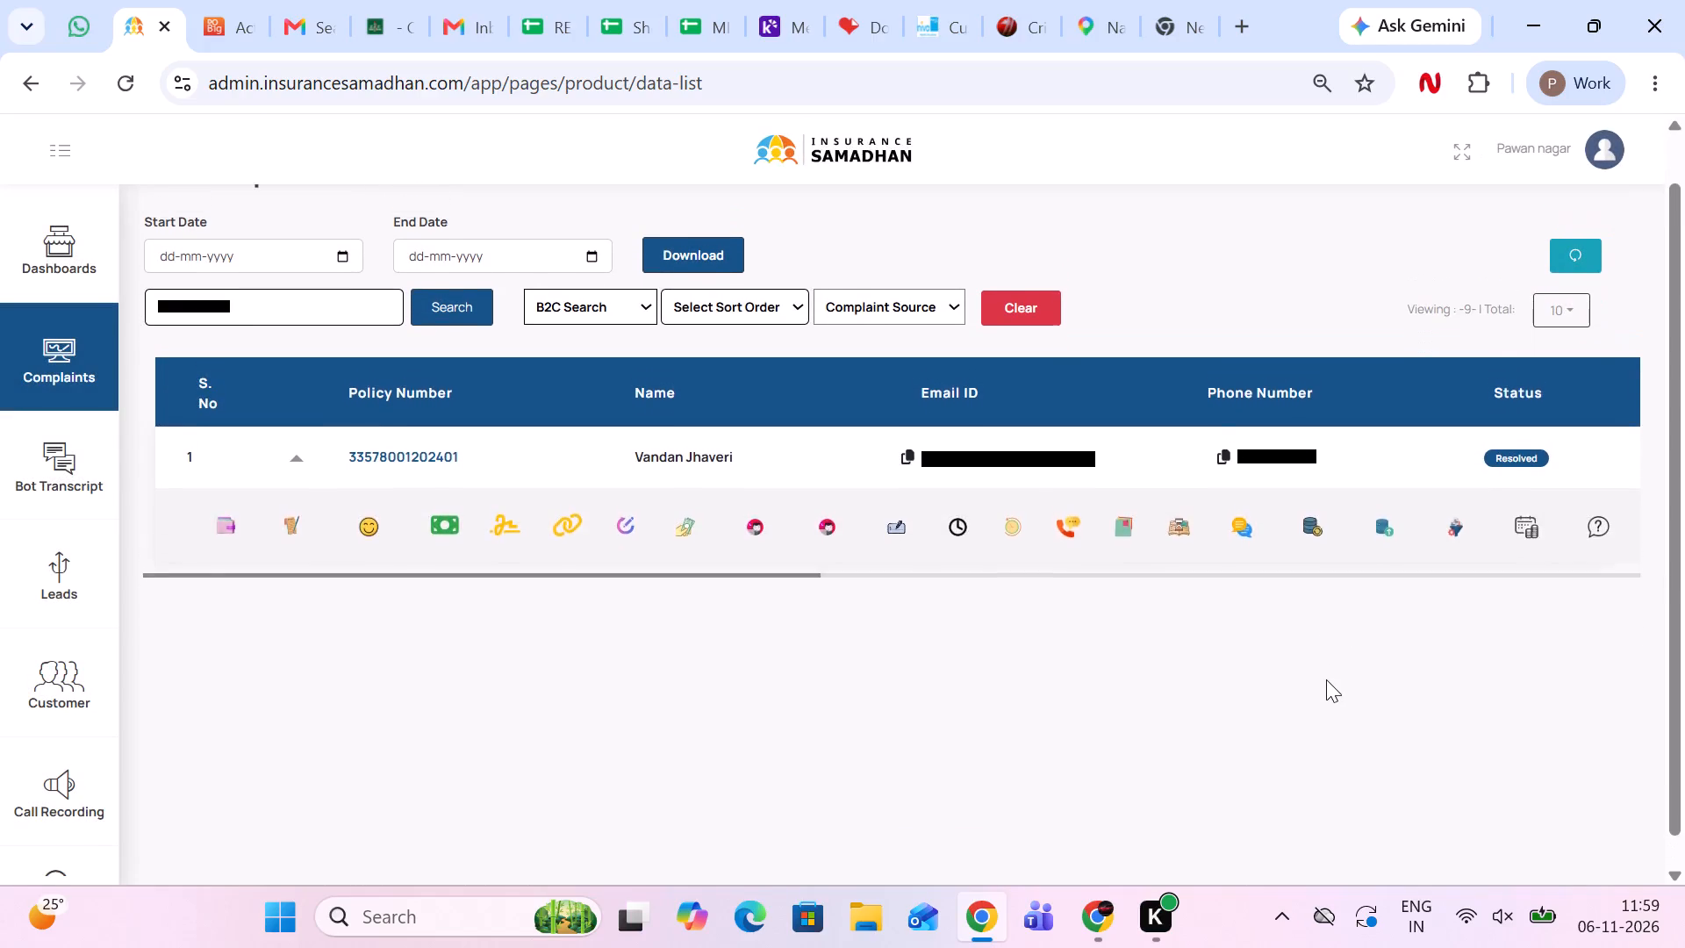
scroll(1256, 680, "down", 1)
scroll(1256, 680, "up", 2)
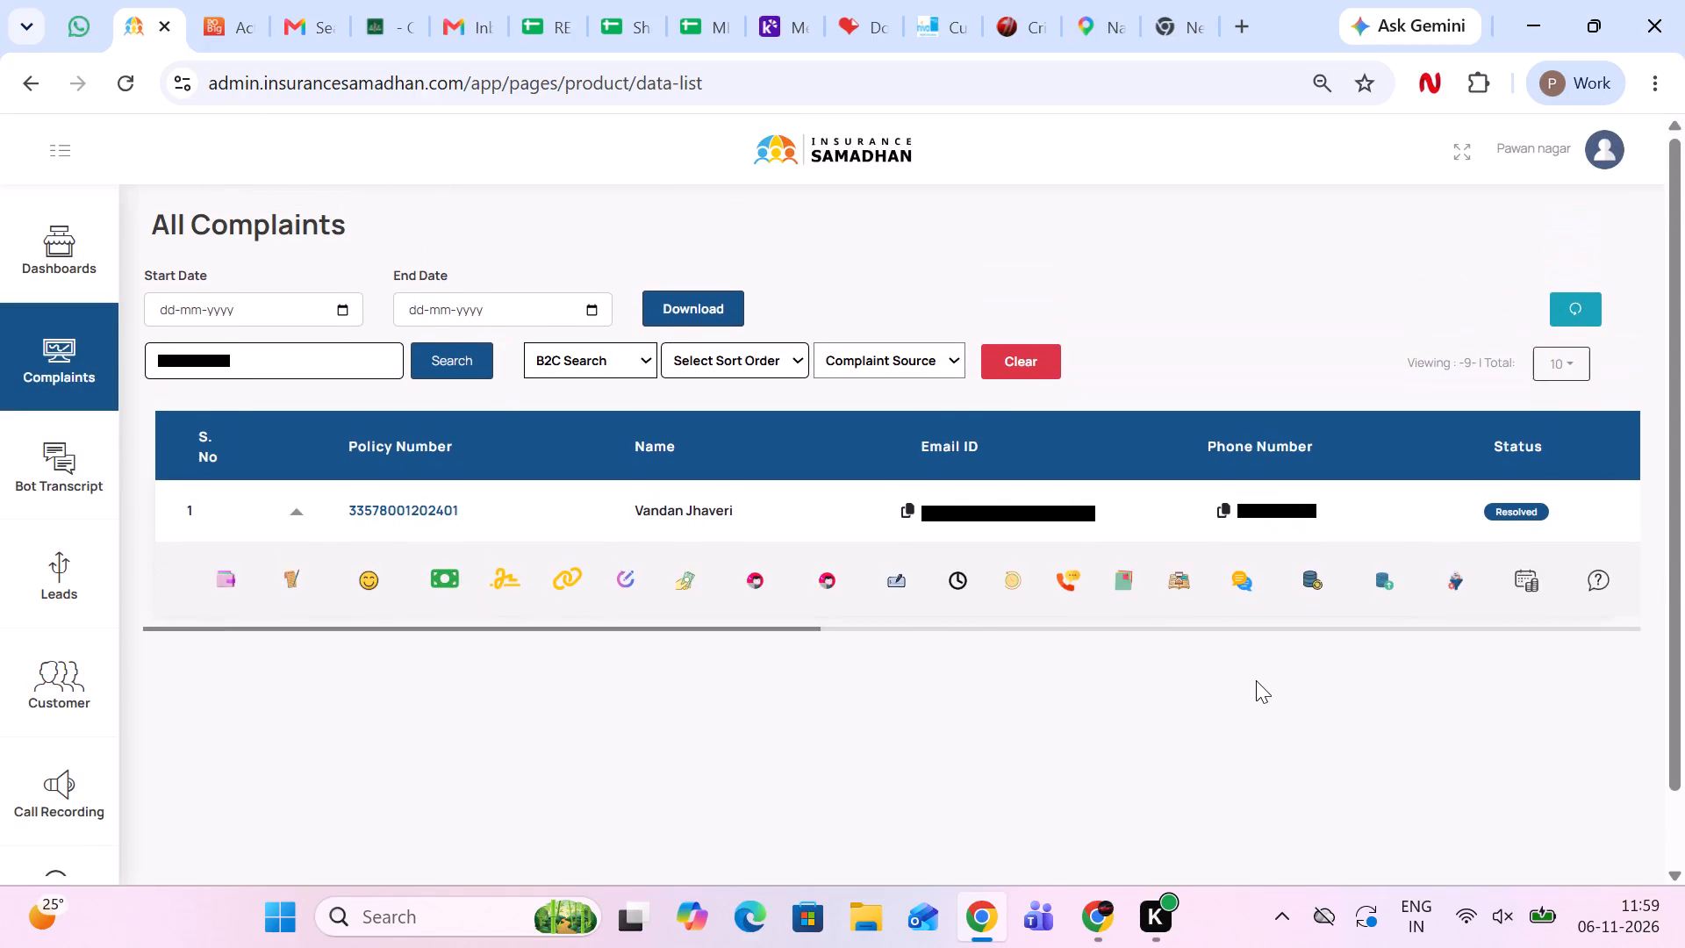
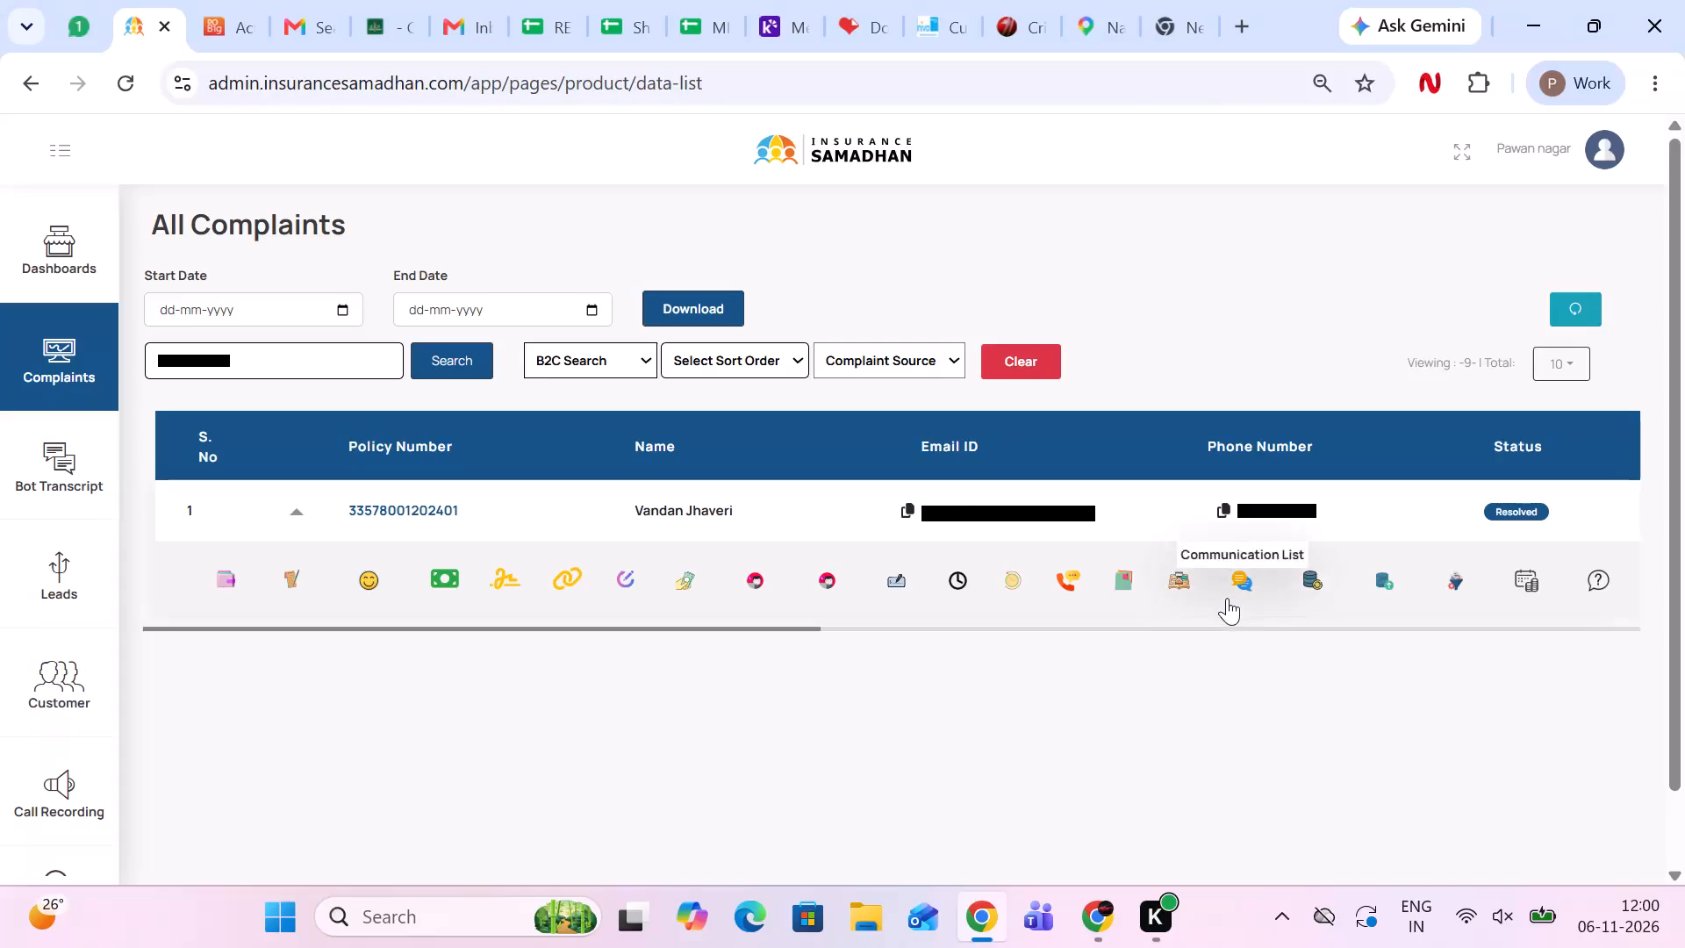
Add the comment "nr" to the row 118 customer's complaint communication log, dated 06-11-2026, and save it.
scroll(1087, 650, "down", 2)
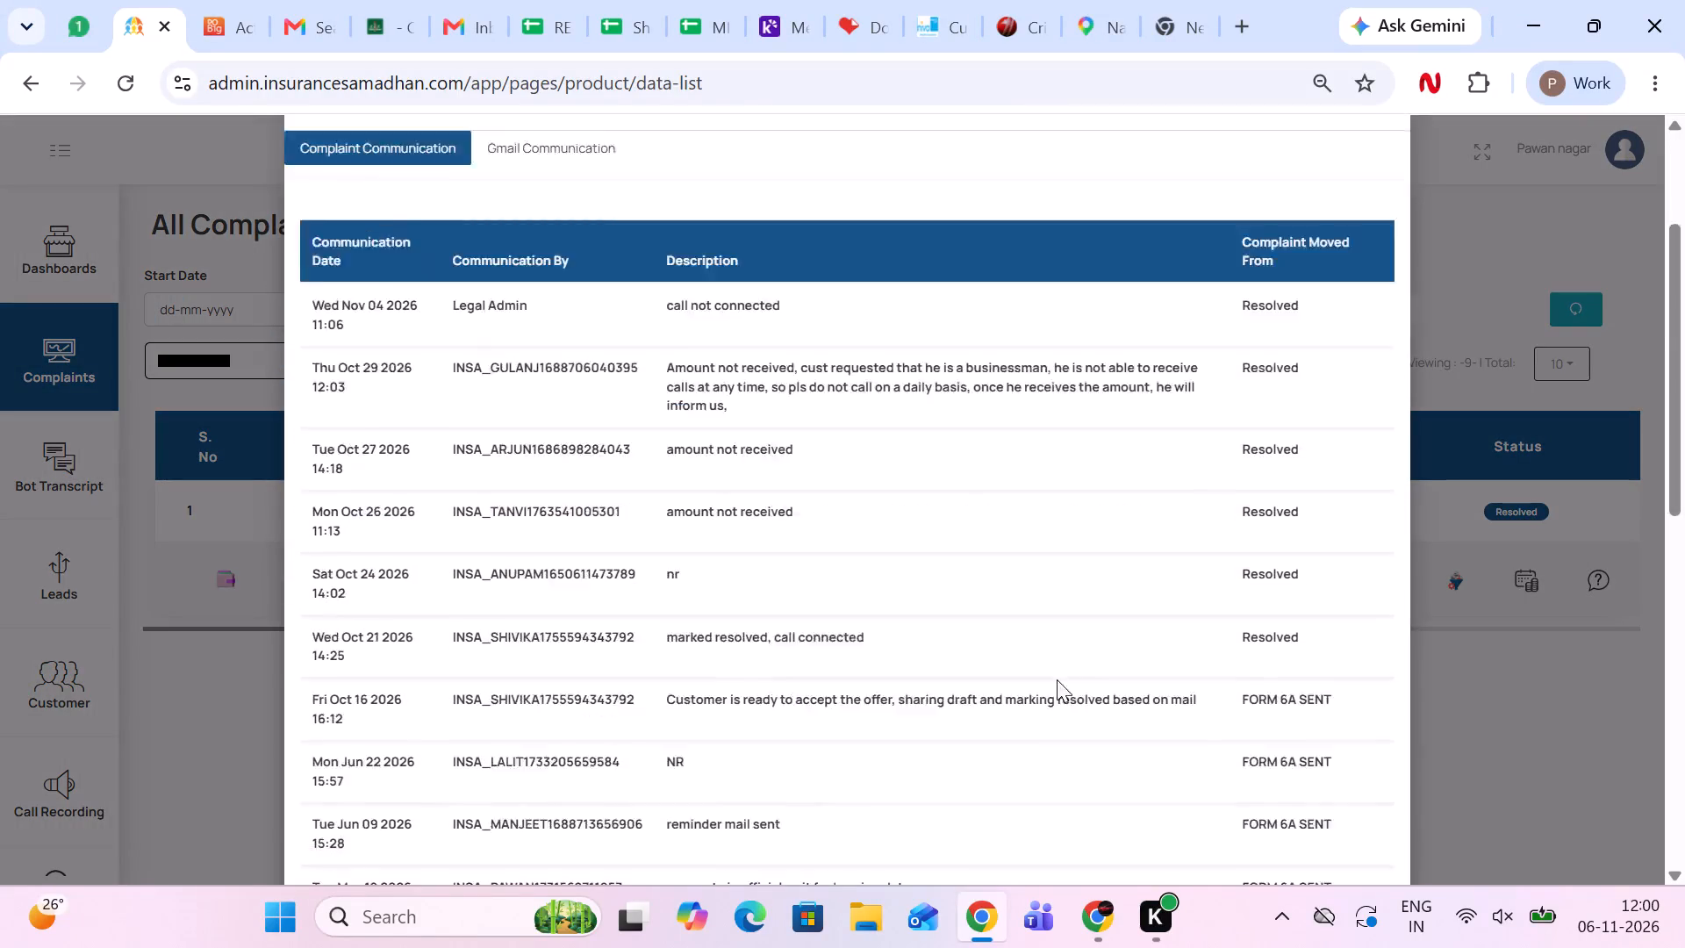
scroll(1057, 679, "down", 6)
scroll(1021, 756, "down", 2)
left_click(963, 839)
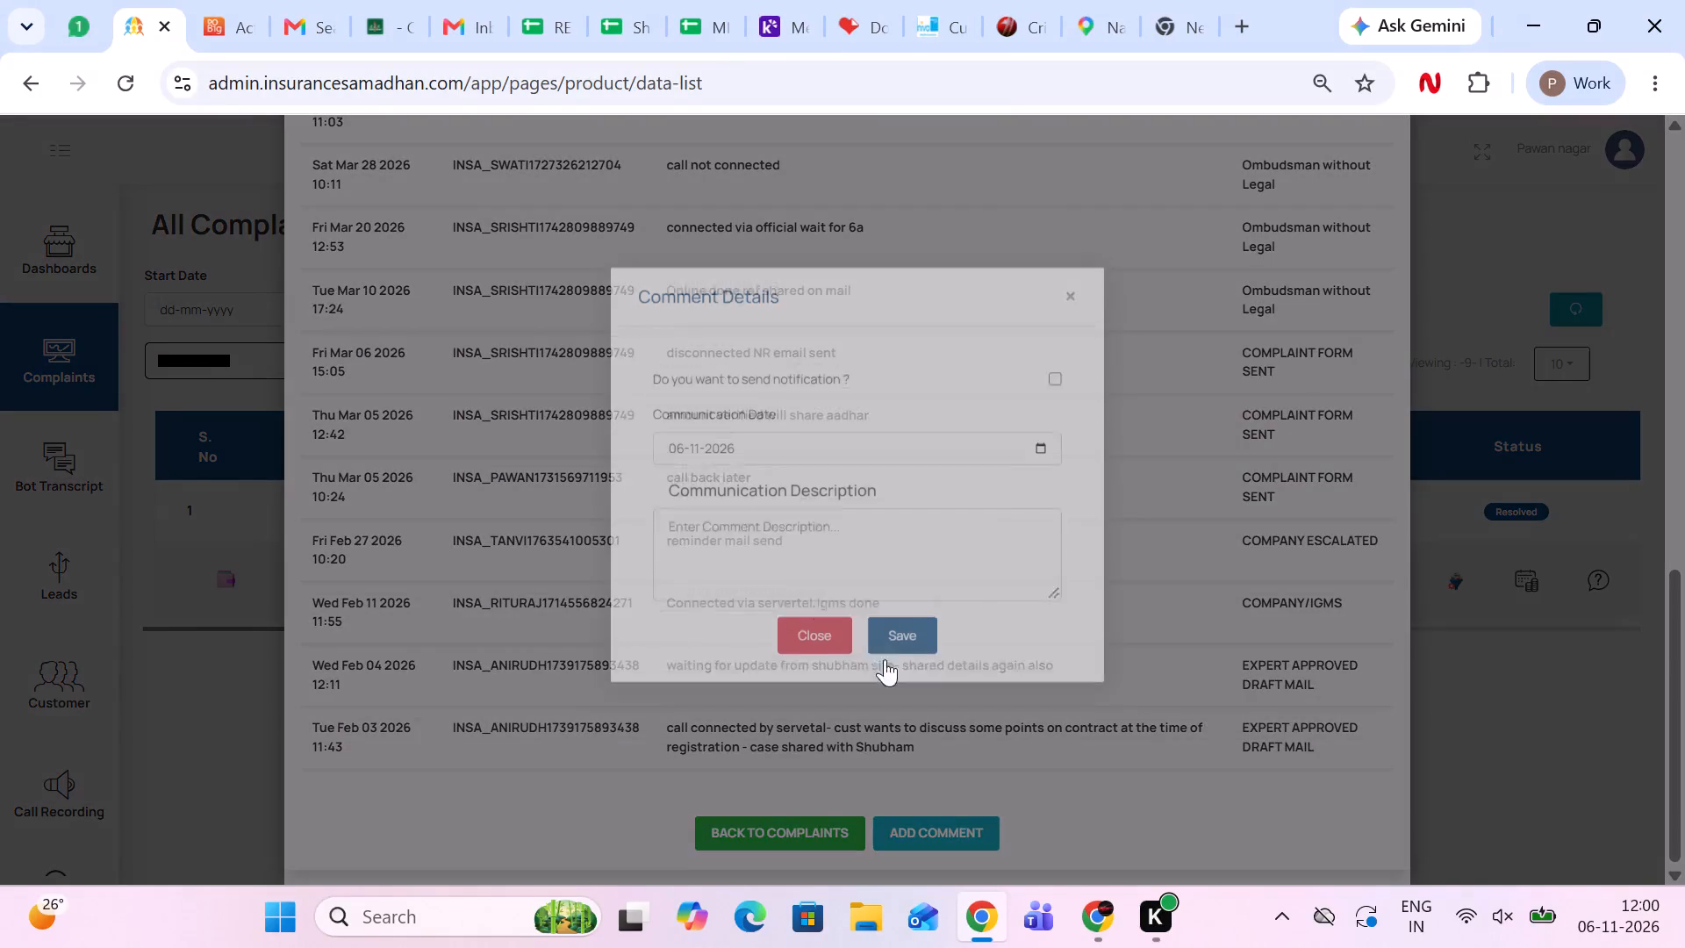
left_click(886, 600)
type("nr")
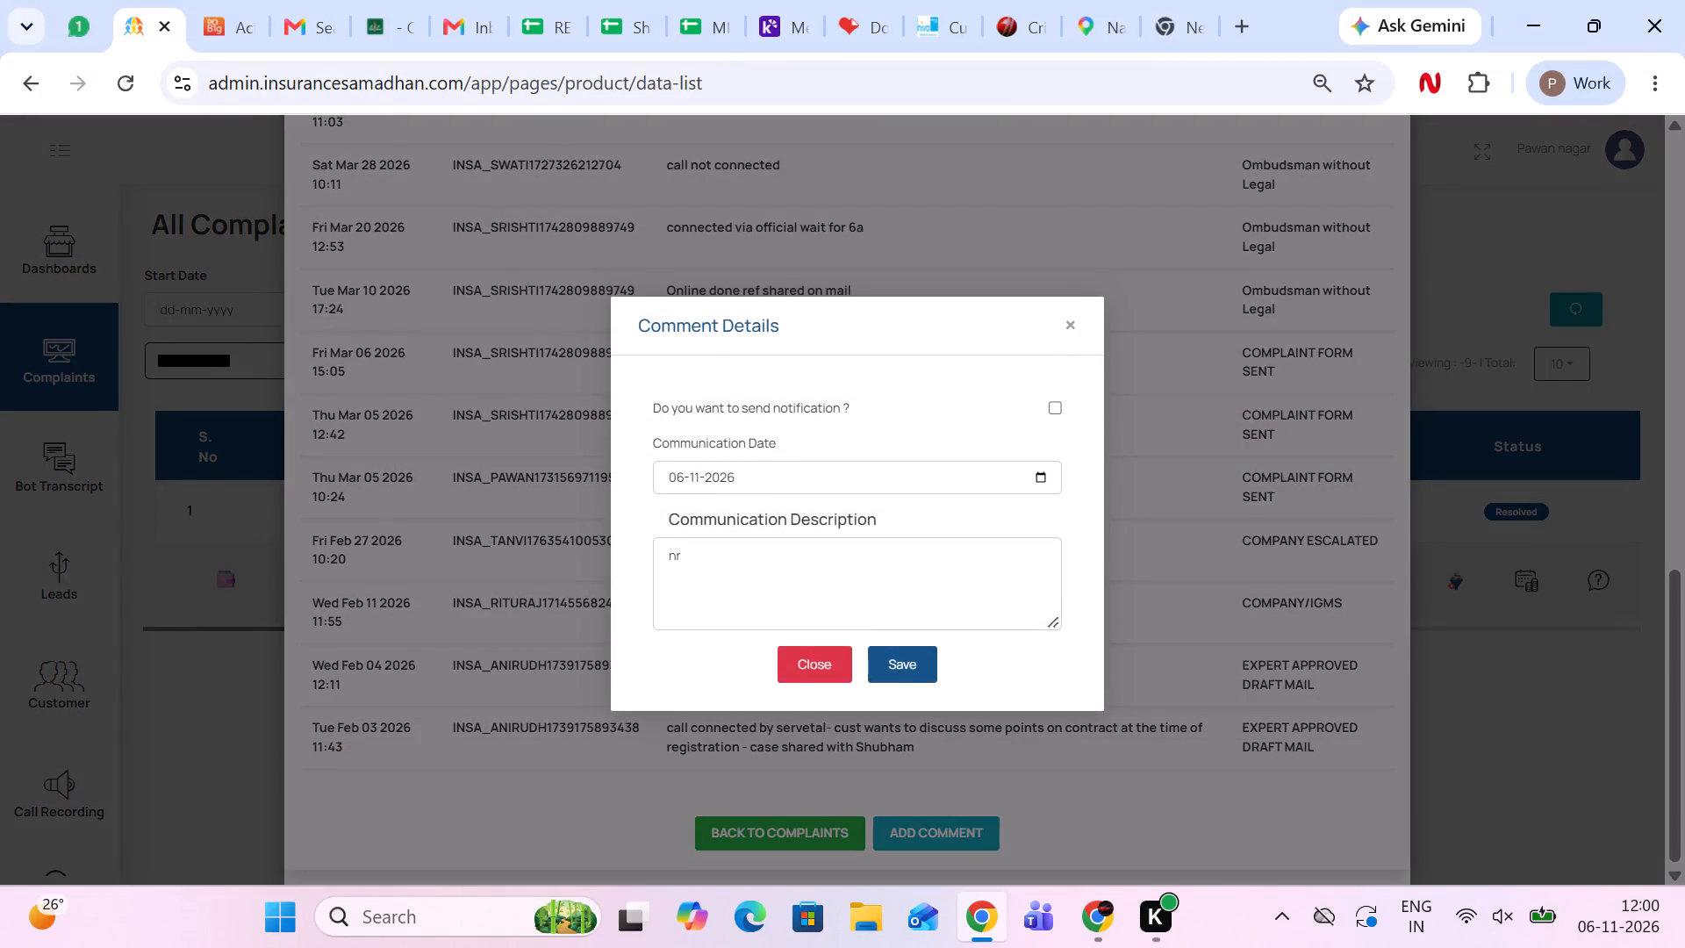
left_click(902, 653)
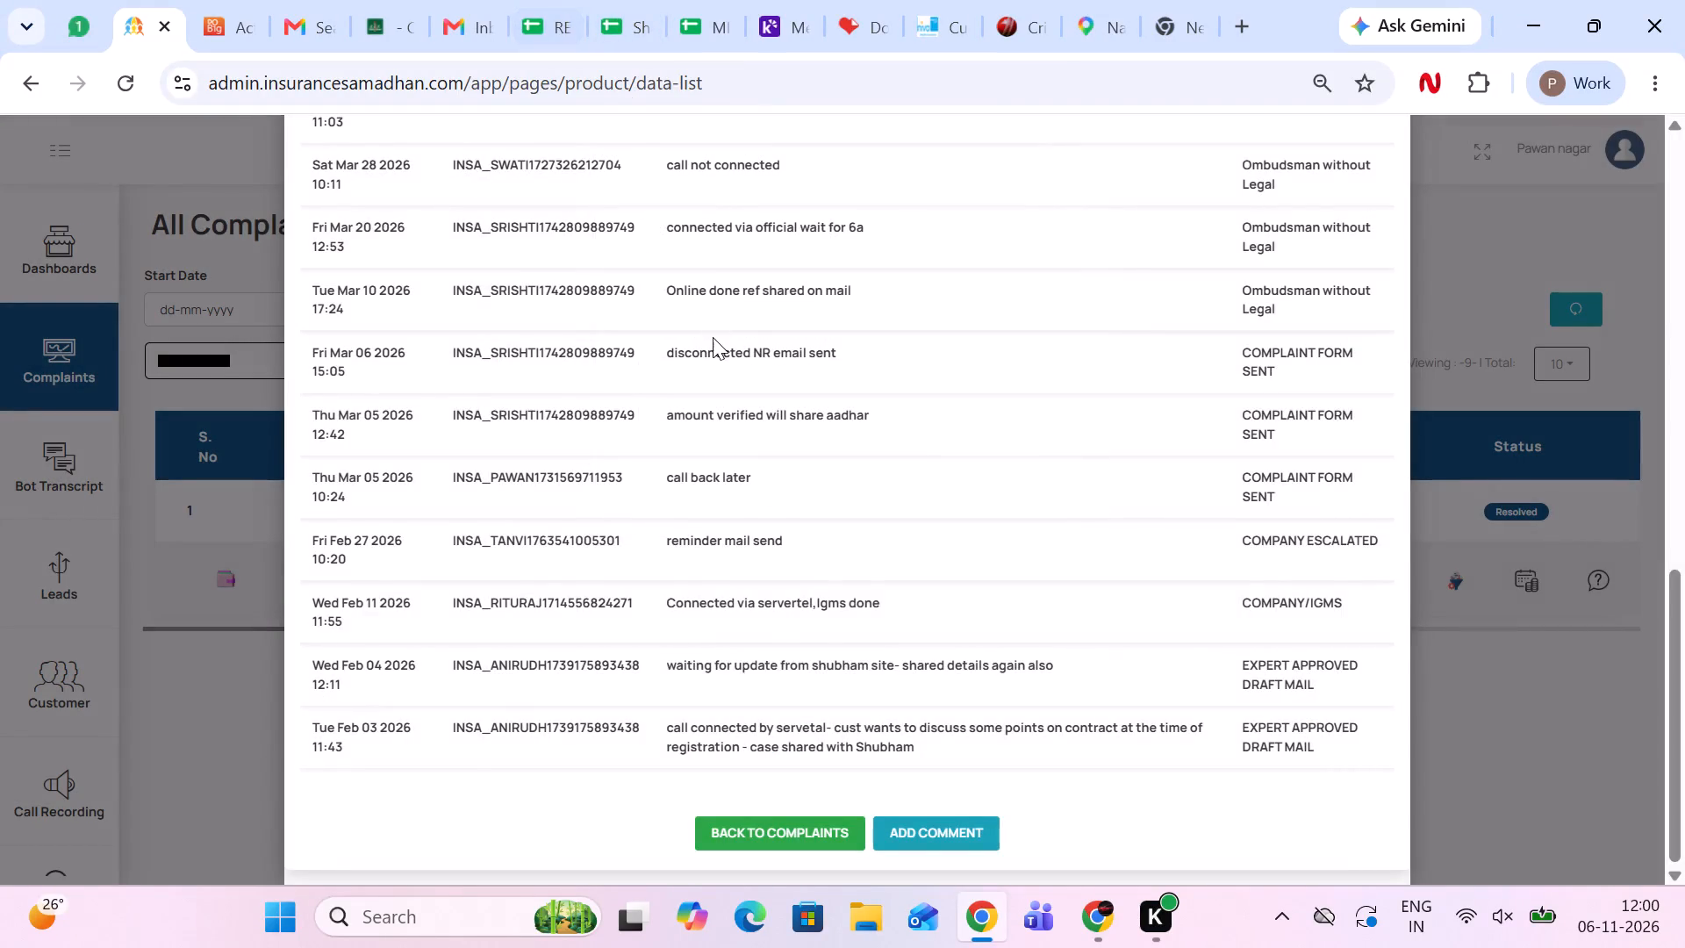
scroll(713, 337, "up", 4)
Switch to RESOLVED SHEET NOVEMBER 2026 and set the call status in row 118 to Not Answering.
left_click(549, 0)
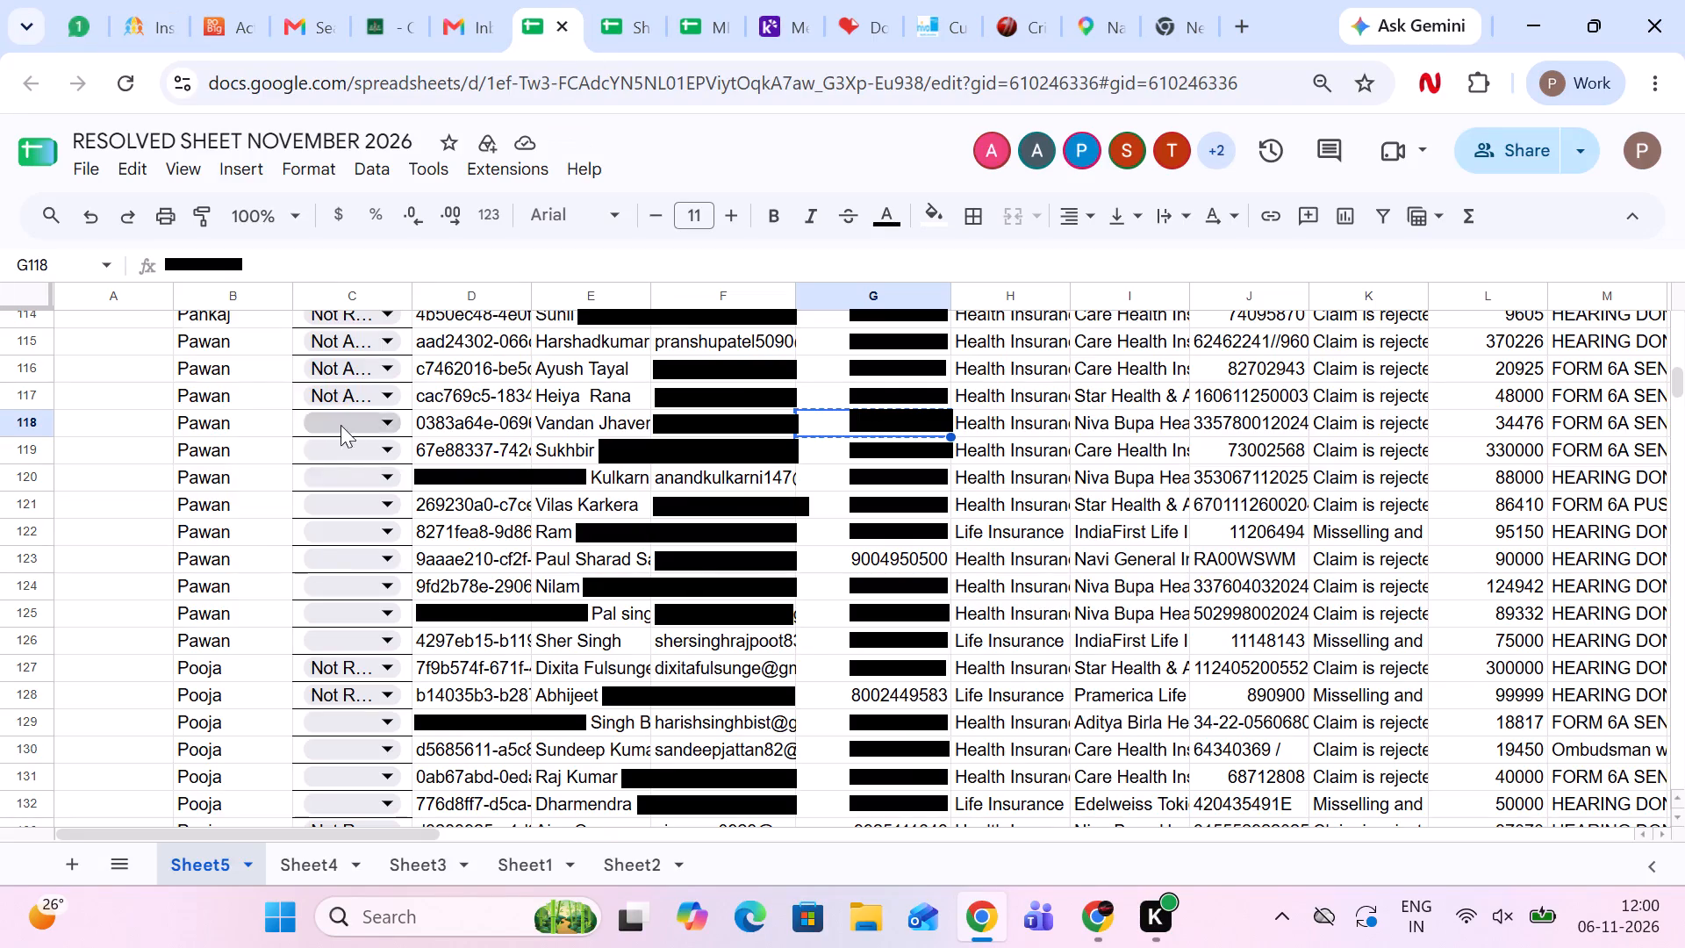
left_click(341, 424)
left_click(348, 456)
Copy the phone number from row 119, search the admin portal's complaints for it, and open the matching complaint's communication log.
left_click(886, 452)
key("ctrl+c")
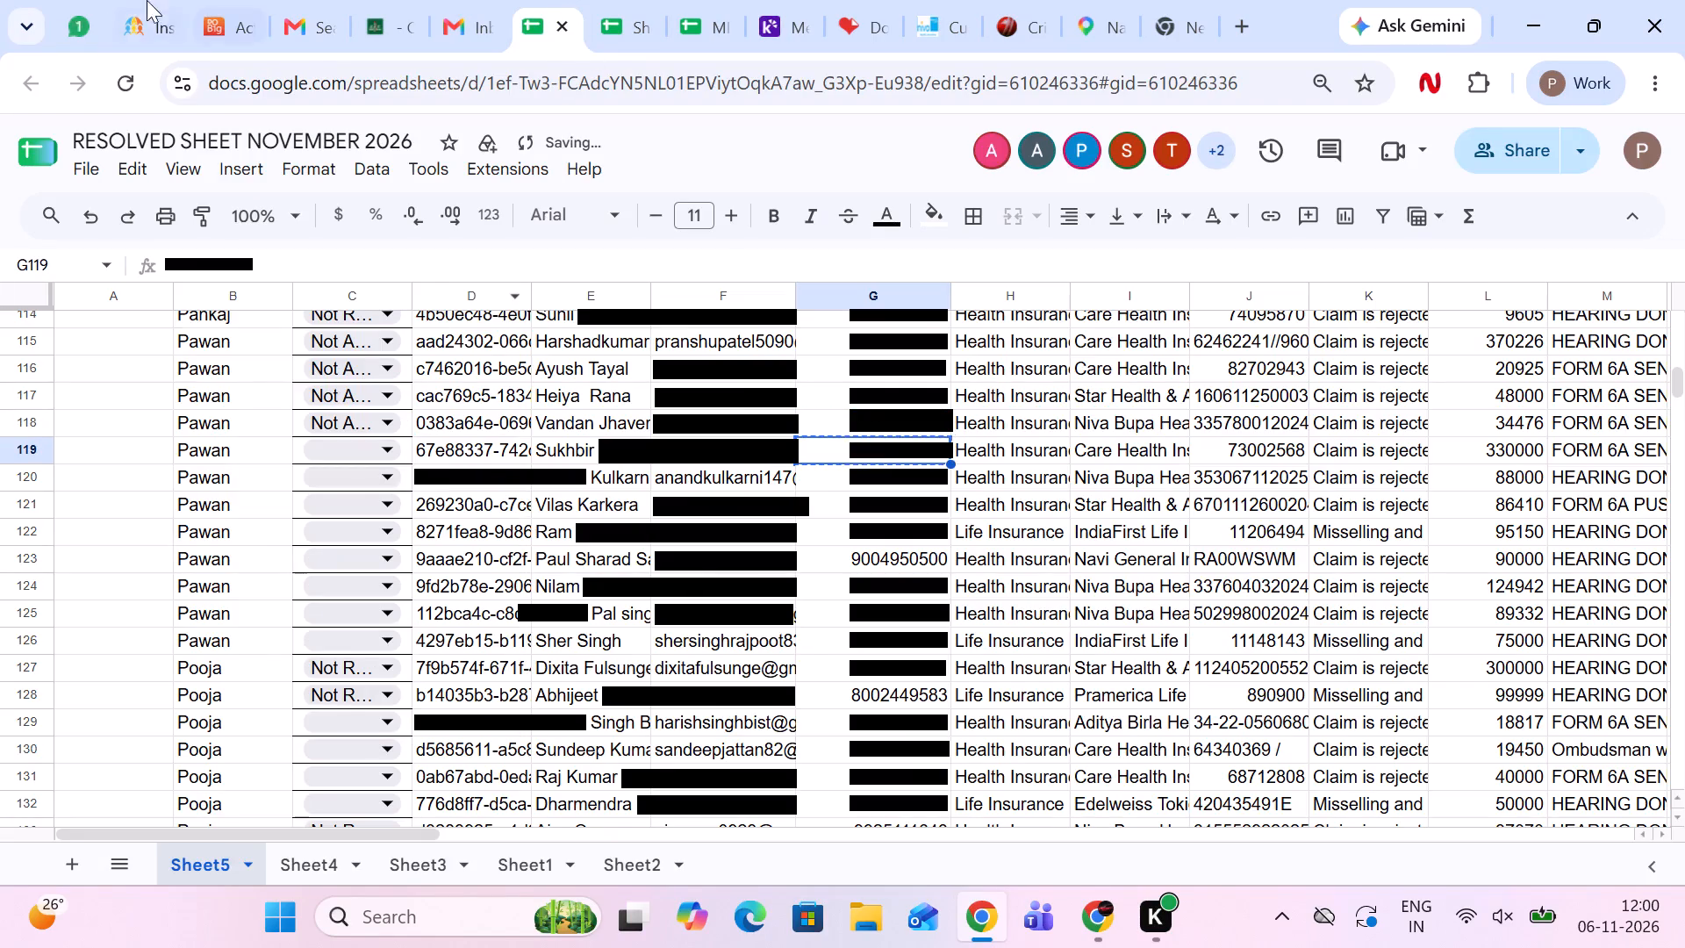
left_click(163, 0)
left_click(245, 368)
double_click(262, 362)
key("ctrl+v")
left_click(419, 346)
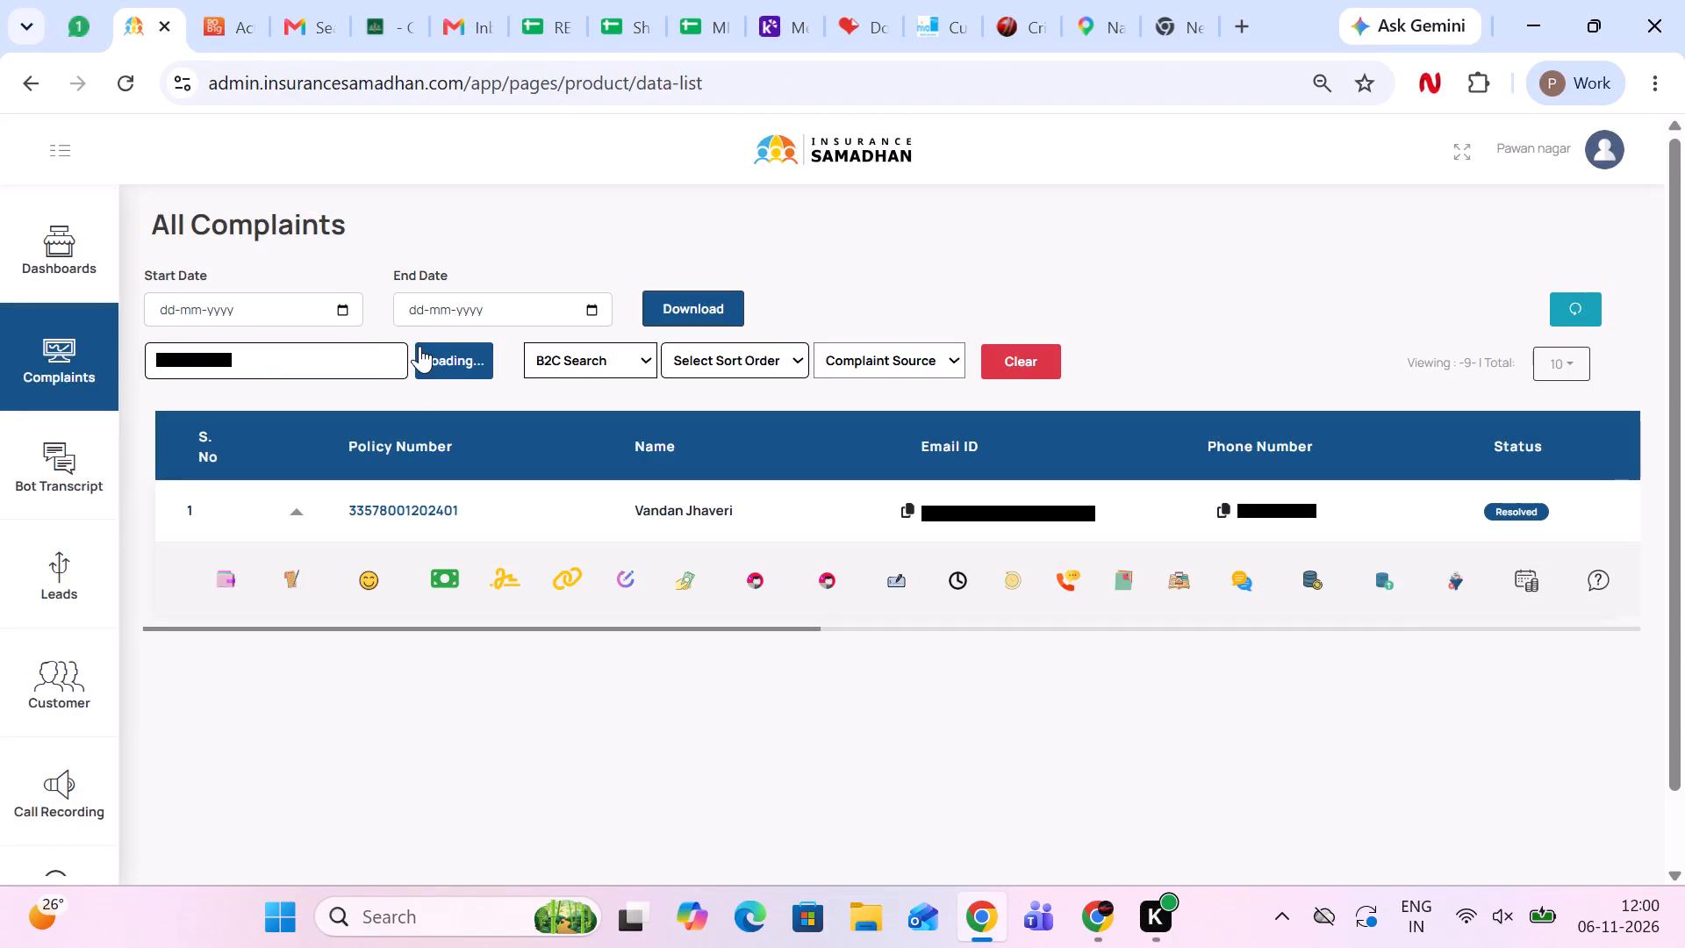
left_click(1192, 501)
left_click(1243, 562)
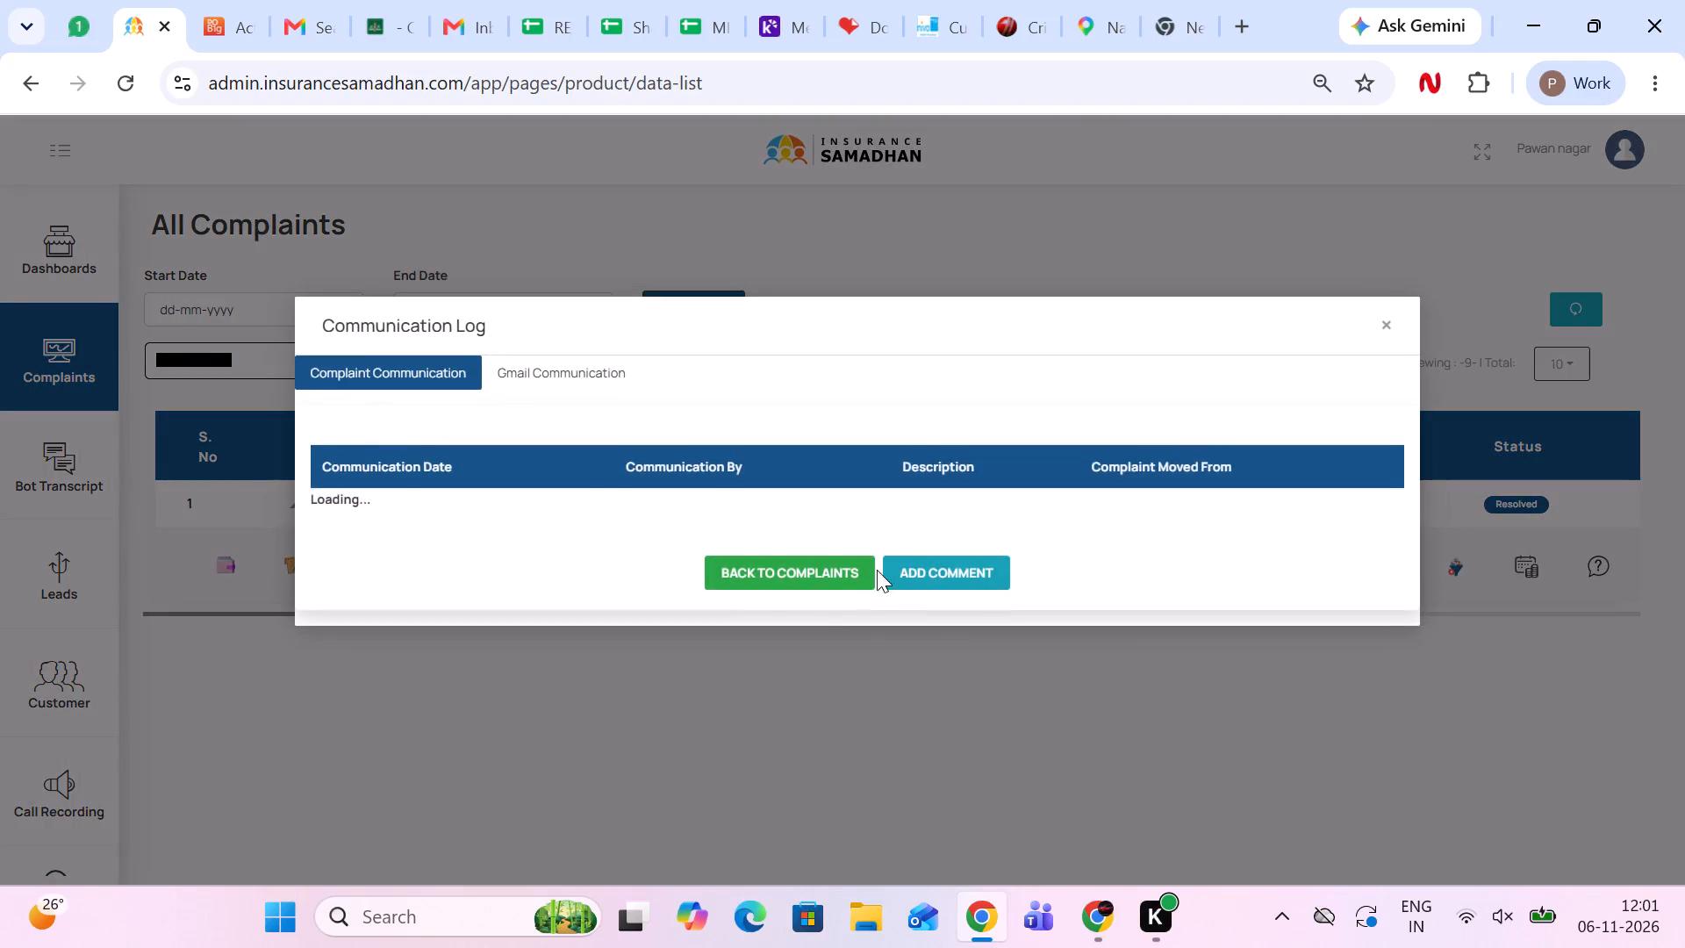
left_click(191, 555)
Switch to the Smartflo dialer and call the row 119 customer's phone number.
left_click(224, 0)
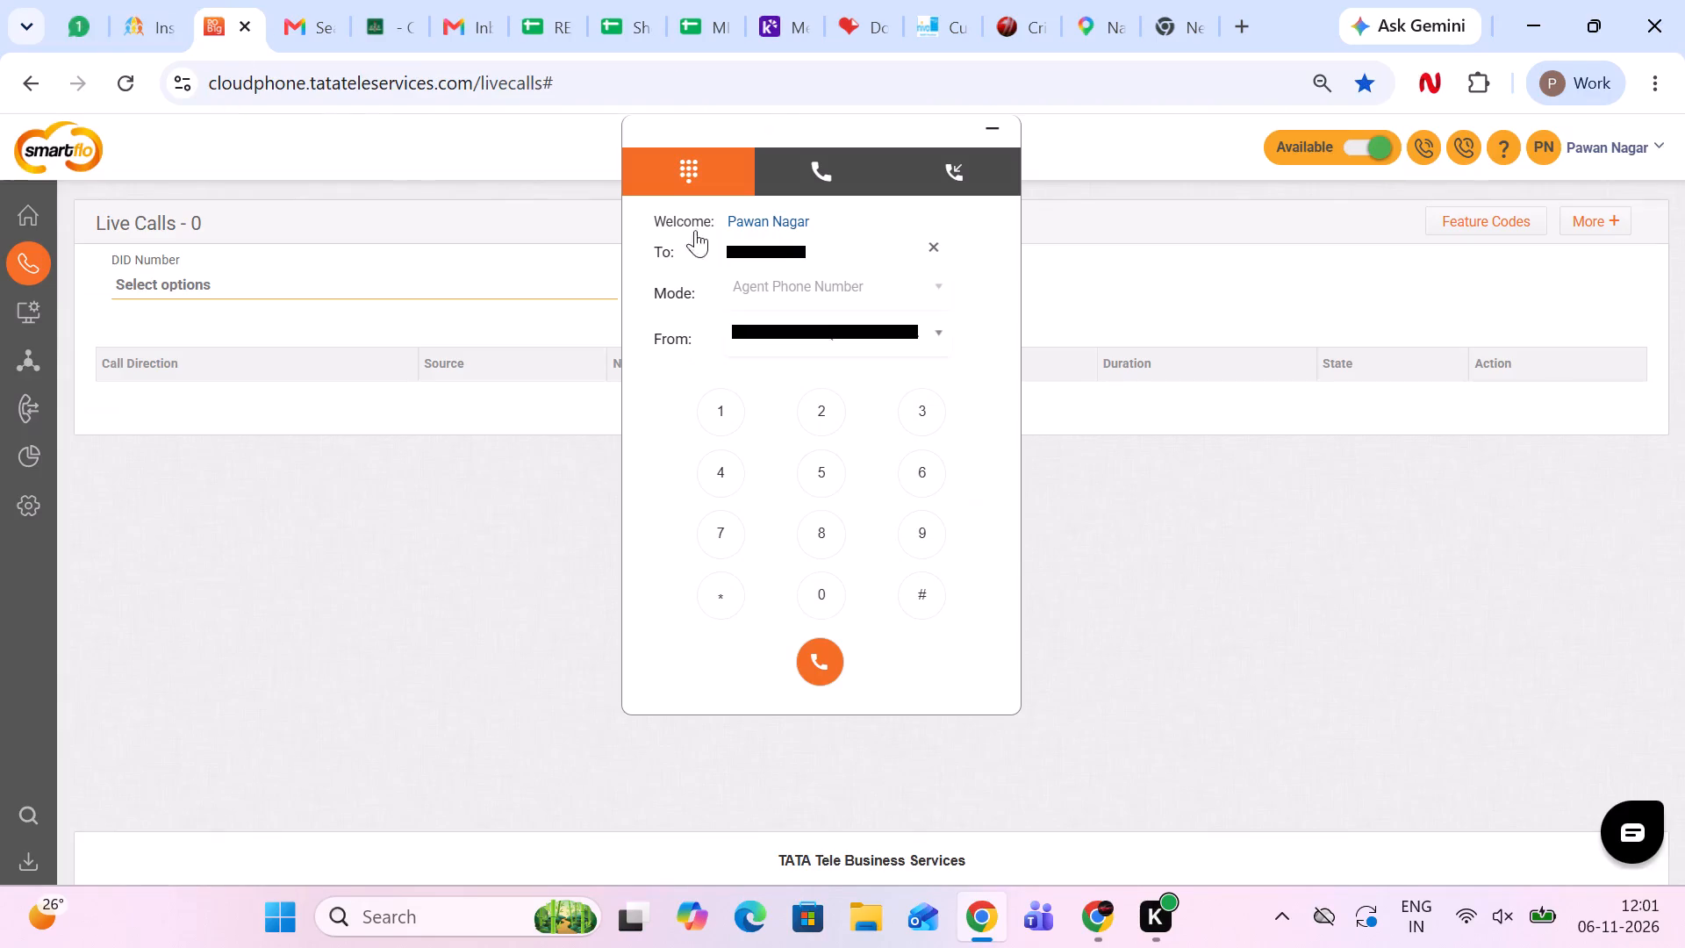
double_click(812, 241)
key("ctrl+v")
left_click(806, 671)
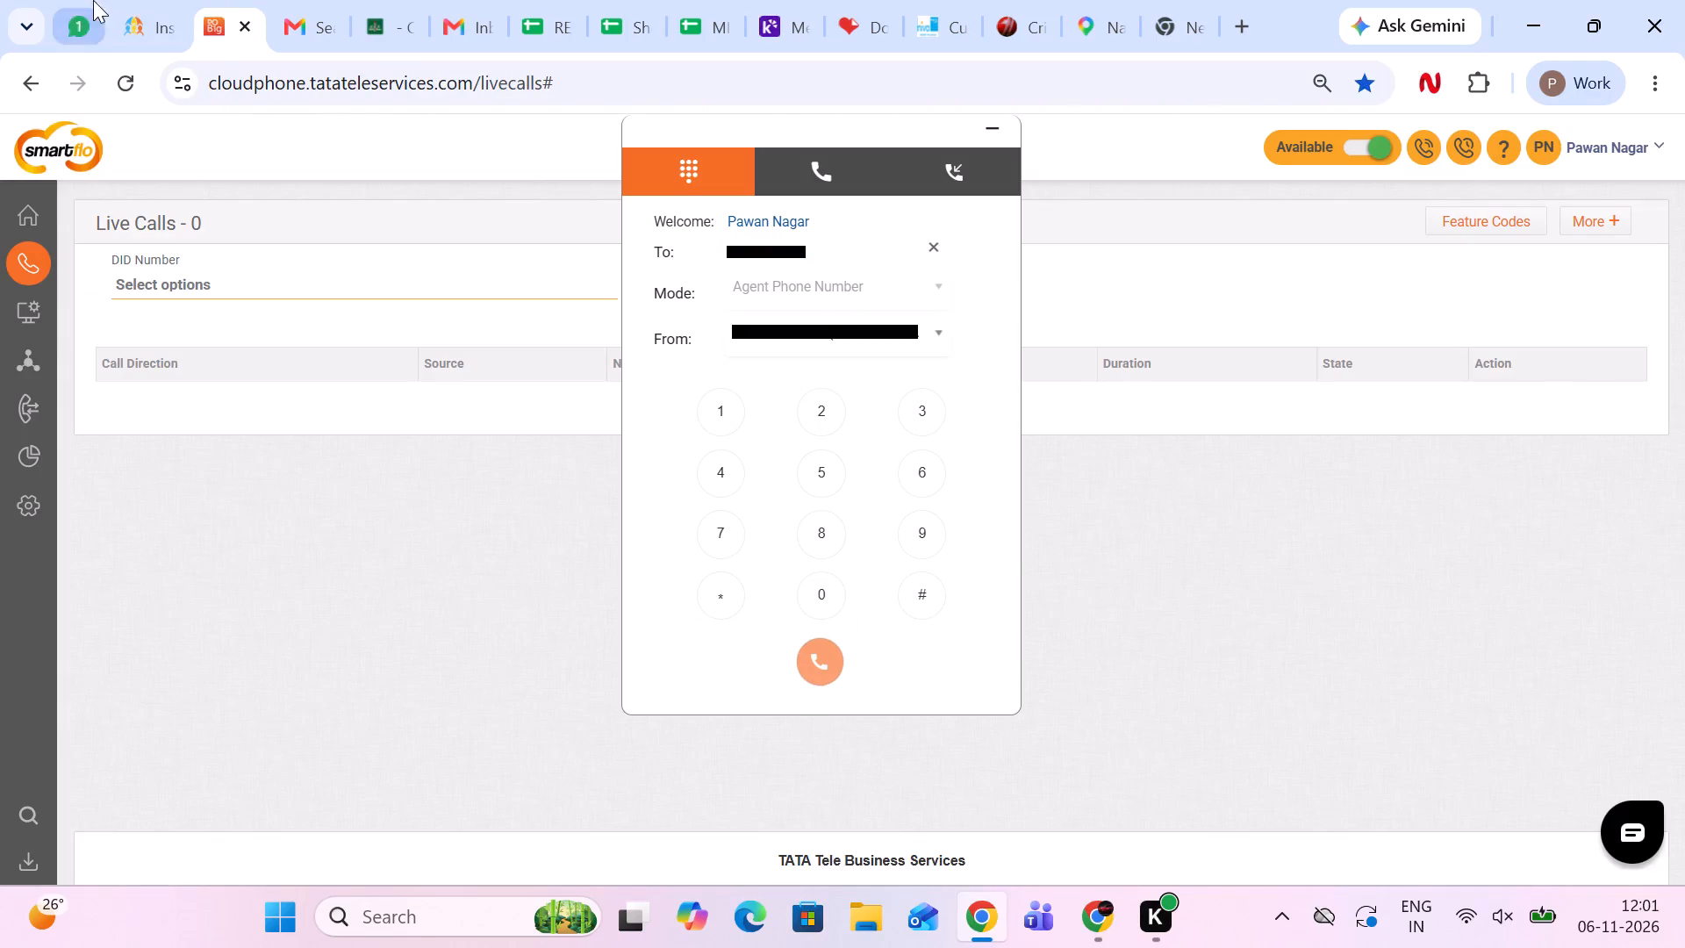
Return to the admin portal and review the communication log of the row 119 customer's complaint.
left_click(183, 0)
left_click(1138, 841)
left_click(1221, 759)
left_click(1119, 771)
left_click(1201, 720)
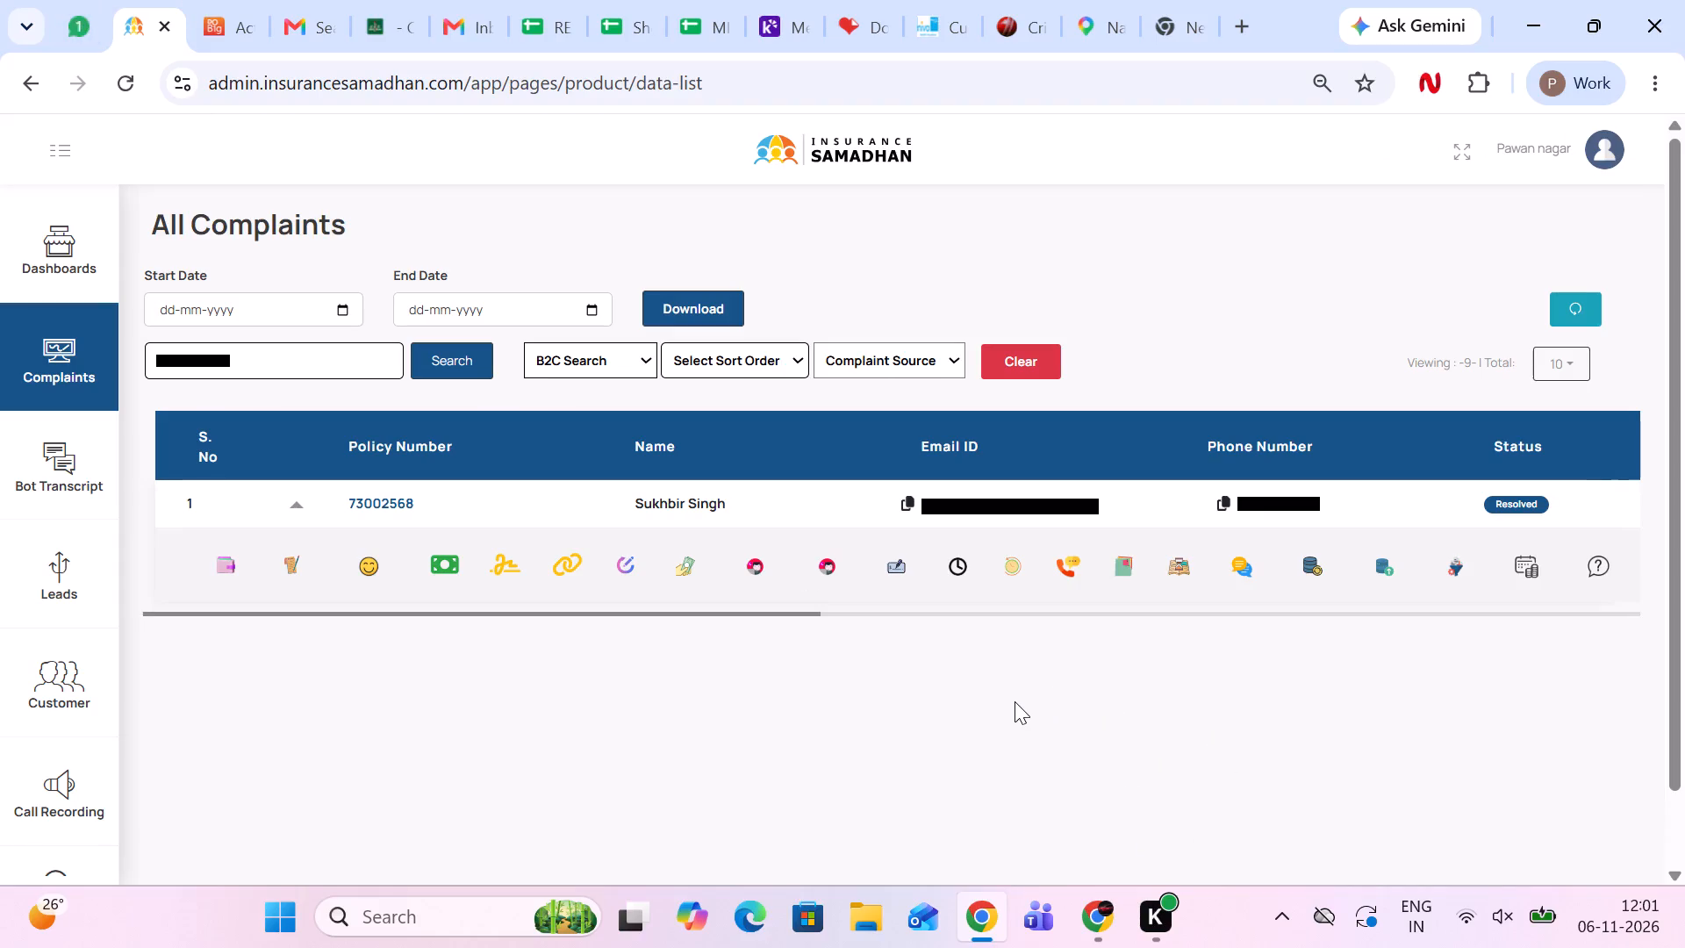
left_click(1241, 564)
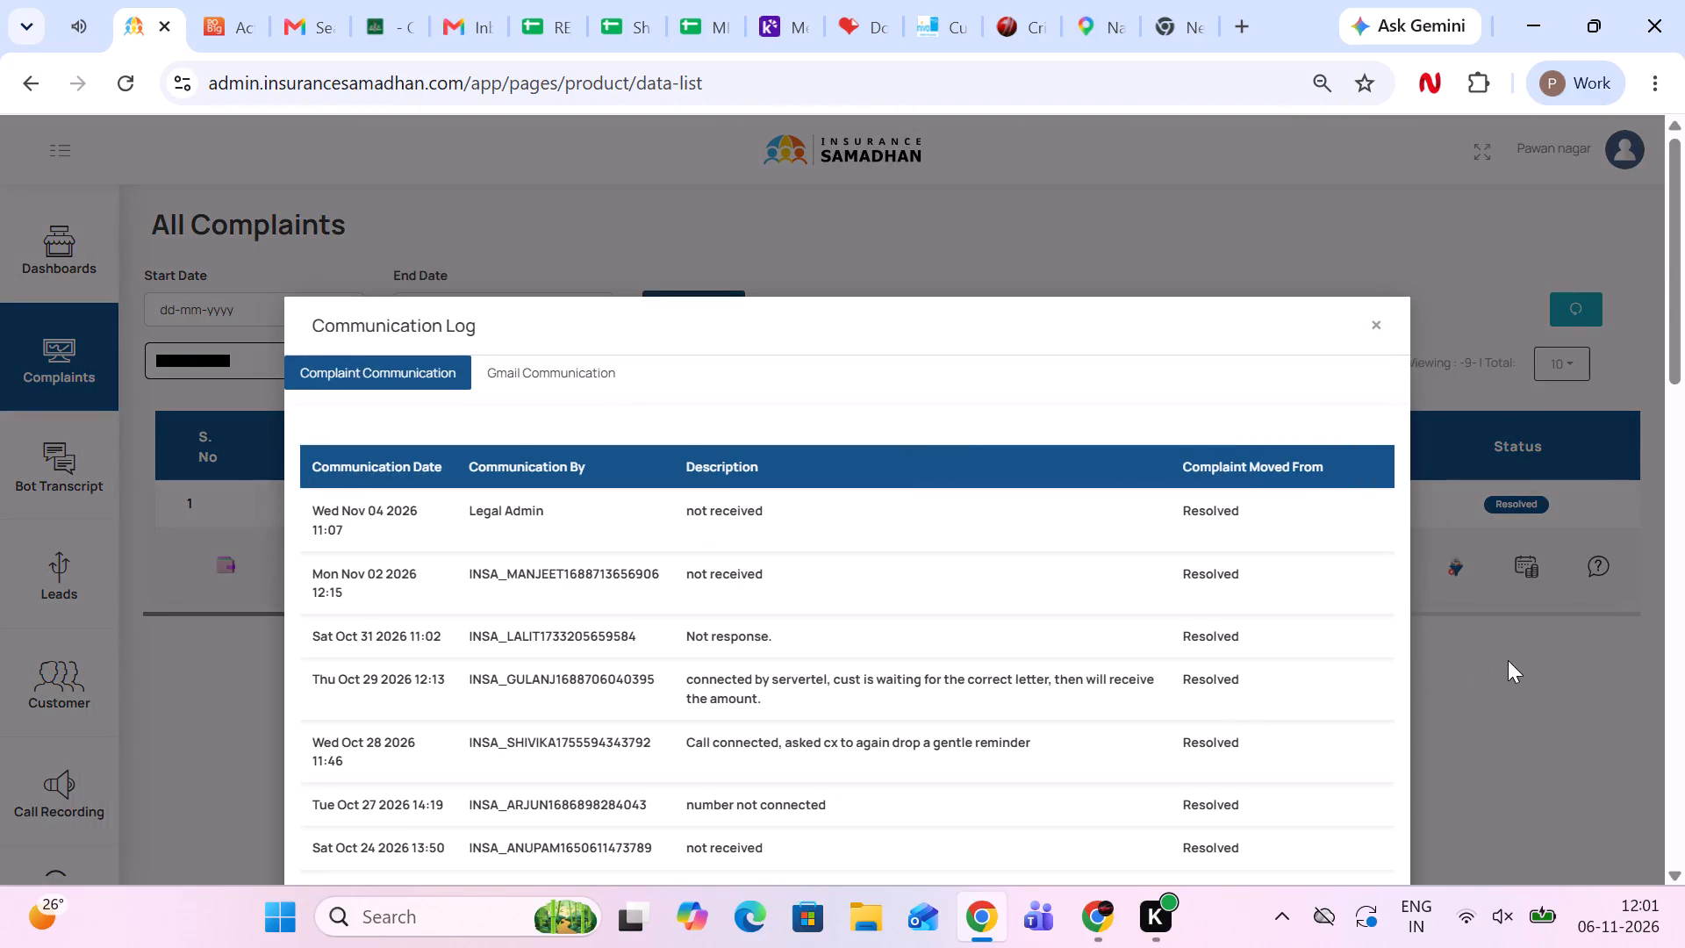
left_click(1507, 659)
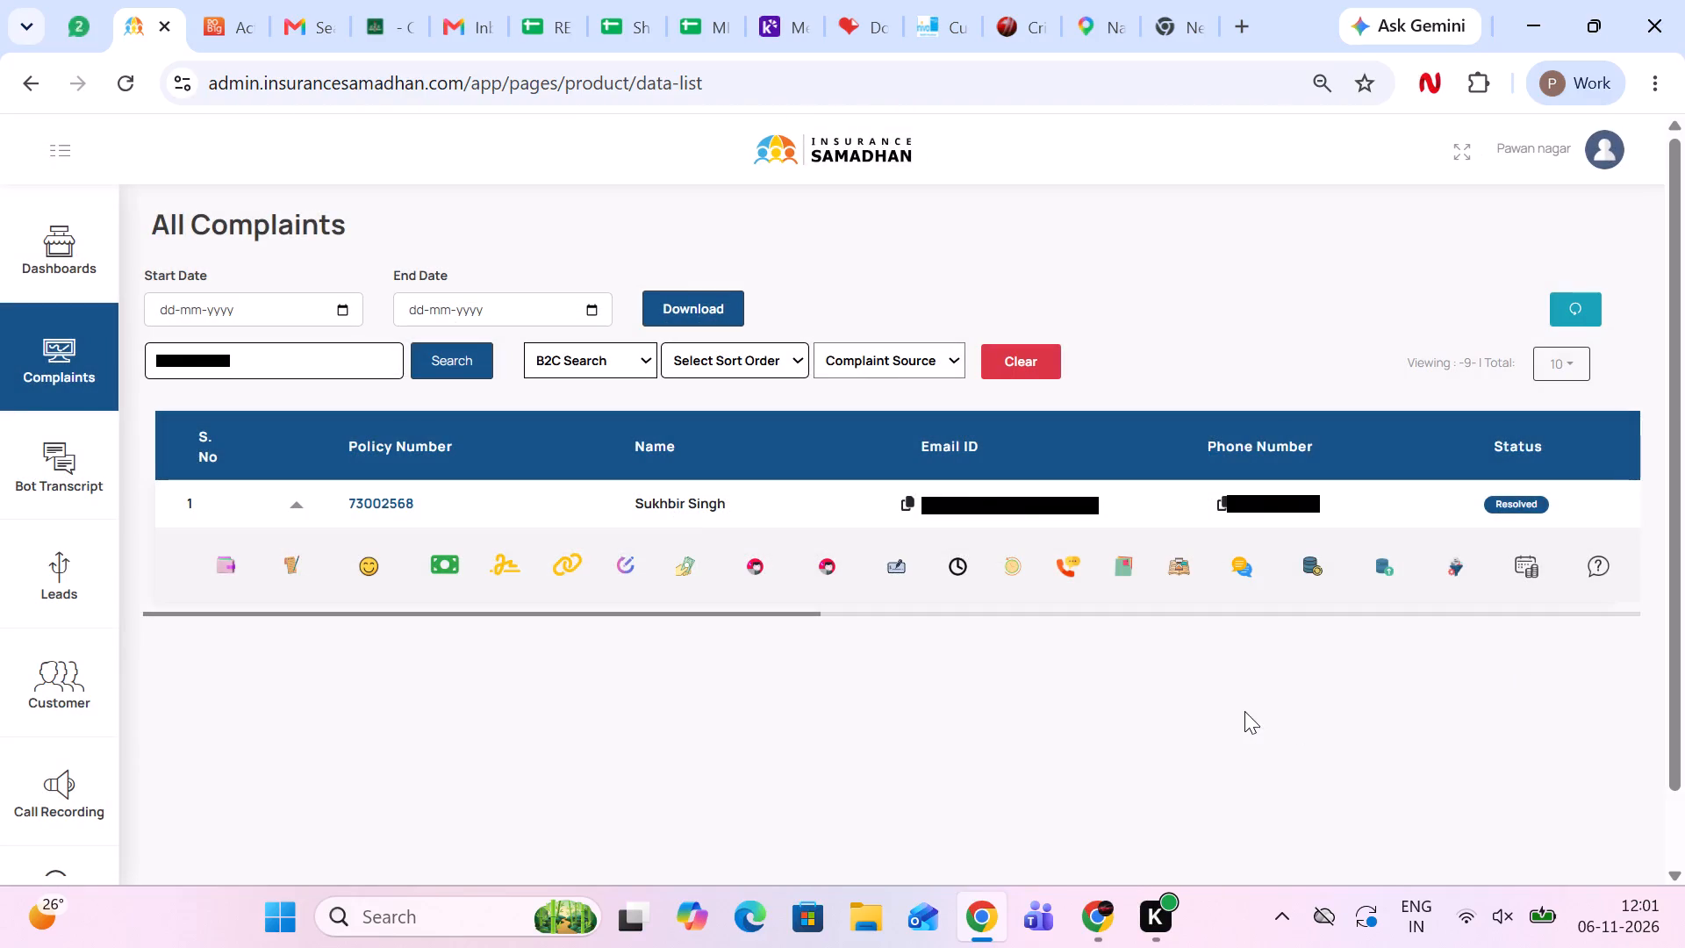
left_click(1230, 497)
left_click(1188, 269)
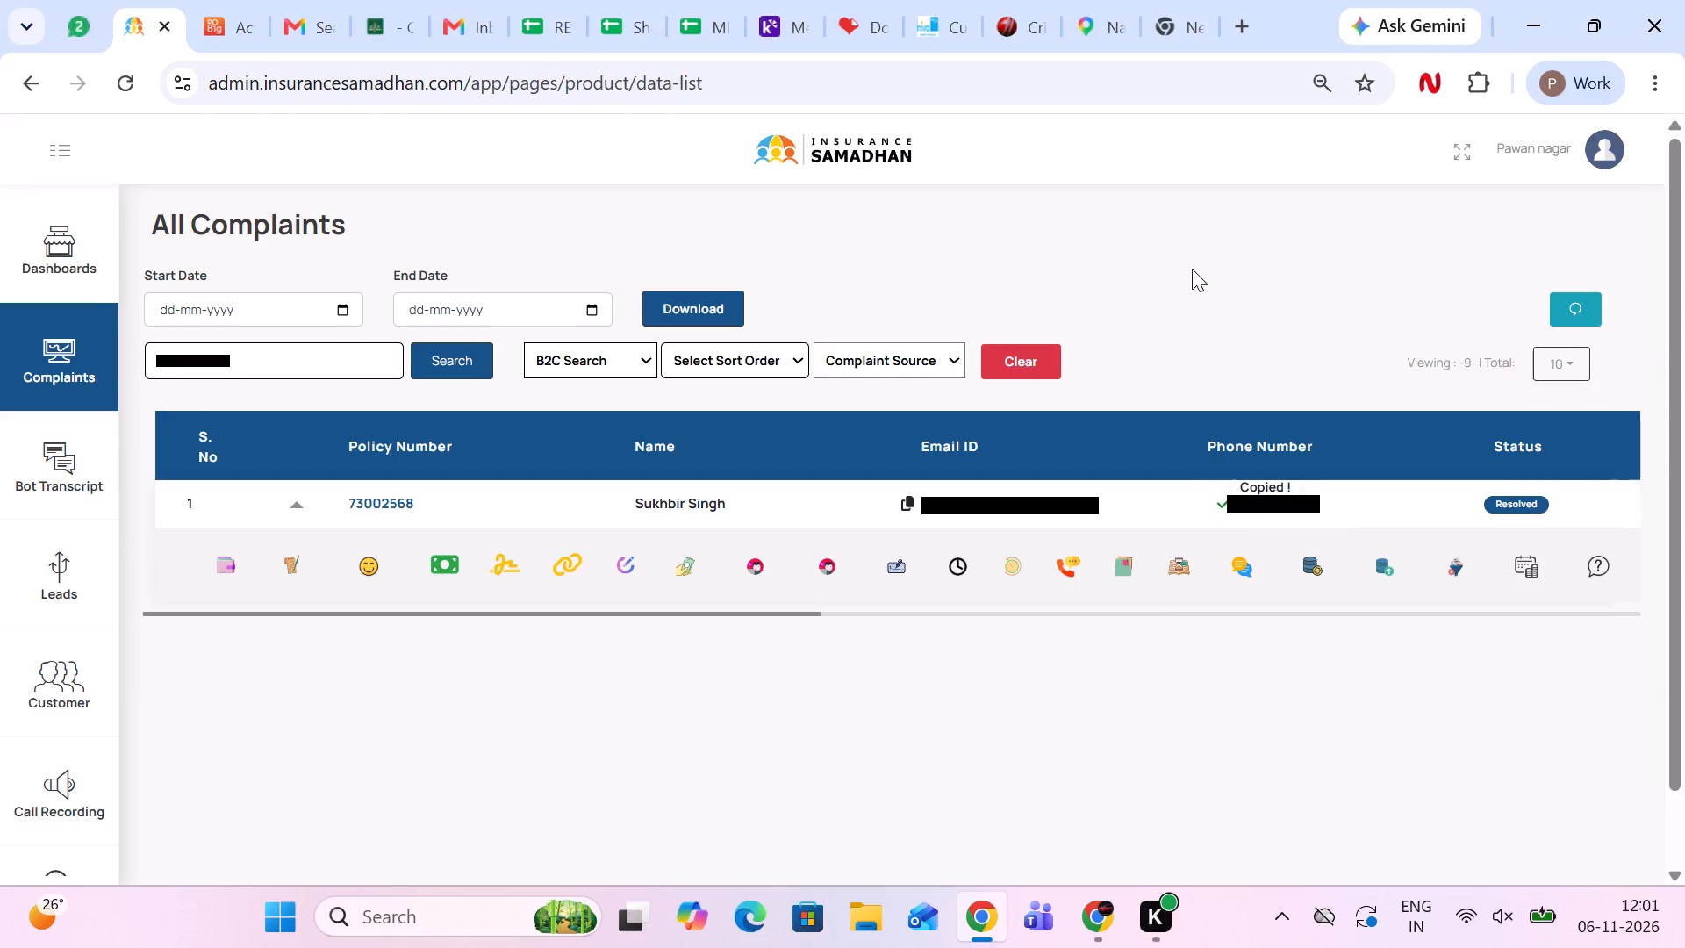
left_click(1221, 276)
left_click(1240, 335)
left_click(1266, 321)
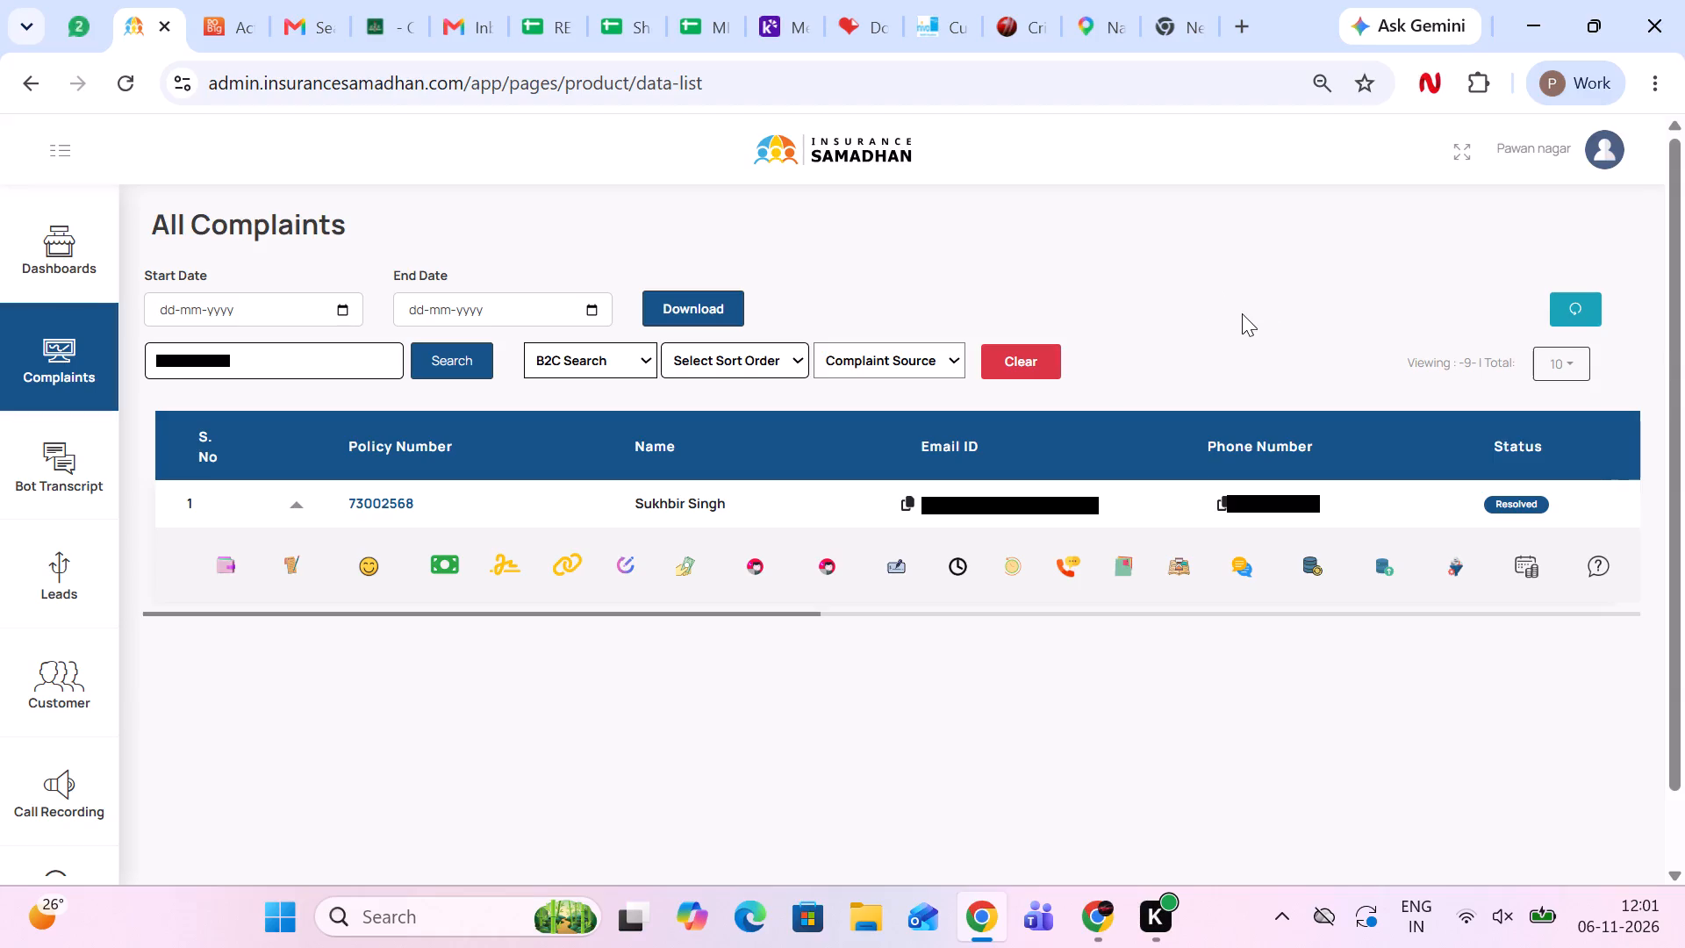
left_click(1229, 566)
left_click(1478, 656)
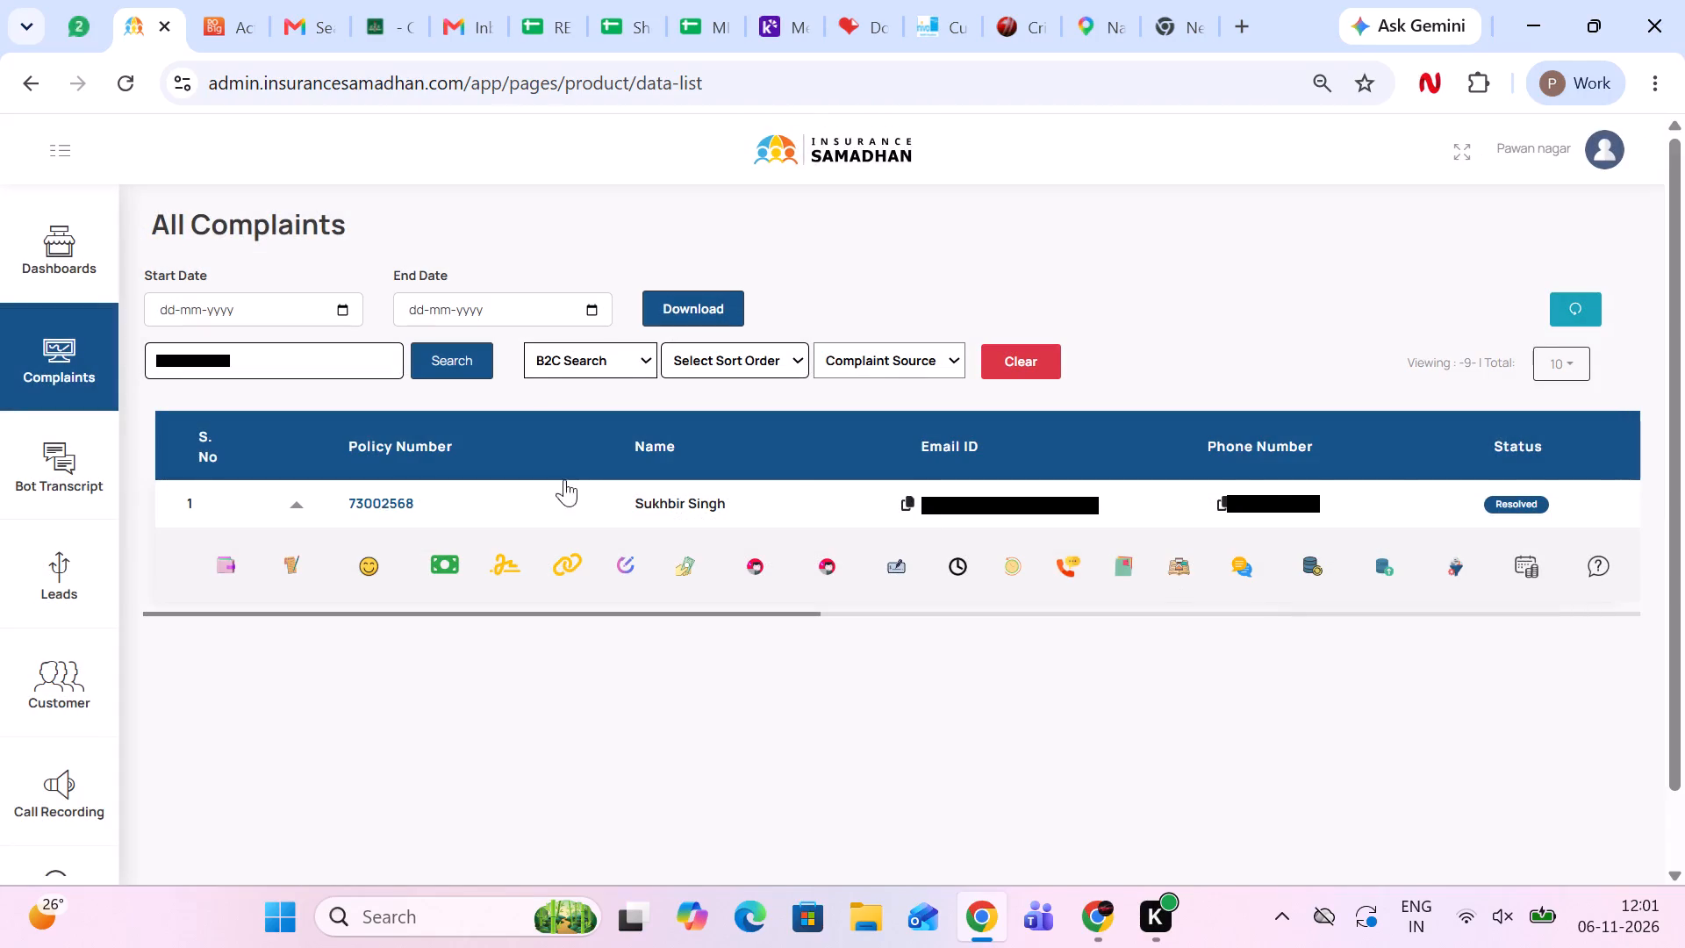
Open the row 119 customer's complaint details and review the Resolution section.
left_click(355, 508)
left_click(667, 304)
scroll(693, 403, "down", 2)
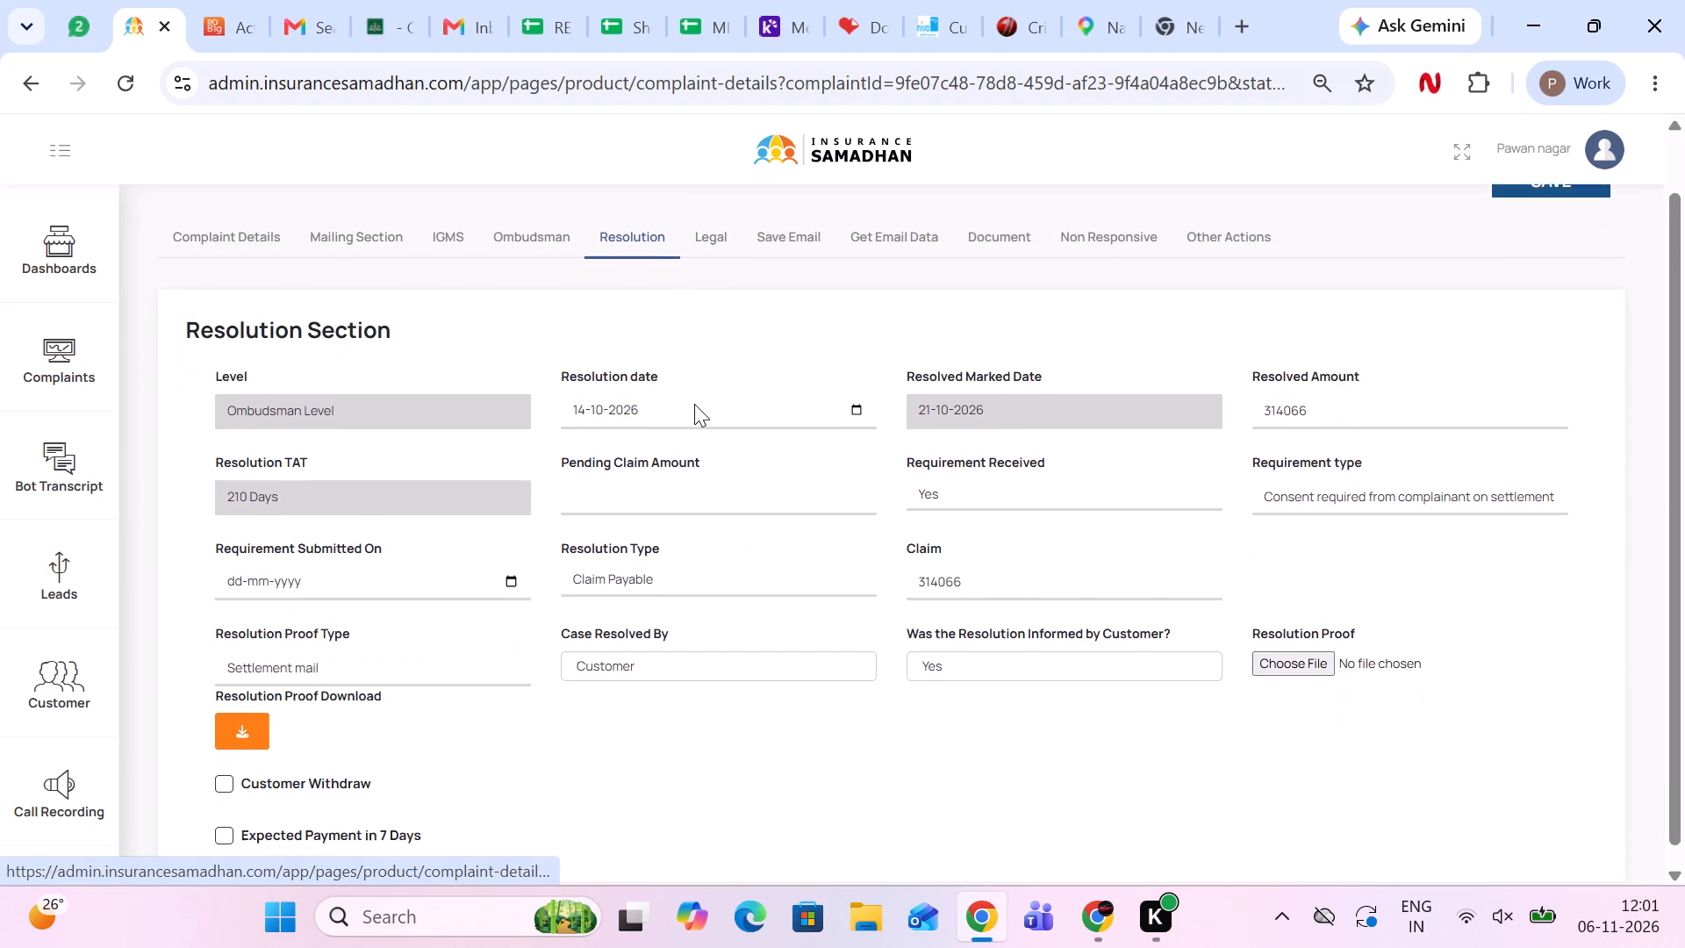
scroll(694, 404, "up", 2)
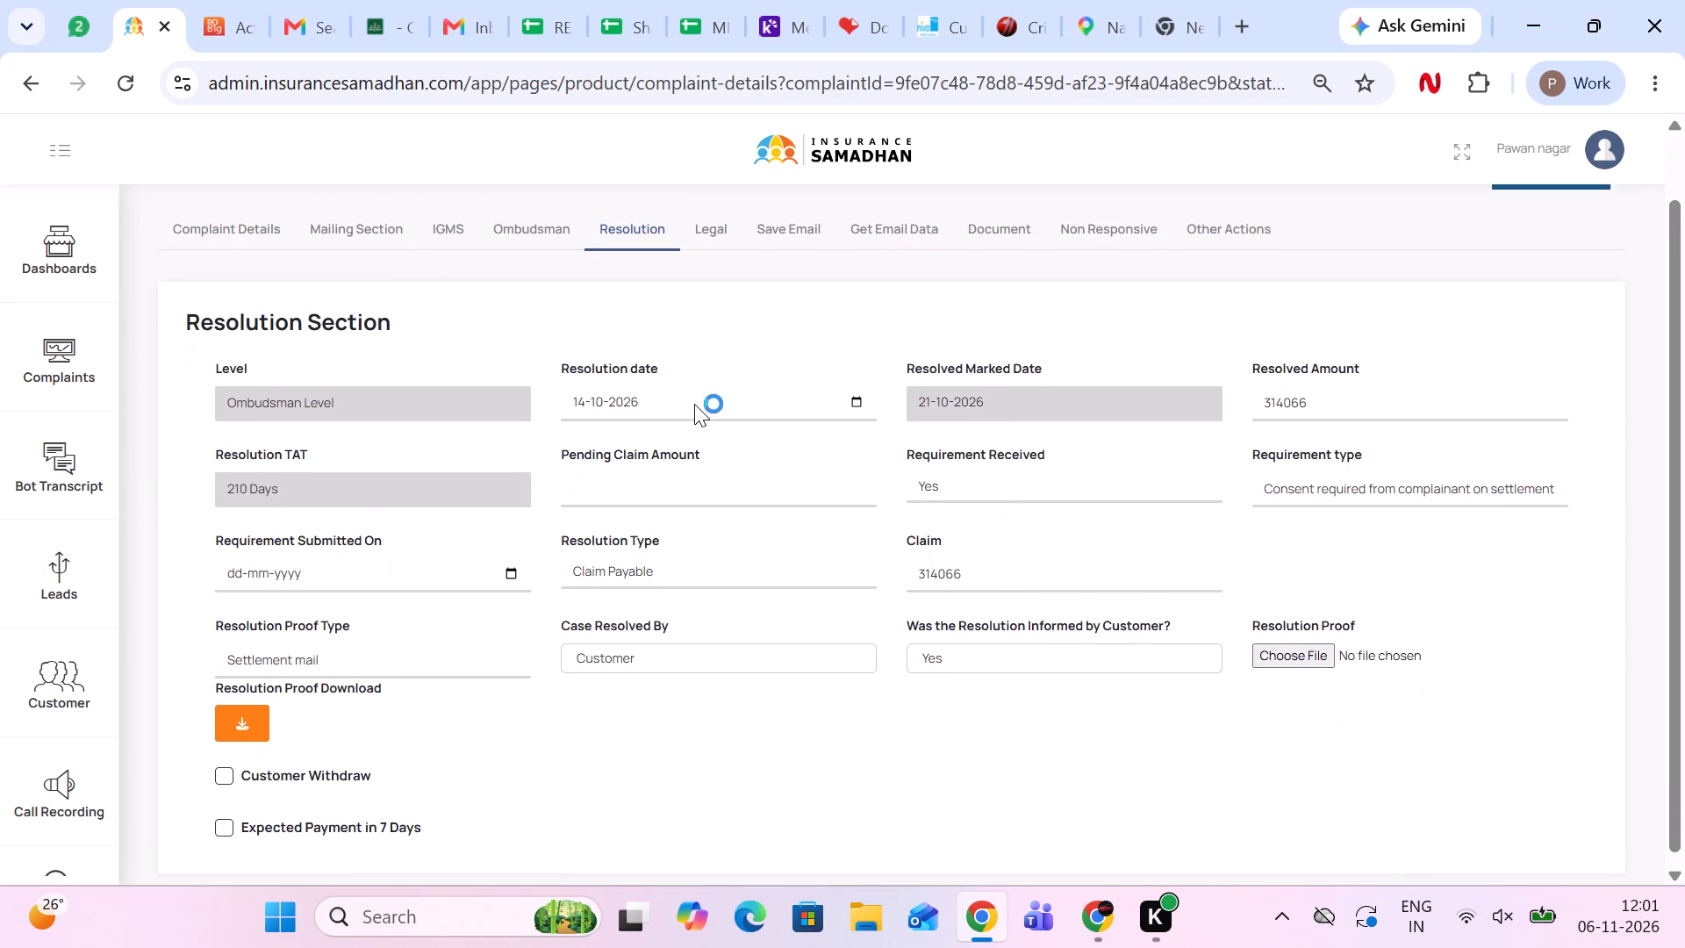
scroll(694, 404, "up", 2)
Reuse the latest communication log description, "not received", as a new complaint comment dated 06-11-2026, save it, and close the log.
left_click(623, 225)
left_click(627, 242)
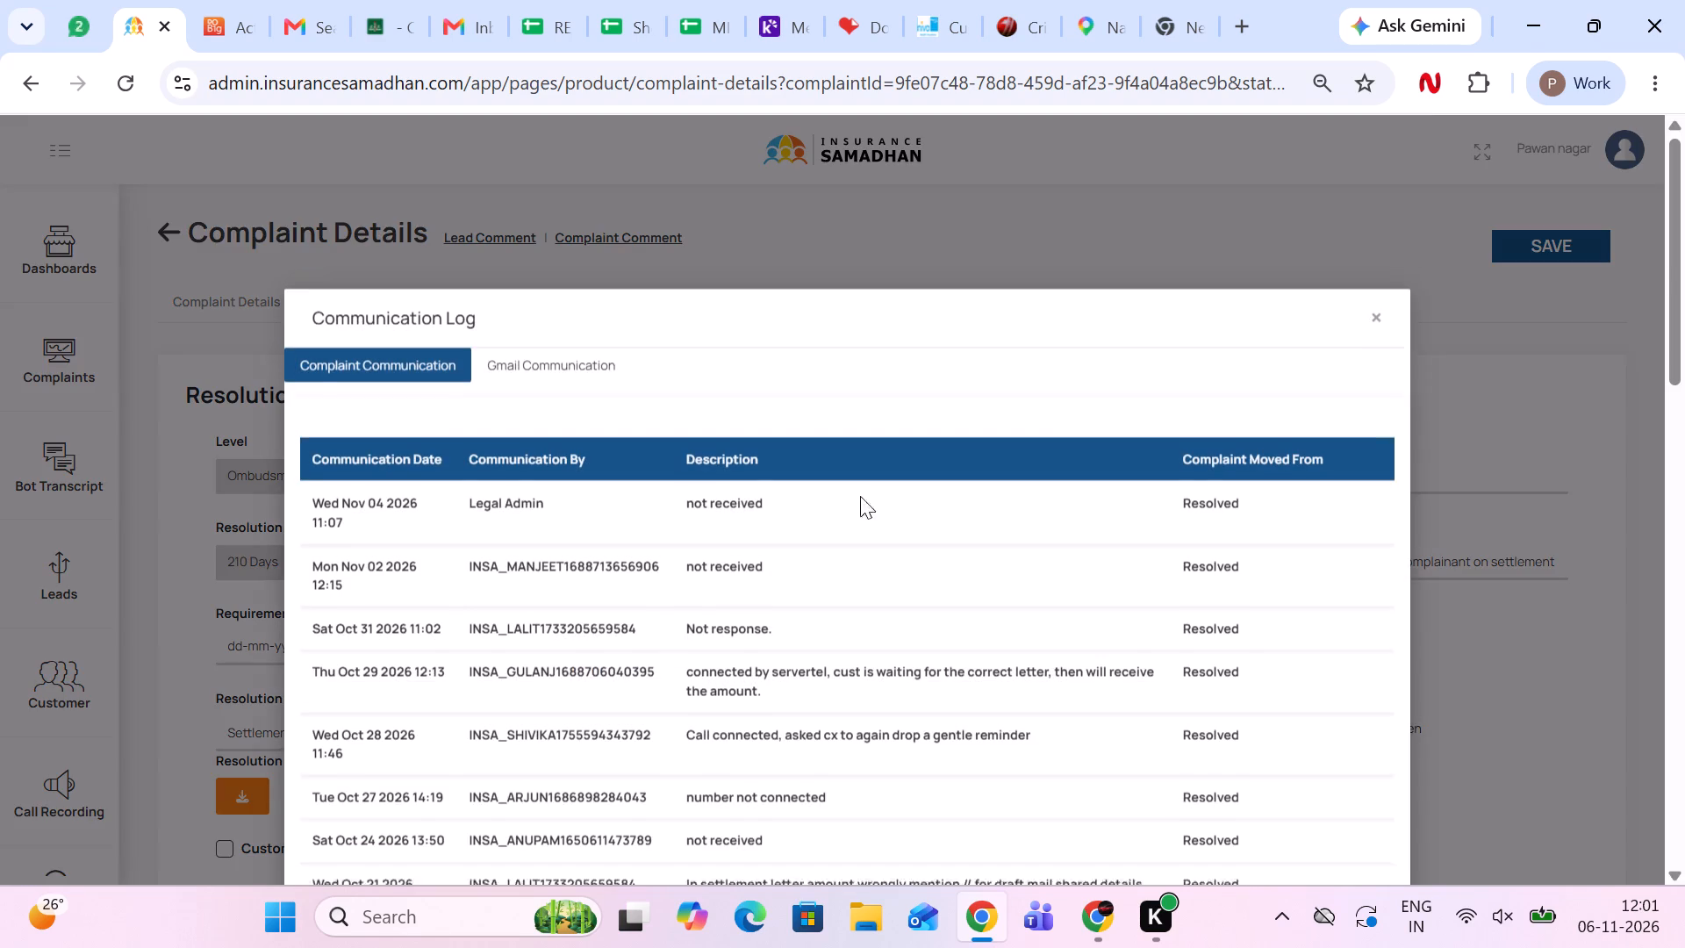
triple_click(747, 515)
right_click(747, 514)
left_click(838, 552)
scroll(934, 609, "down", 2)
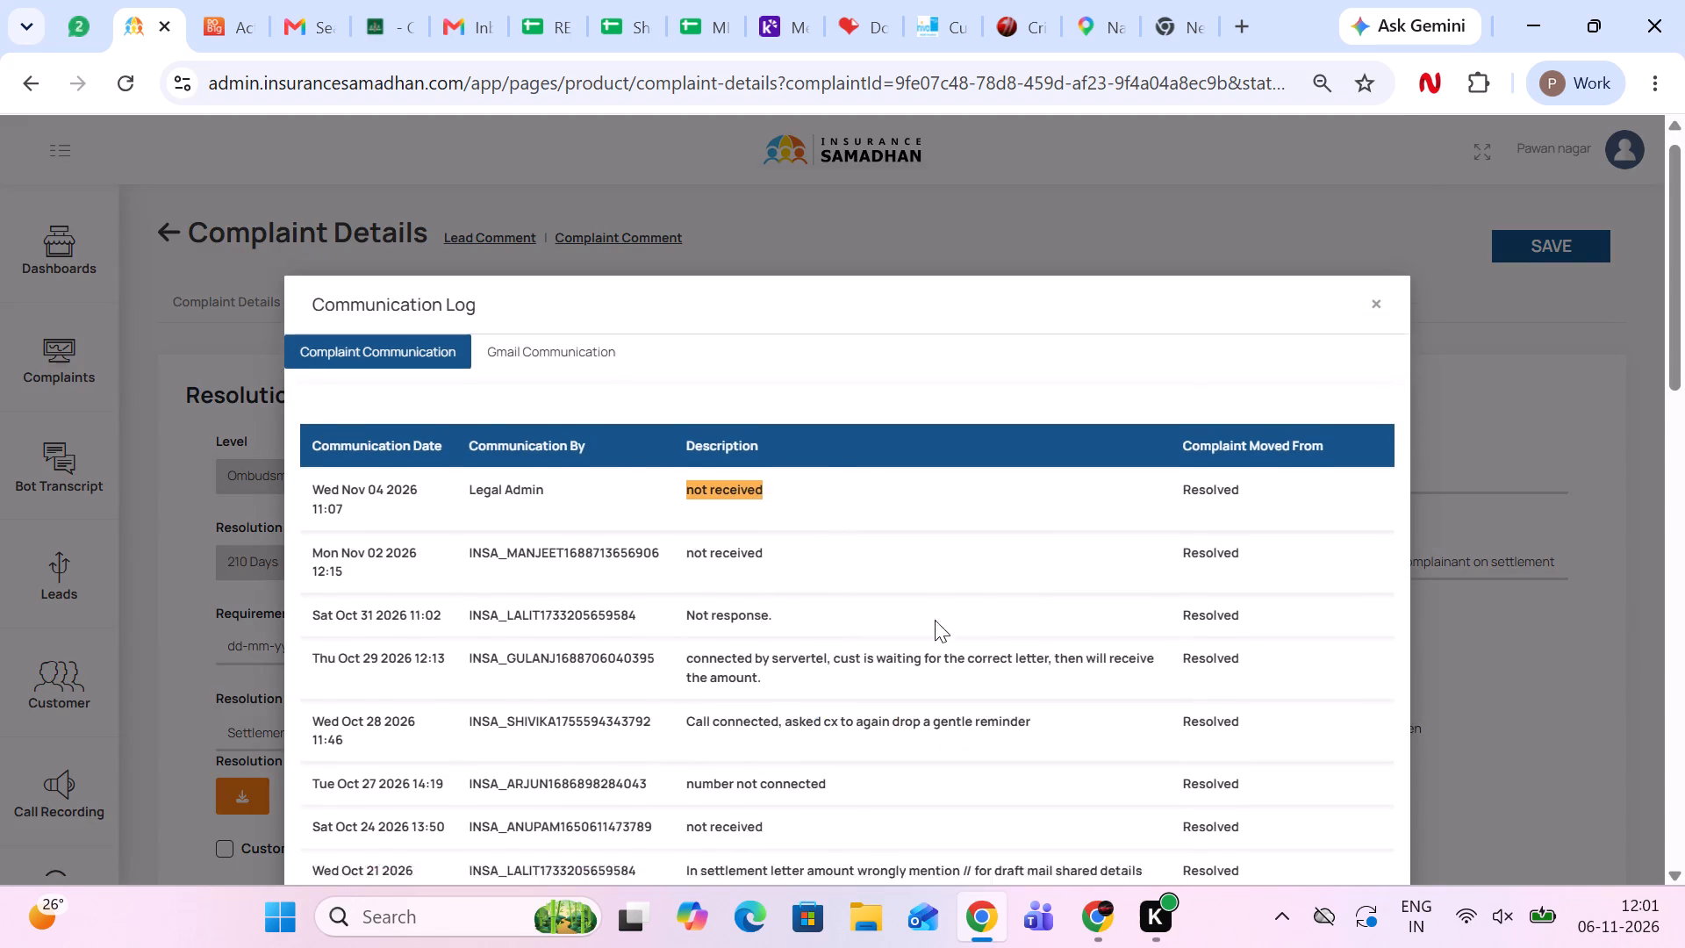
scroll(935, 620, "down", 13)
left_click(981, 815)
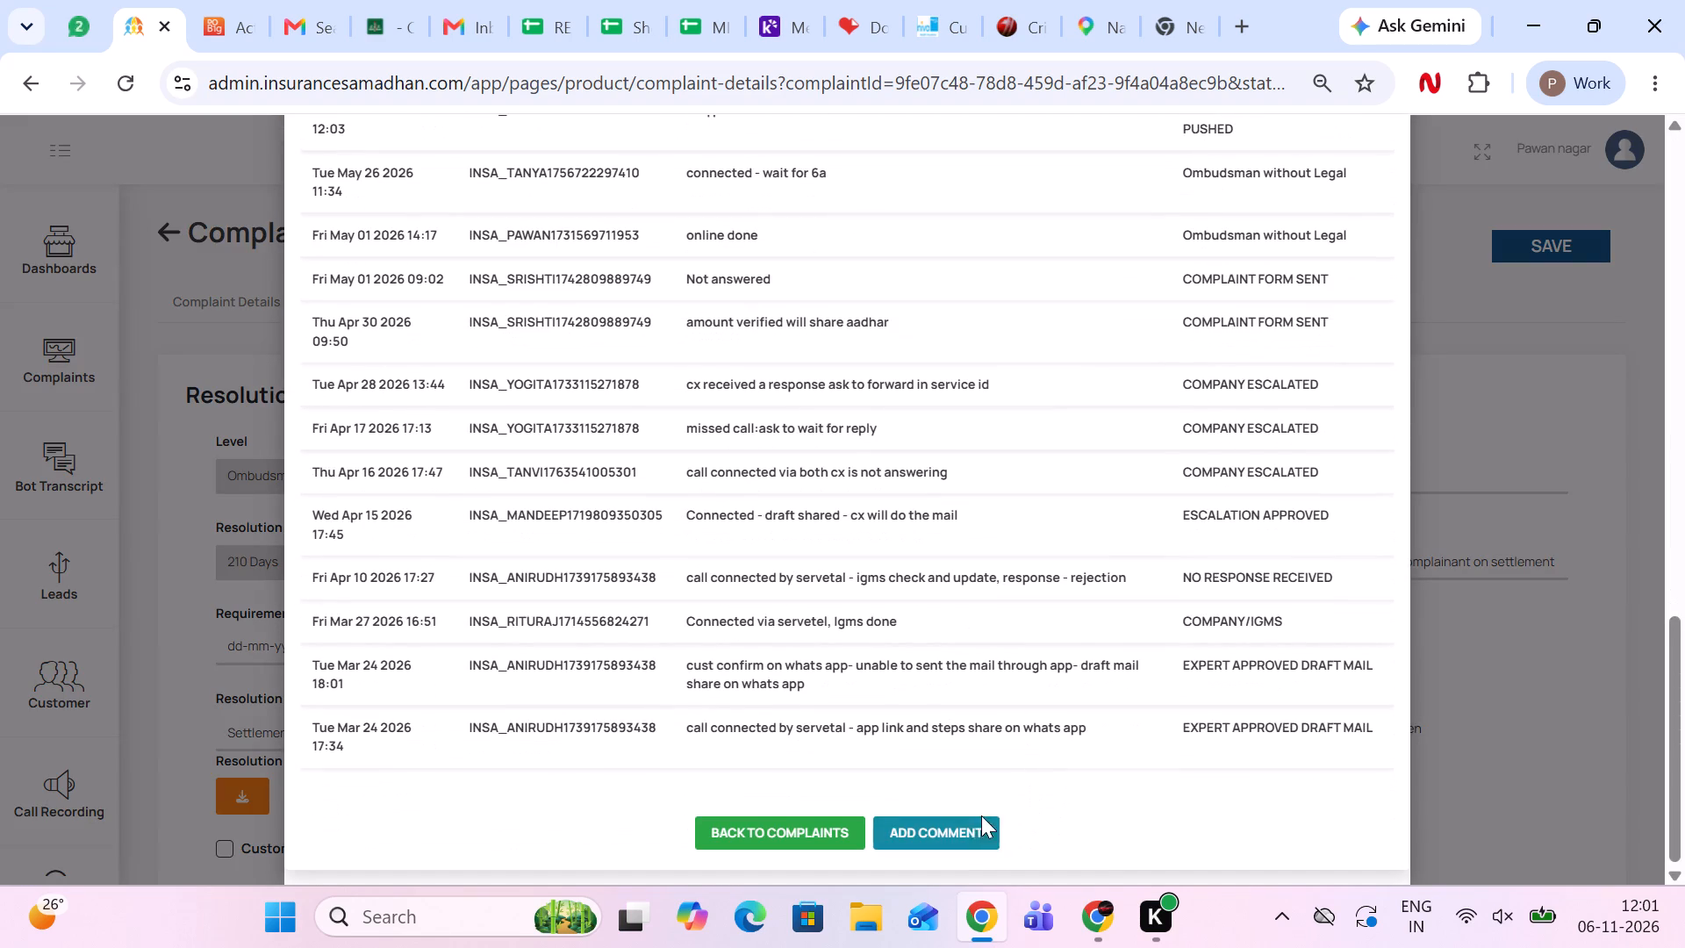
right_click(927, 596)
left_click(970, 585)
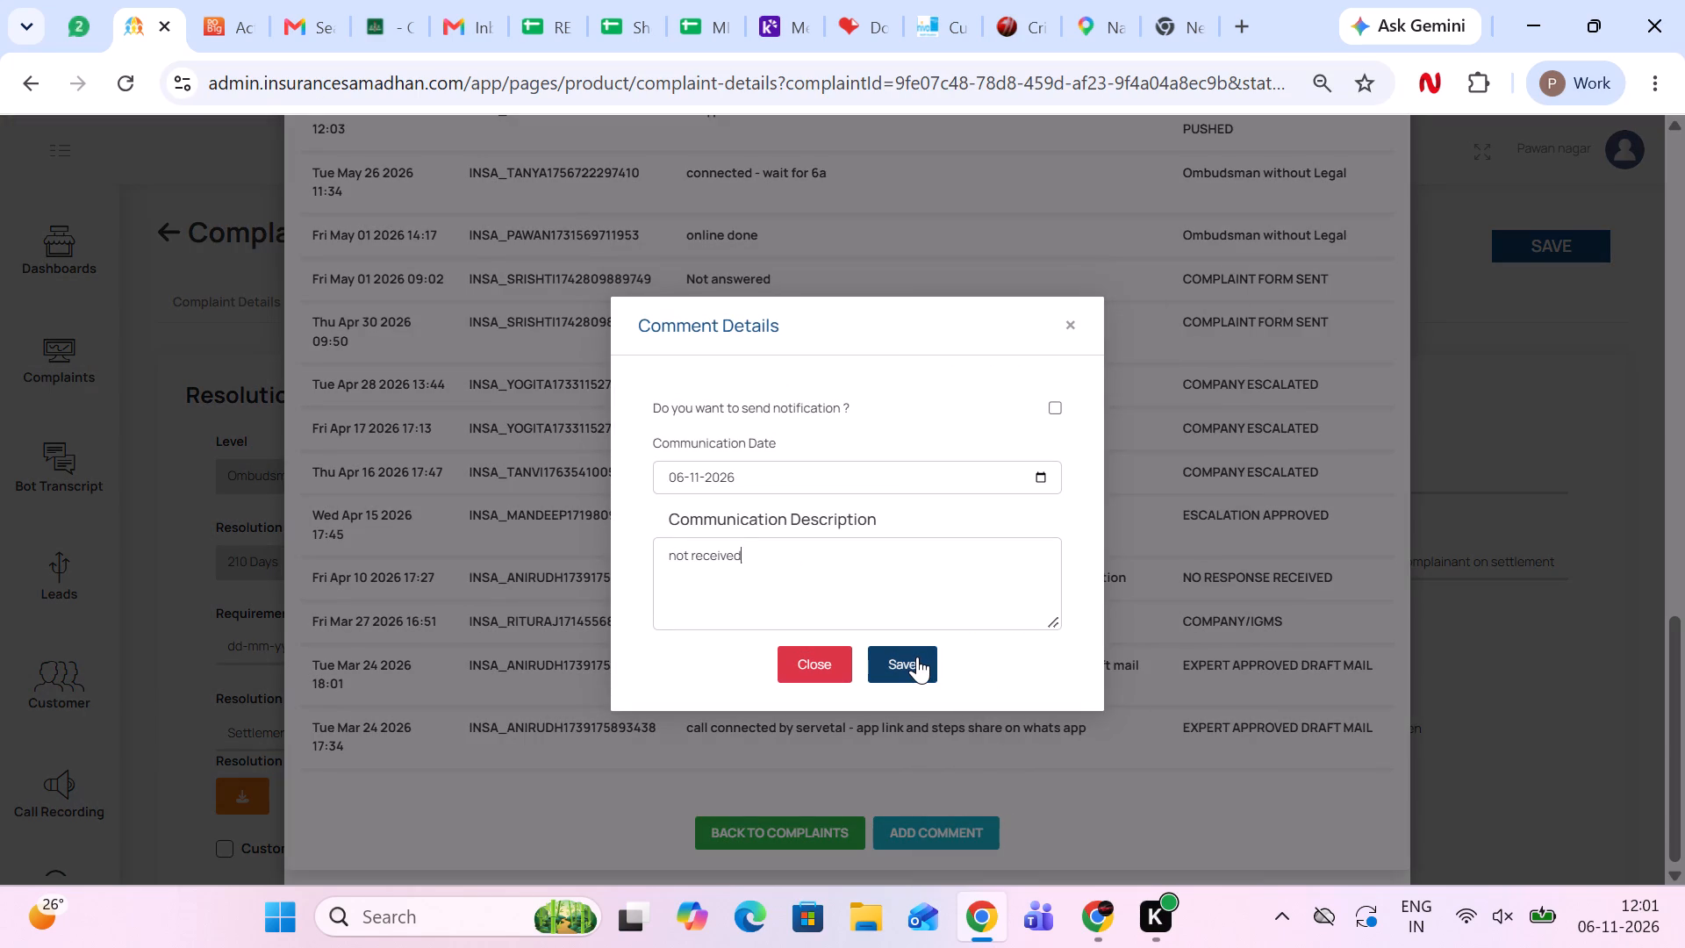
left_click(917, 657)
left_click(1624, 370)
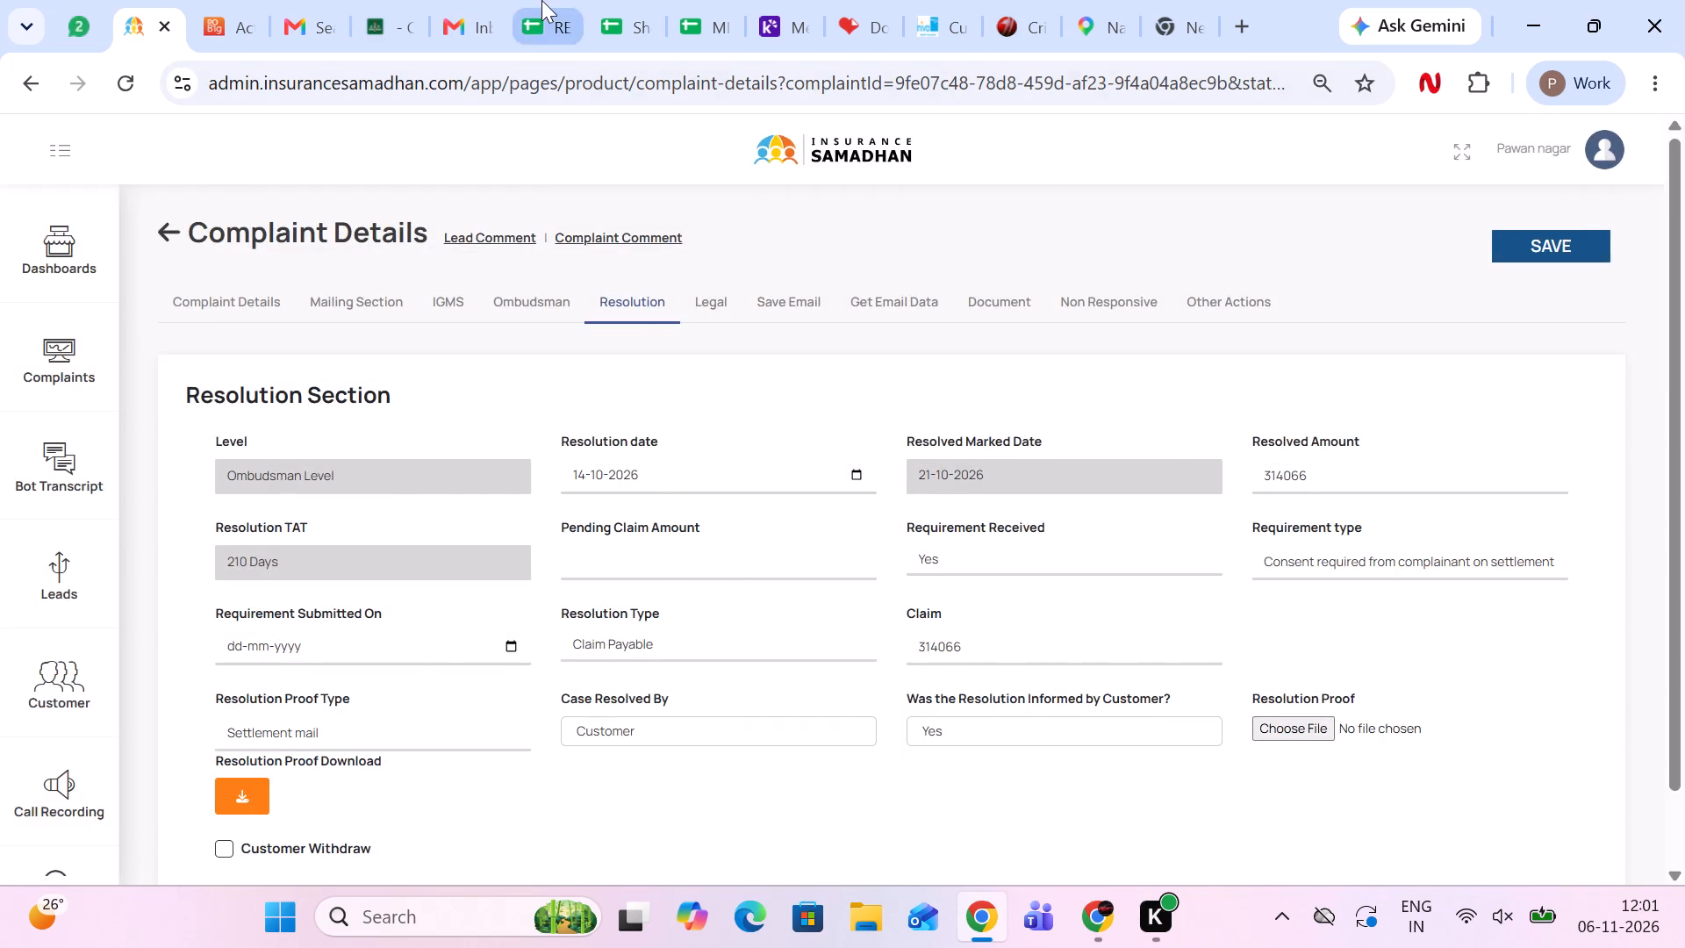
Switch to RESOLVED SHEET NOVEMBER 2026 and set the call status in row 119 to Not Recieved.
left_click(546, 0)
left_click(380, 452)
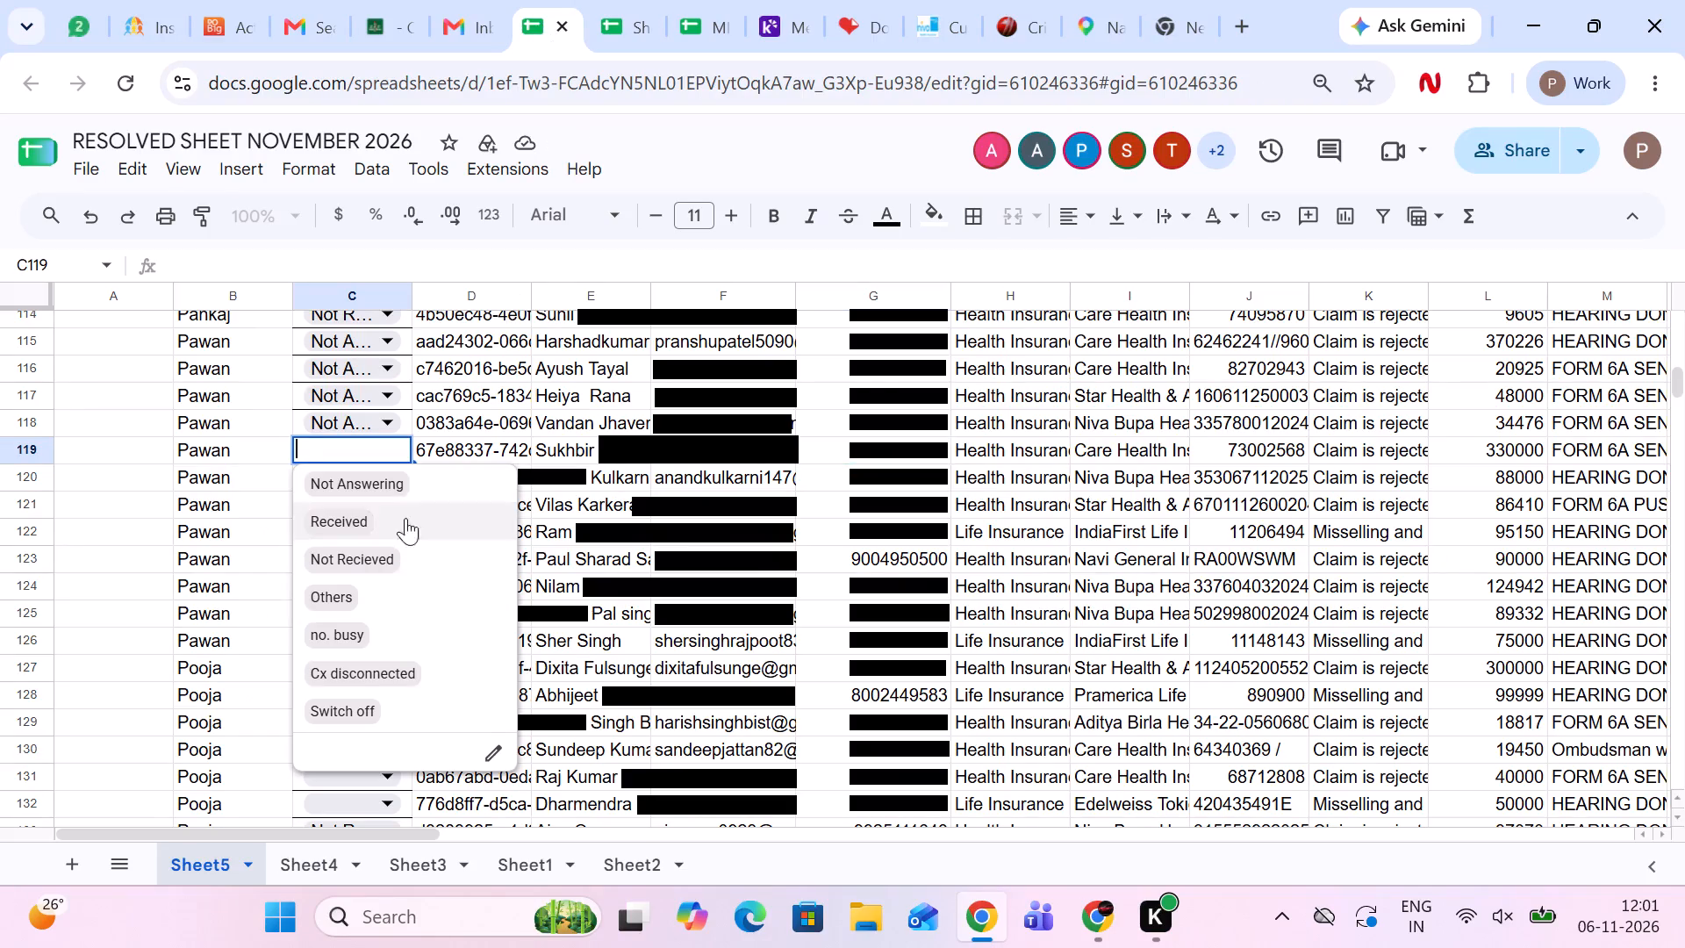
left_click(350, 559)
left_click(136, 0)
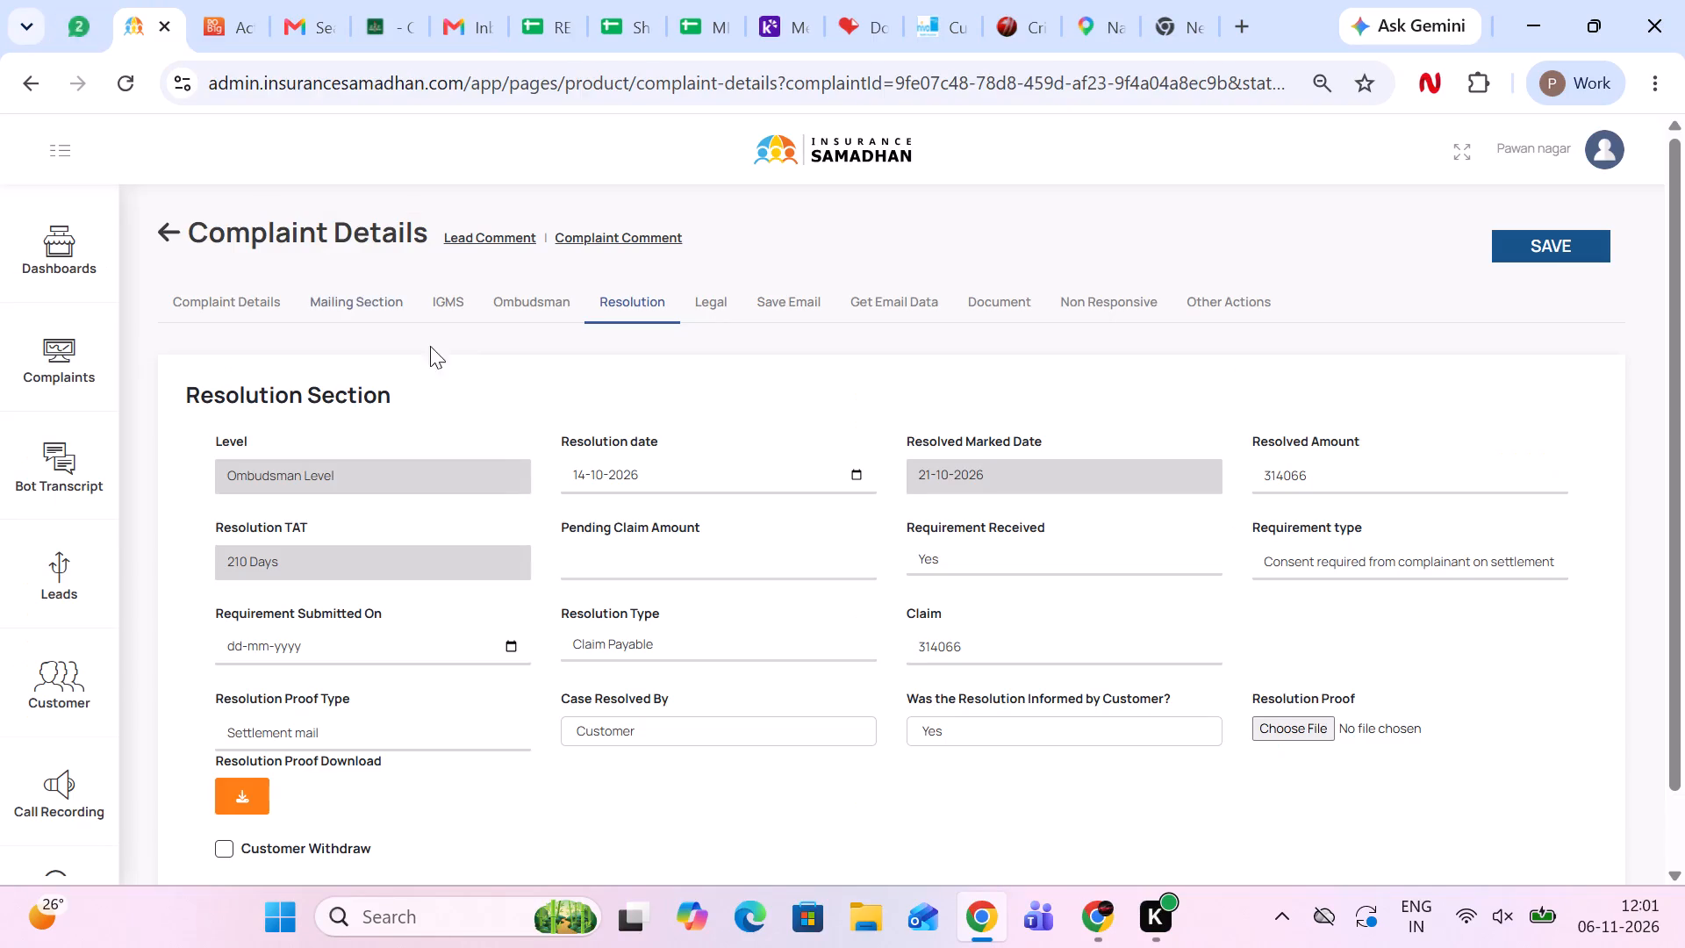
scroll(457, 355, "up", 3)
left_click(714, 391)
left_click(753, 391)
Copy the phone number from row 120 of the sheet and search the admin portal's All Complaints list for it.
left_click(529, 0)
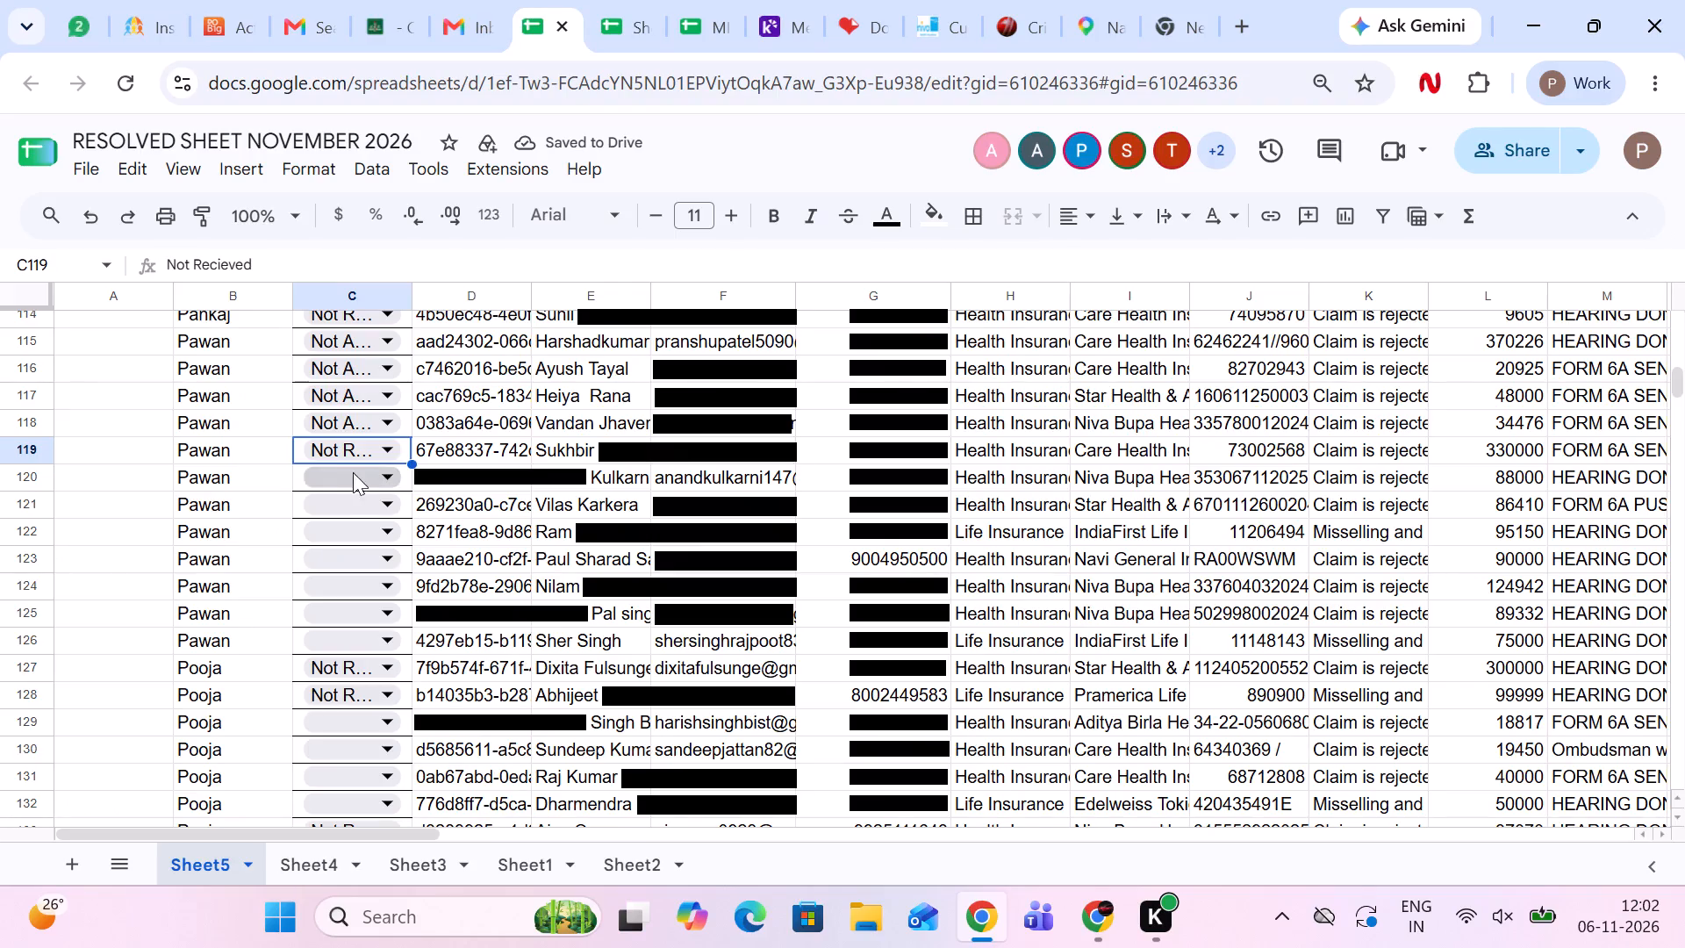
right_click(881, 472)
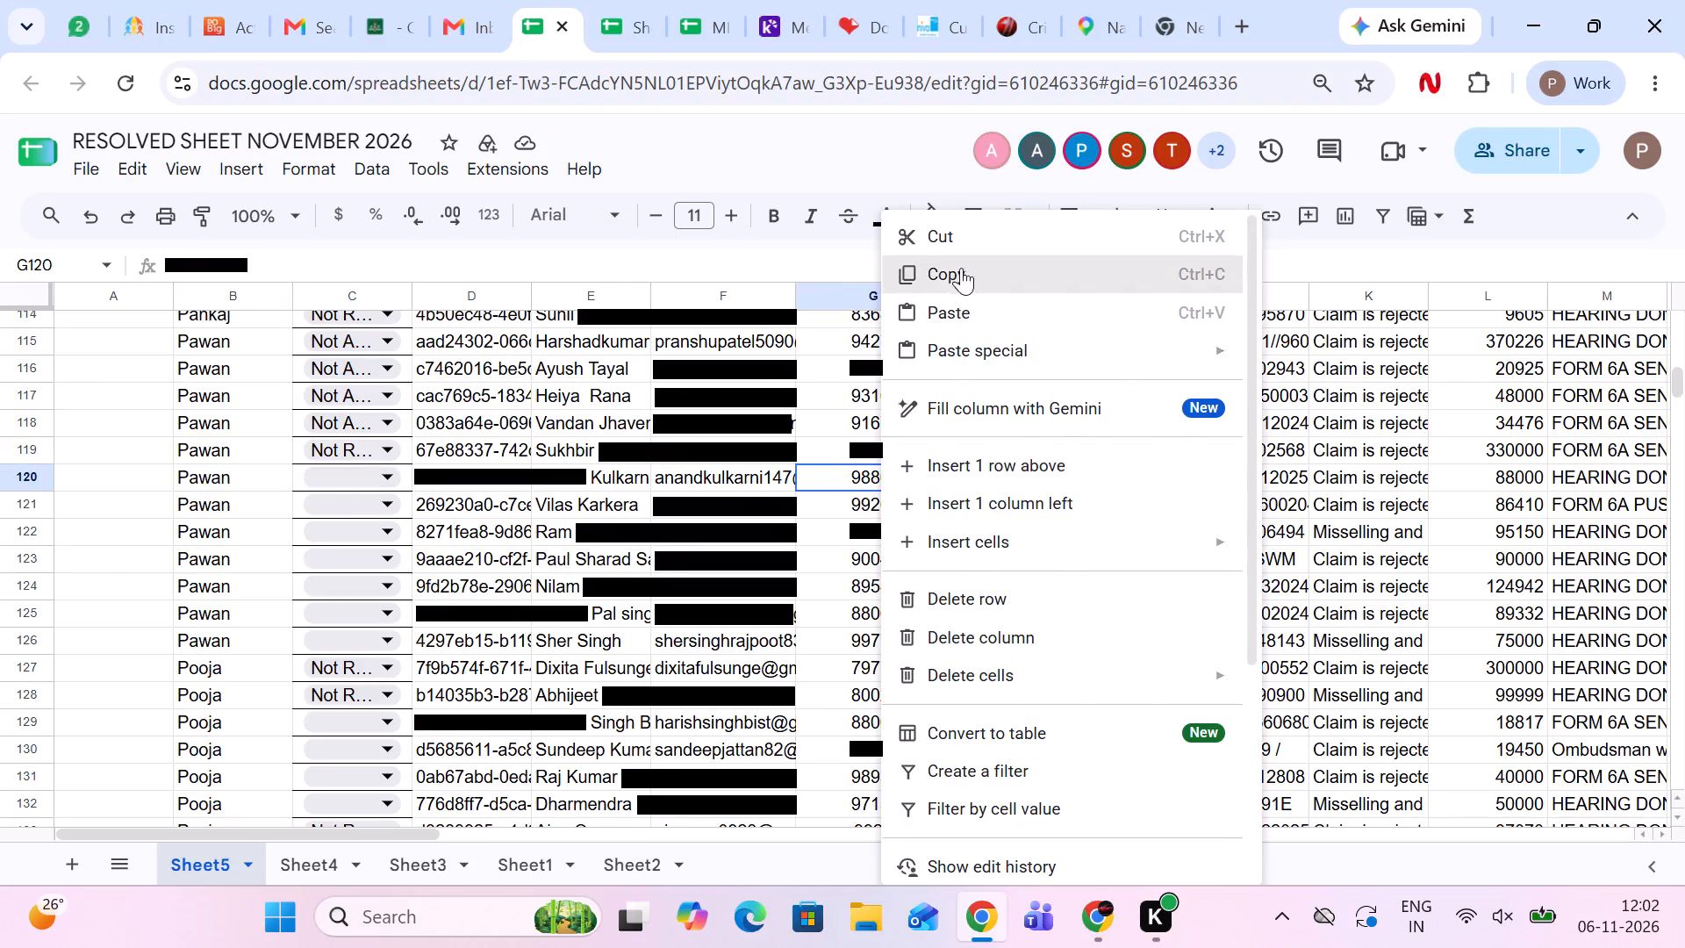
left_click(961, 268)
left_click(159, 0)
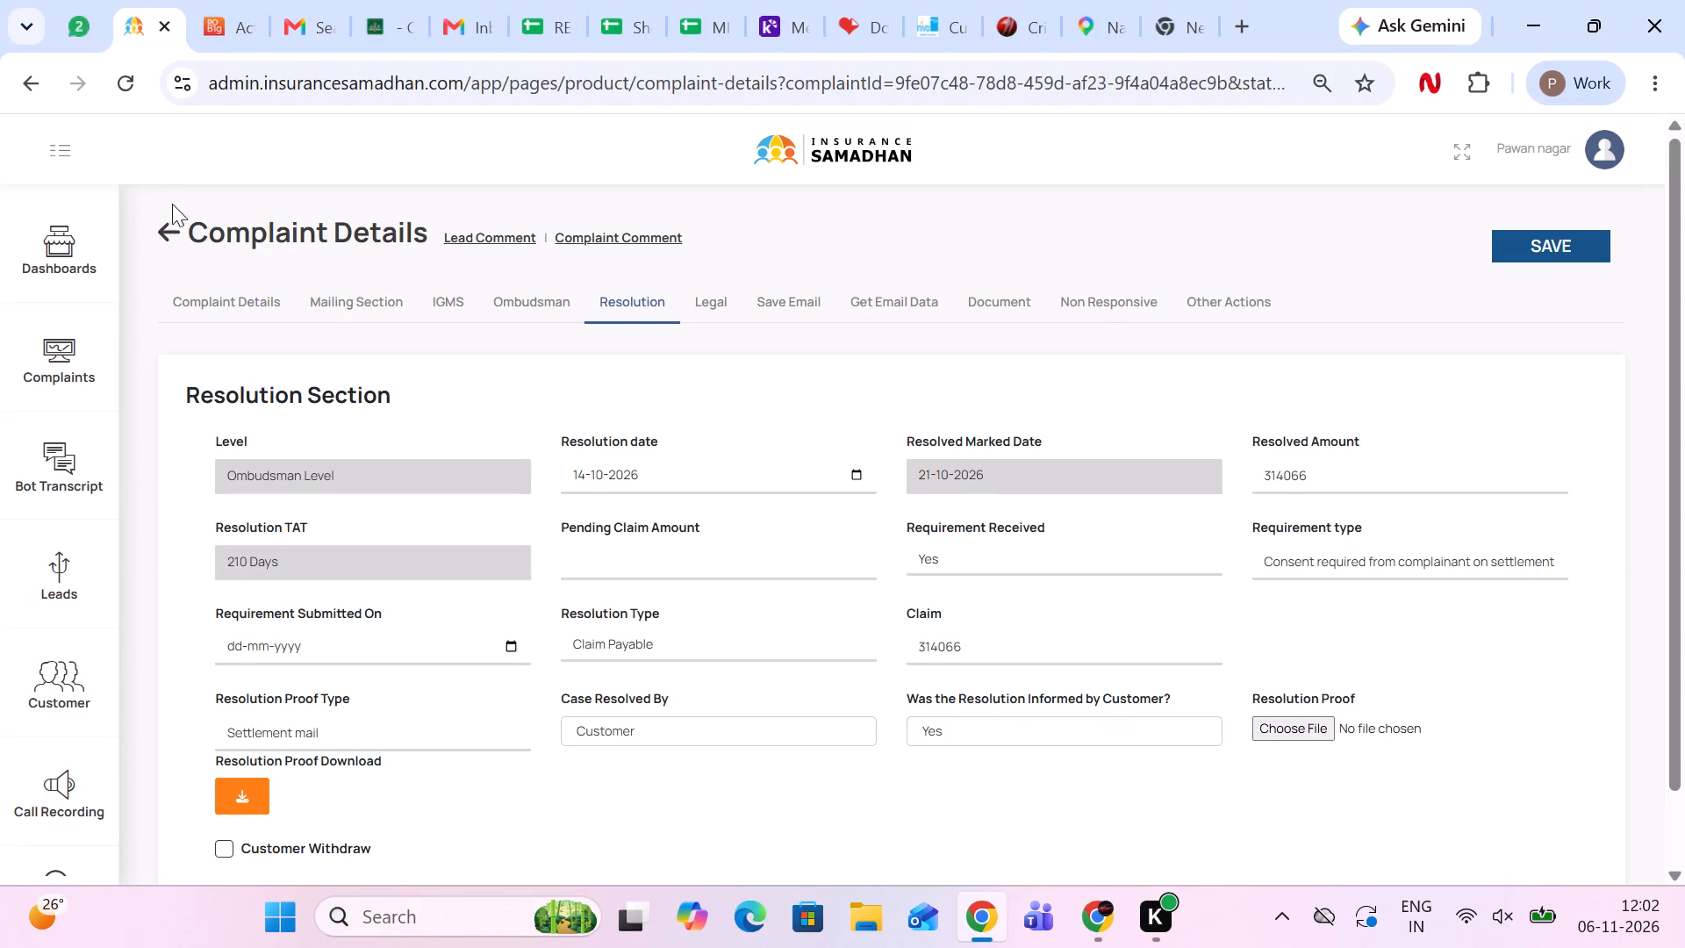
left_click(167, 229)
left_click(300, 383)
double_click(319, 365)
right_click(319, 365)
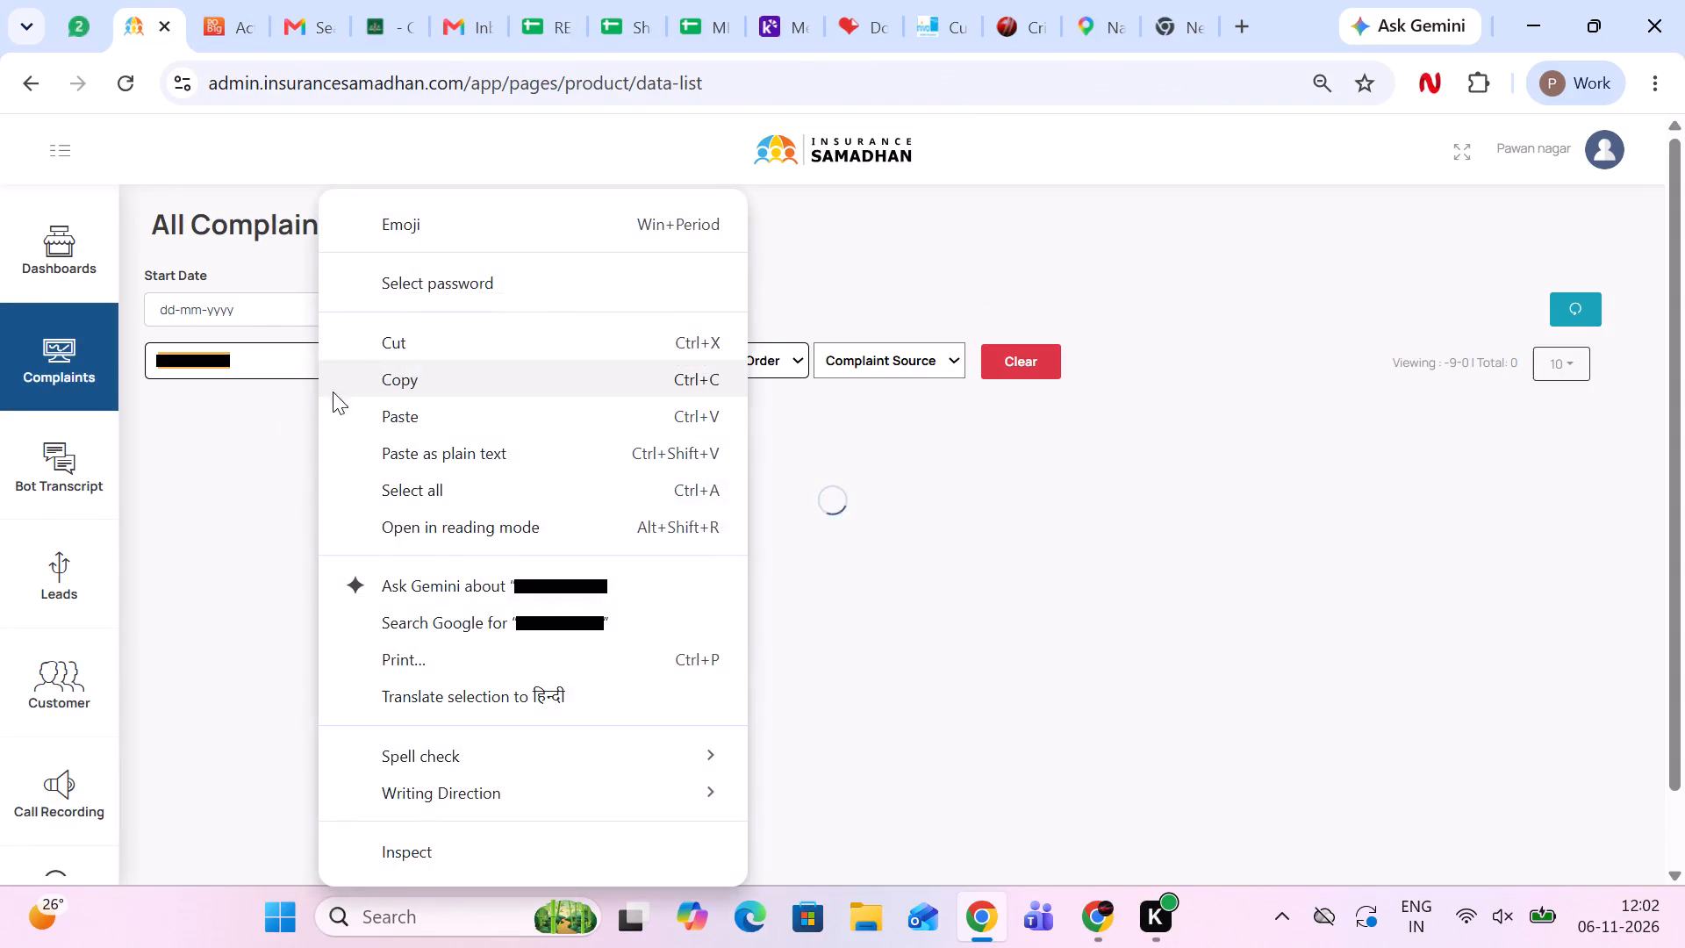
left_click(367, 408)
left_click(1140, 524)
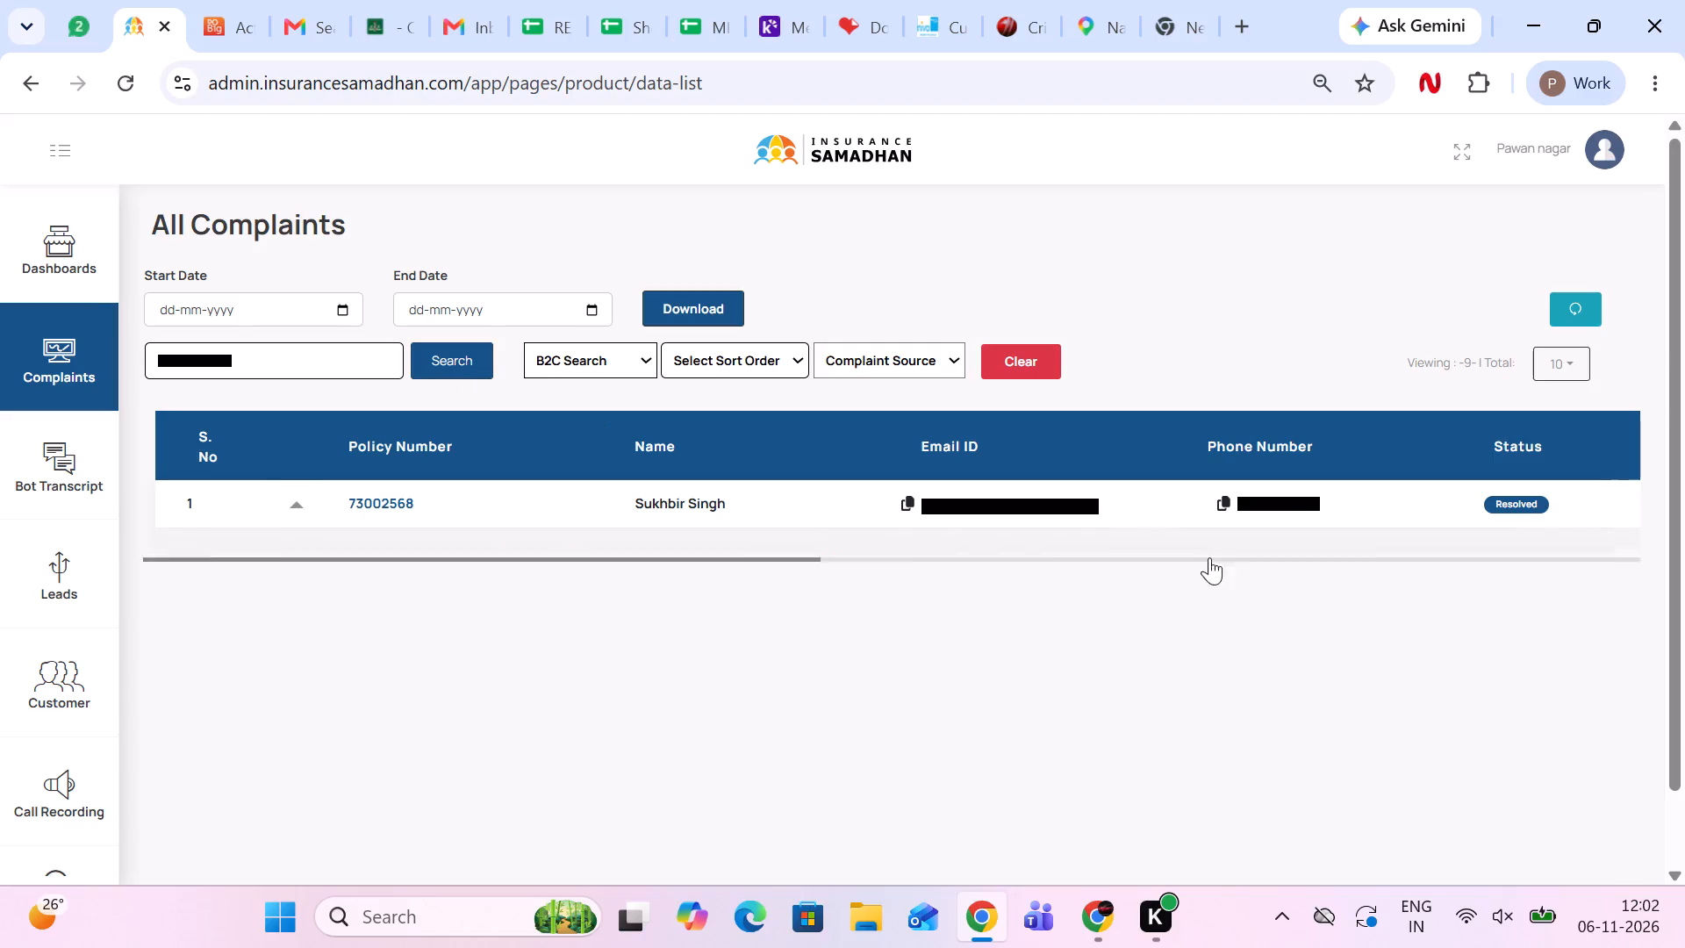
left_click(1234, 567)
left_click(240, 572)
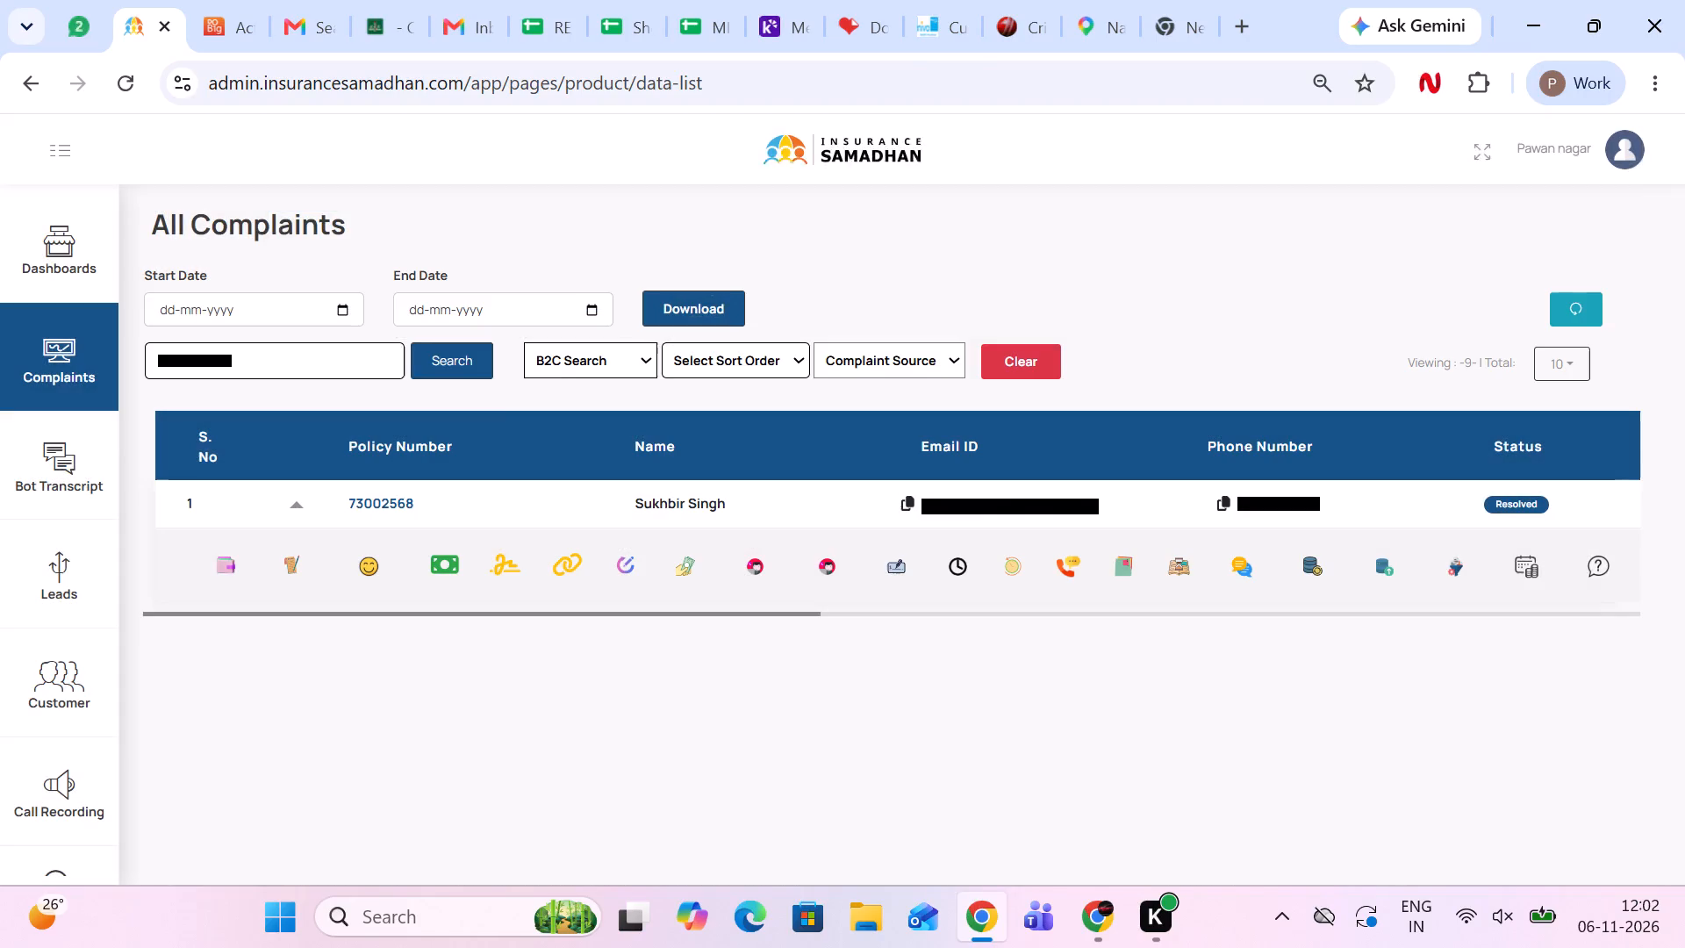
left_click(469, 367)
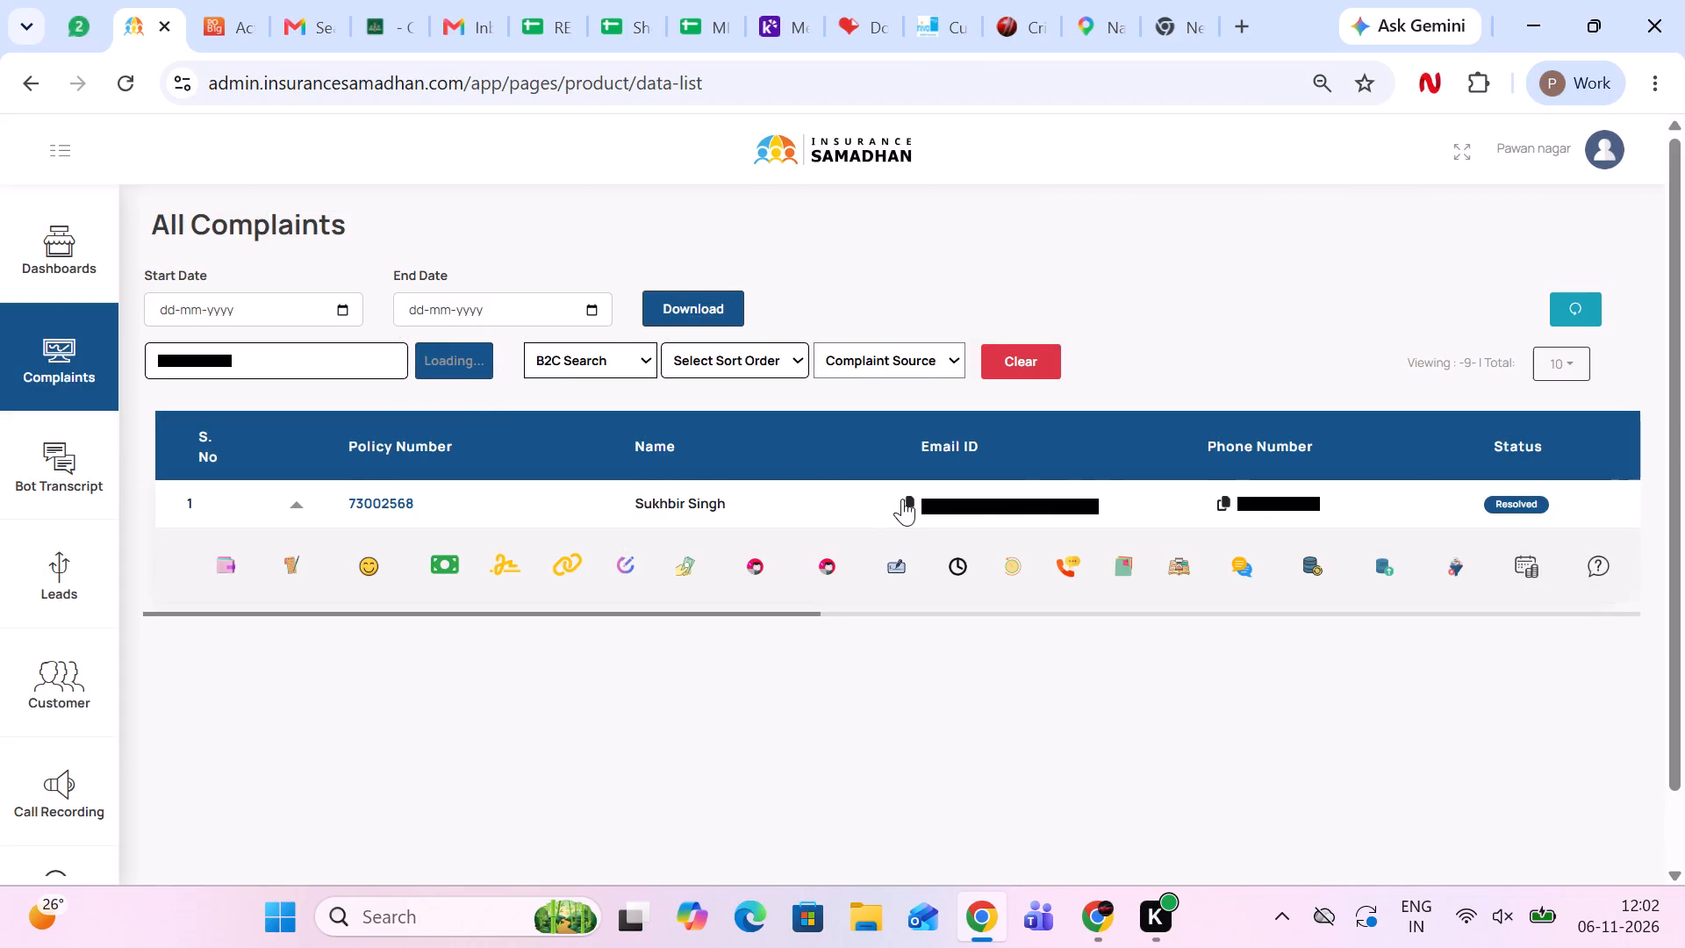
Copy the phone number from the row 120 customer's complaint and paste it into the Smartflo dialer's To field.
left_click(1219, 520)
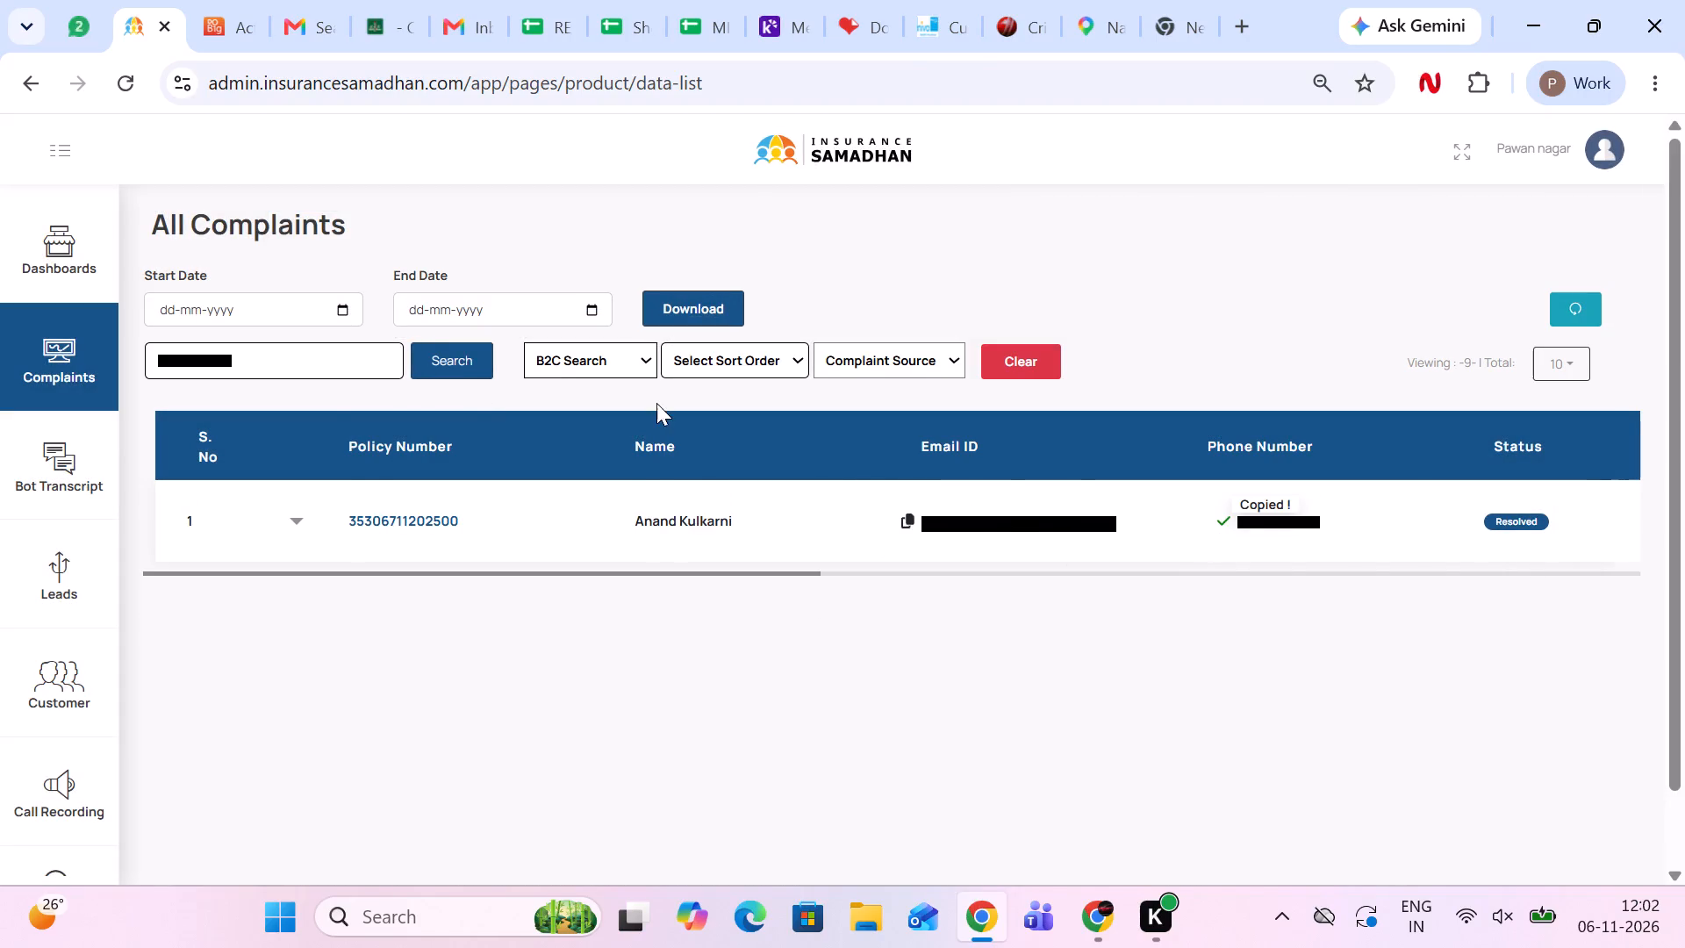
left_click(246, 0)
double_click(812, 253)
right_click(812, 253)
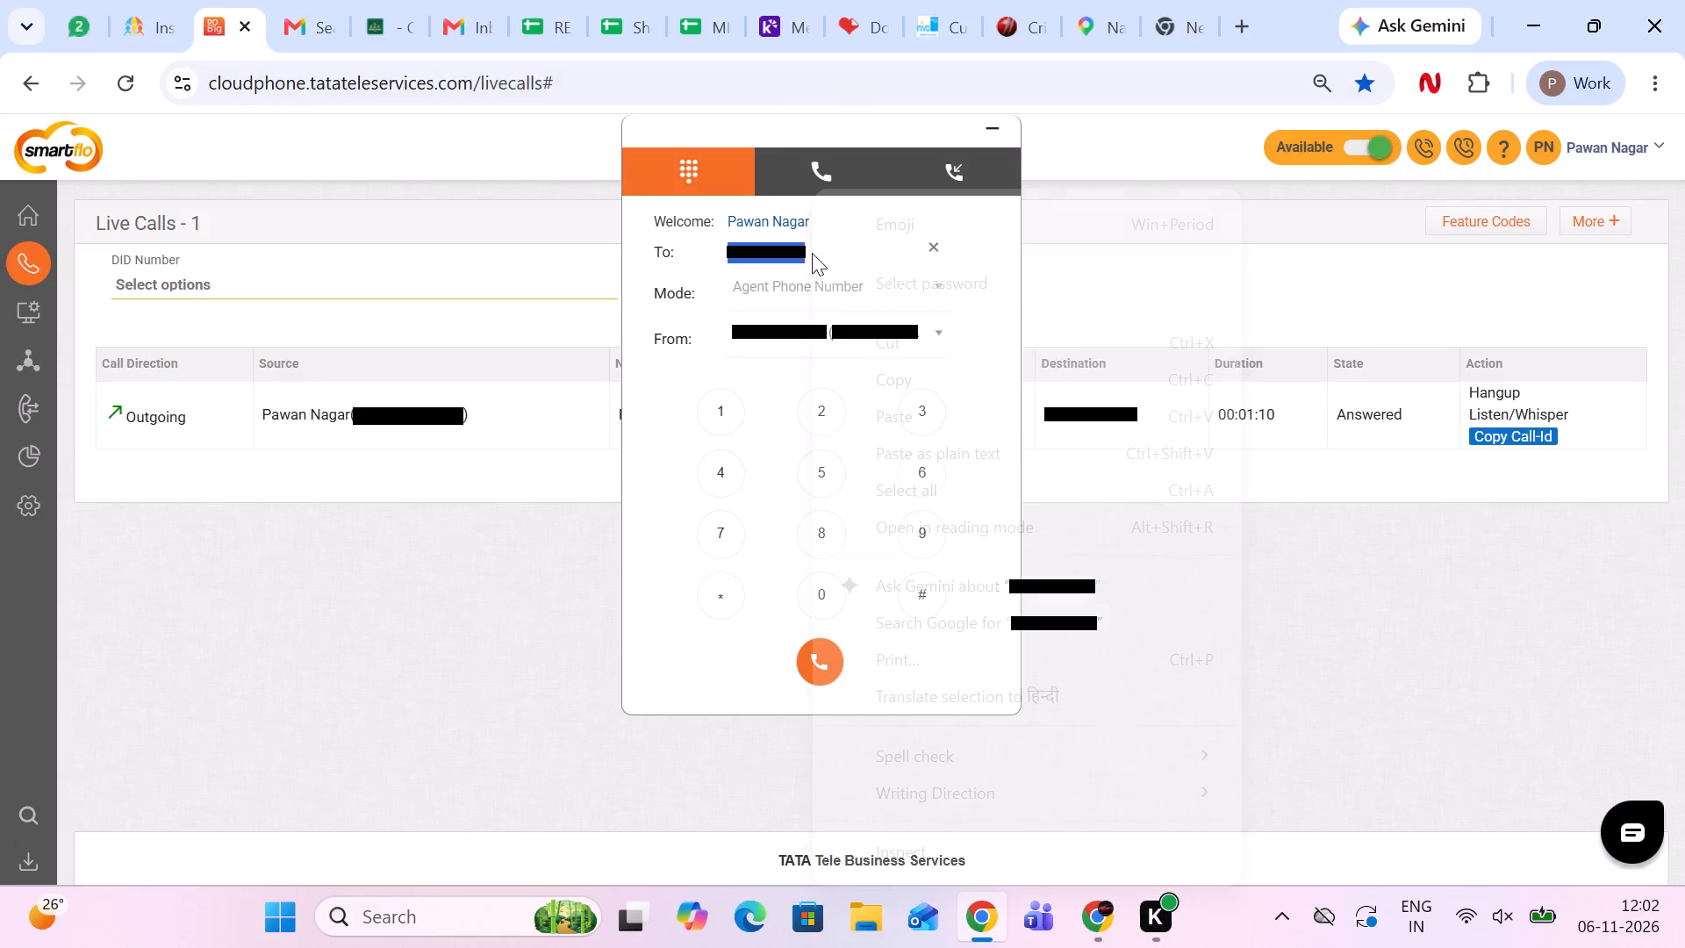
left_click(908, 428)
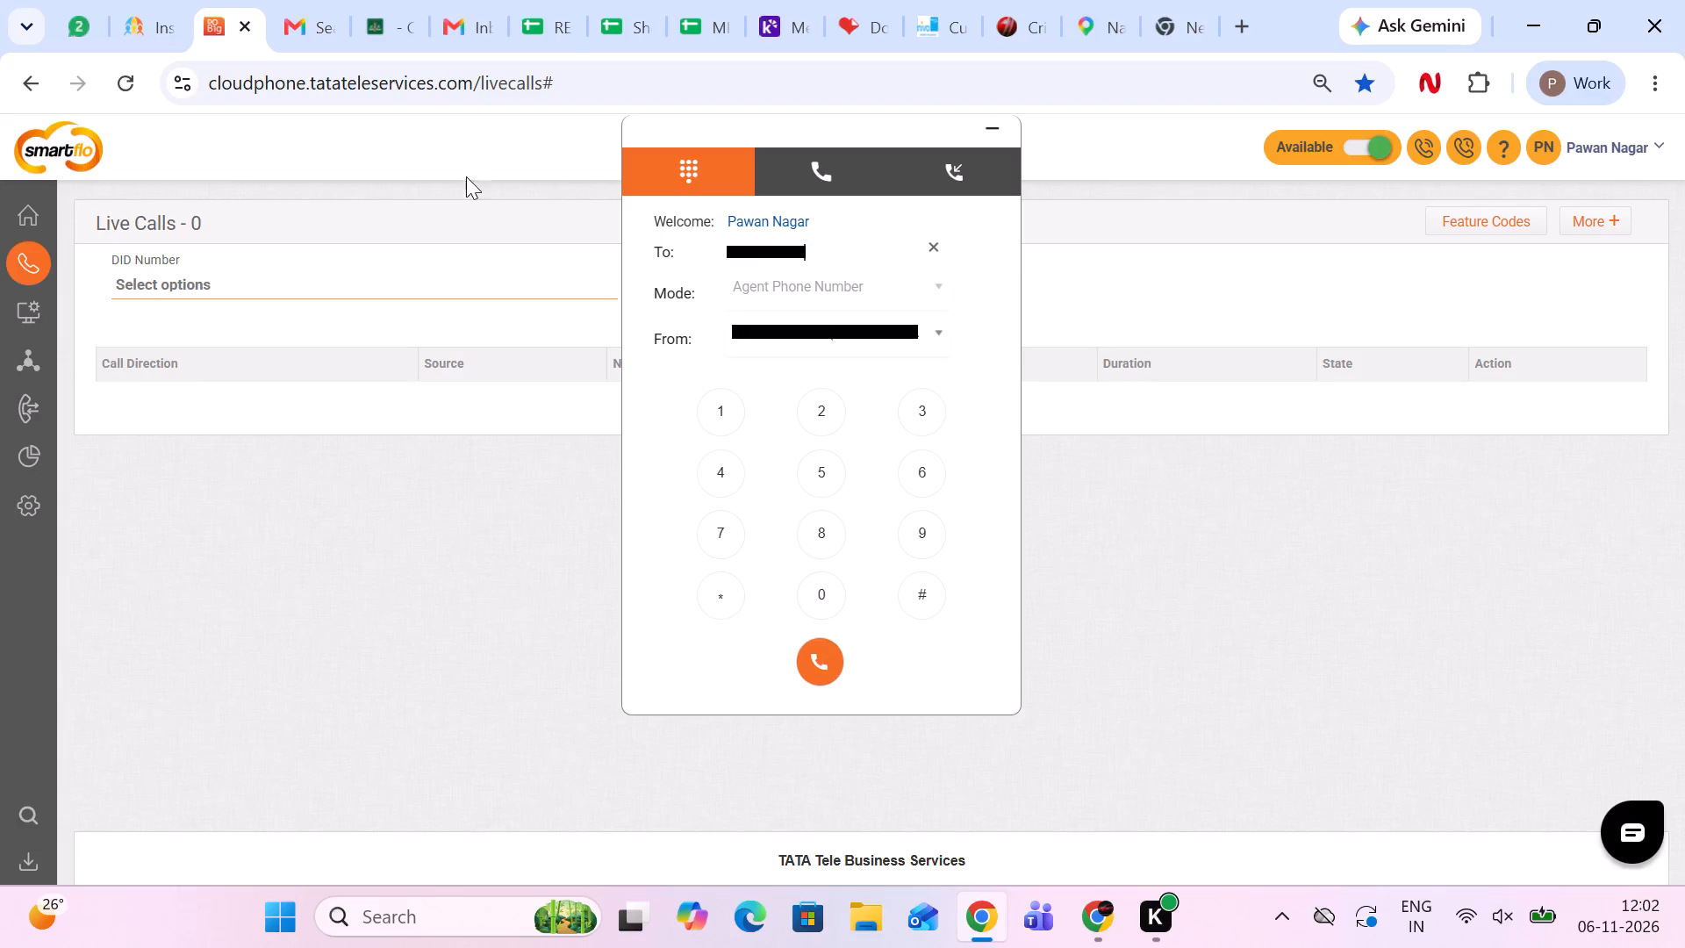
Copy the phone number in row 120 of RESOLVED SHEET NOVEMBER 2026 and call it from the Smartflo dialer.
left_click(525, 0)
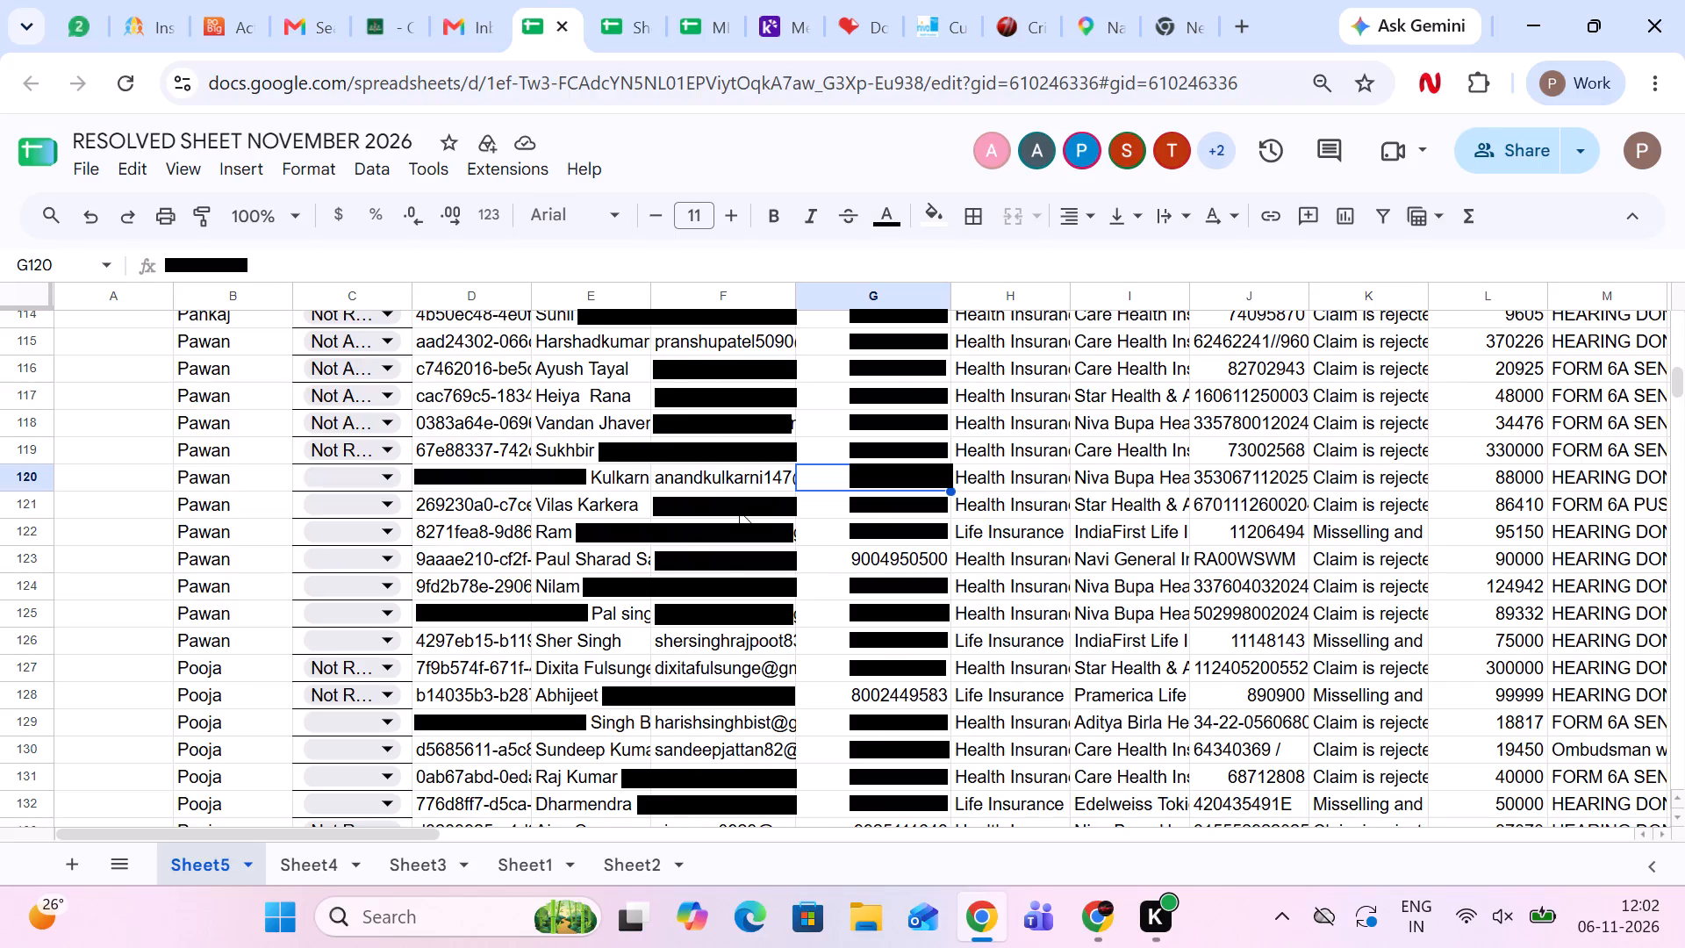
key("ctrl+c")
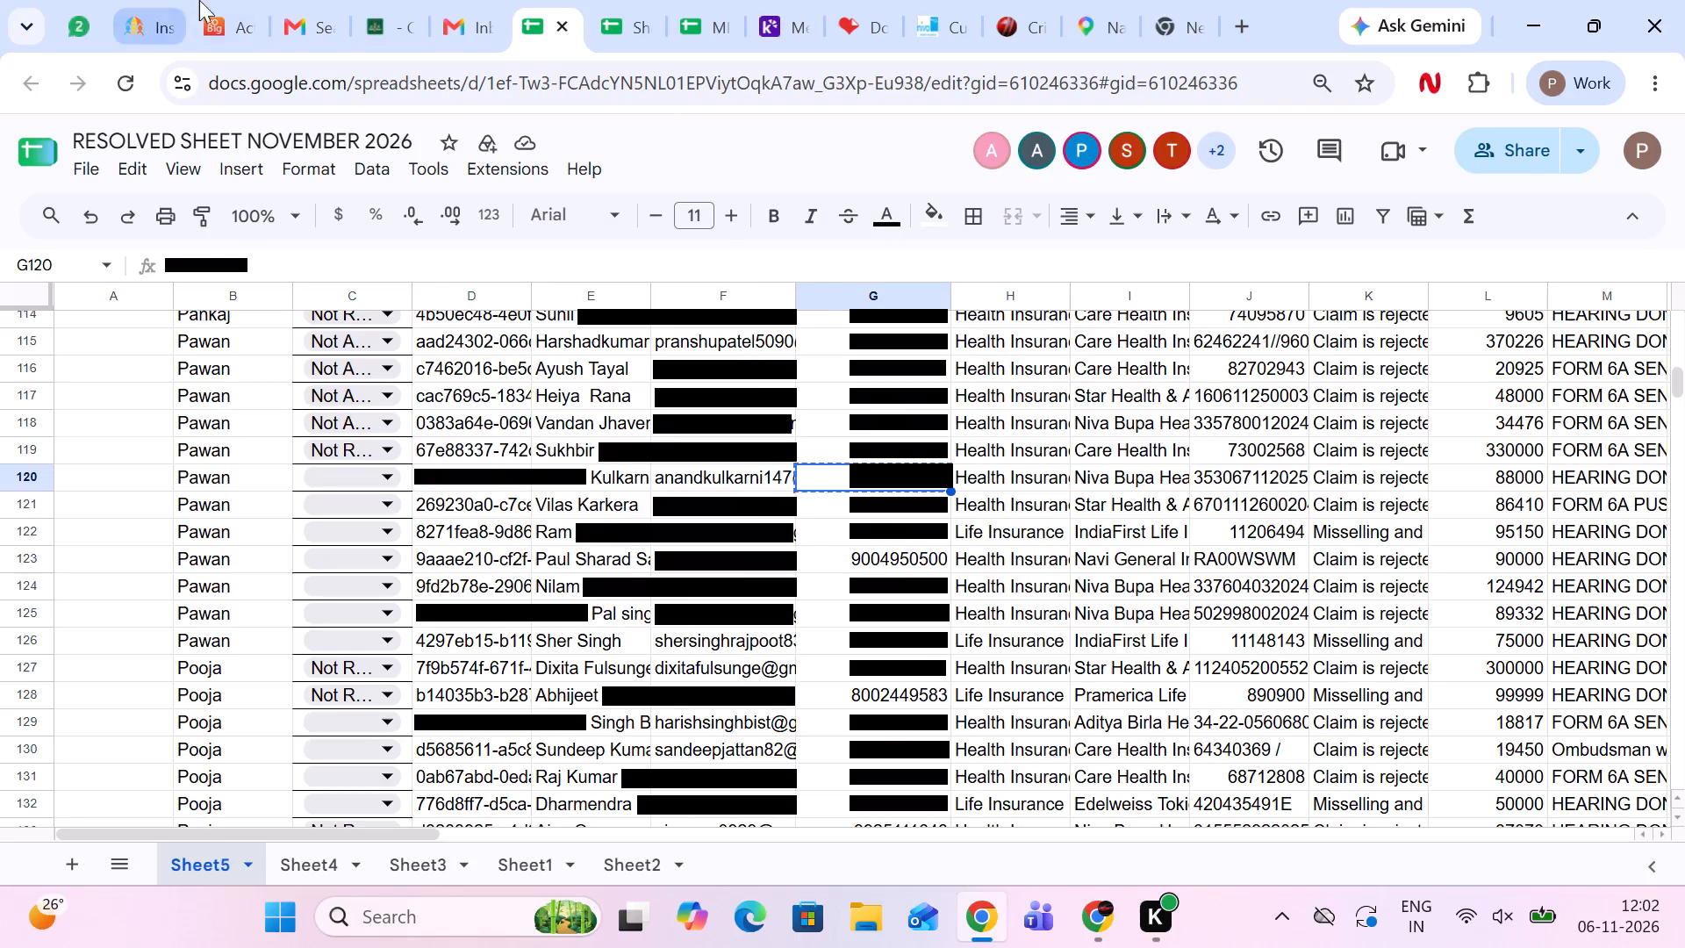
left_click(248, 0)
double_click(746, 255, "ctrl")
key("ctrl+v")
left_click(819, 664)
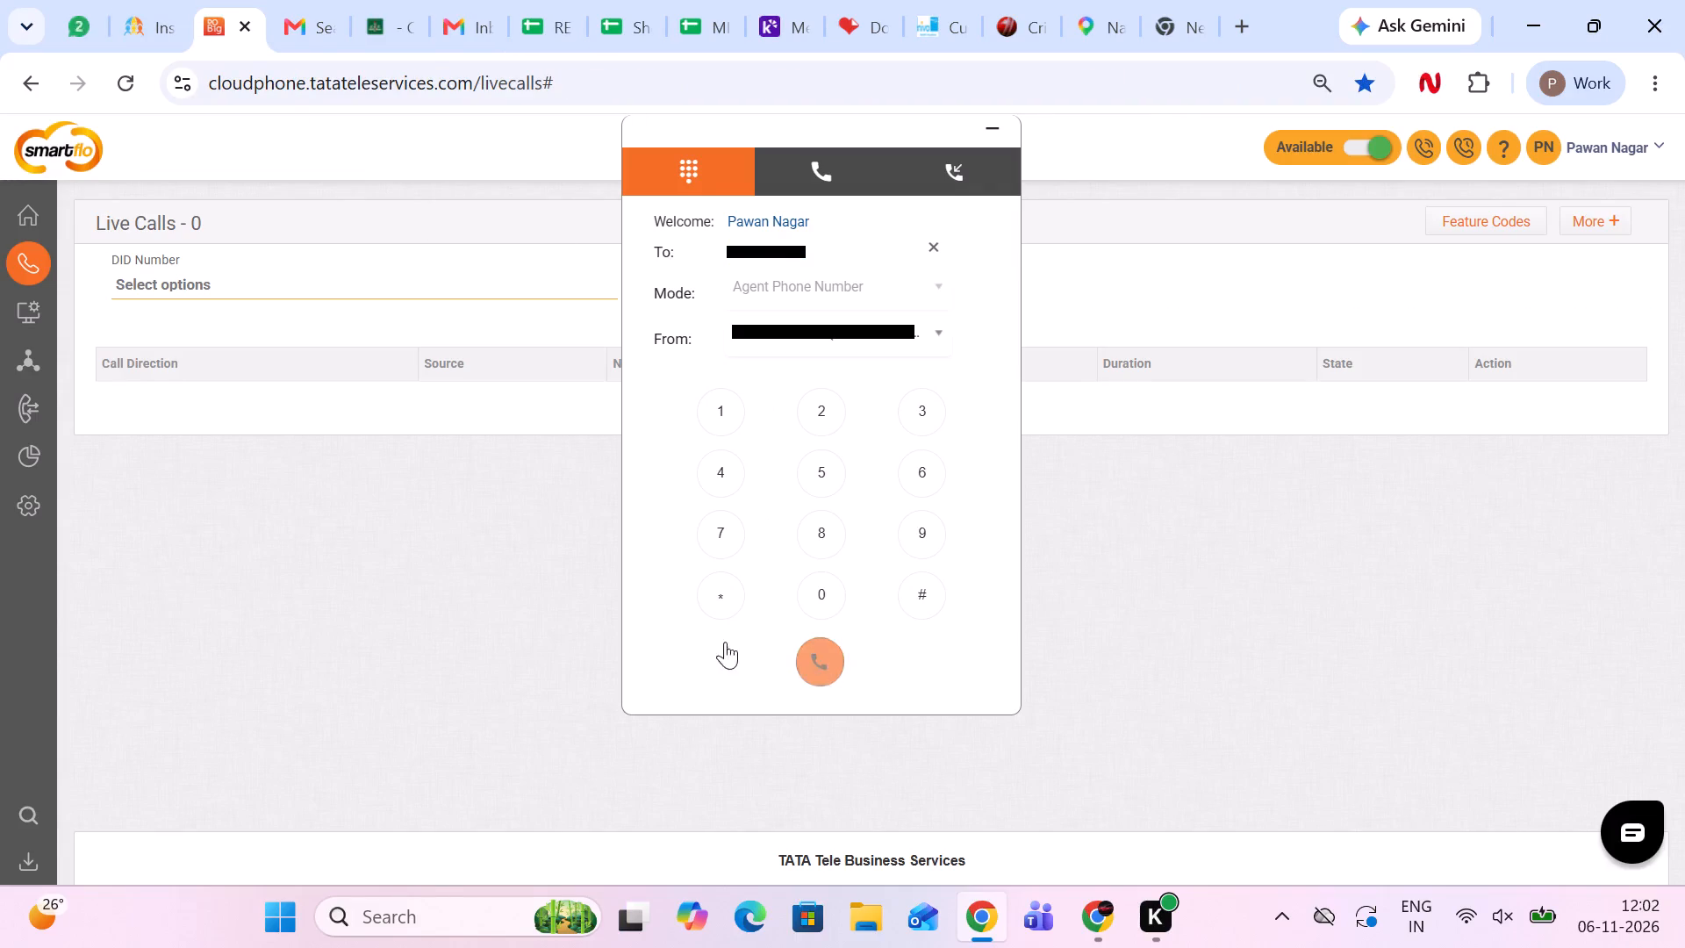
Search the admin portal's All Complaints list for the row 120 phone number and check the call in Smartflo.
left_click(168, 0)
double_click(326, 370)
key("ctrl+v")
left_click(477, 360)
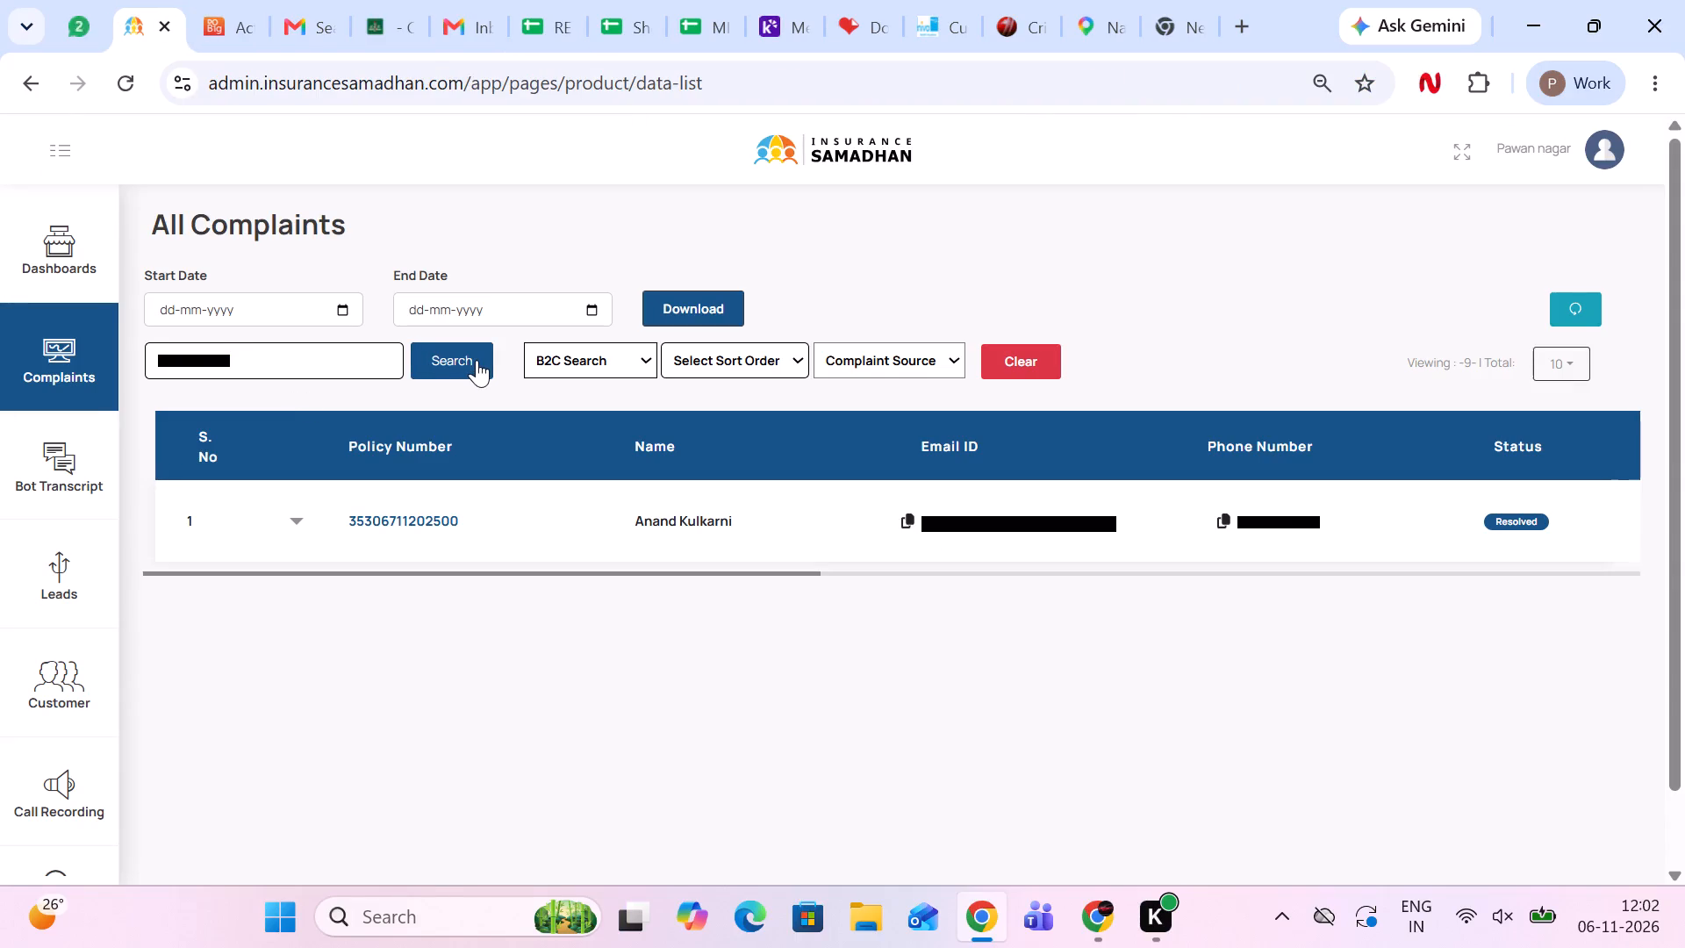
left_click(222, 0)
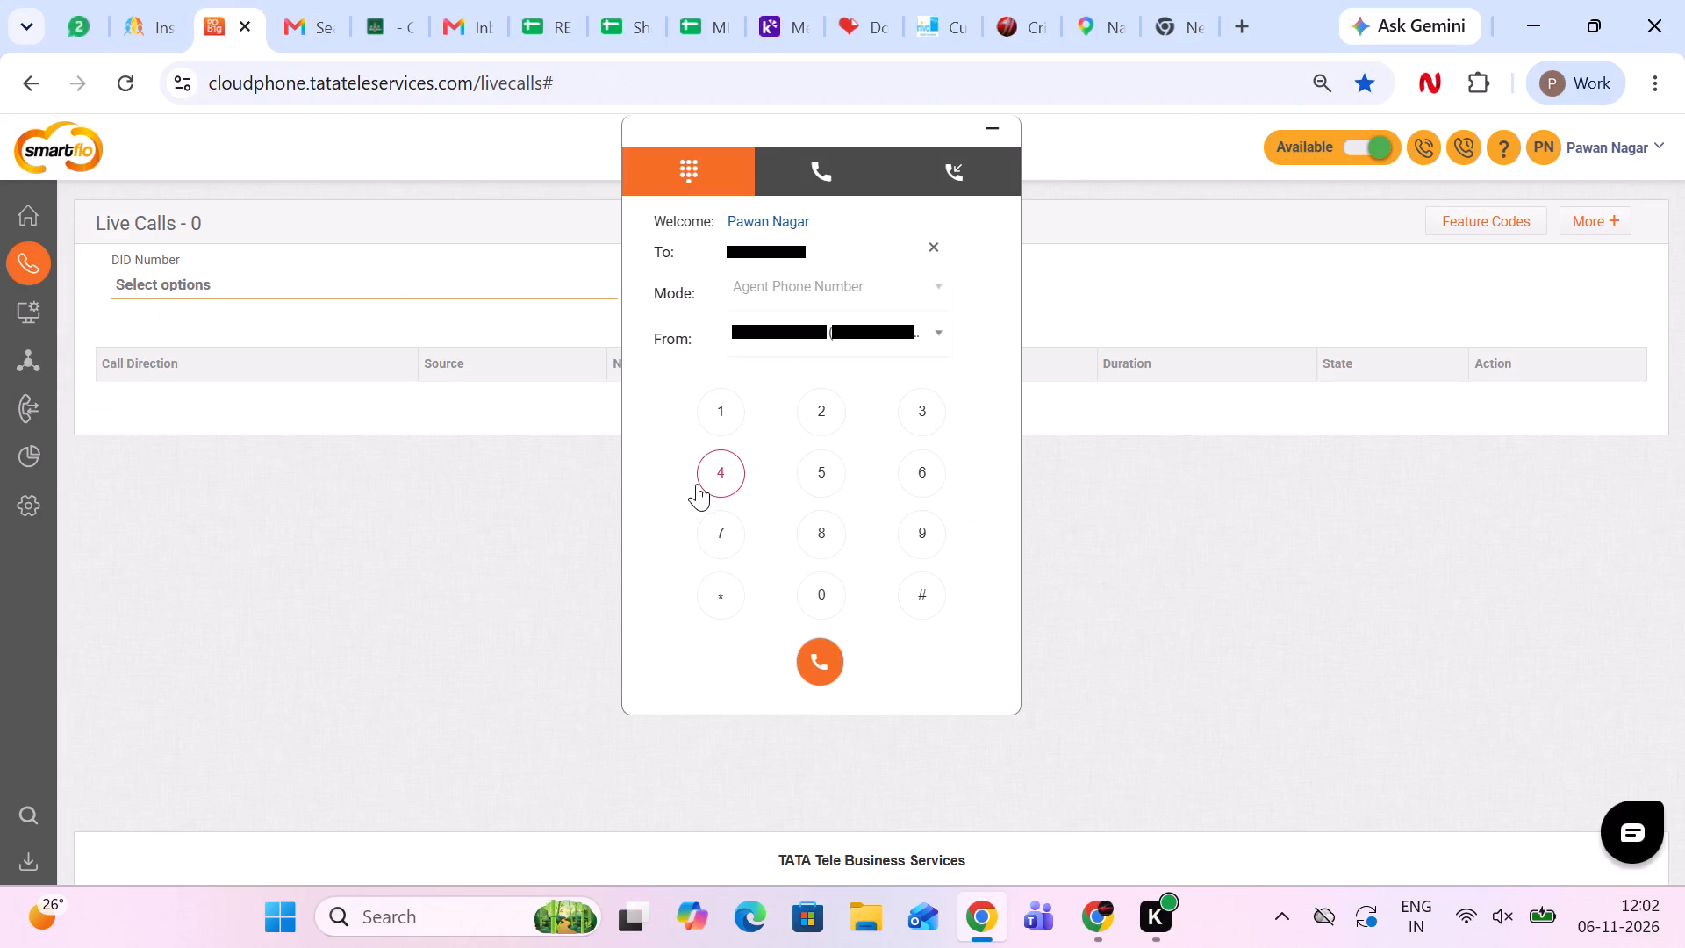
Return to the admin portal and open the communication log of the row 120 customer's complaint.
left_click(153, 0)
left_click(1215, 534)
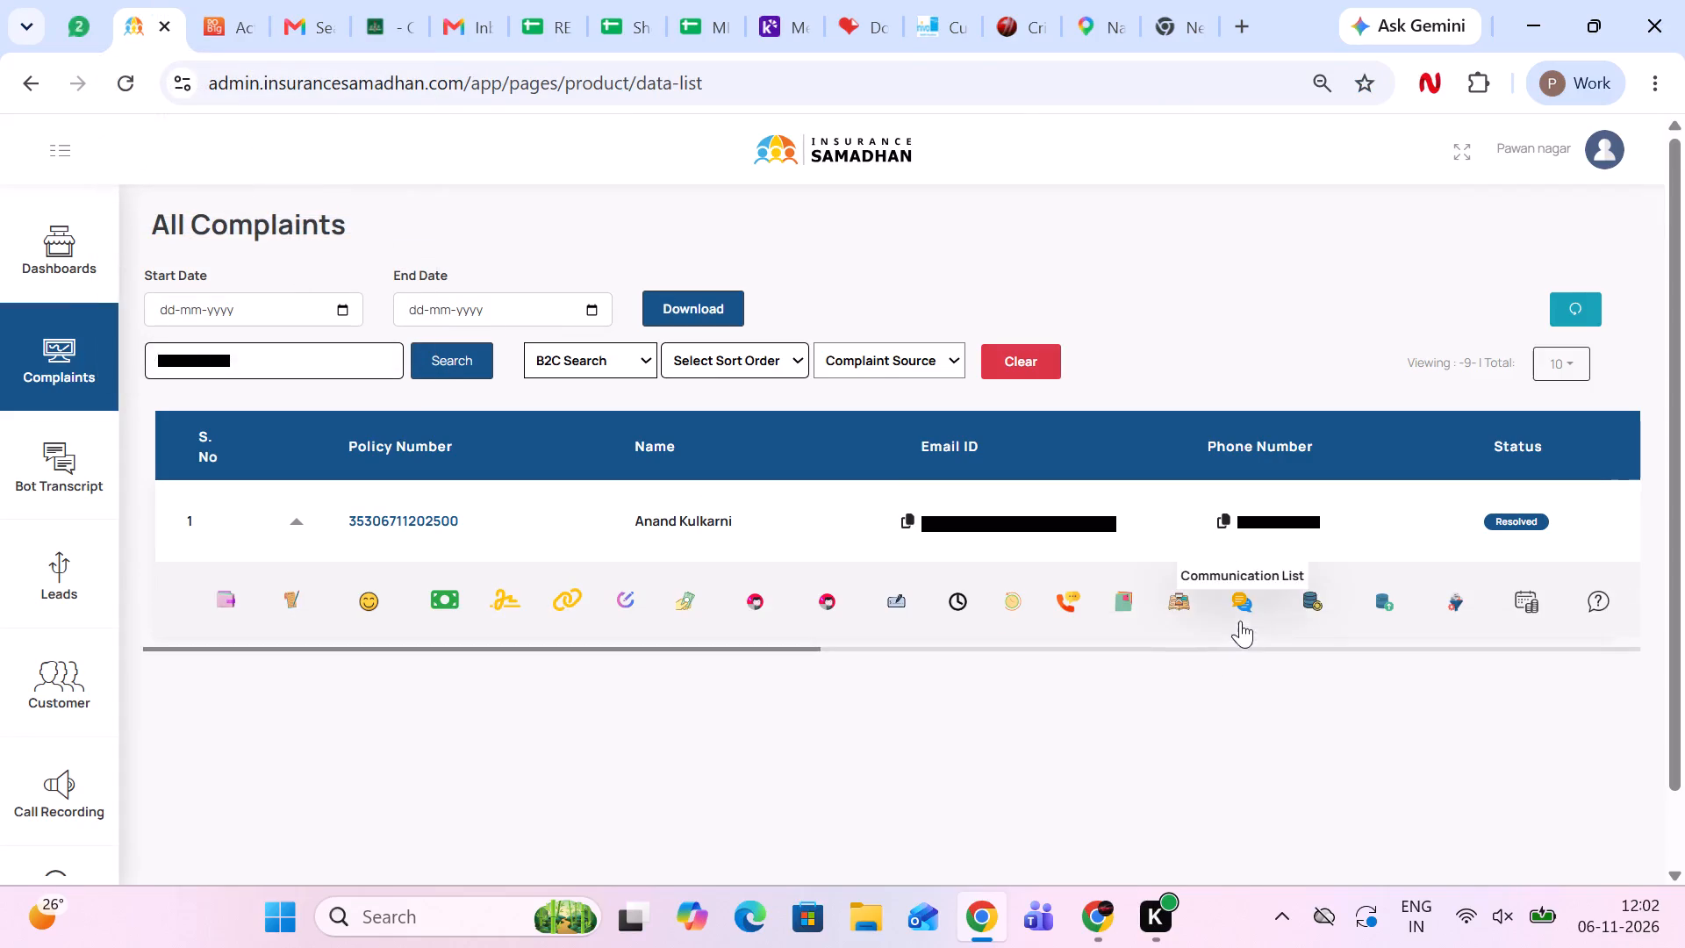
left_click(1240, 621)
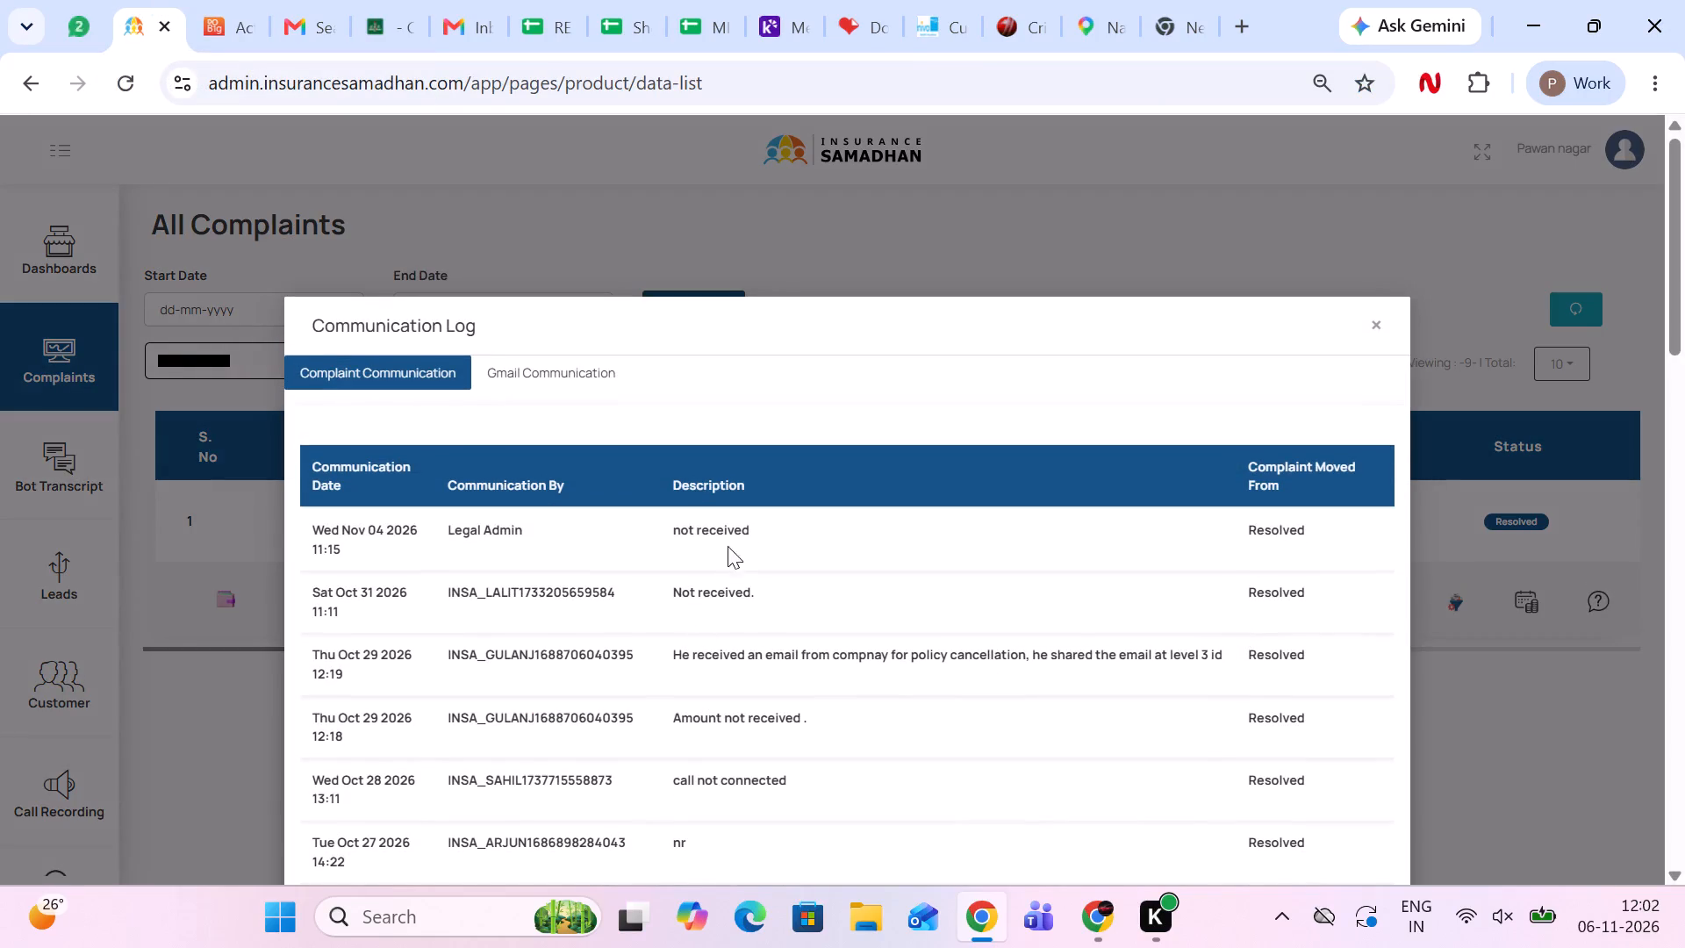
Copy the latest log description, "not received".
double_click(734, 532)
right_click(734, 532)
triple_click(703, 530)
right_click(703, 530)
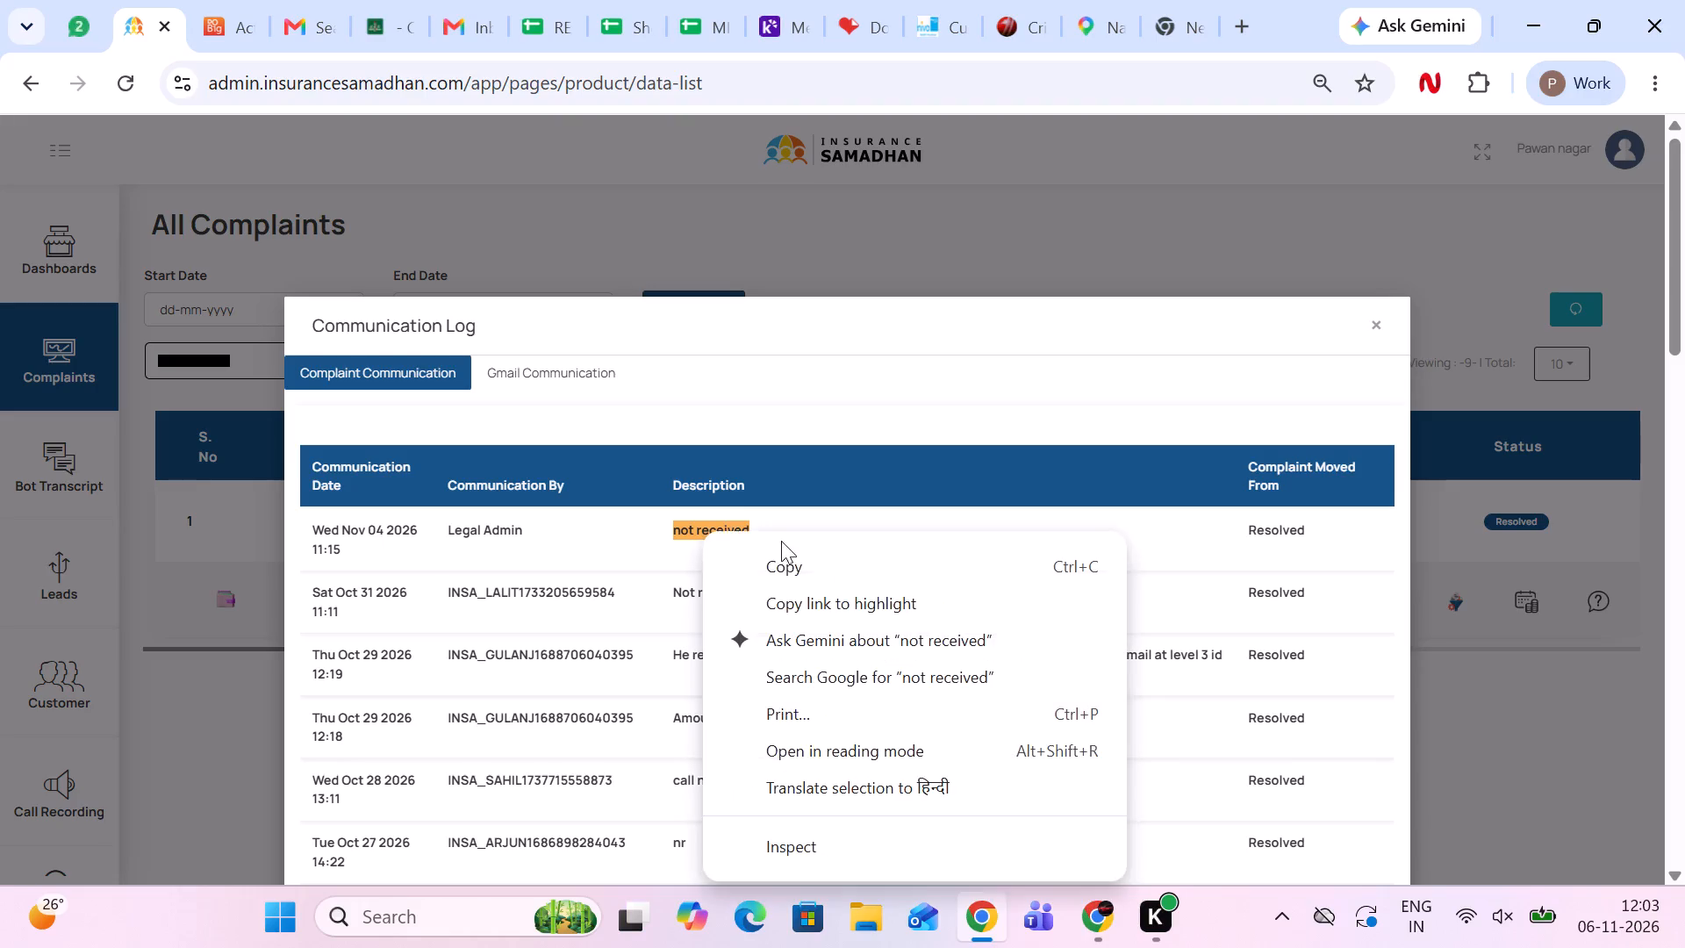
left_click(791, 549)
Reuse the Oct 29 log description, "Amount not received .", in a new complaint comment dated 06-11-2026.
scroll(876, 738, "down", 1)
triple_click(687, 577)
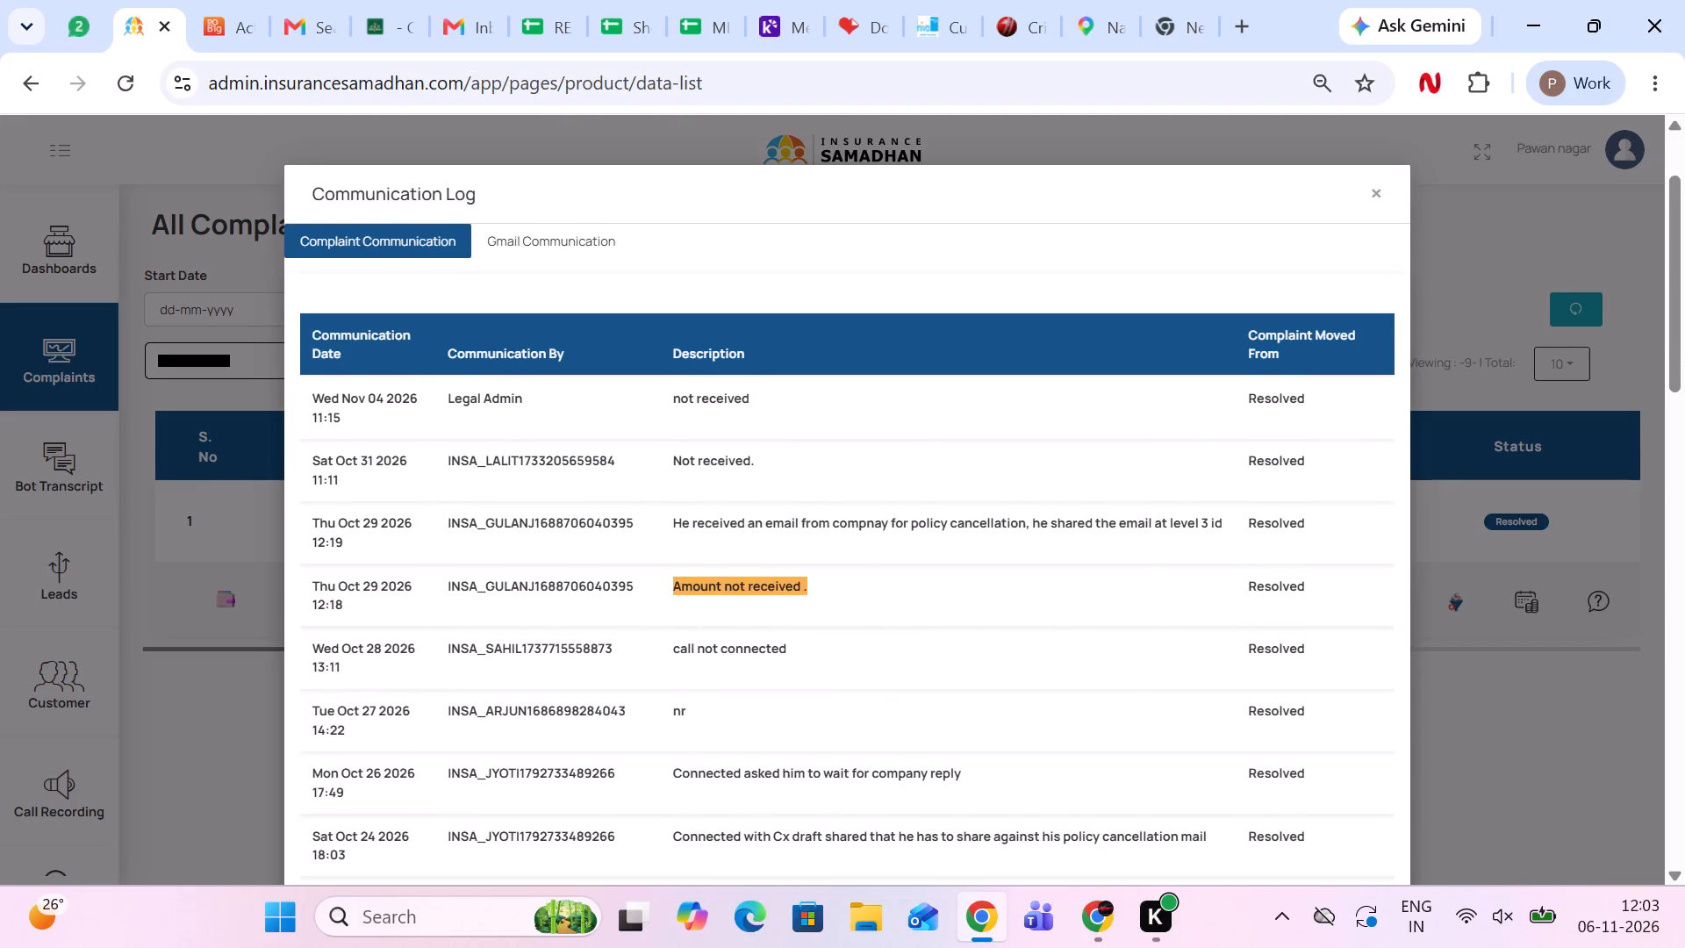
right_click(689, 578)
left_click(819, 279)
scroll(860, 659, "down", 3)
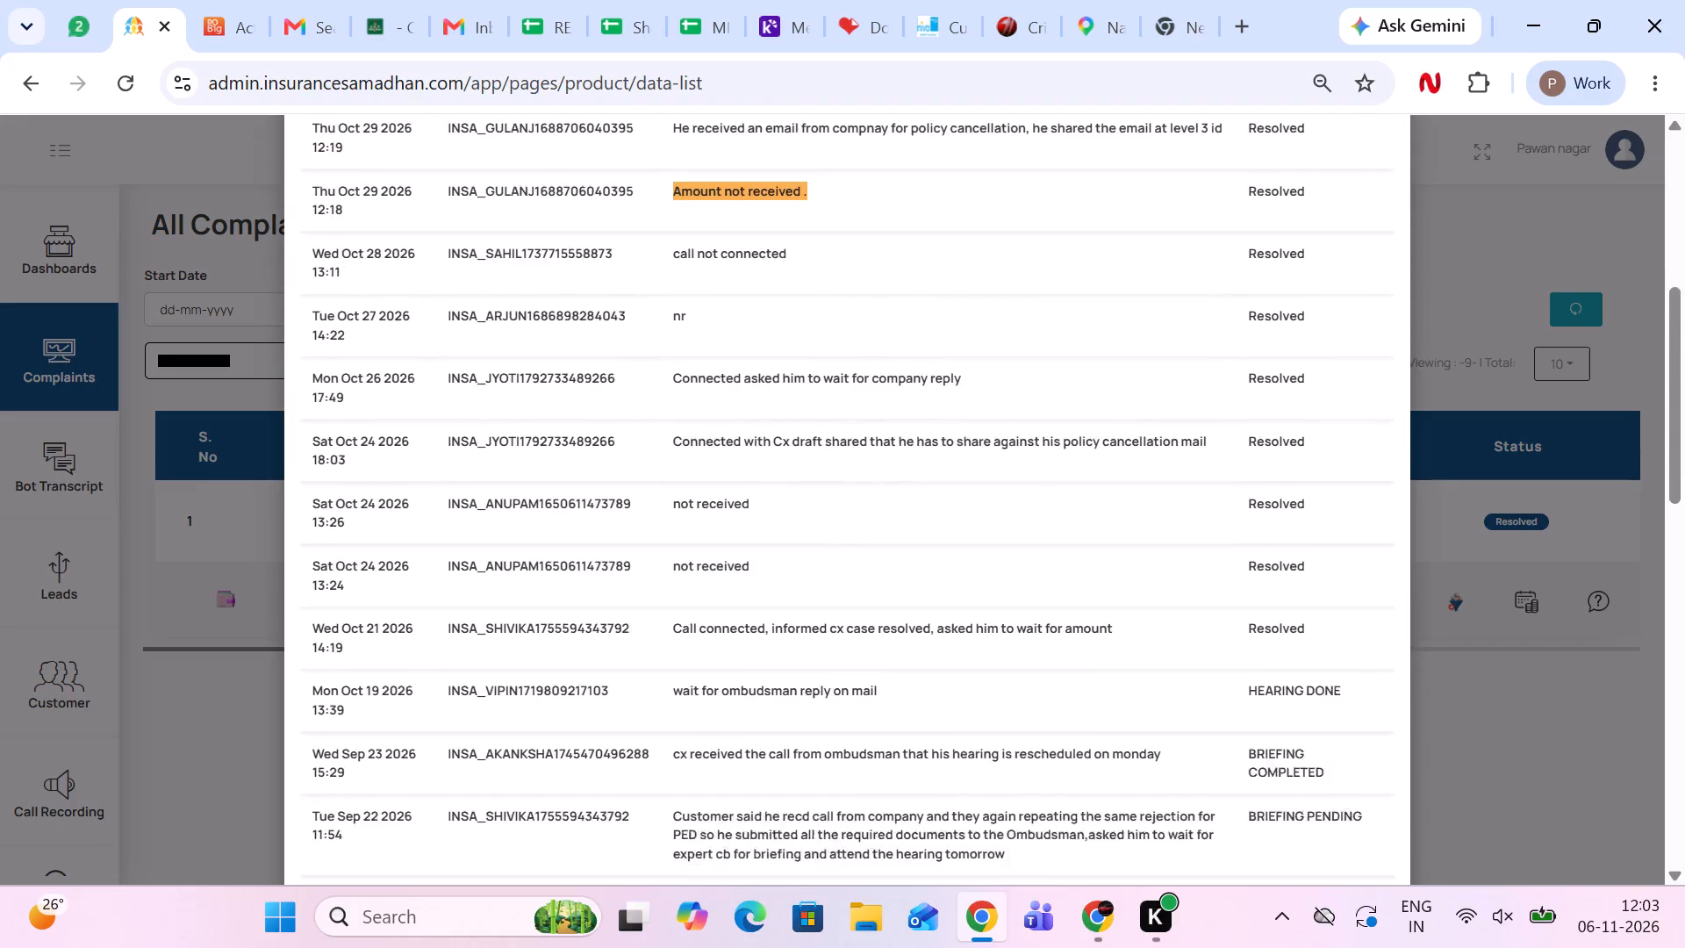
scroll(967, 770, "down", 2)
scroll(1007, 830, "down", 4)
scroll(922, 867, "down", 3)
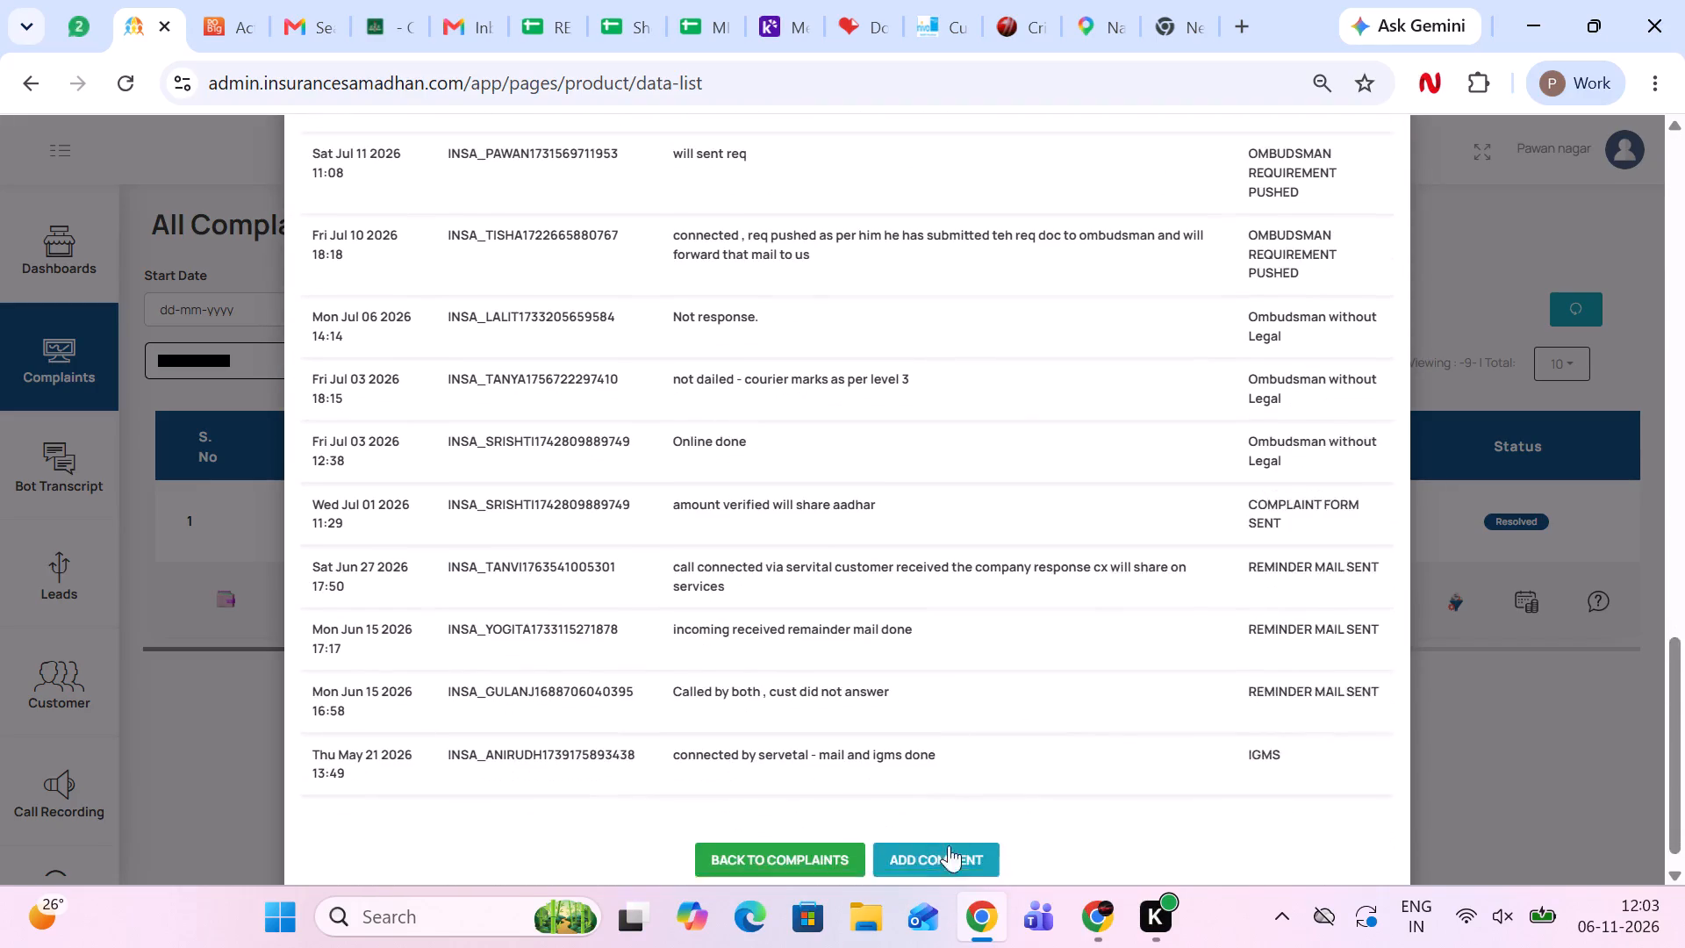
scroll(949, 845, "down", 2)
left_click(962, 819)
right_click(836, 545)
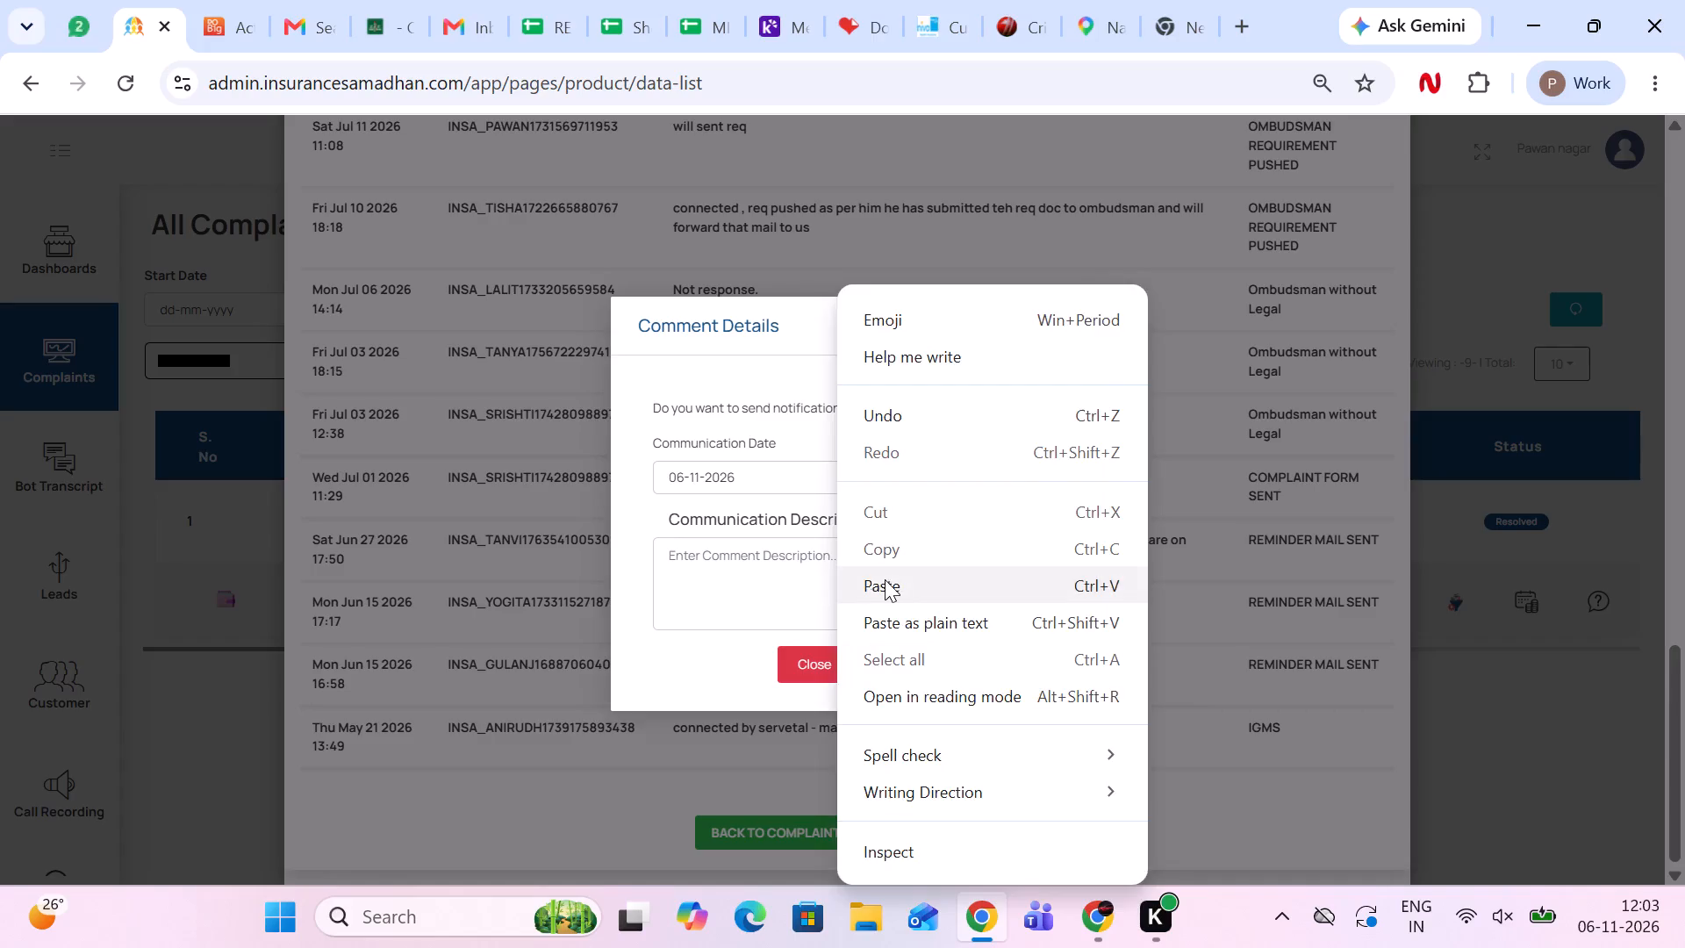
left_click(892, 579)
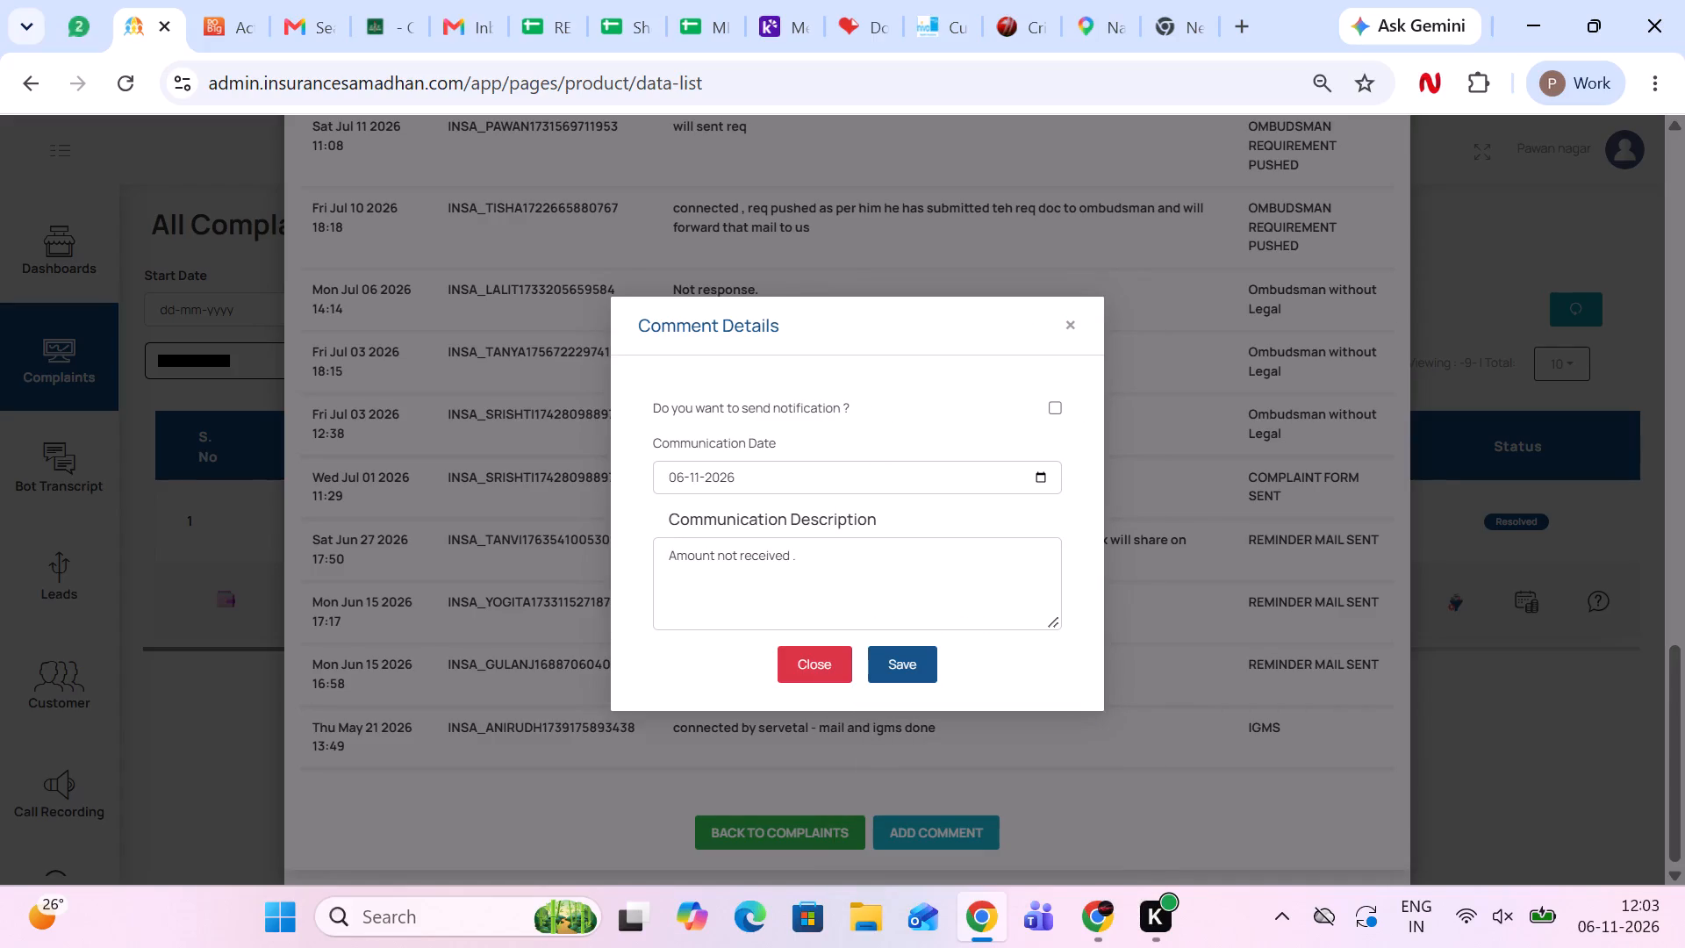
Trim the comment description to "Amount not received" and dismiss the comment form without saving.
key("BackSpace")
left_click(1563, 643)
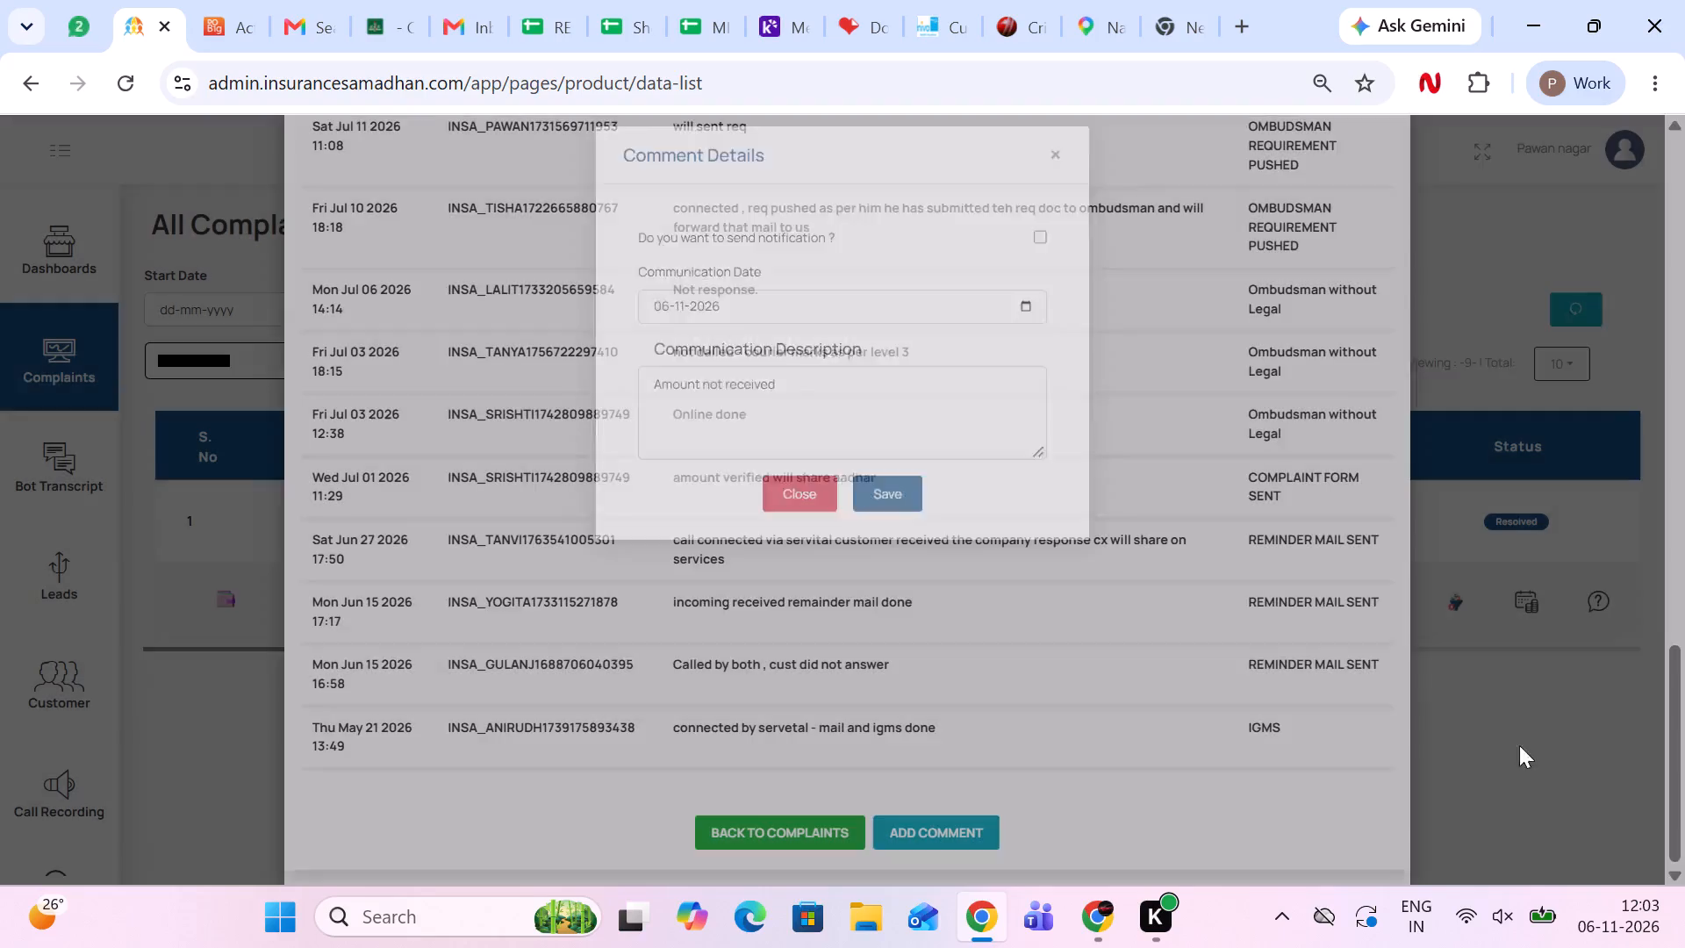
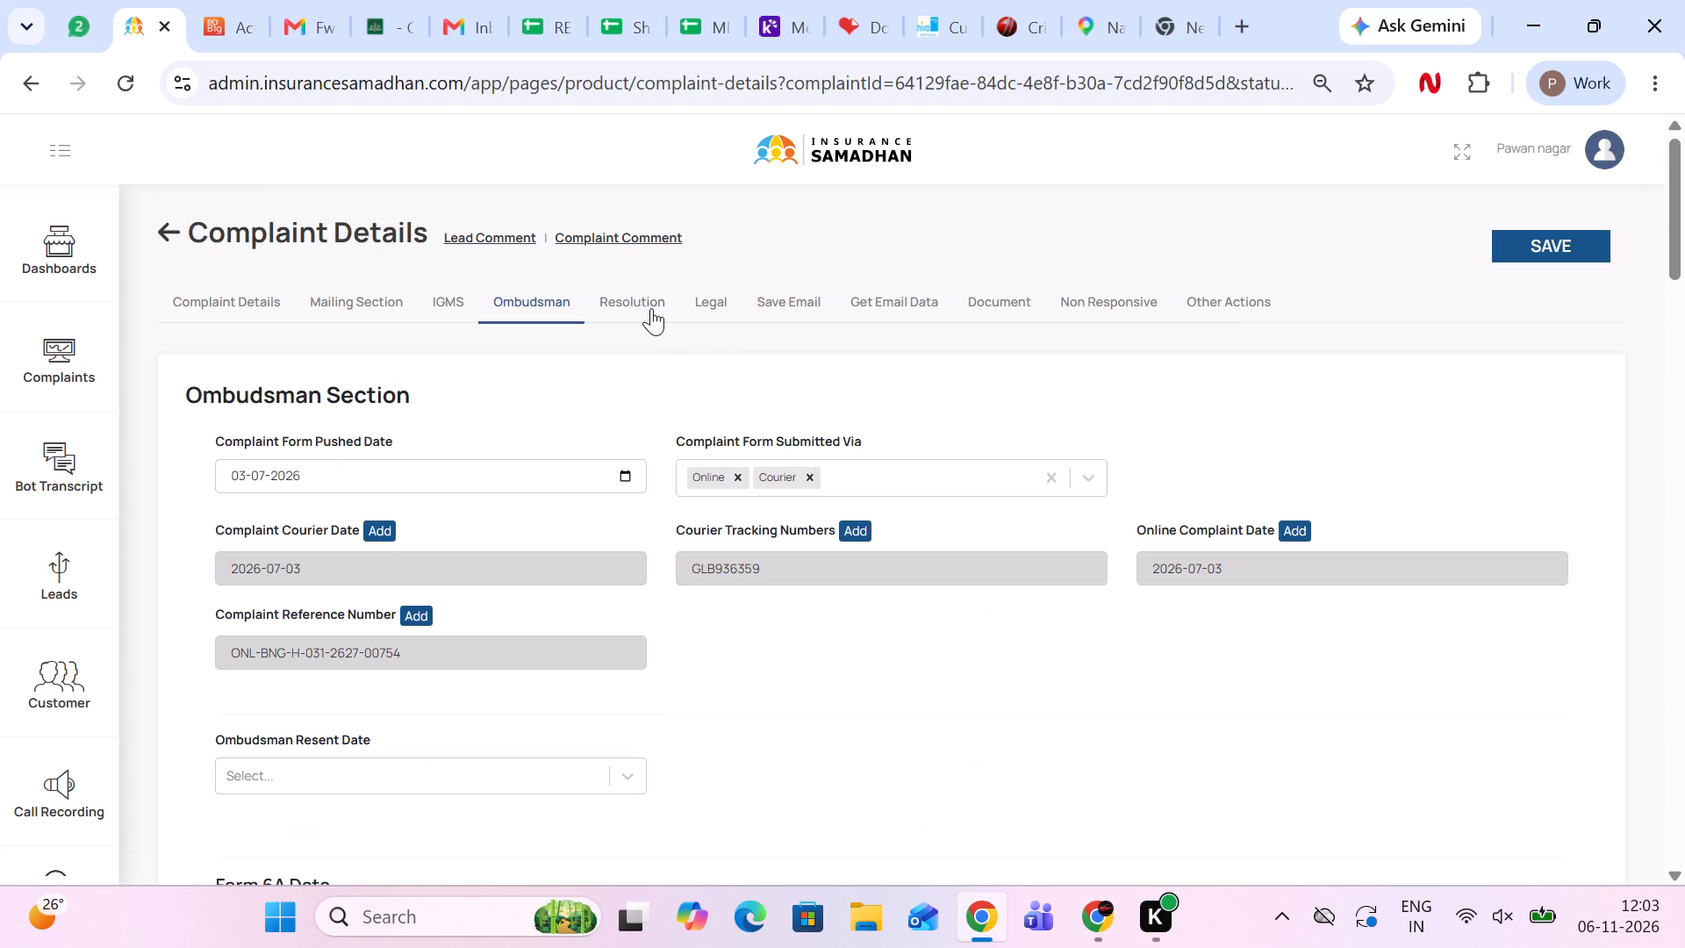
Open the complaint's resolution details to review how the row 120 customer's case was resolved.
left_click(650, 308)
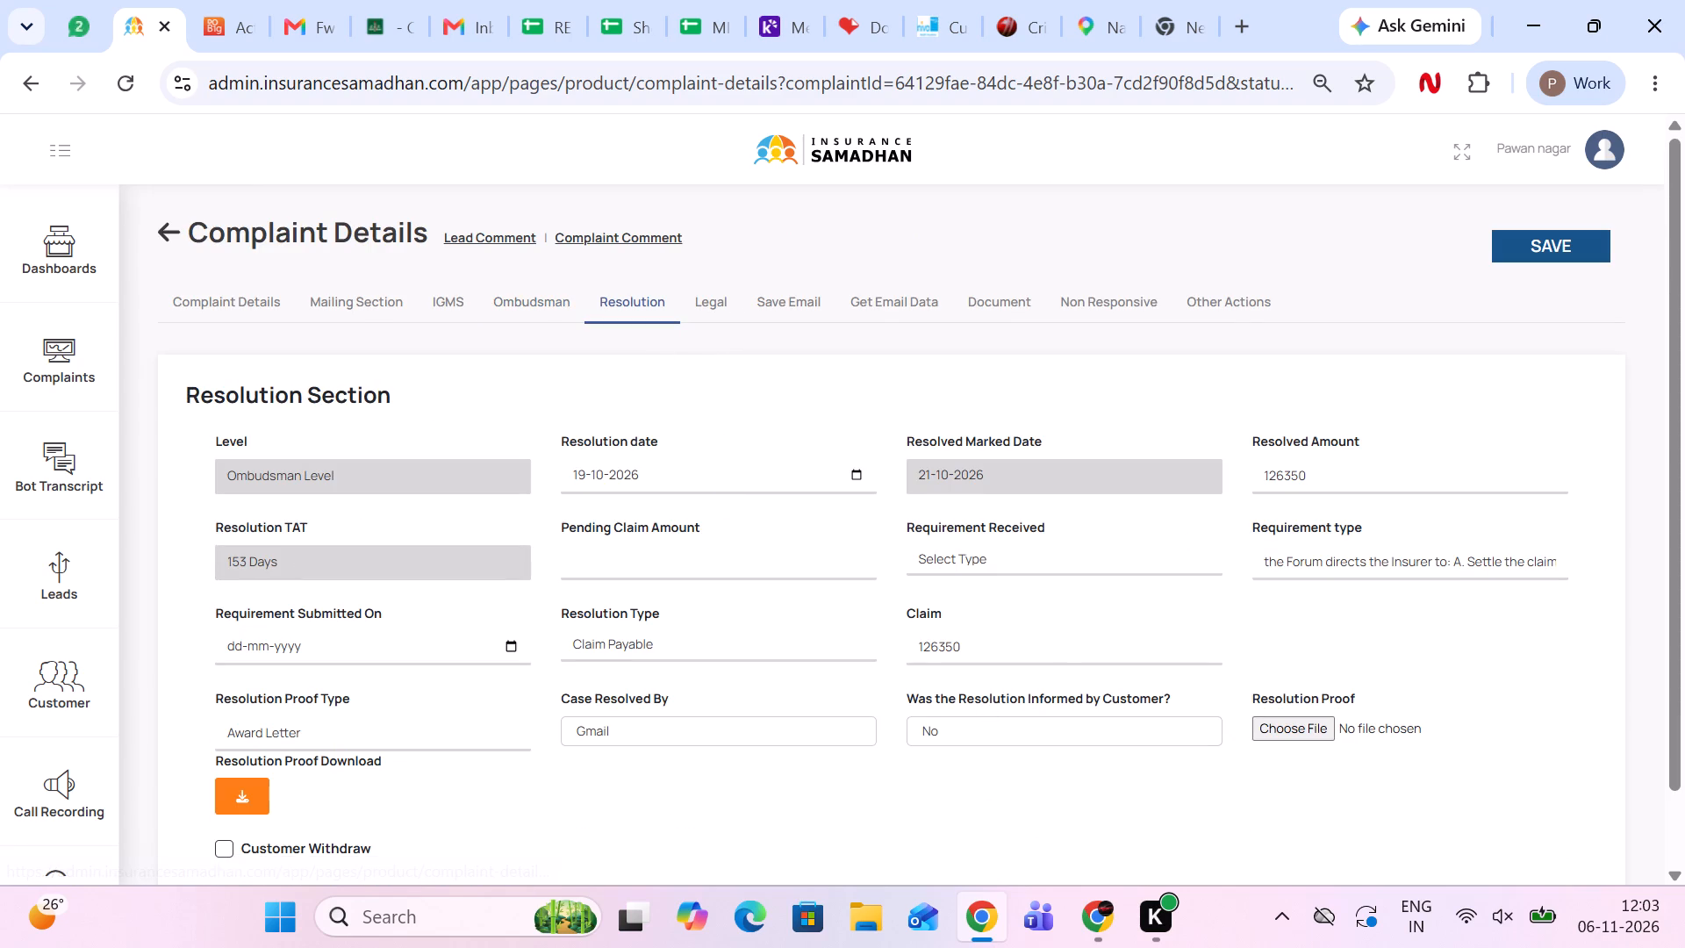
double_click(1187, 381)
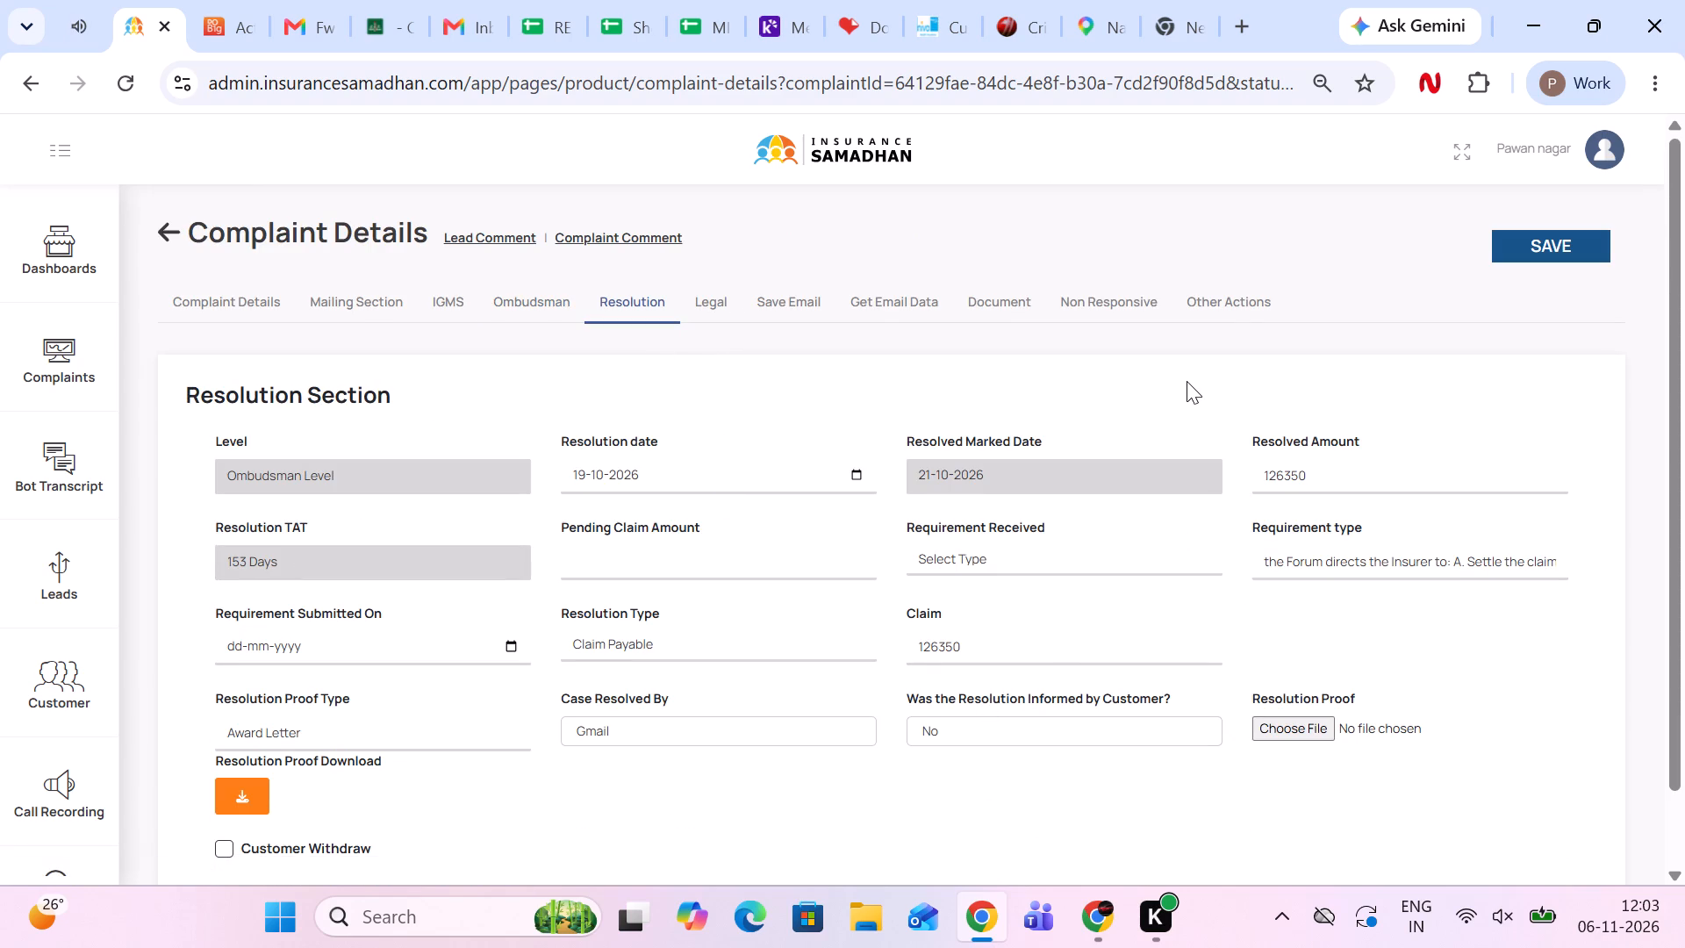
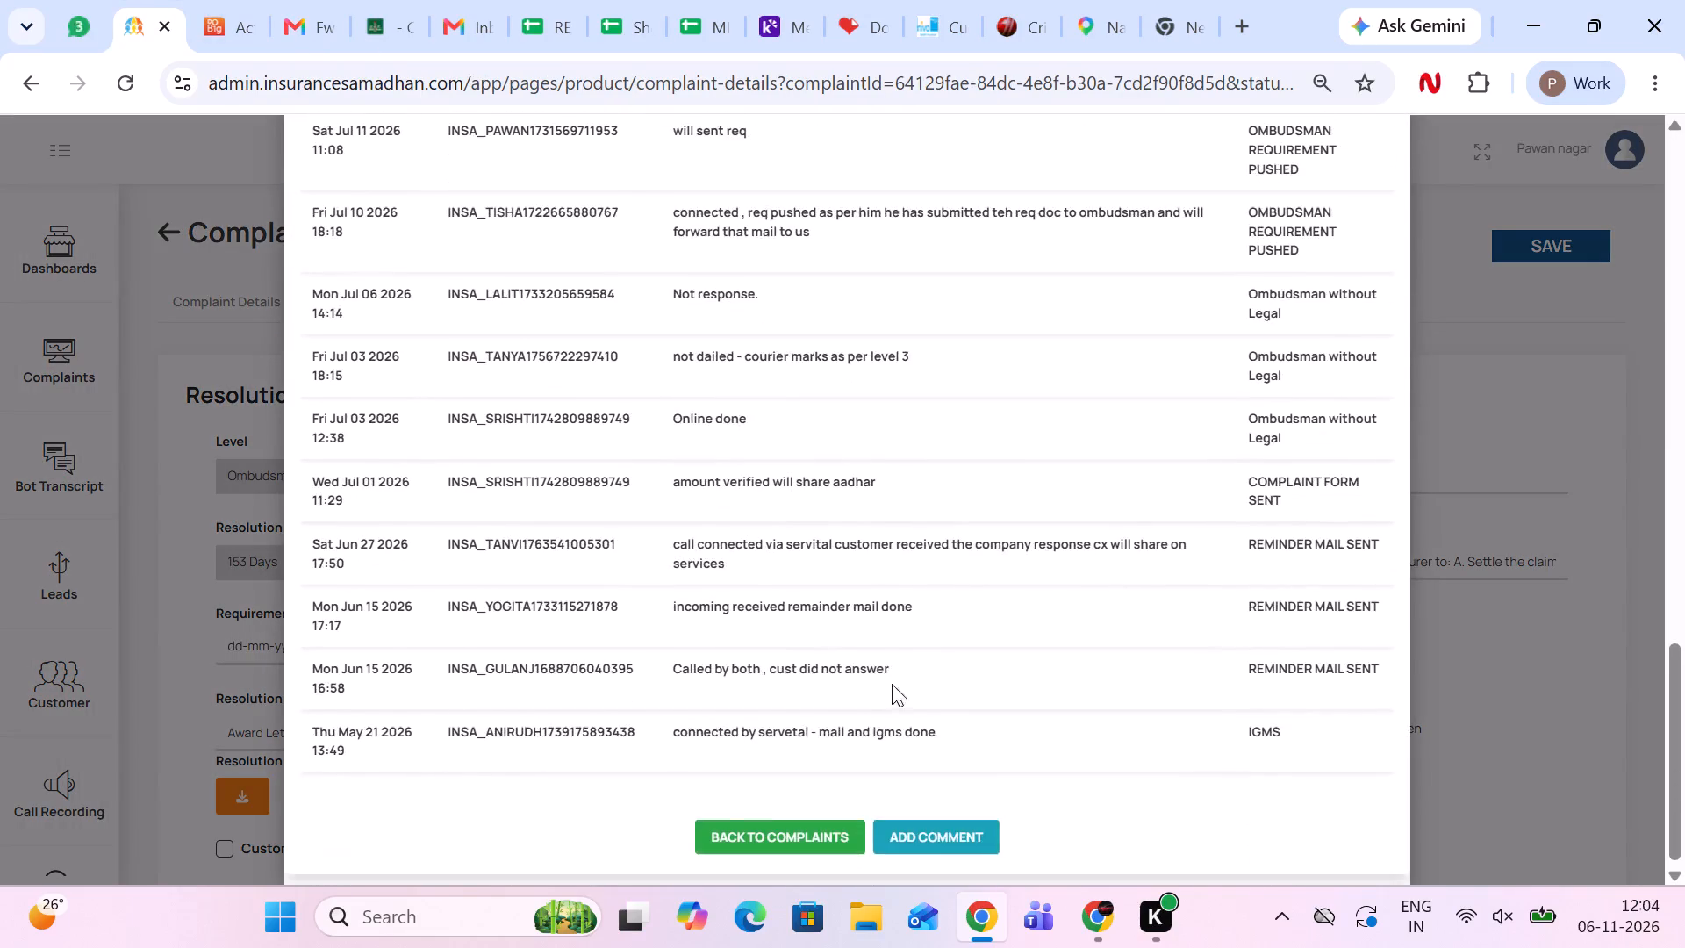
Add a complaint comment dated 06-11-2026 with the description "cx received his claim amount" and save it.
scroll(892, 684, "down", 3)
left_click(960, 830)
left_click(796, 587)
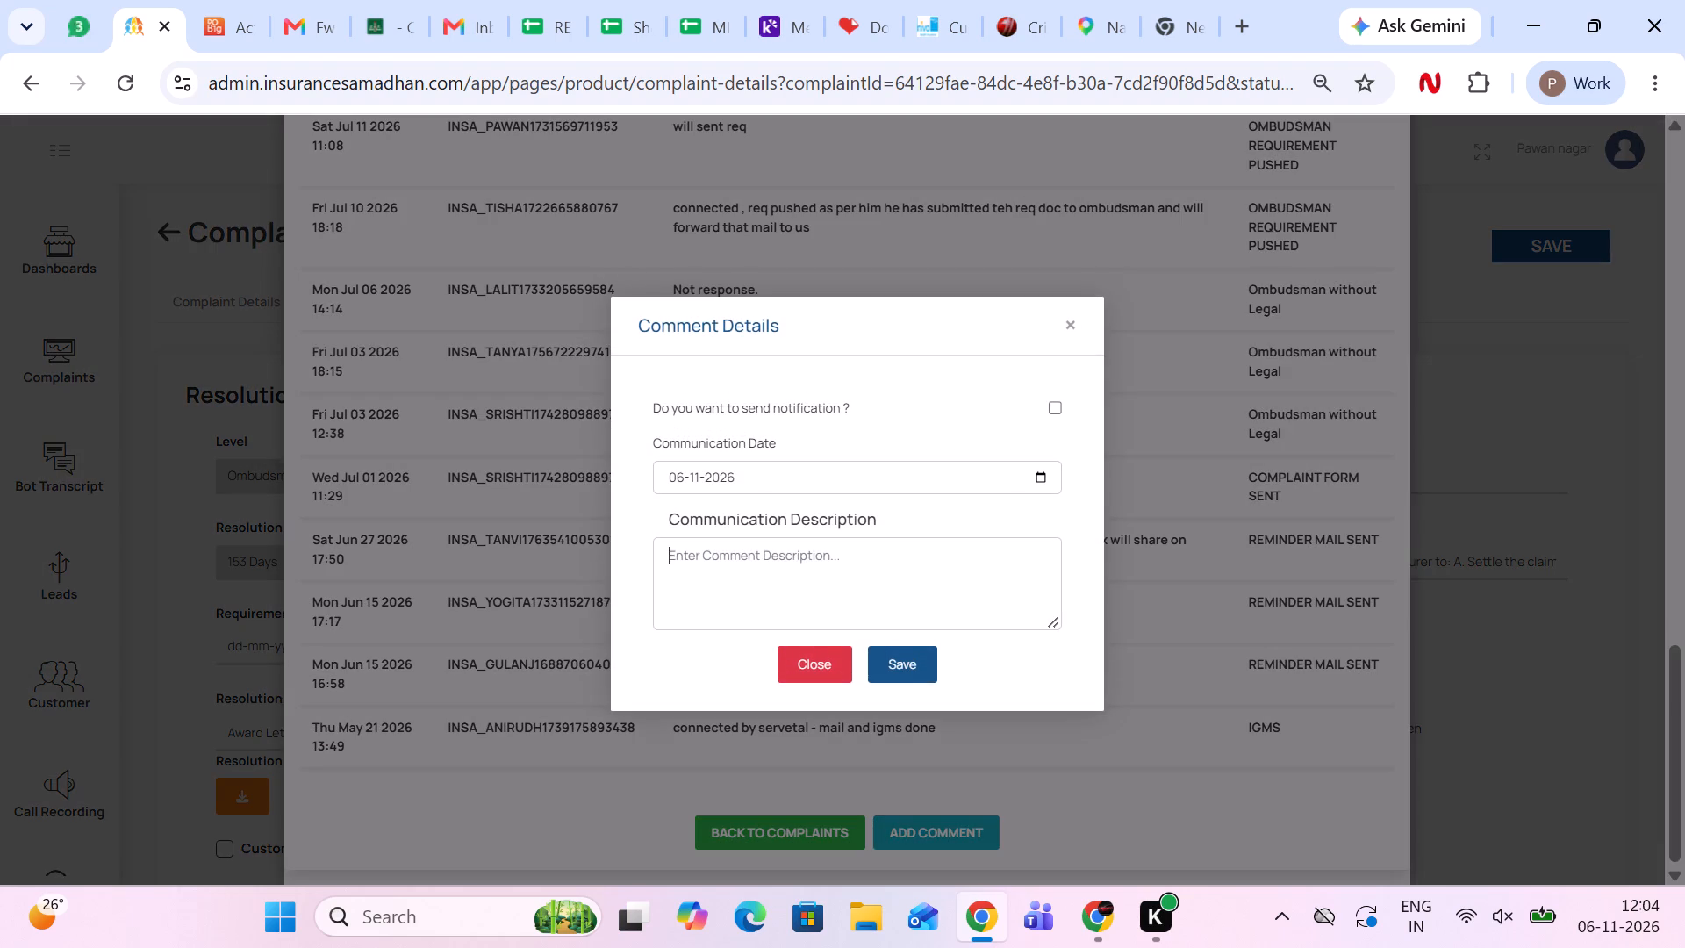
type("cx received")
key("space")
key("i")
key("s")
key("BackSpace")
key("BackSpace")
type("his calim amount")
key("space")
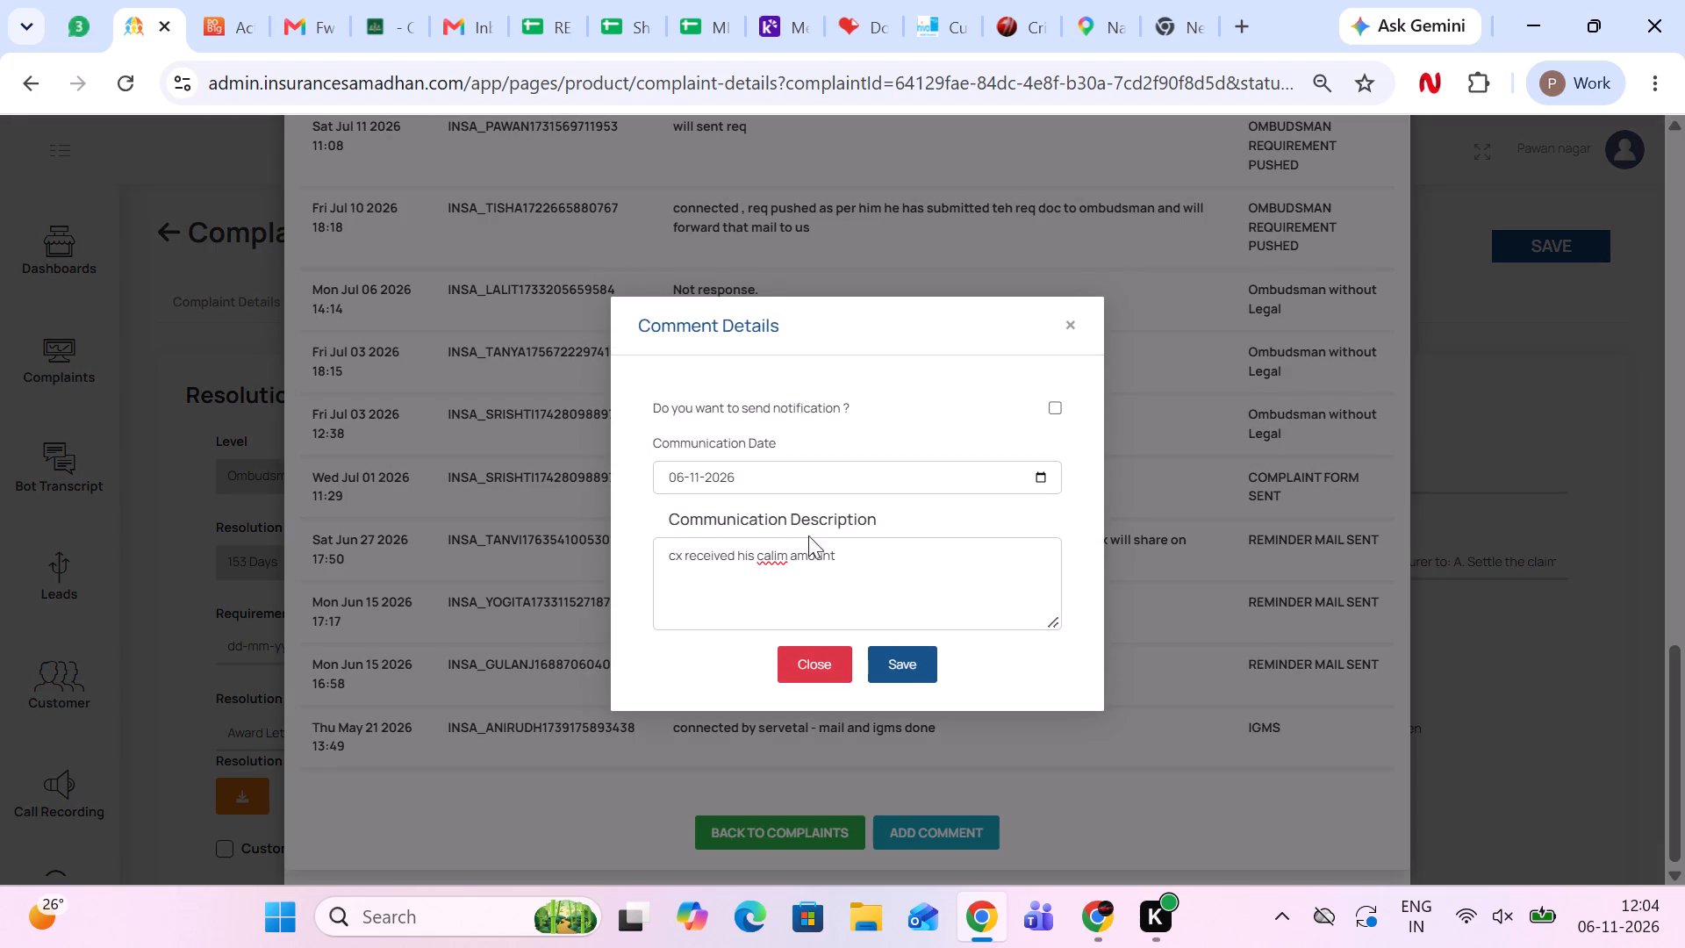
right_click(779, 552)
left_click(876, 269)
left_click(891, 641)
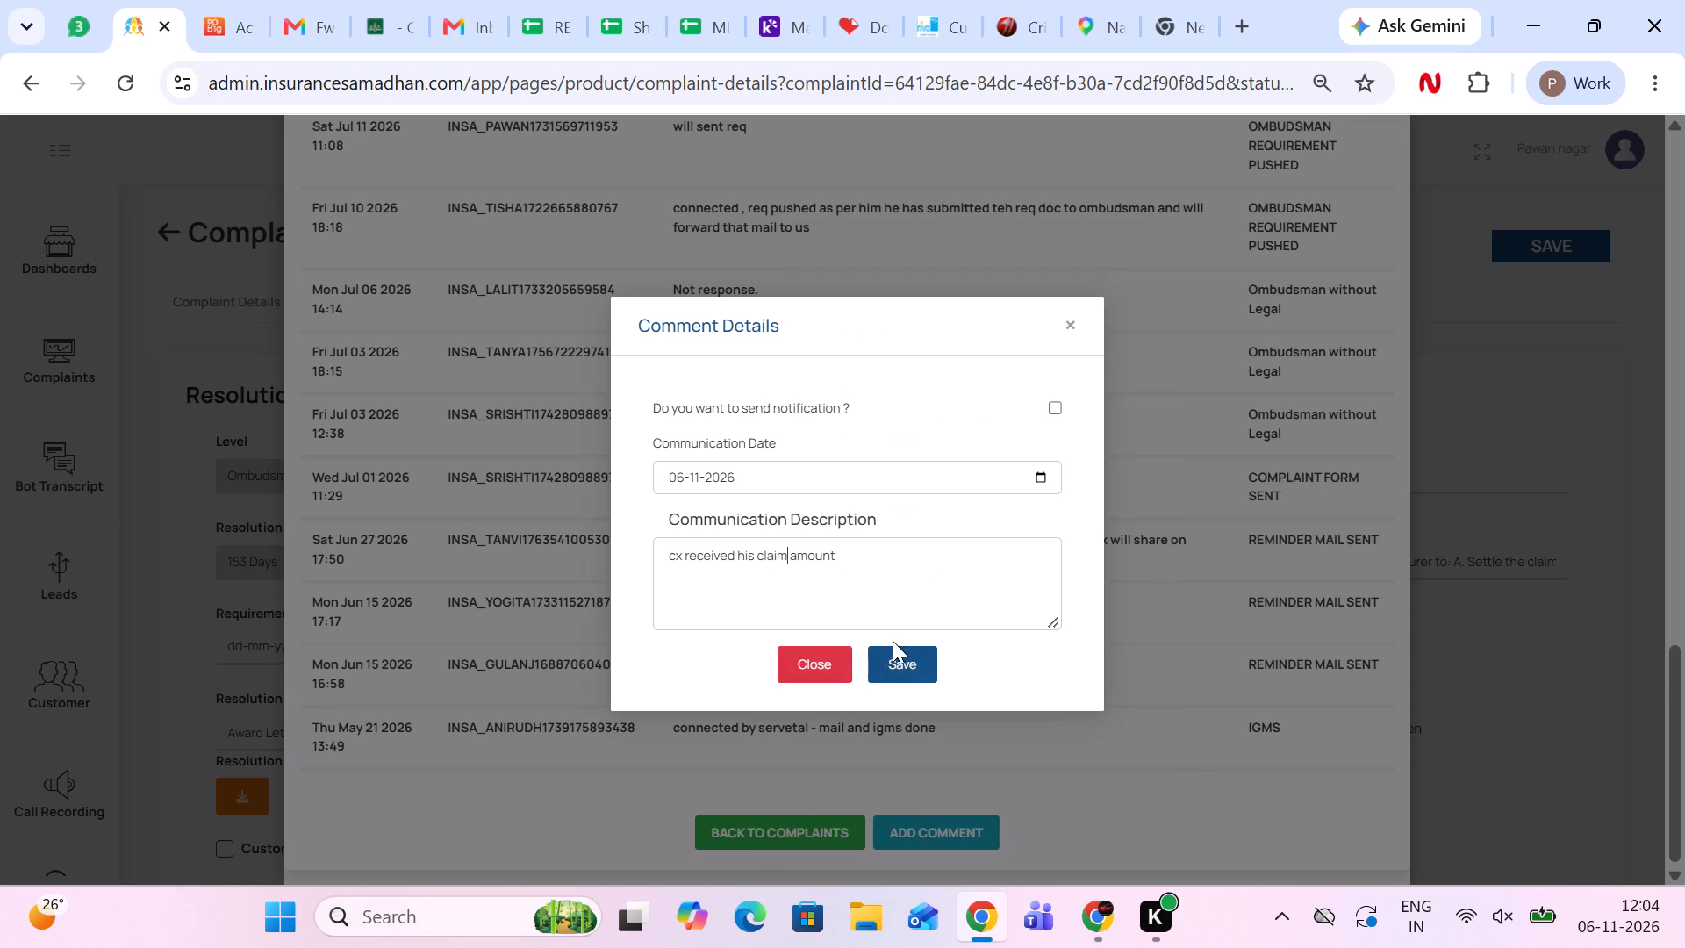
left_click(903, 659)
In RESOLVED SHEET NOVEMBER 2026, set the row 120 call status to Received and fill the whole row green.
left_click(570, 0)
left_click(349, 467)
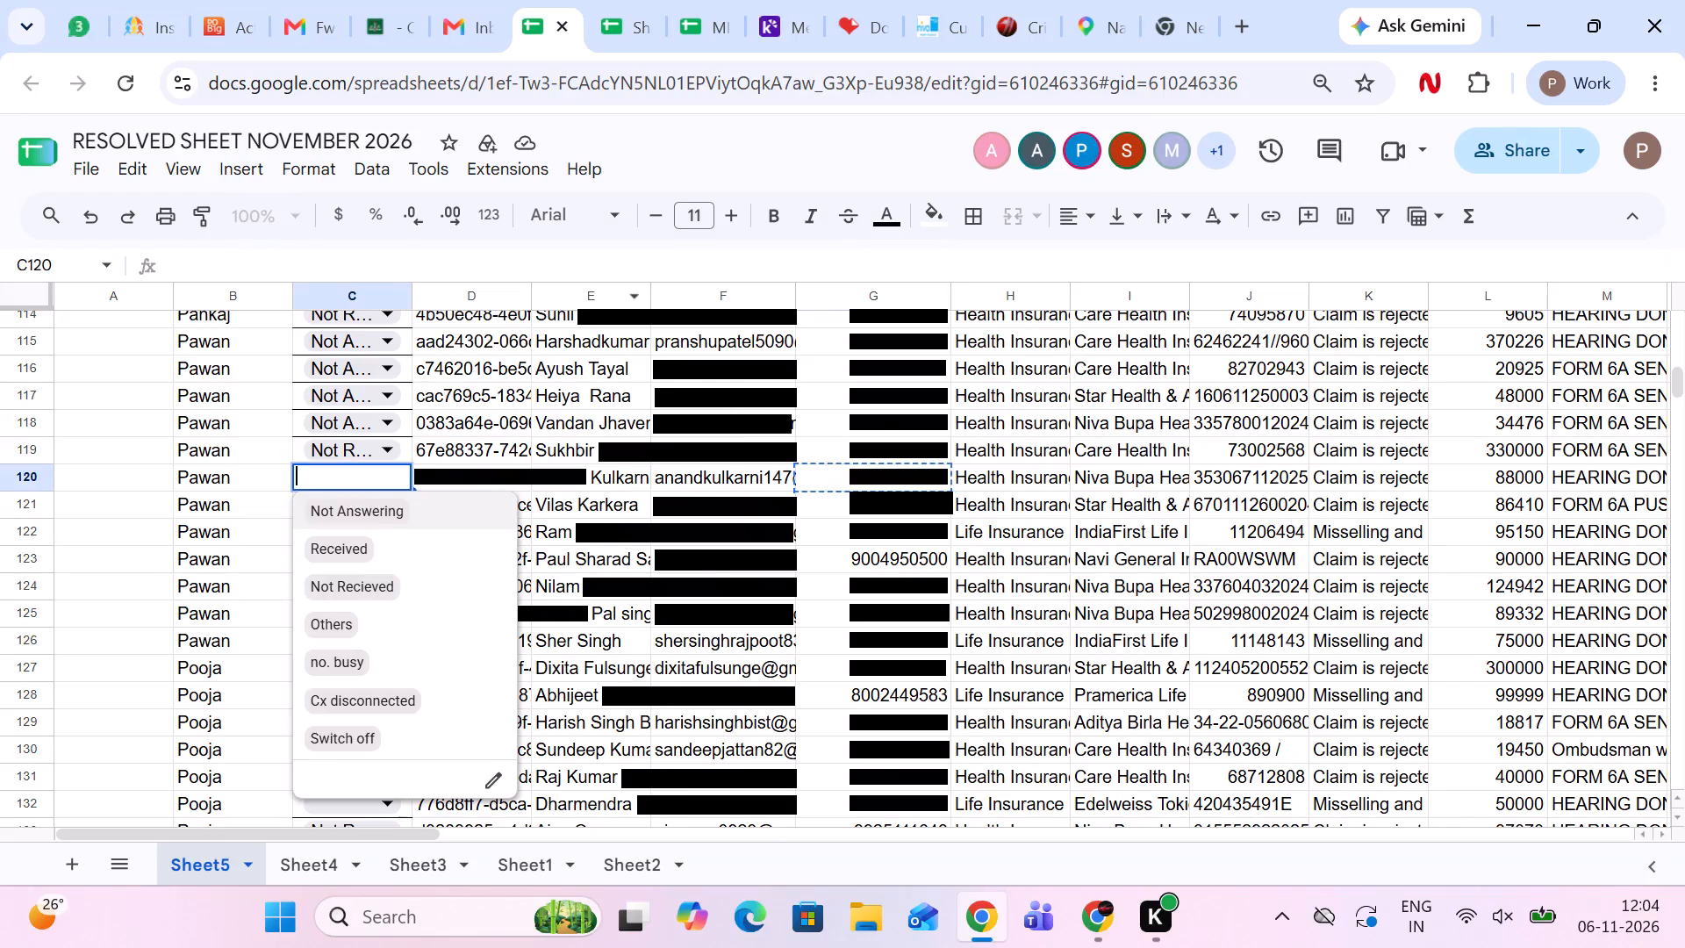
left_click(362, 555)
key("shift+space")
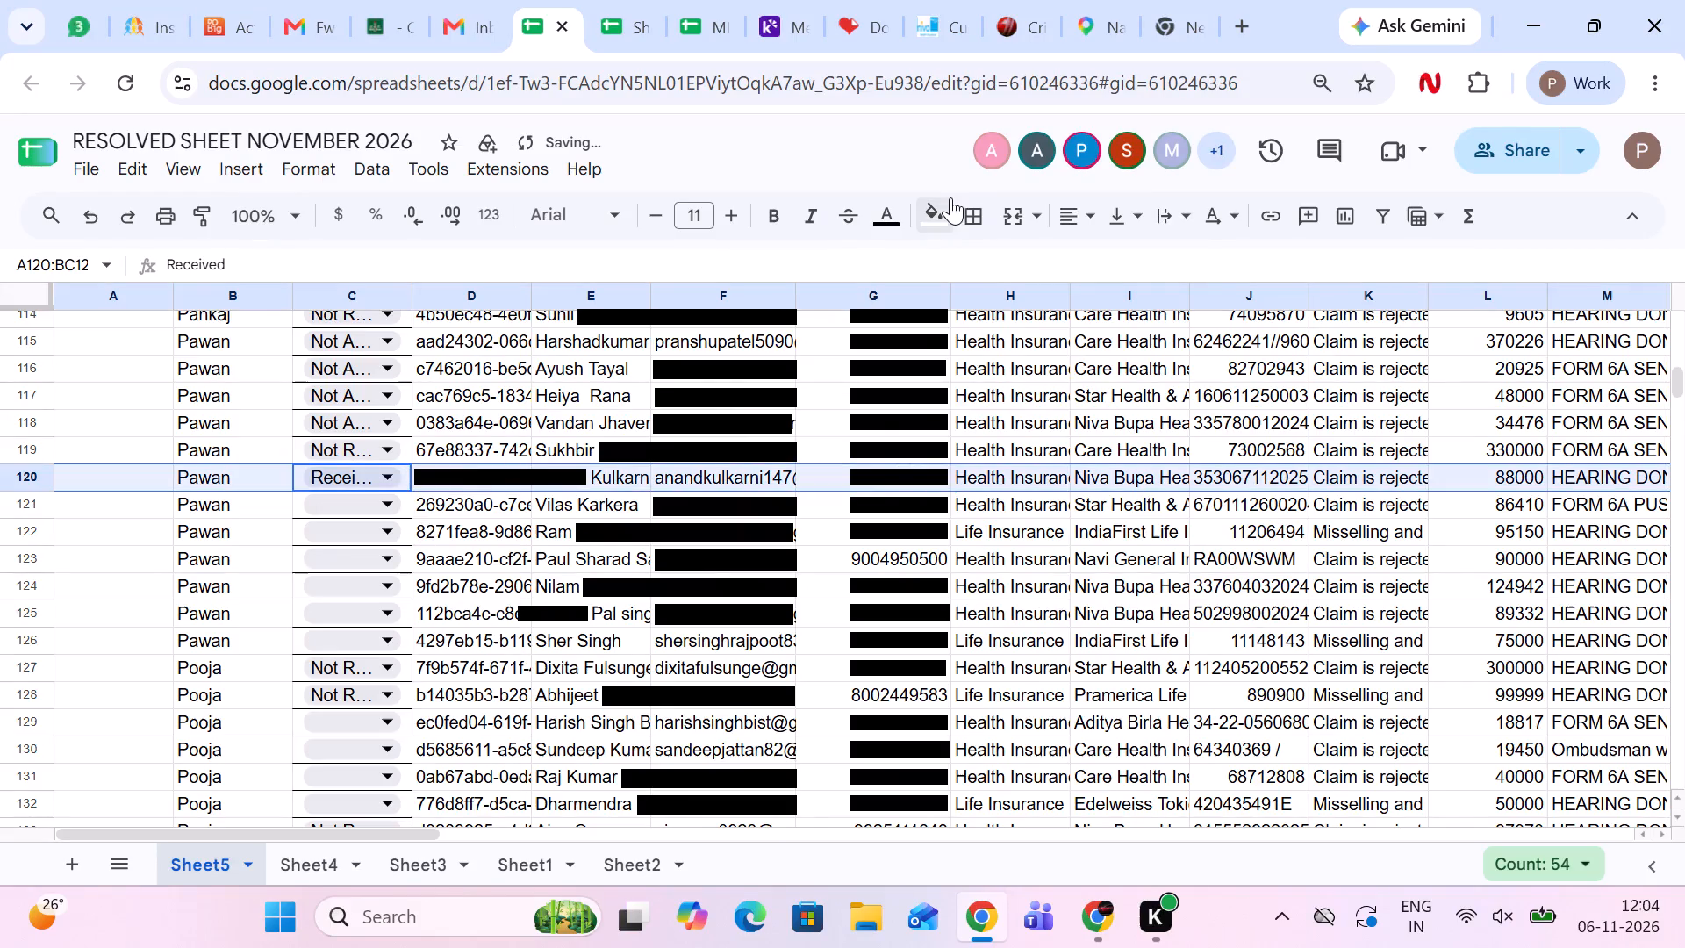
left_click(944, 201)
left_click(1033, 321)
Search the admin portal's All Complaints list for the row 121 phone number and review that complaint's communication log.
left_click(925, 506)
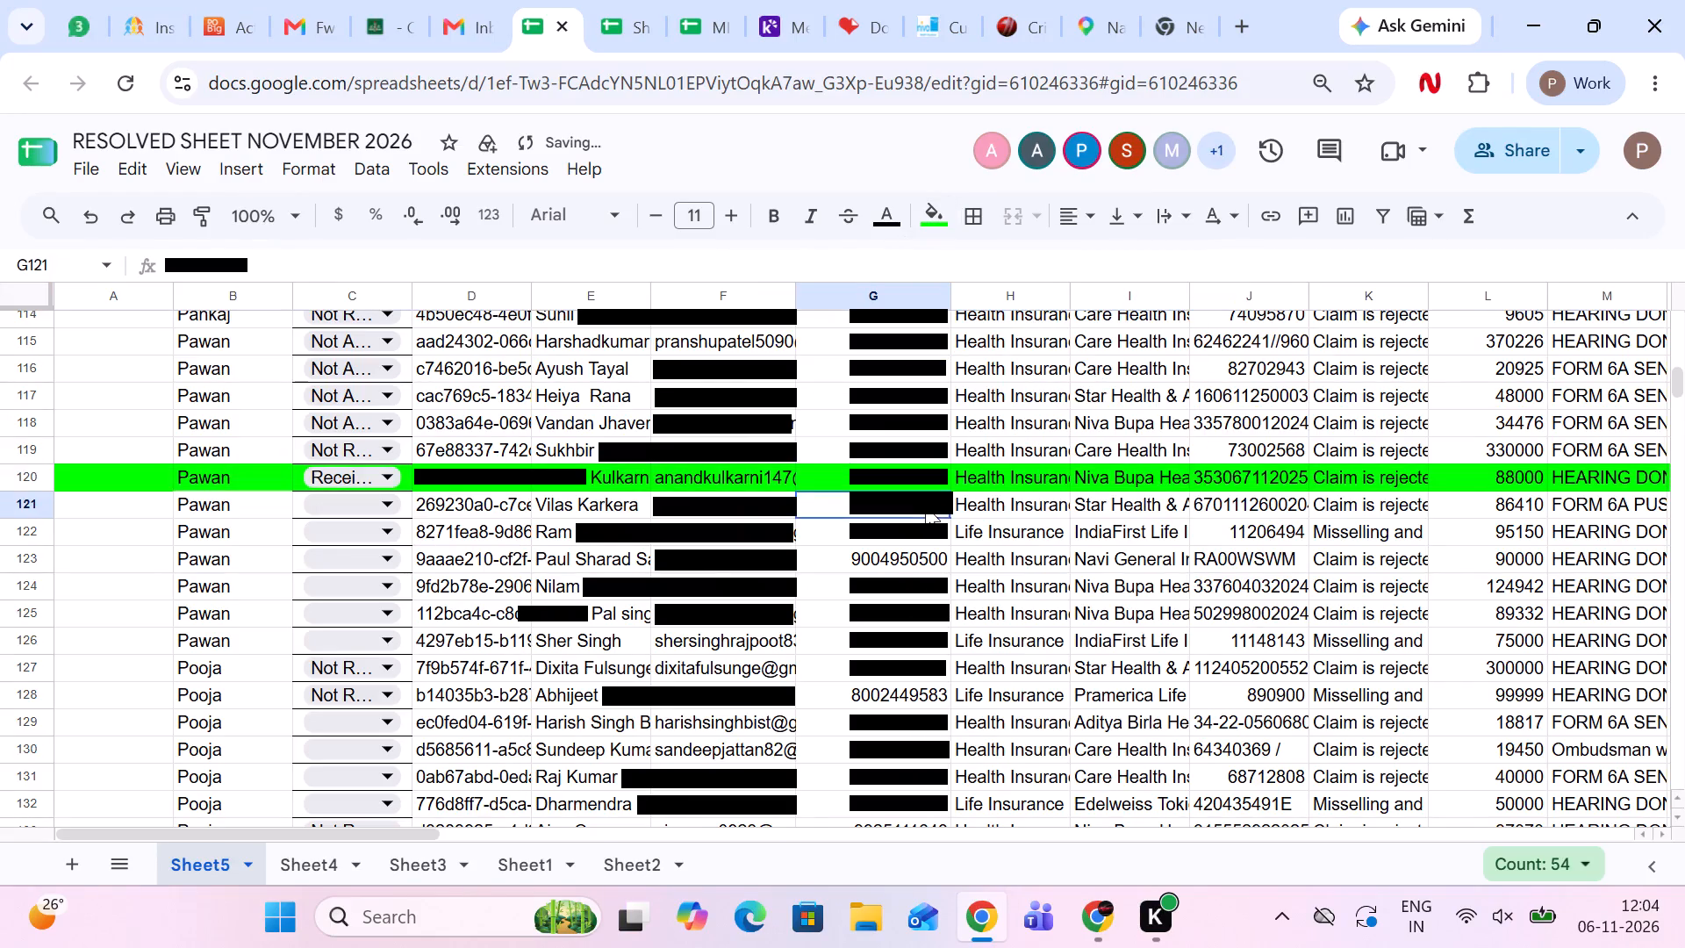
key("ctrl+c")
left_click(148, 0)
left_click(190, 348)
left_click(174, 237)
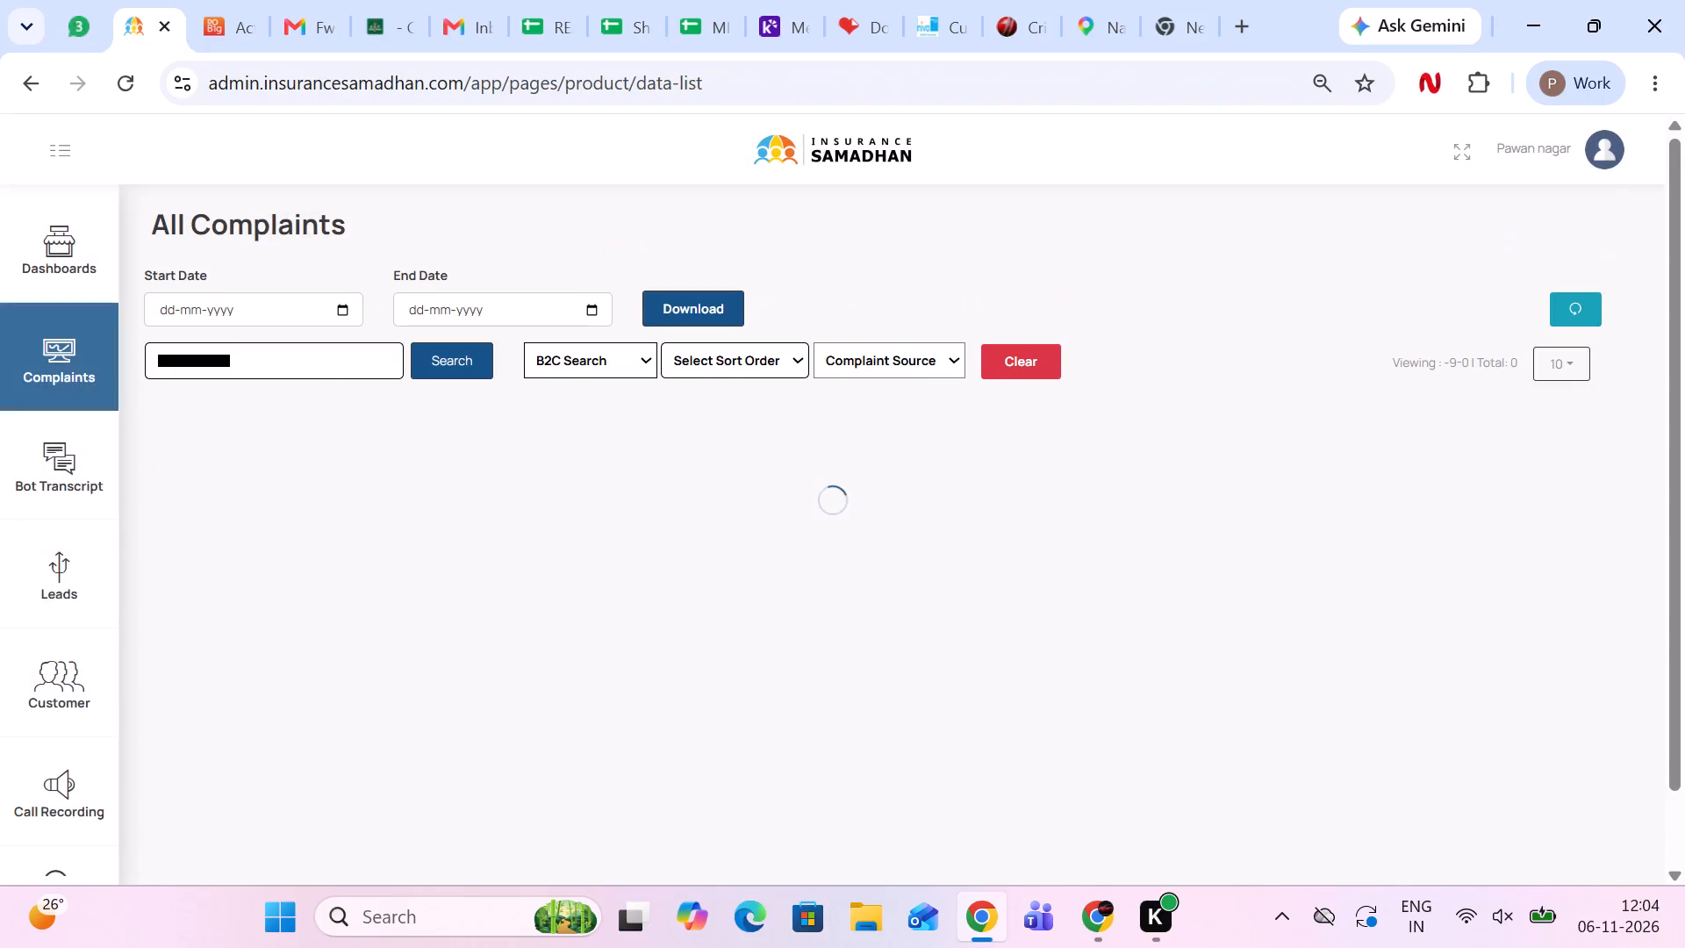
double_click(355, 361)
key("ctrl+v")
left_click(441, 352)
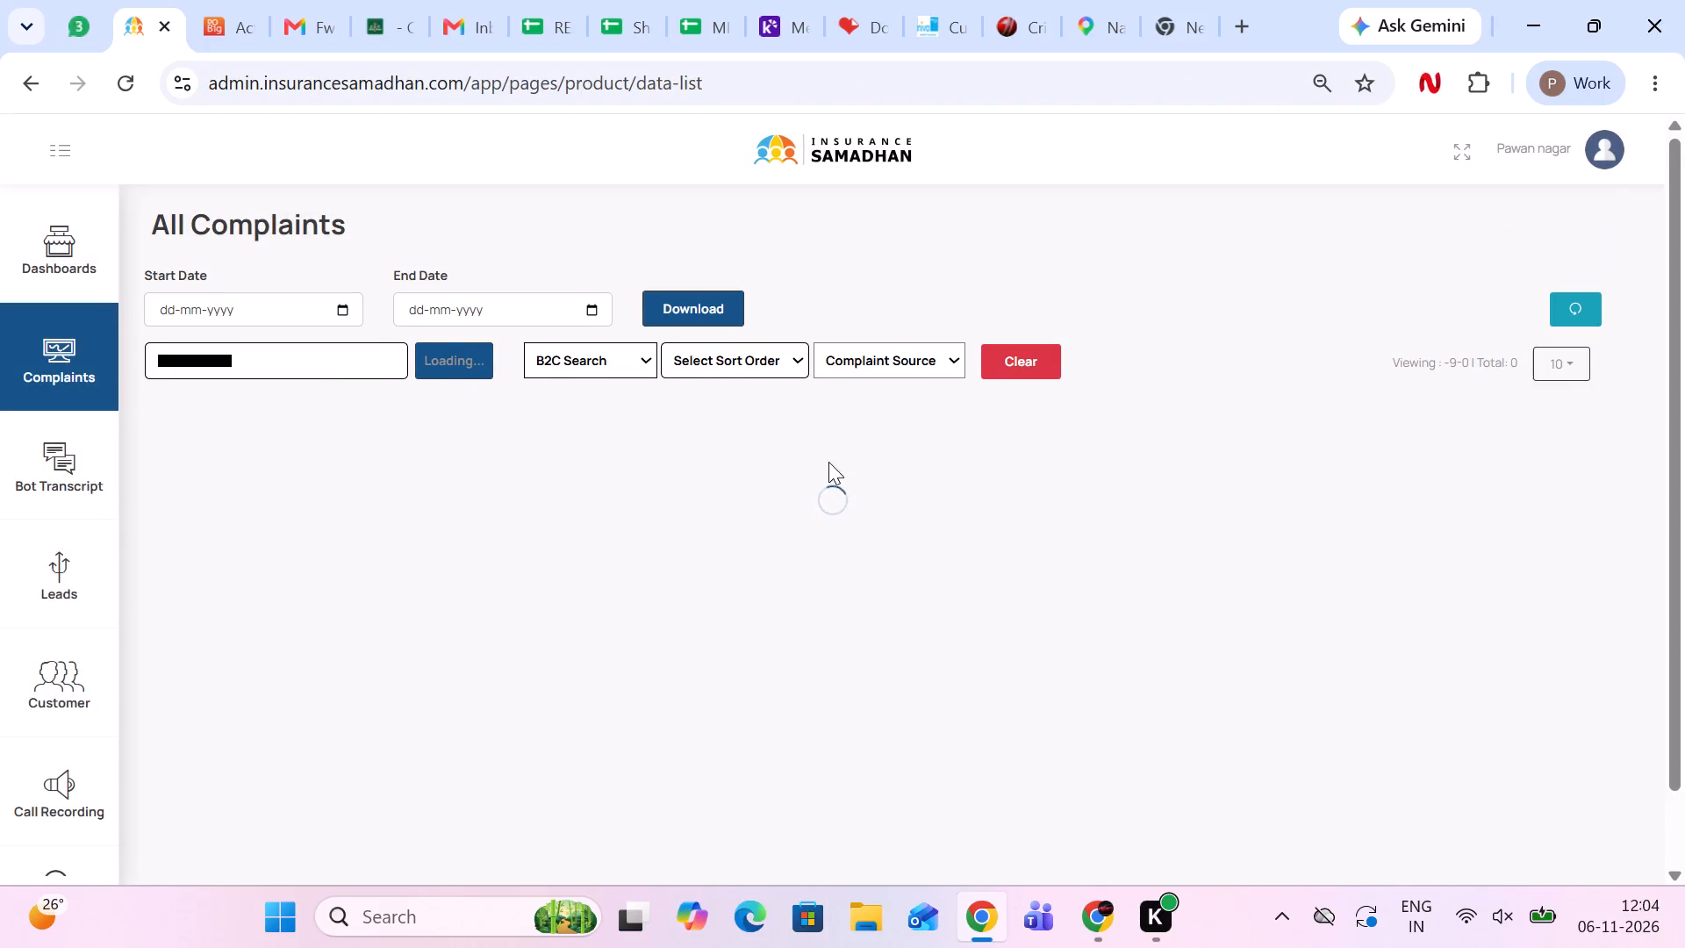
left_click(440, 370)
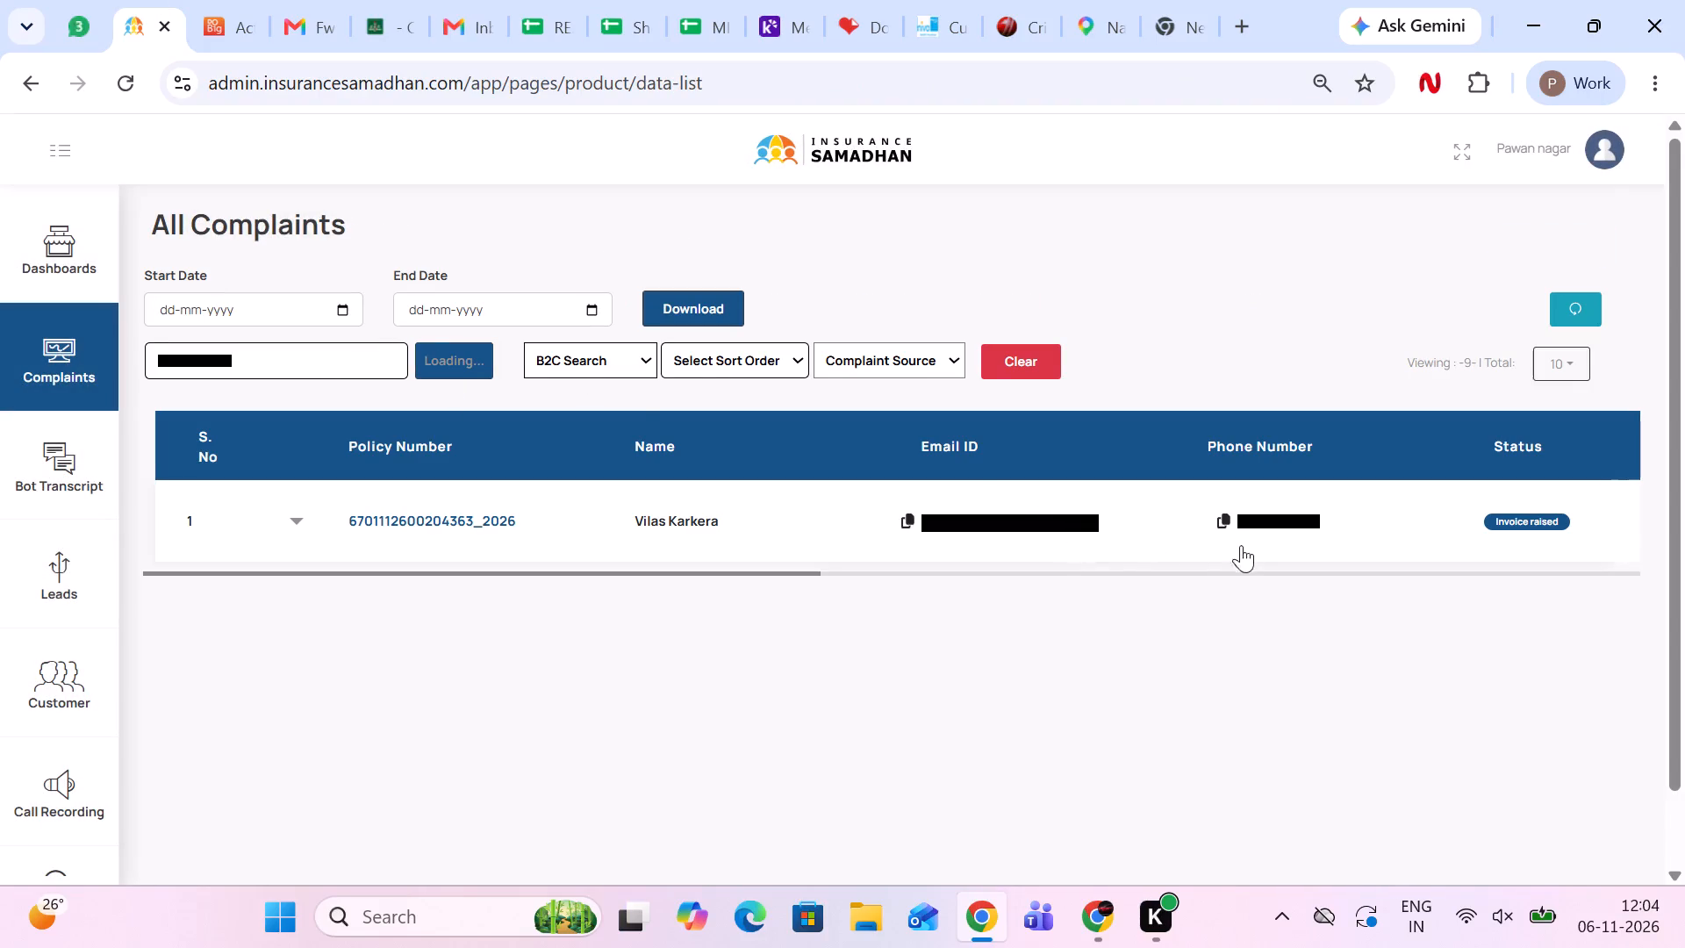
left_click(1187, 531)
left_click(1243, 598)
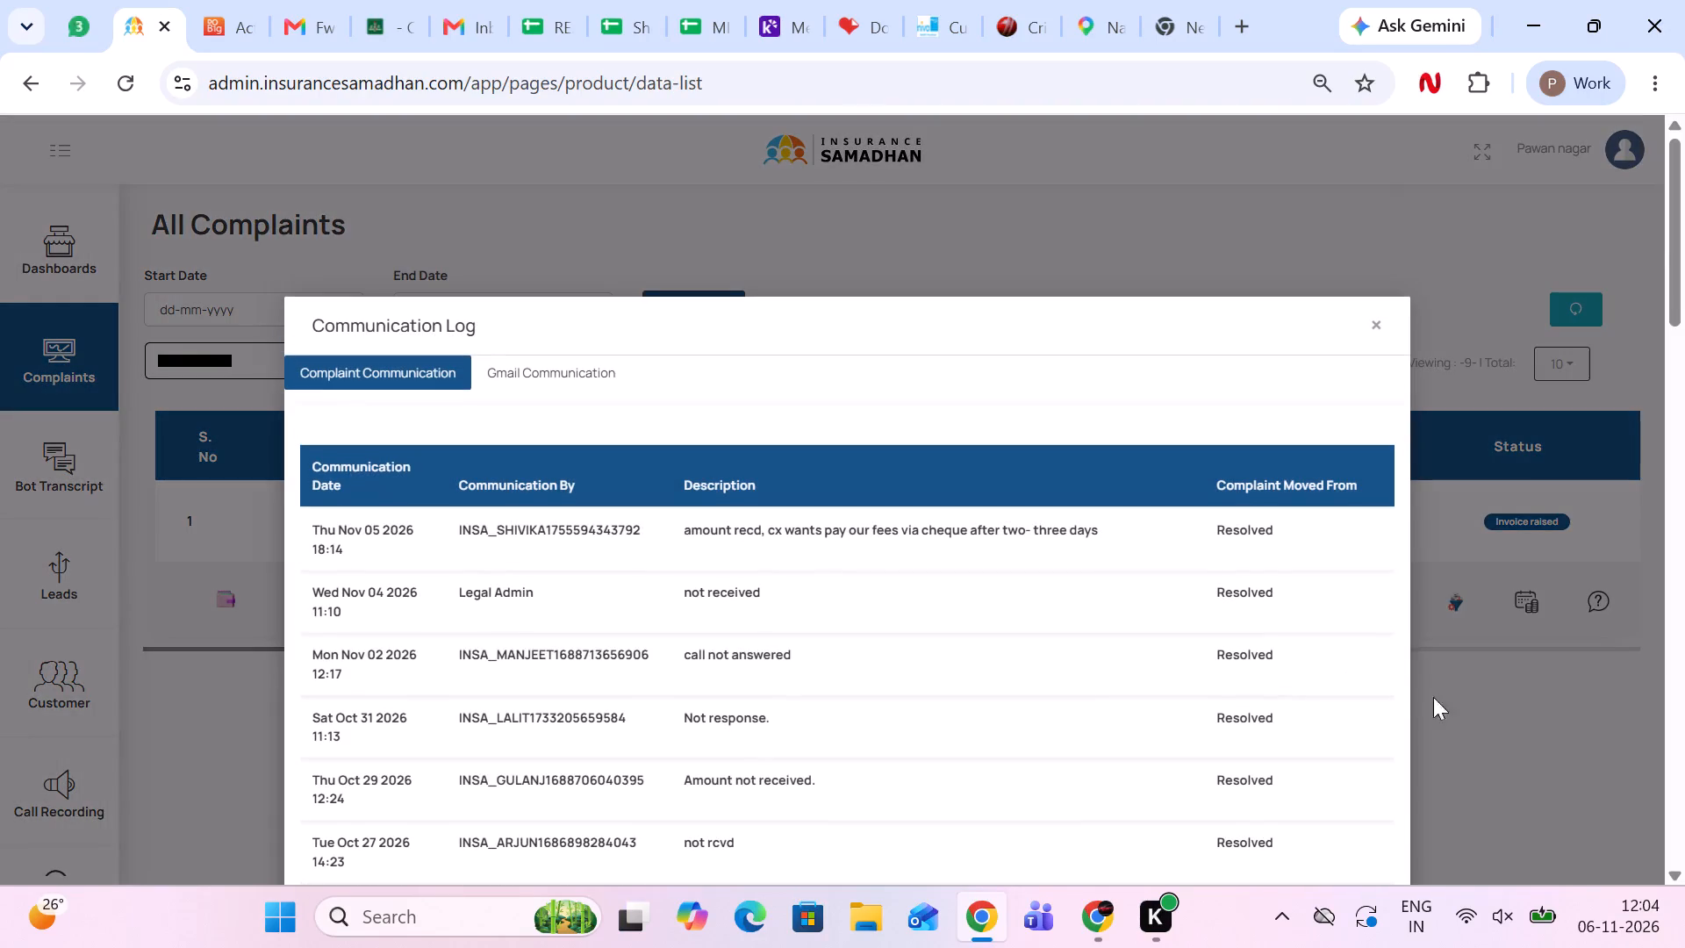
left_click(1488, 701)
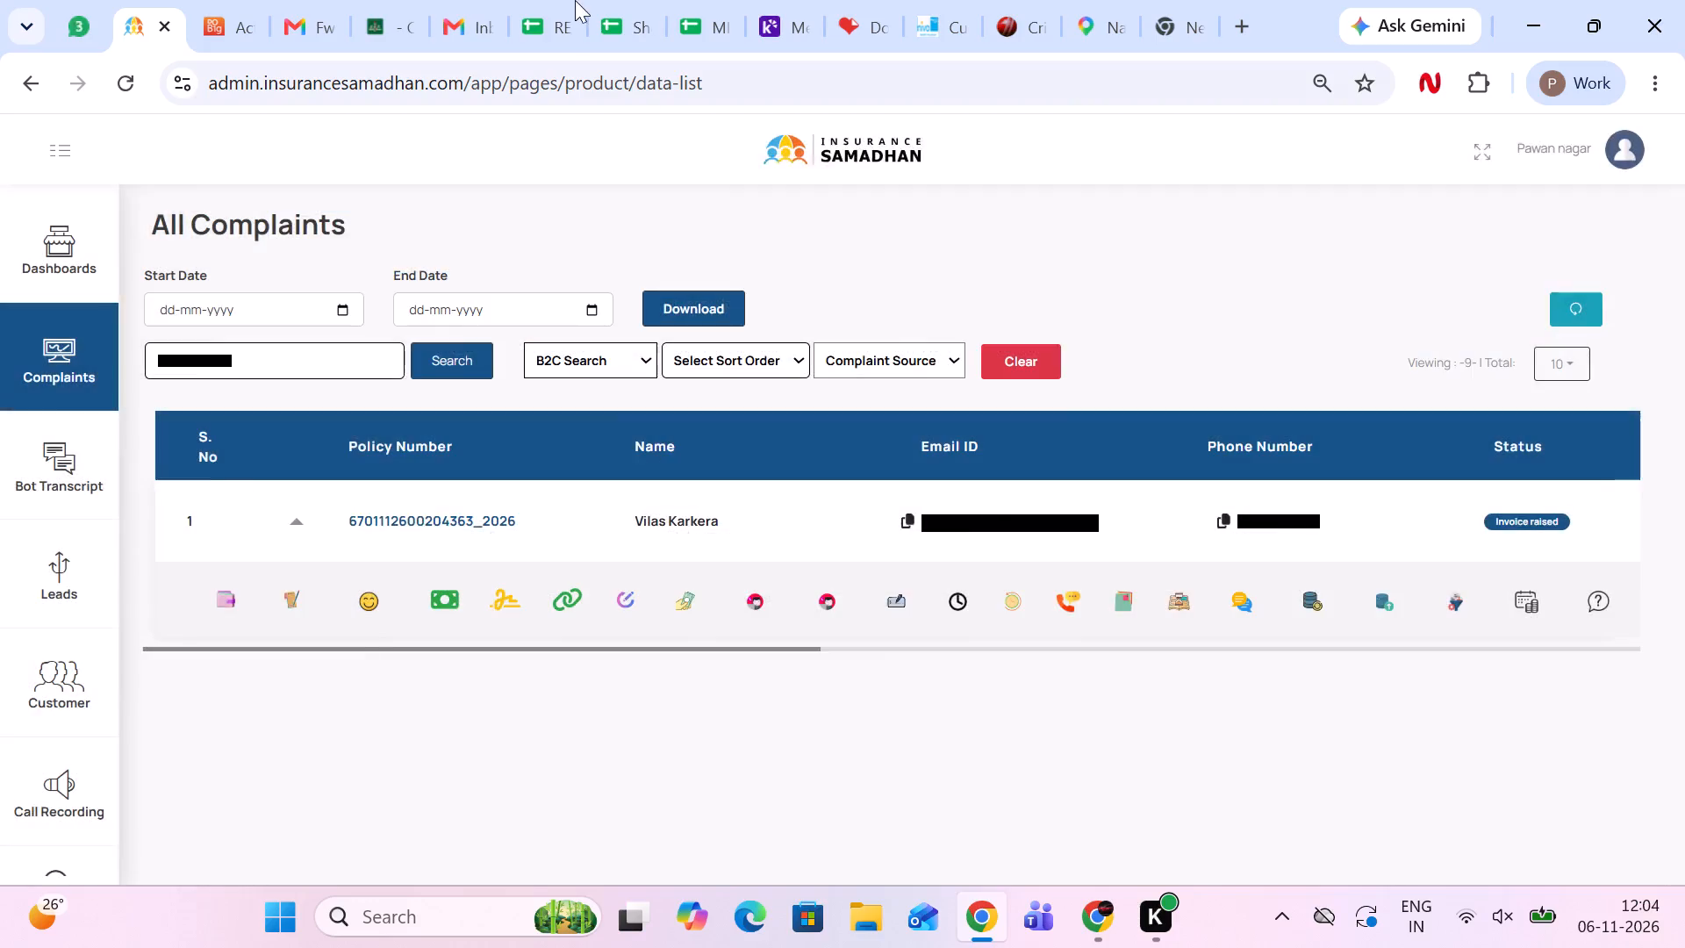
Back in the resolved sheet, set the row 121 call status to Received and fill the whole row green.
left_click(548, 0)
left_click(375, 503)
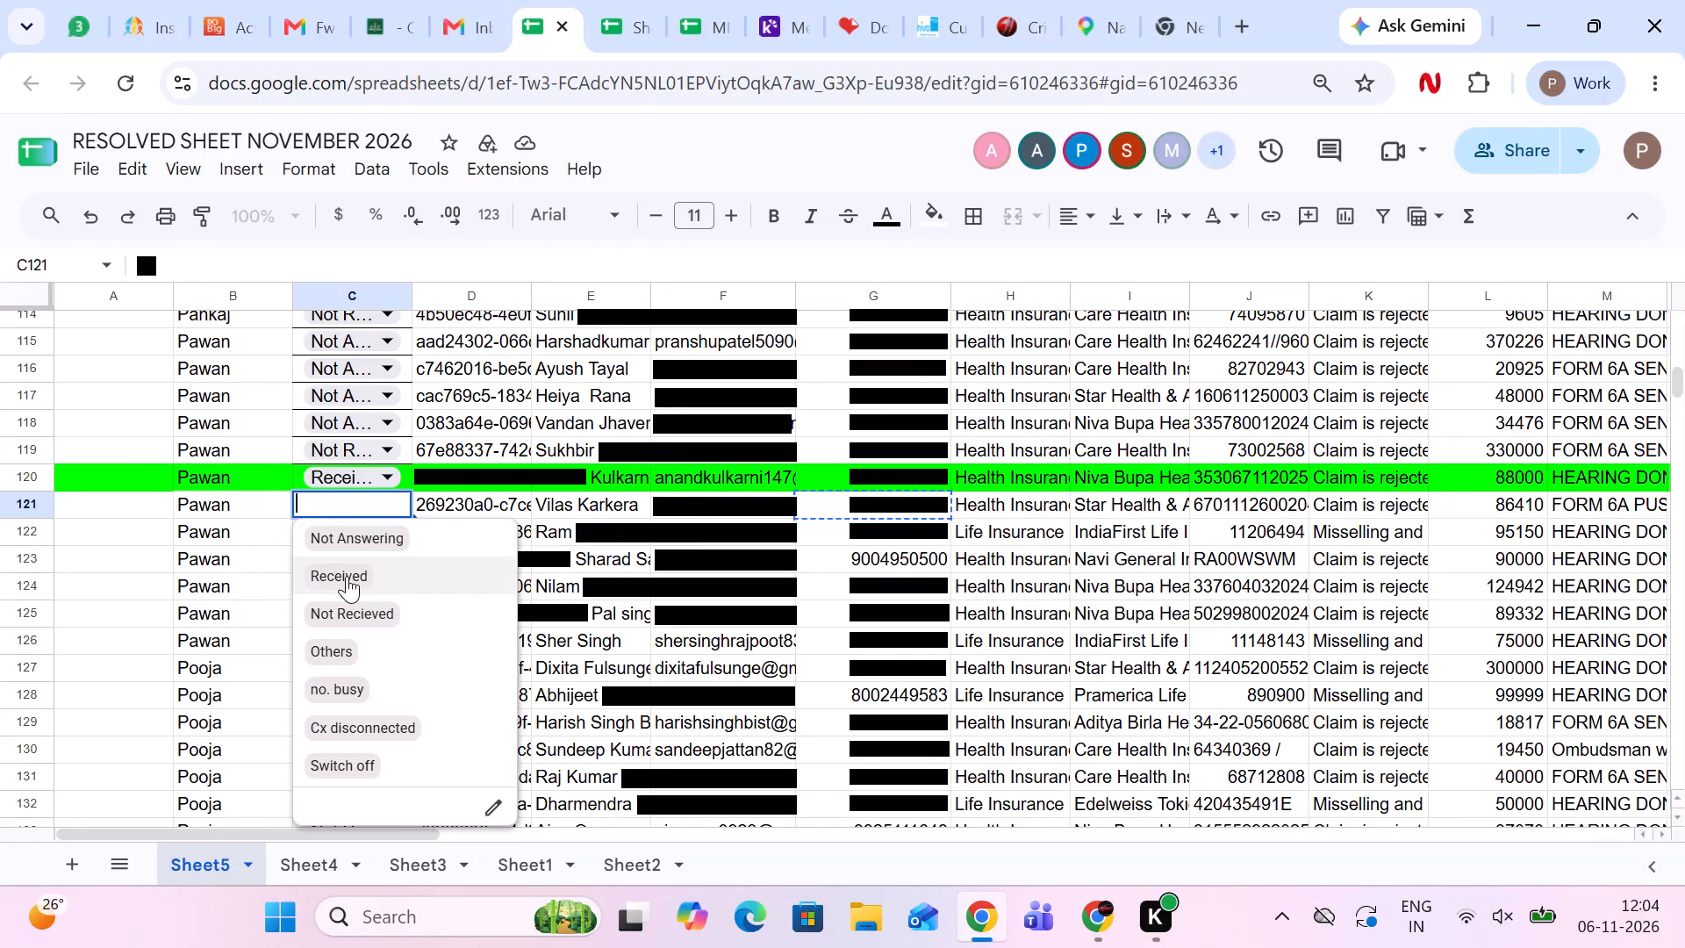
left_click(347, 576)
key("shift+space")
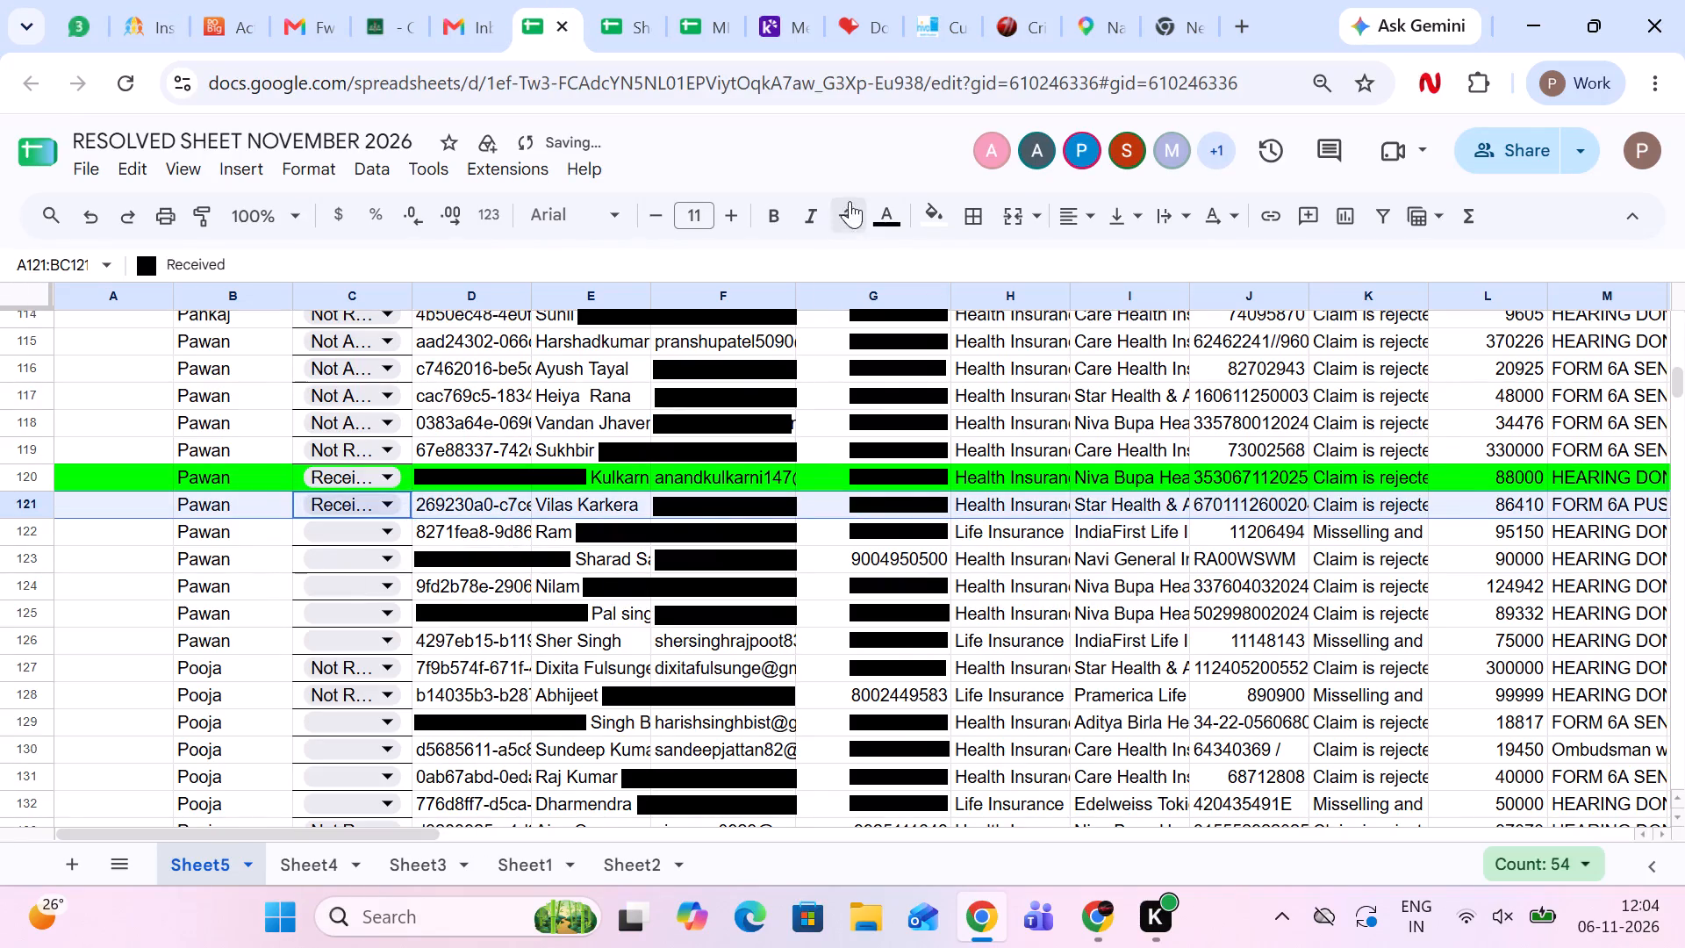
left_click(929, 213)
left_click(1050, 328)
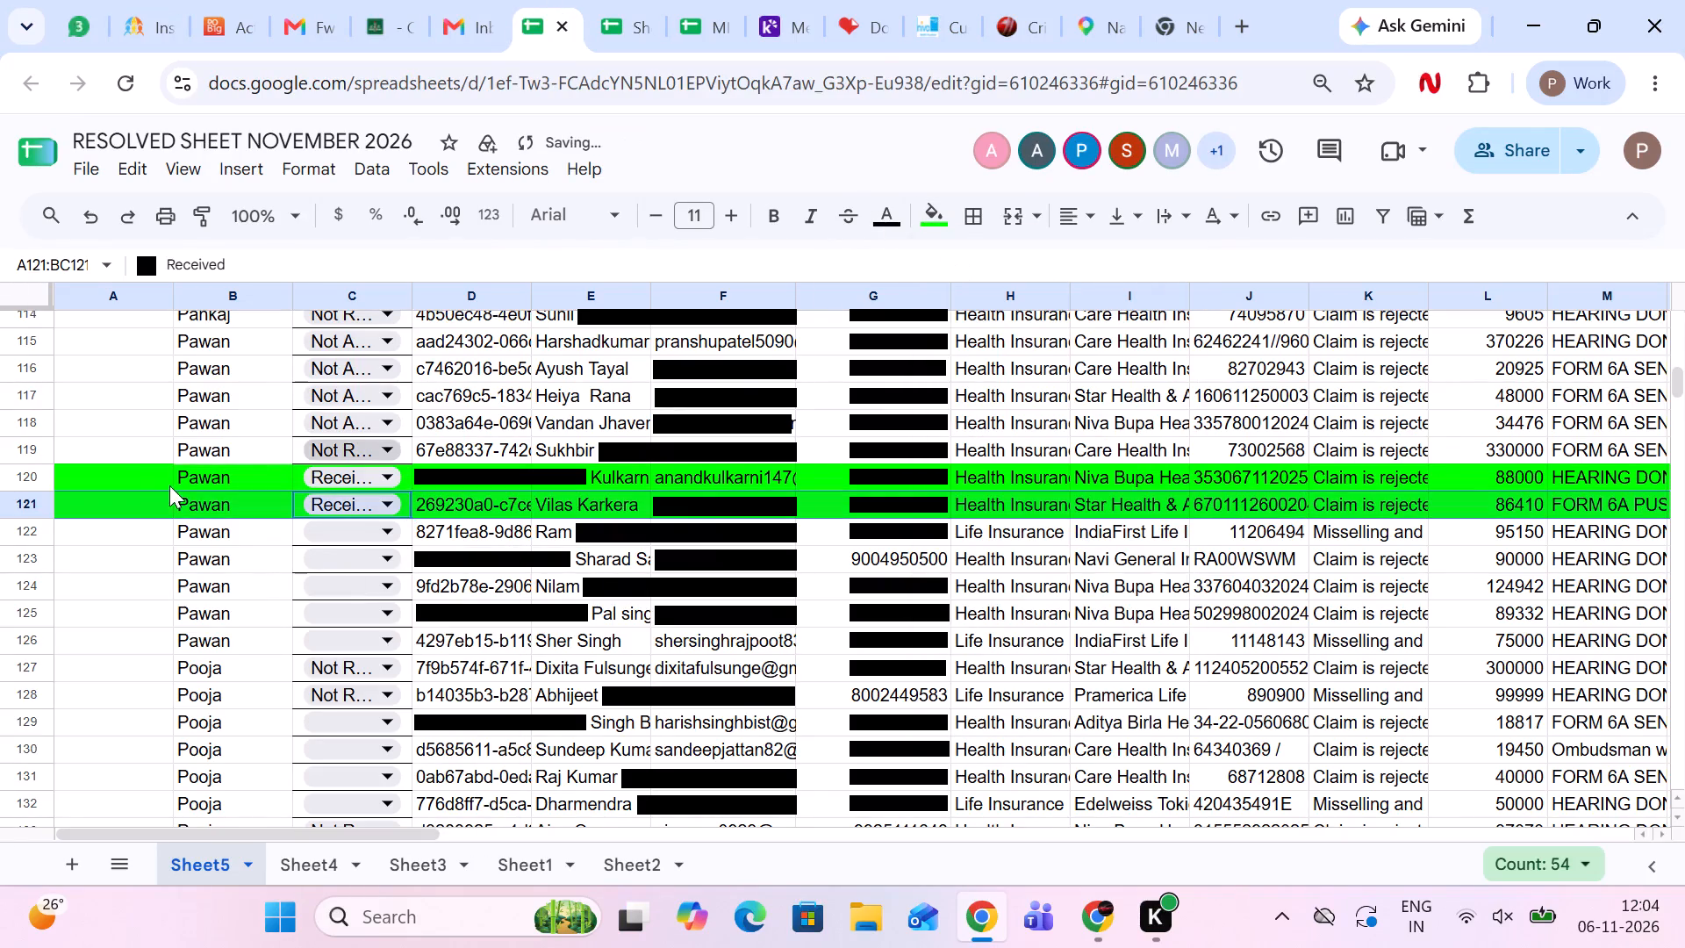
Enter the note "Marked by shivika" in column A of row 121.
left_click(136, 498)
type("Marked by shivika")
key("Return")
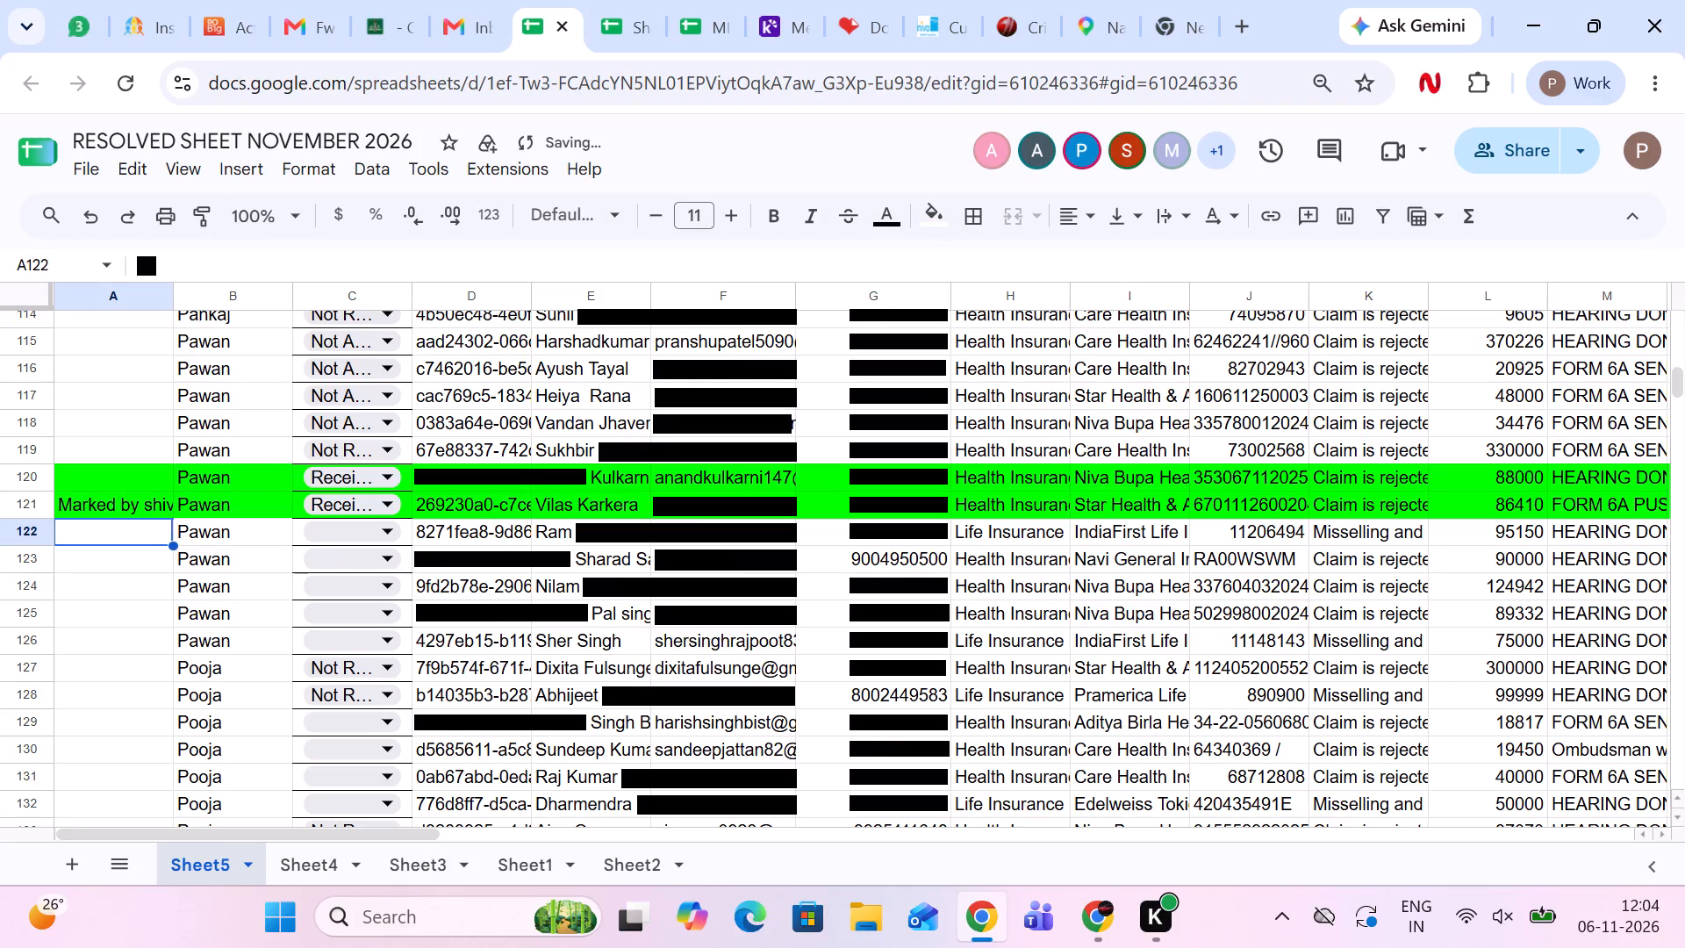
key("Right")
key("Right")
key("Right")
key("Right")
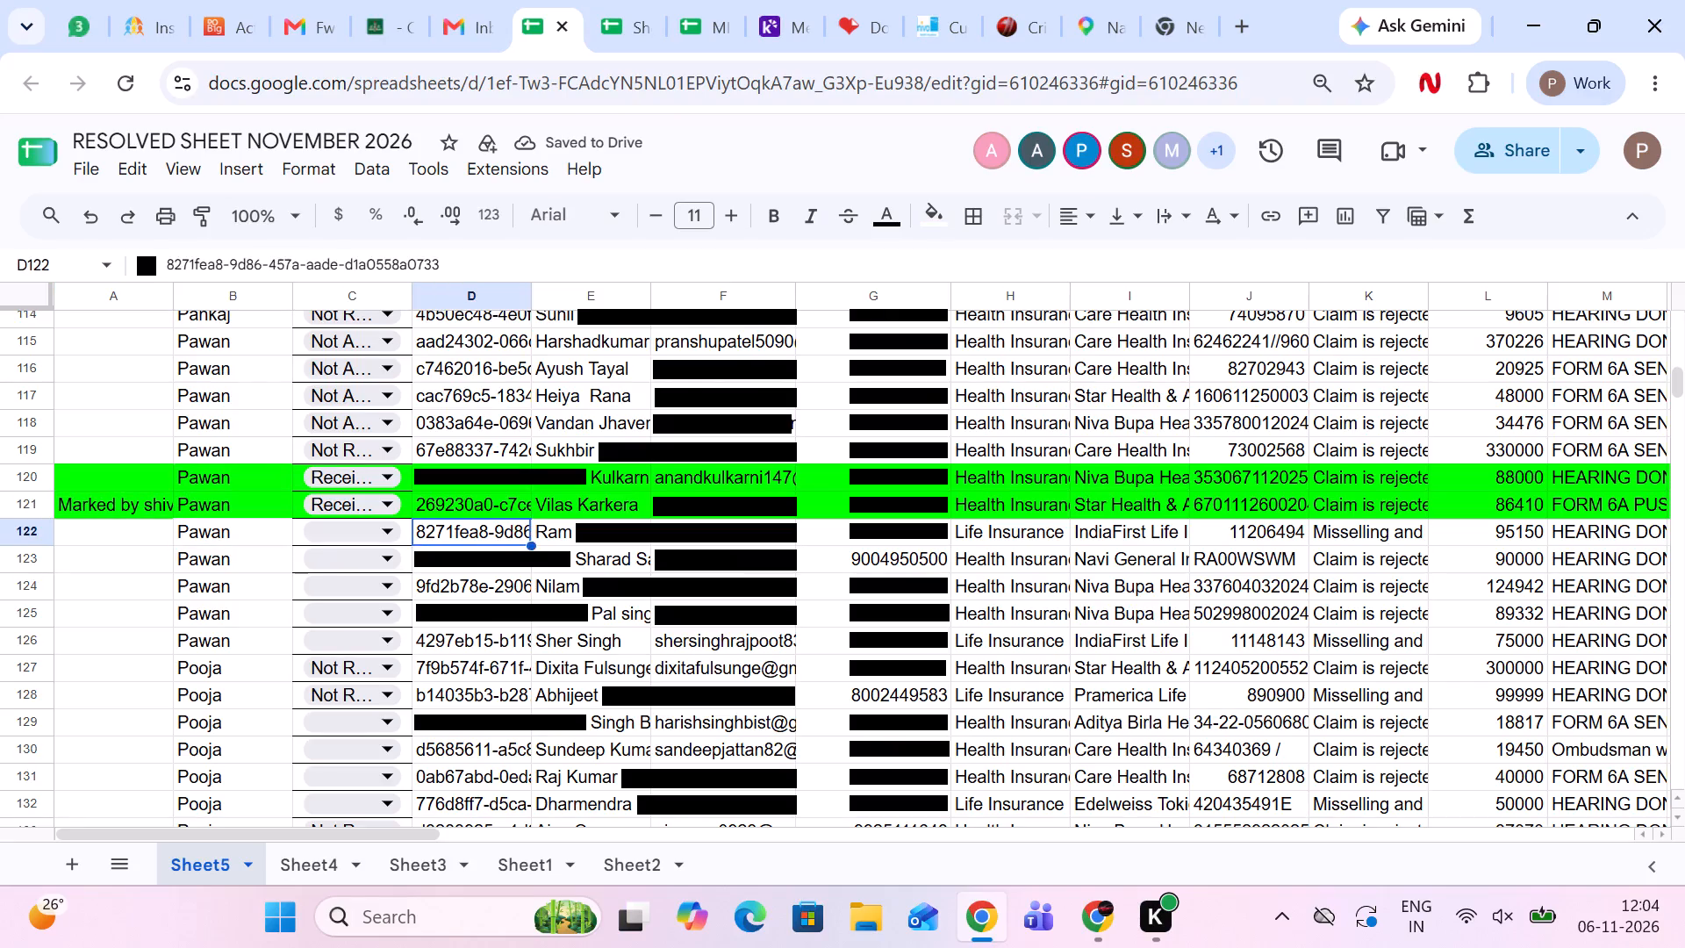
key("Right")
key("Right")
key("ctrl+c")
key("ctrl+c")
key("ctrl+c")
key("ctrl+c")
key("ctrl+c")
key("ctrl+c")
key("ctrl+c")
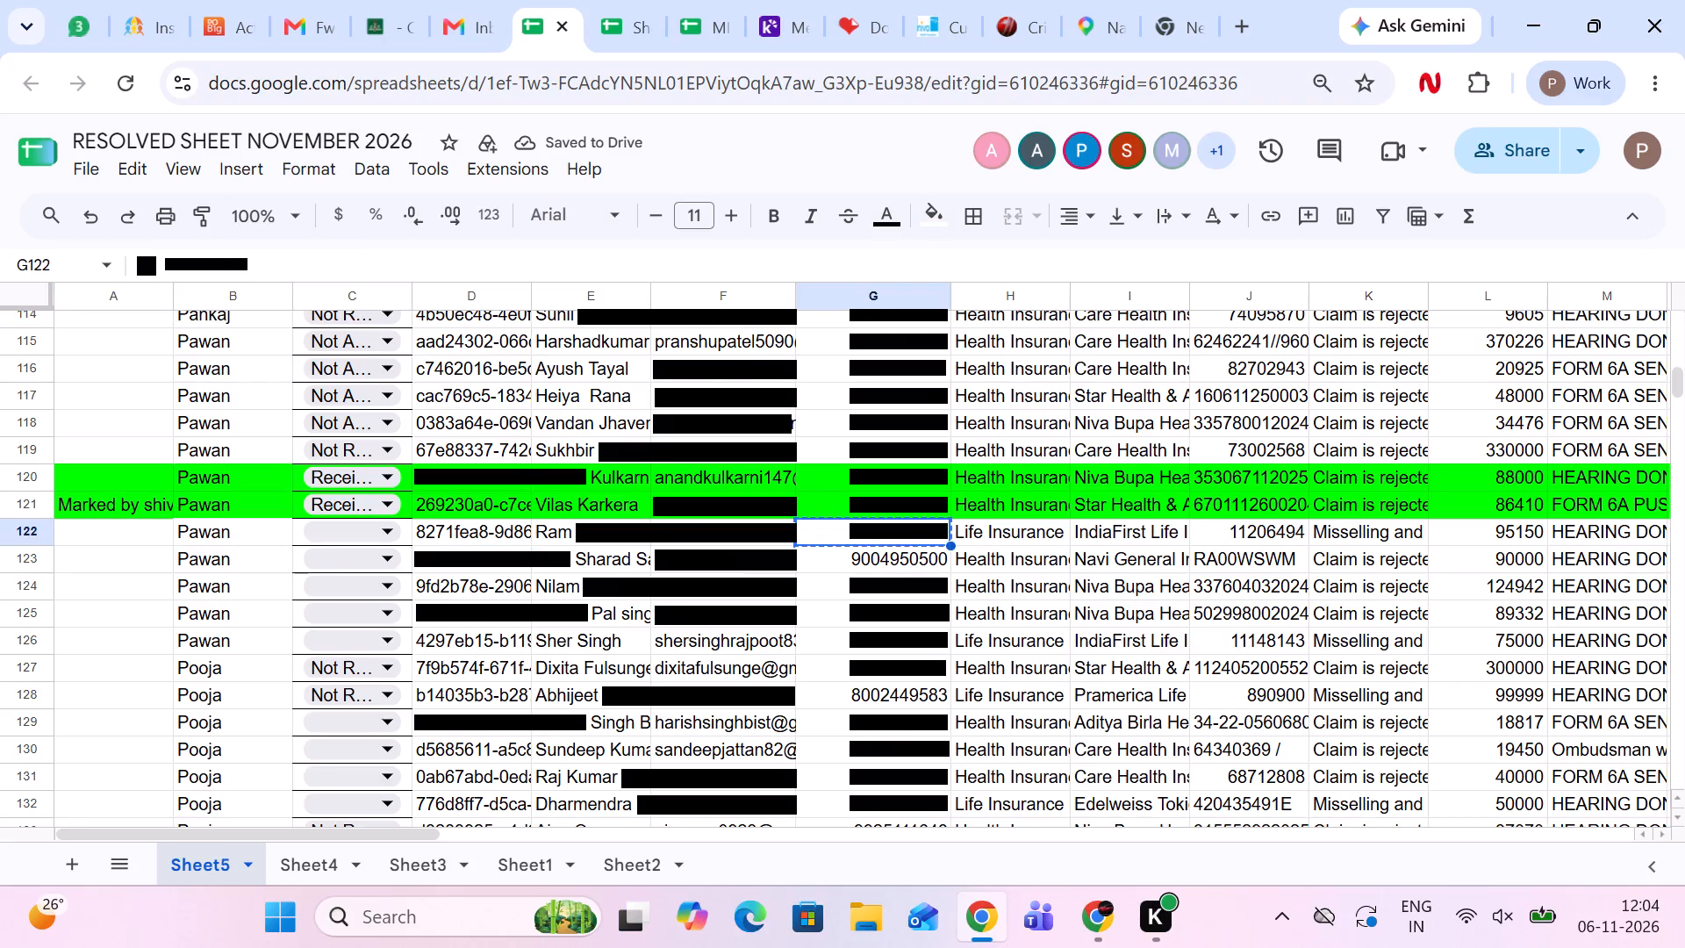
key("ctrl+c")
left_click(171, 0)
double_click(291, 358)
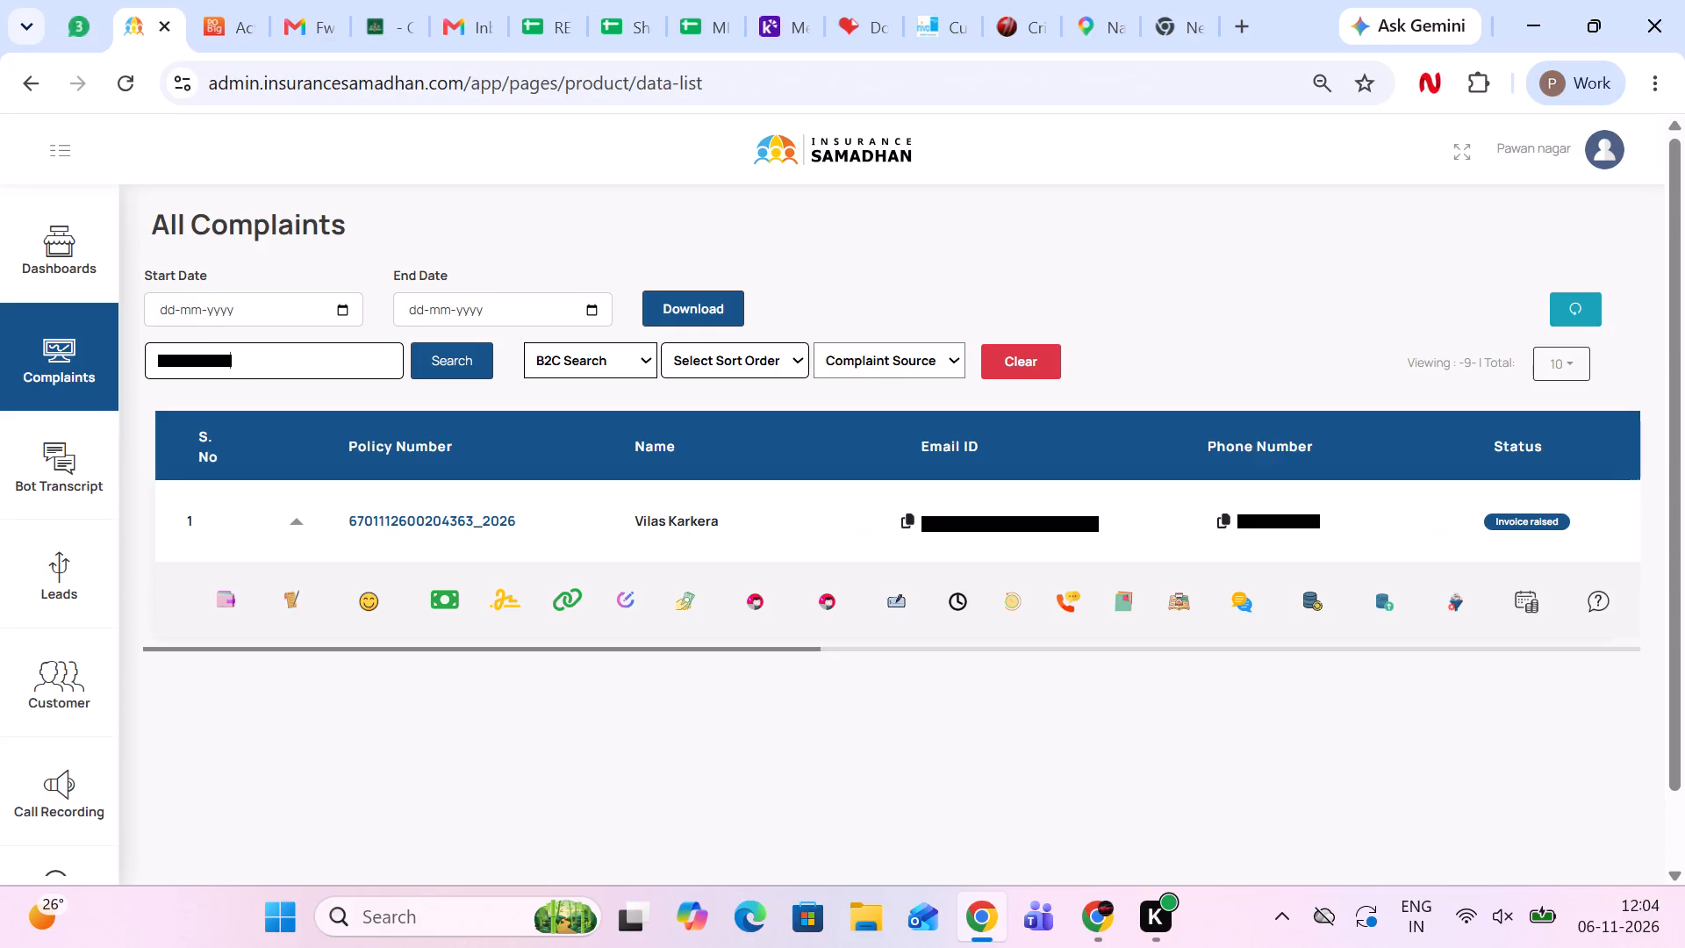
key("ctrl+v")
left_click(442, 364)
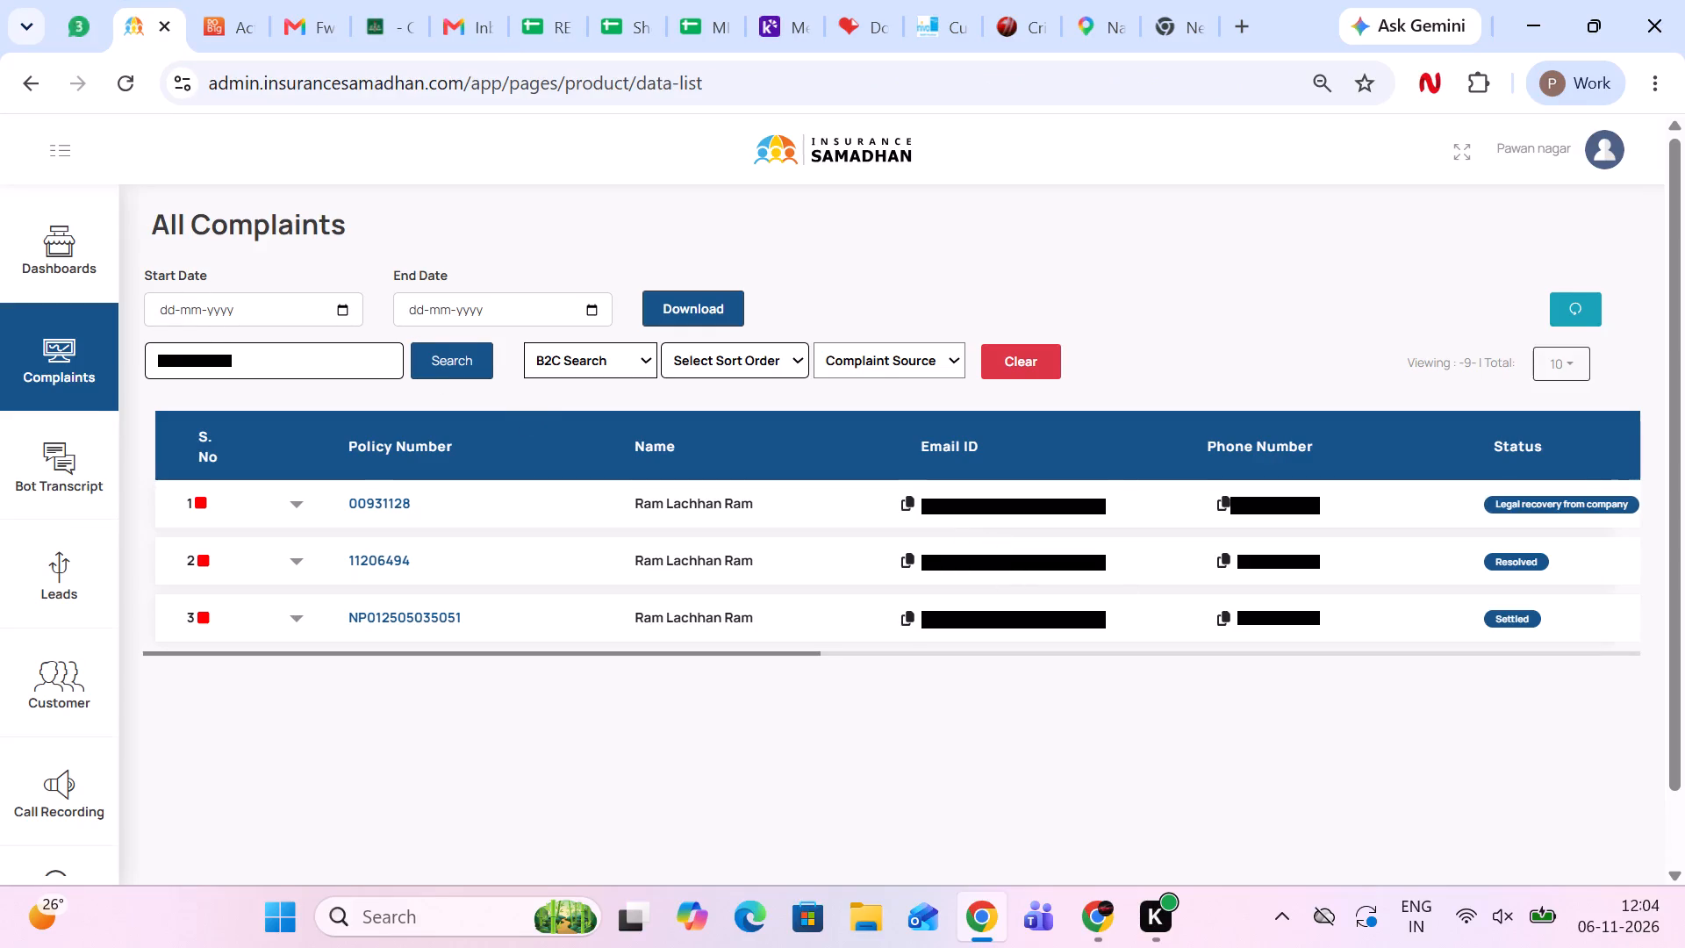
left_click(1209, 579)
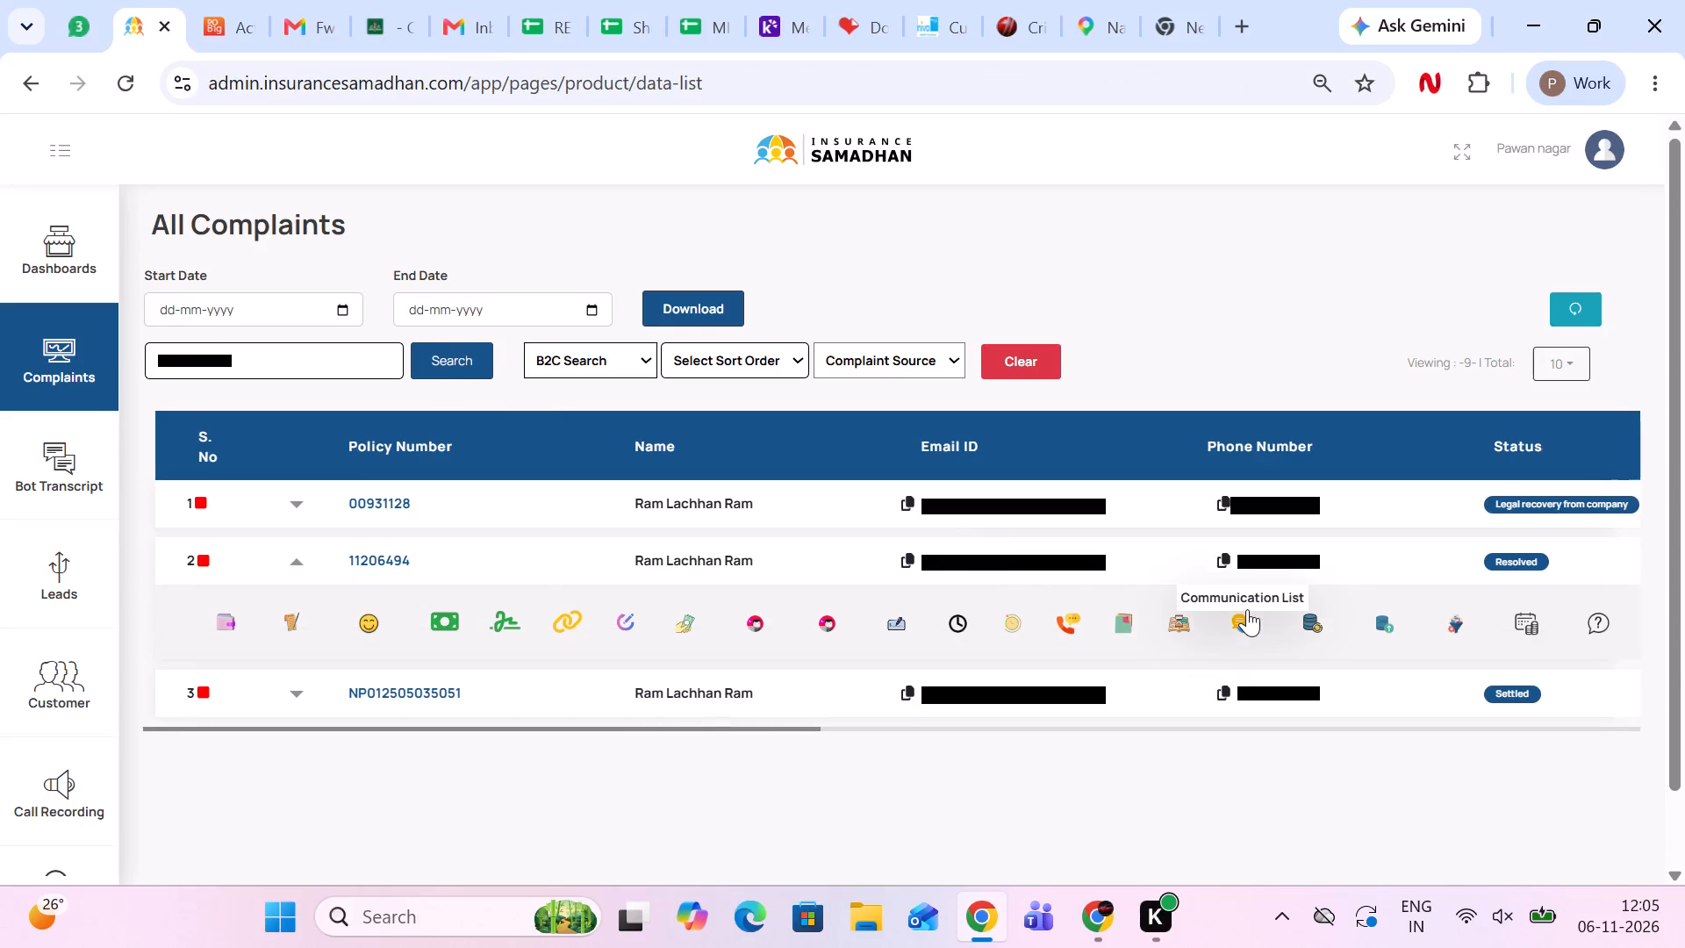
left_click(1247, 609)
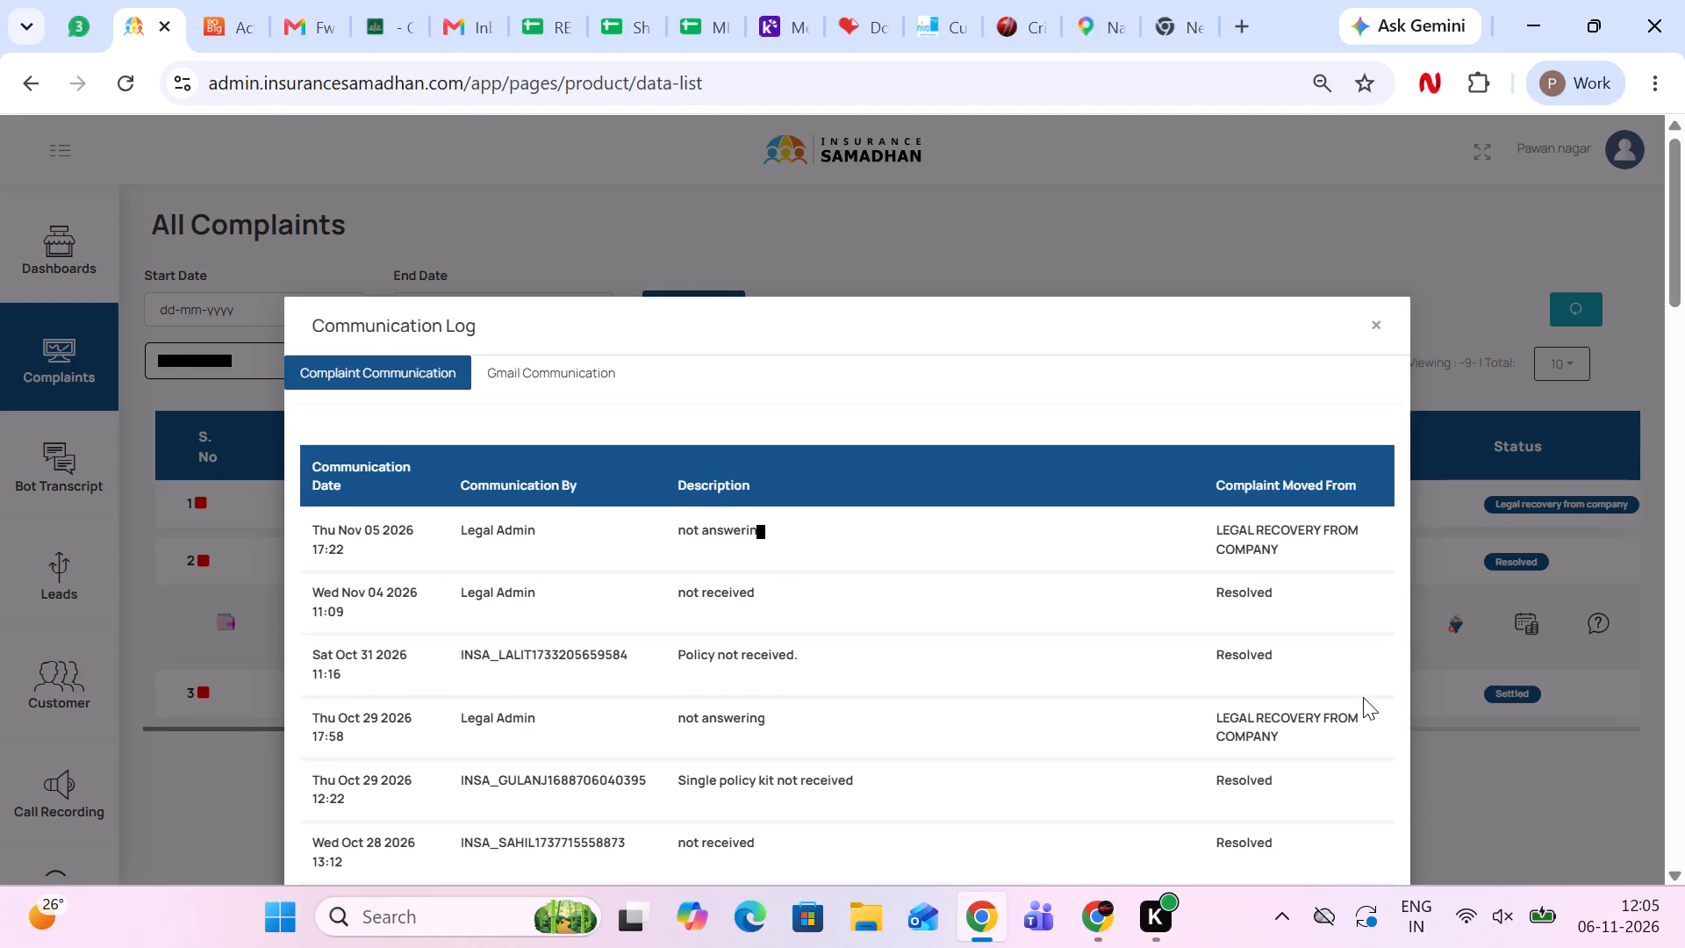
In the resolved sheet, set the row 122 call status to Not Answering.
left_click(568, 0)
left_click(339, 527)
left_click(355, 561)
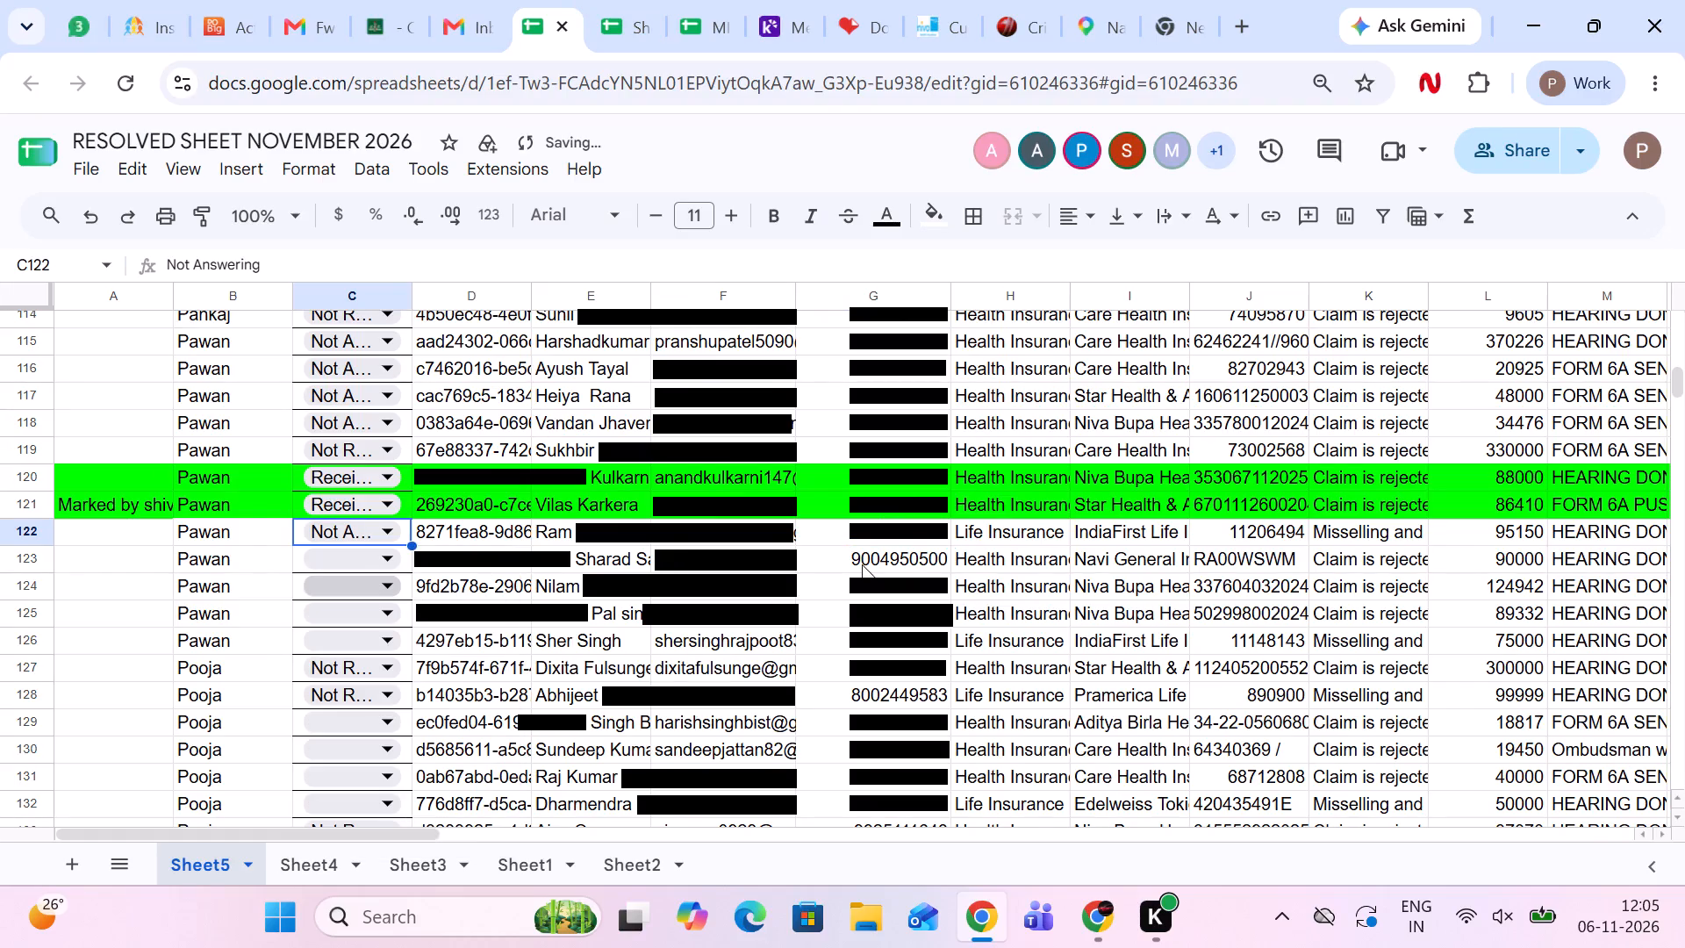
Search the sheet for the phone numbers of rows 122 to 125, one at a time, to check for duplicate entries.
left_click(907, 537)
key("ctrl+c")
key("ctrl+f")
key("ctrl+v")
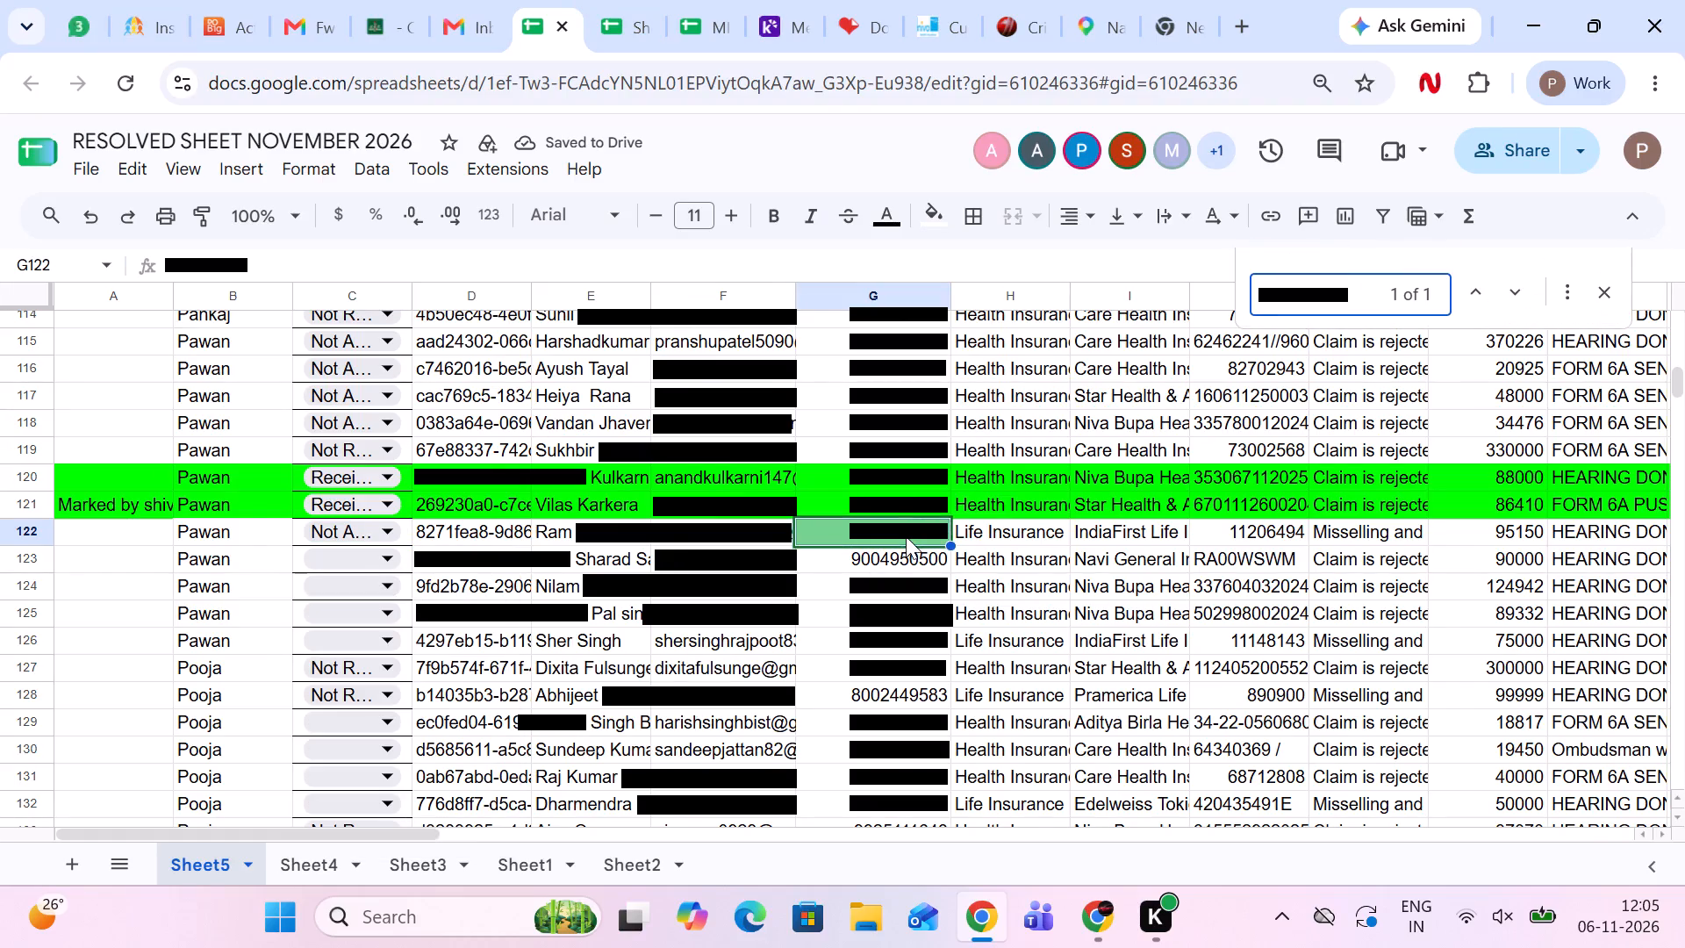
left_click(903, 564)
key("ctrl+c")
key("ctrl+f")
key("ctrl+v")
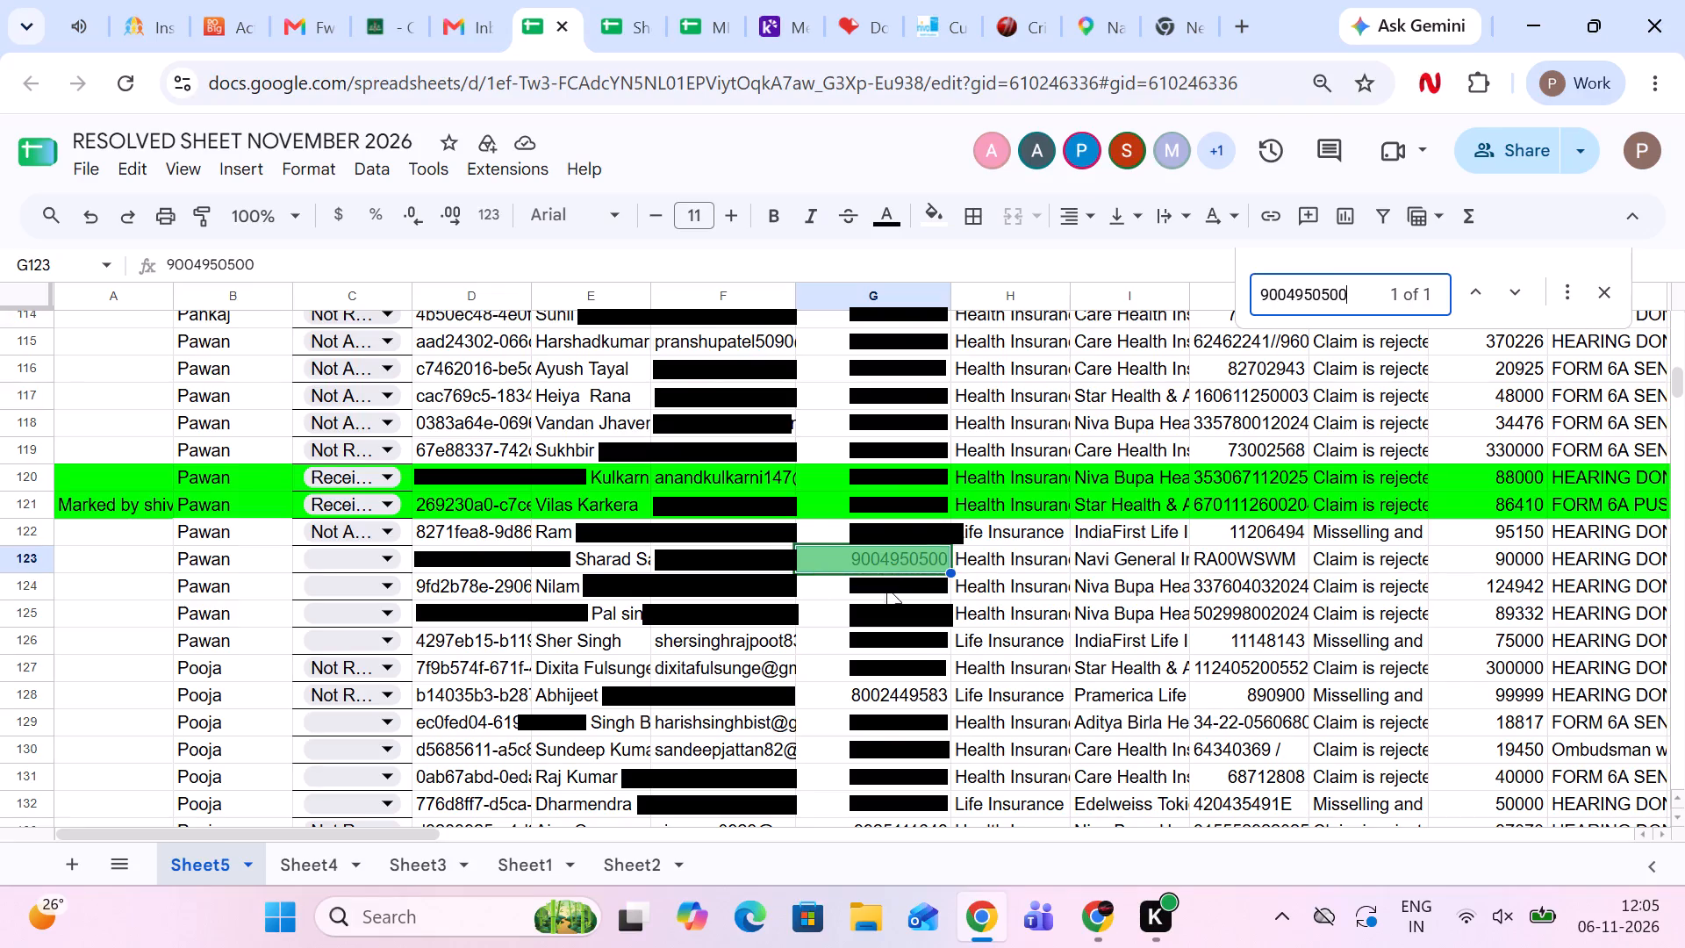
left_click(886, 587)
key("ctrl+c")
key("ctrl+f")
key("ctrl+v")
left_click(887, 610)
key("ctrl+c")
key("ctrl+f")
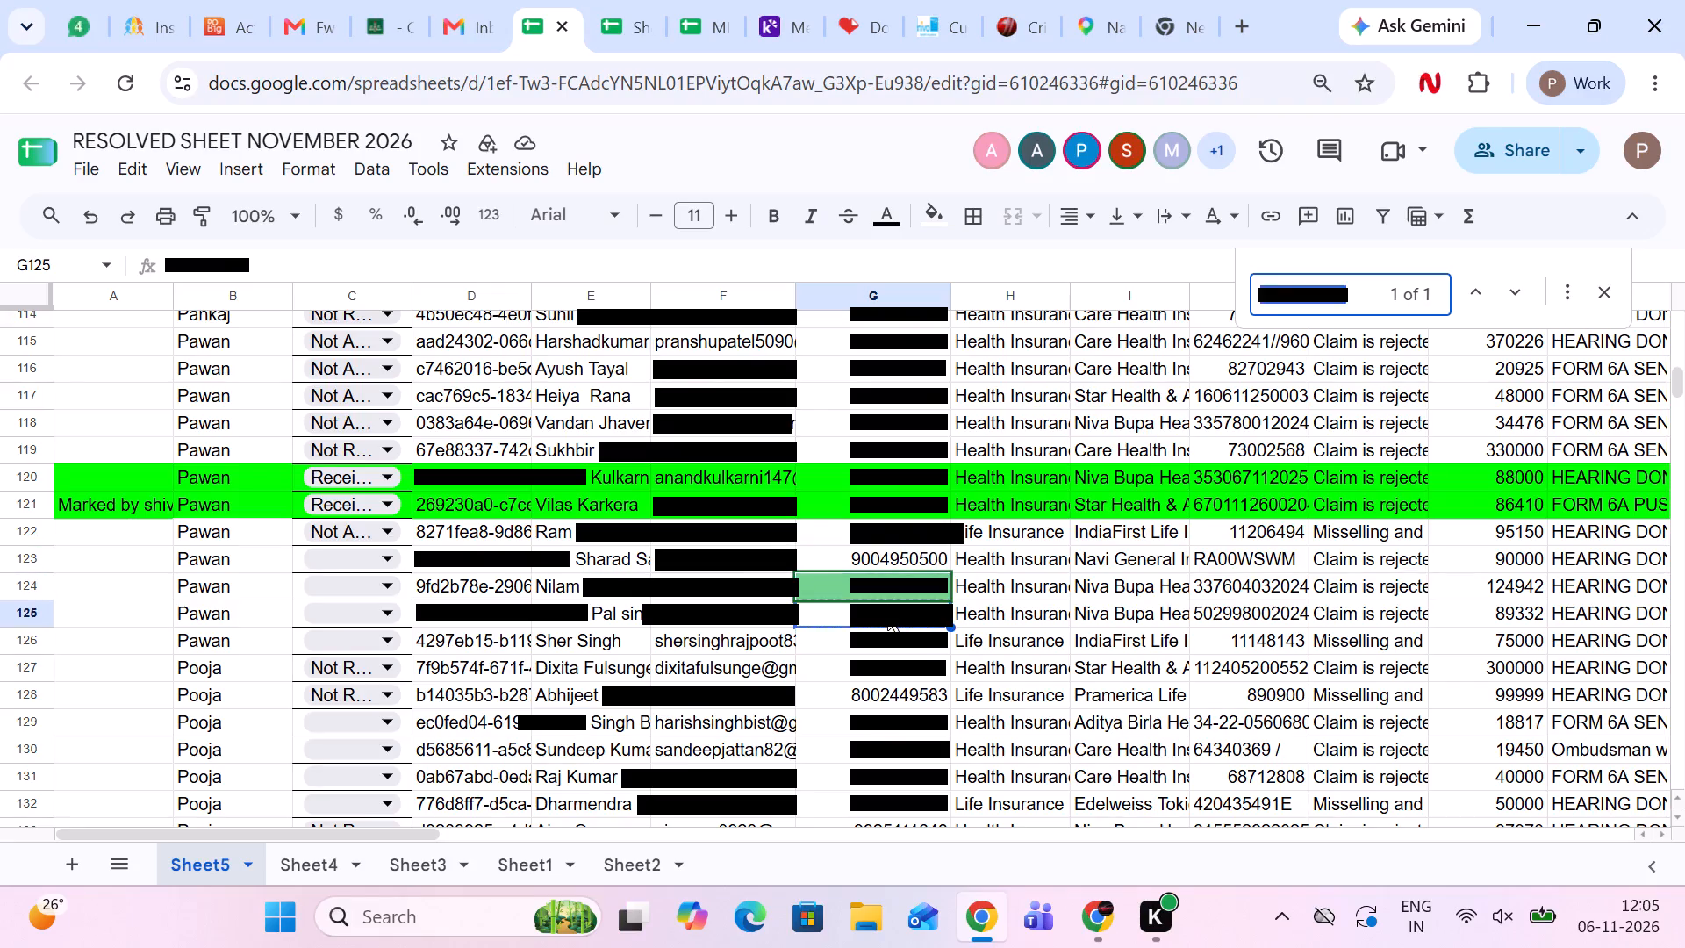
key("ctrl+v")
Search the sheet for the row 126 phone number and step through its matches.
left_click(884, 640)
key("ctrl+c")
key("ctrl+f")
key("ctrl+v")
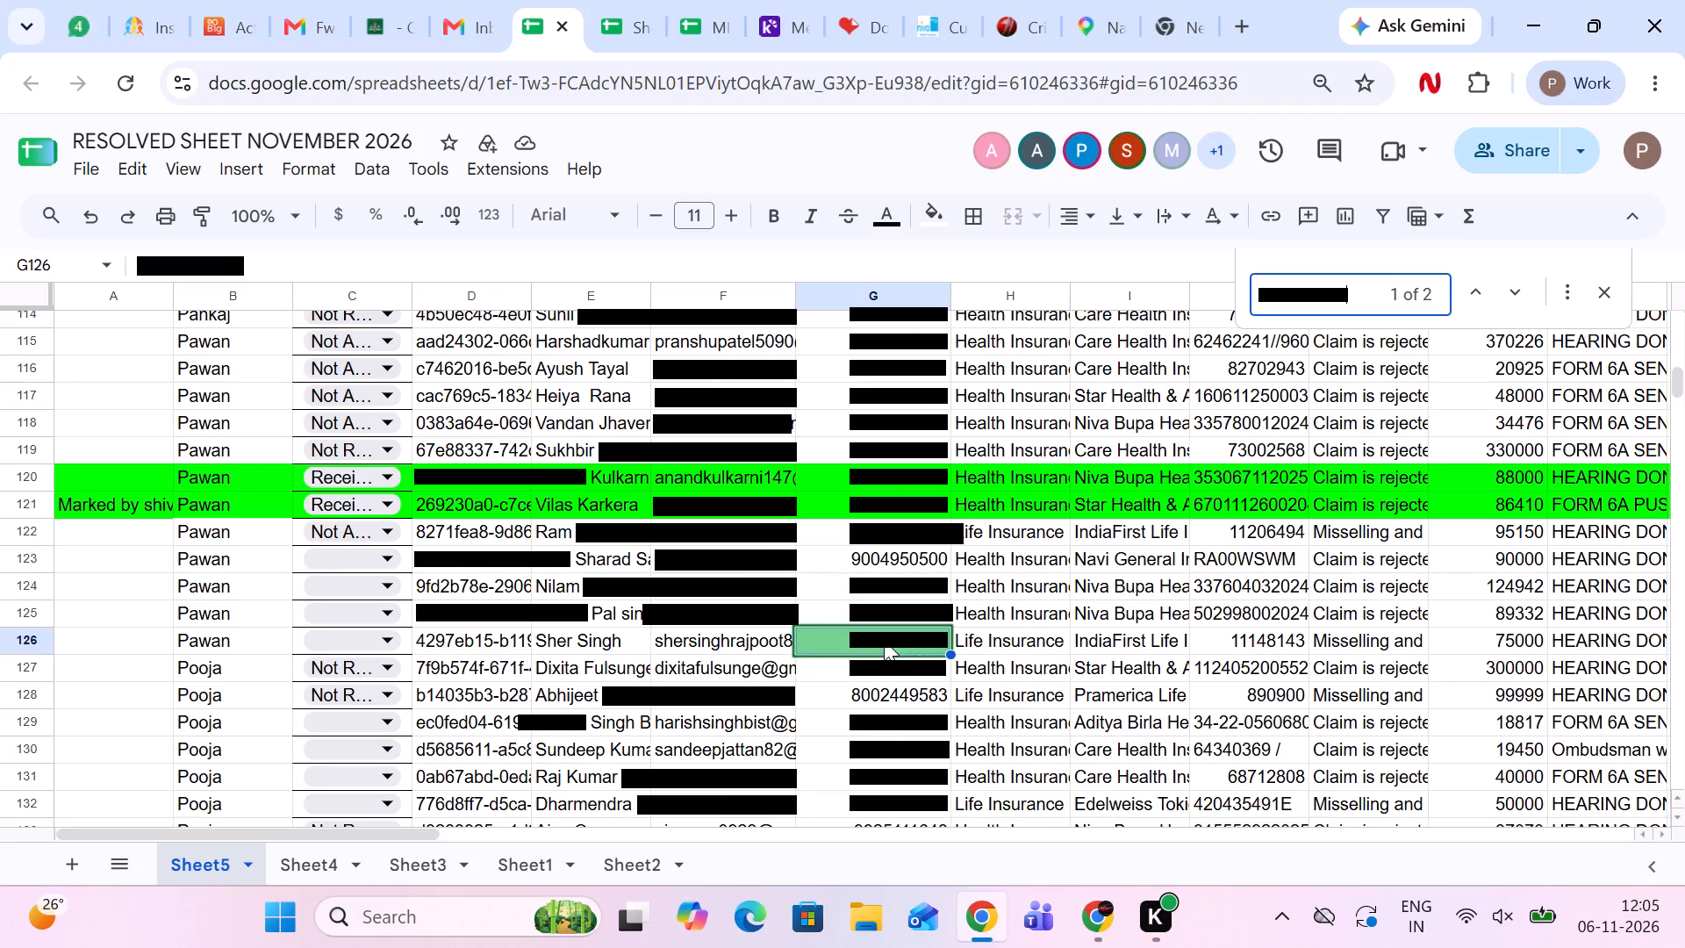
key("Return")
key("Return")
key("Return")
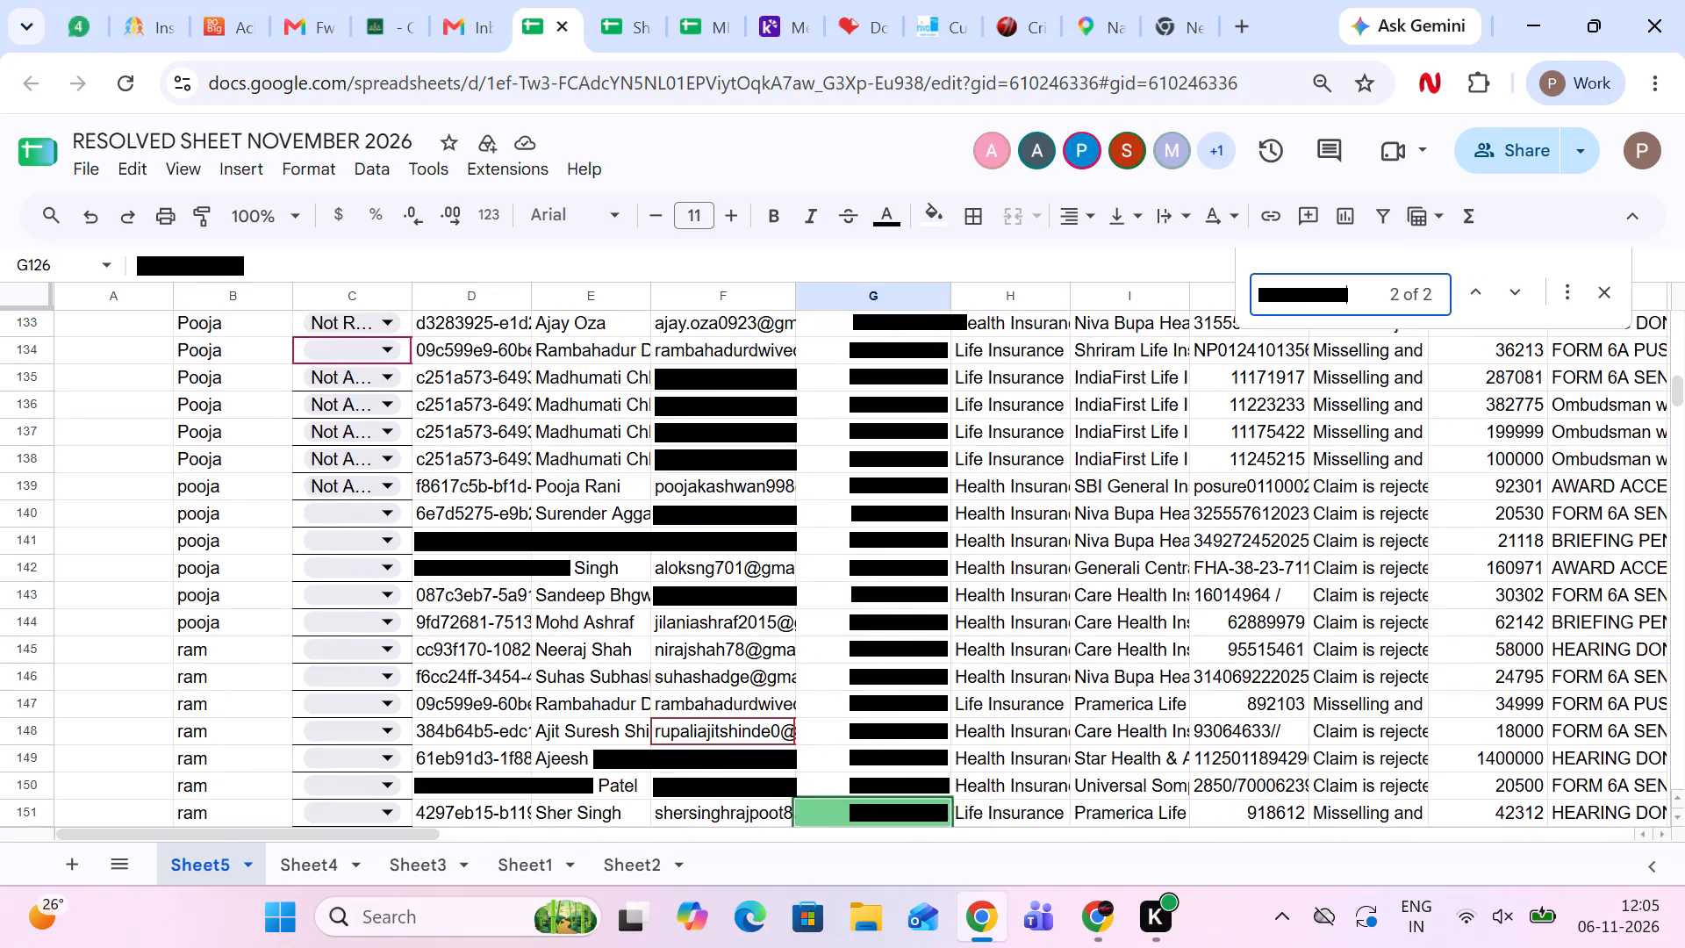
key("Return")
scroll(881, 632, "up", 2)
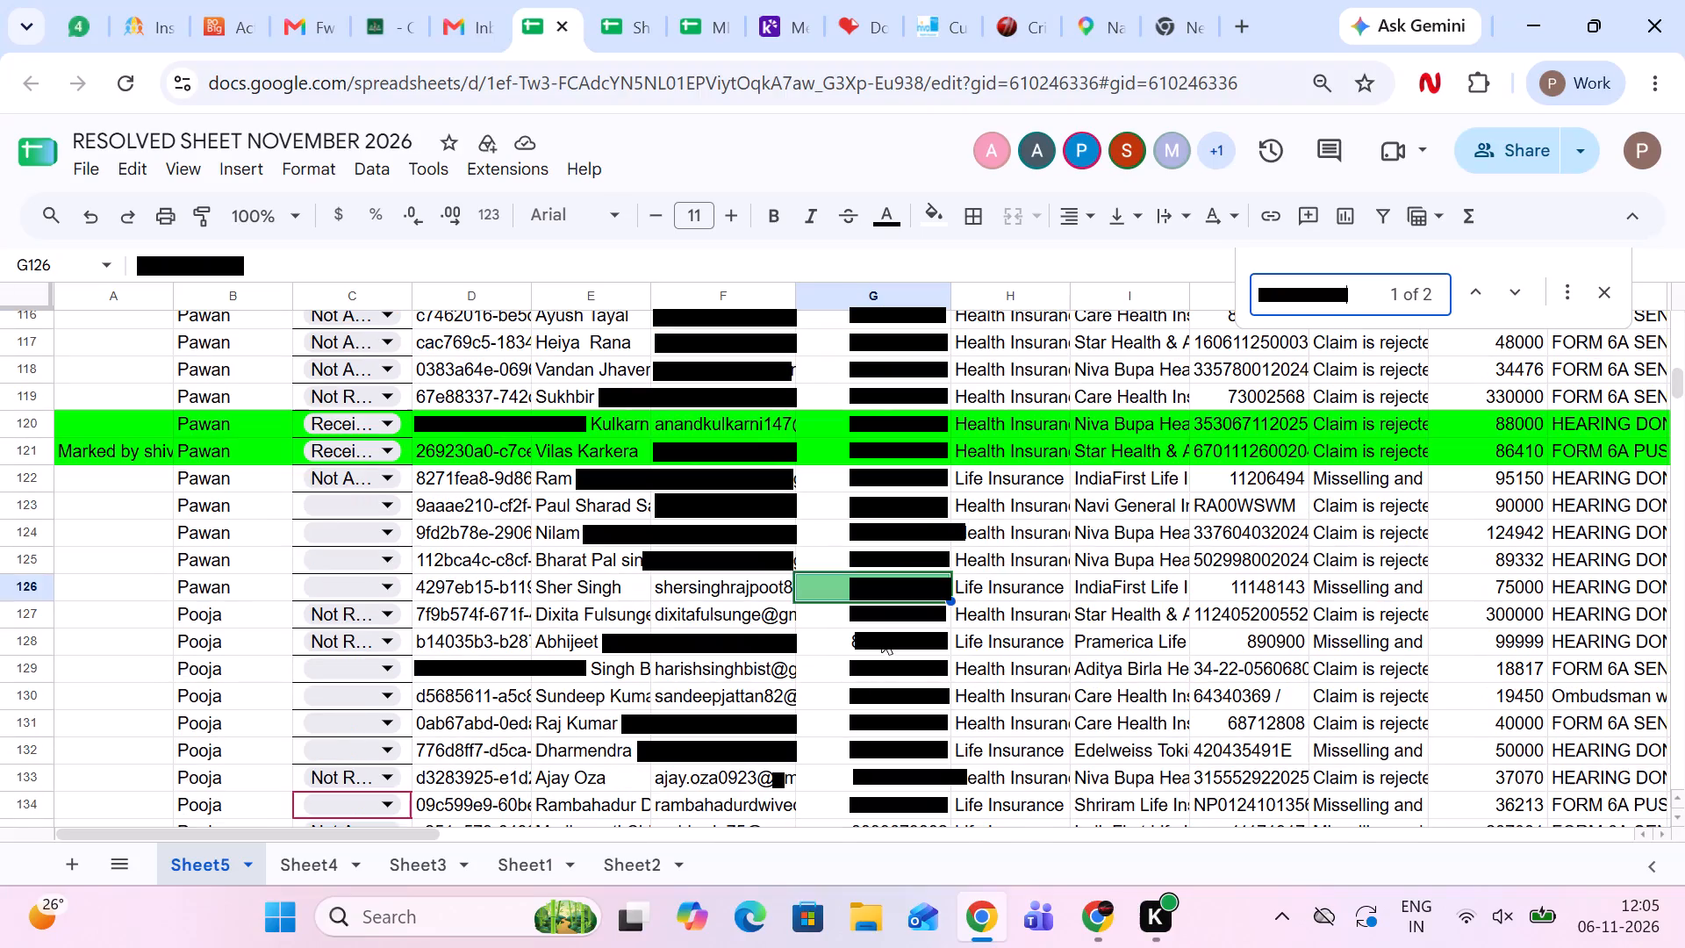
Check the sheet again for duplicates of the row 122 and row 123 phone numbers.
left_click(906, 484)
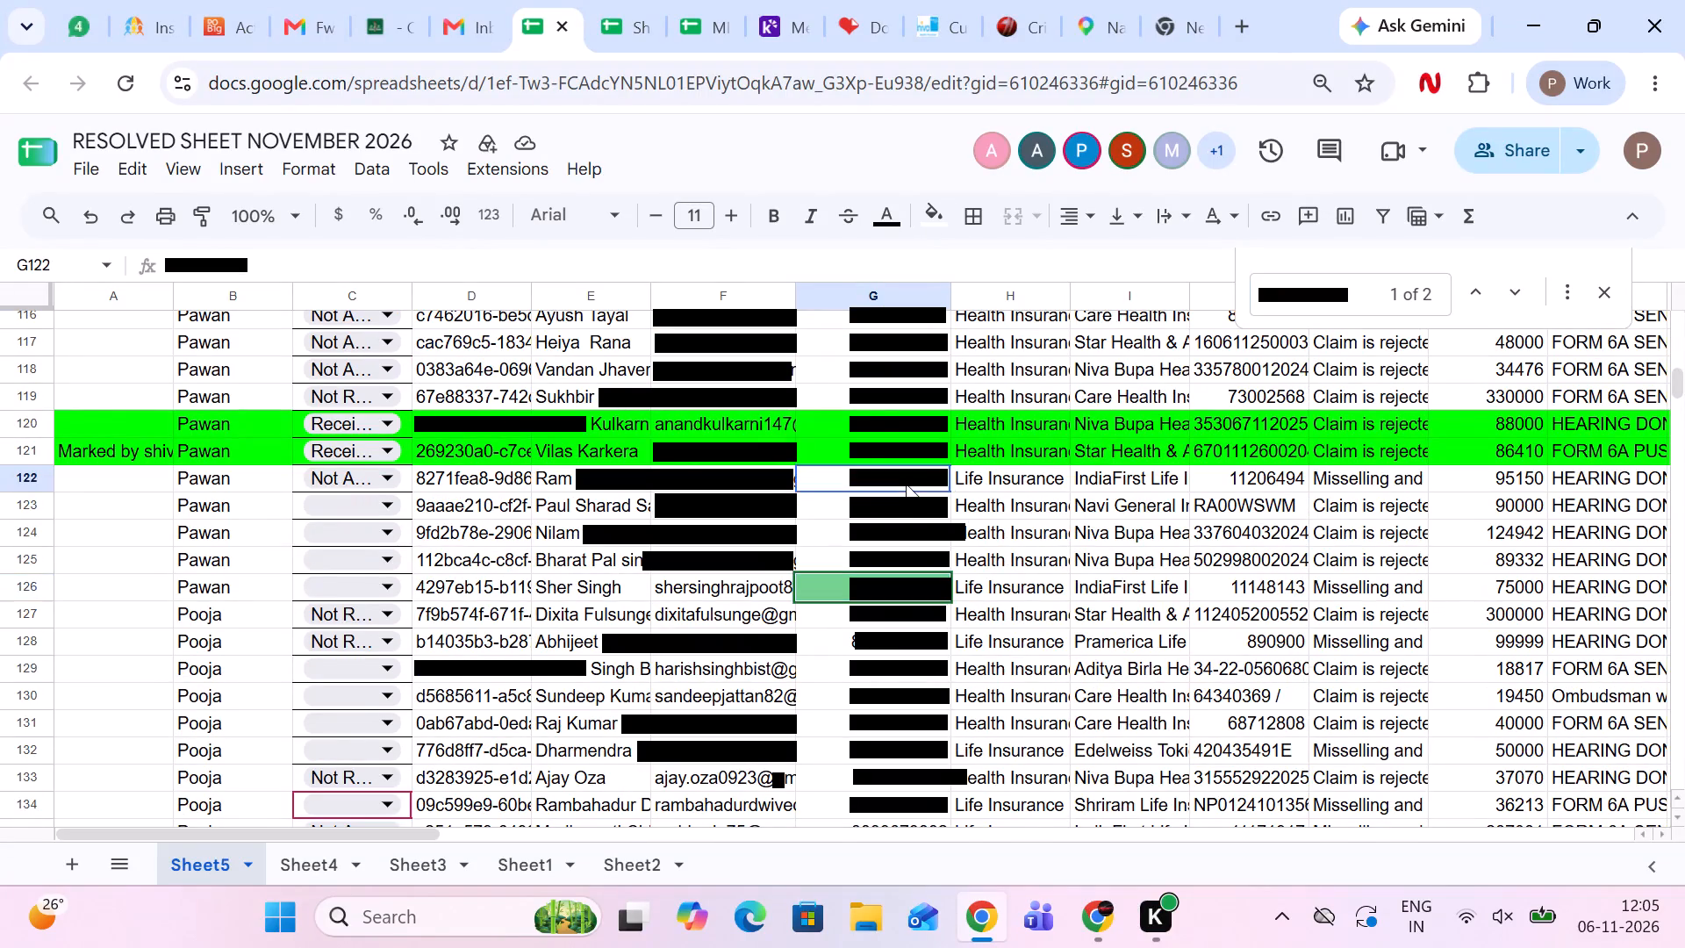
key("ctrl+c")
key("ctrl+f")
key("ctrl+v")
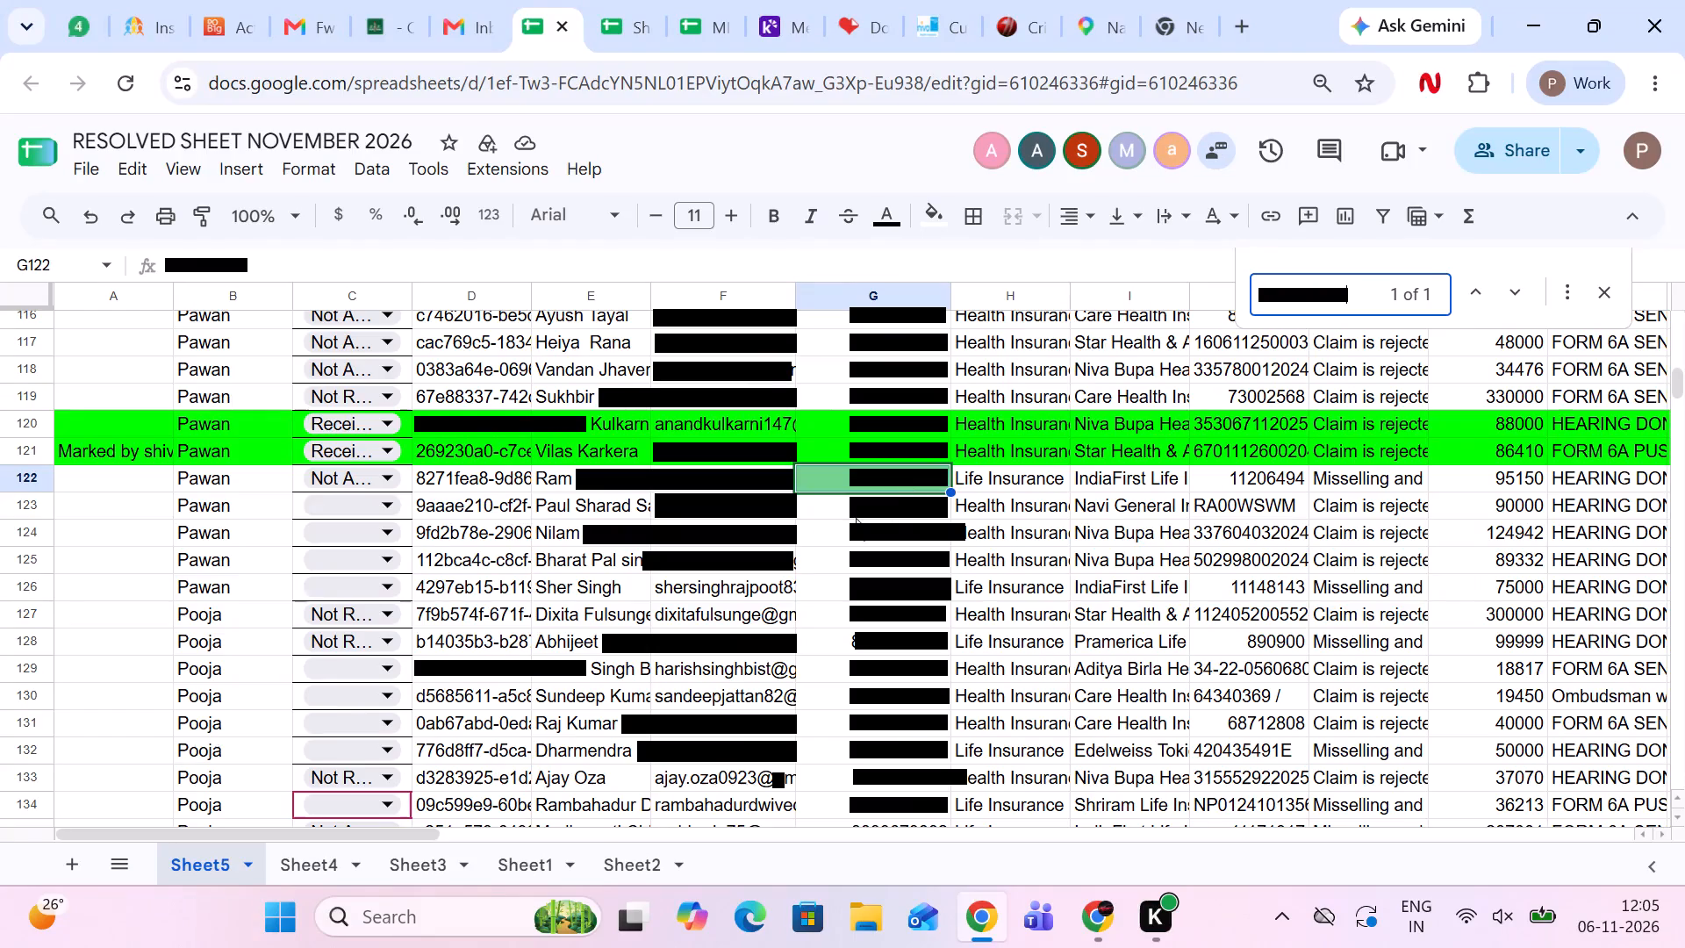
left_click(873, 503)
key("ctrl+c")
key("ctrl+f")
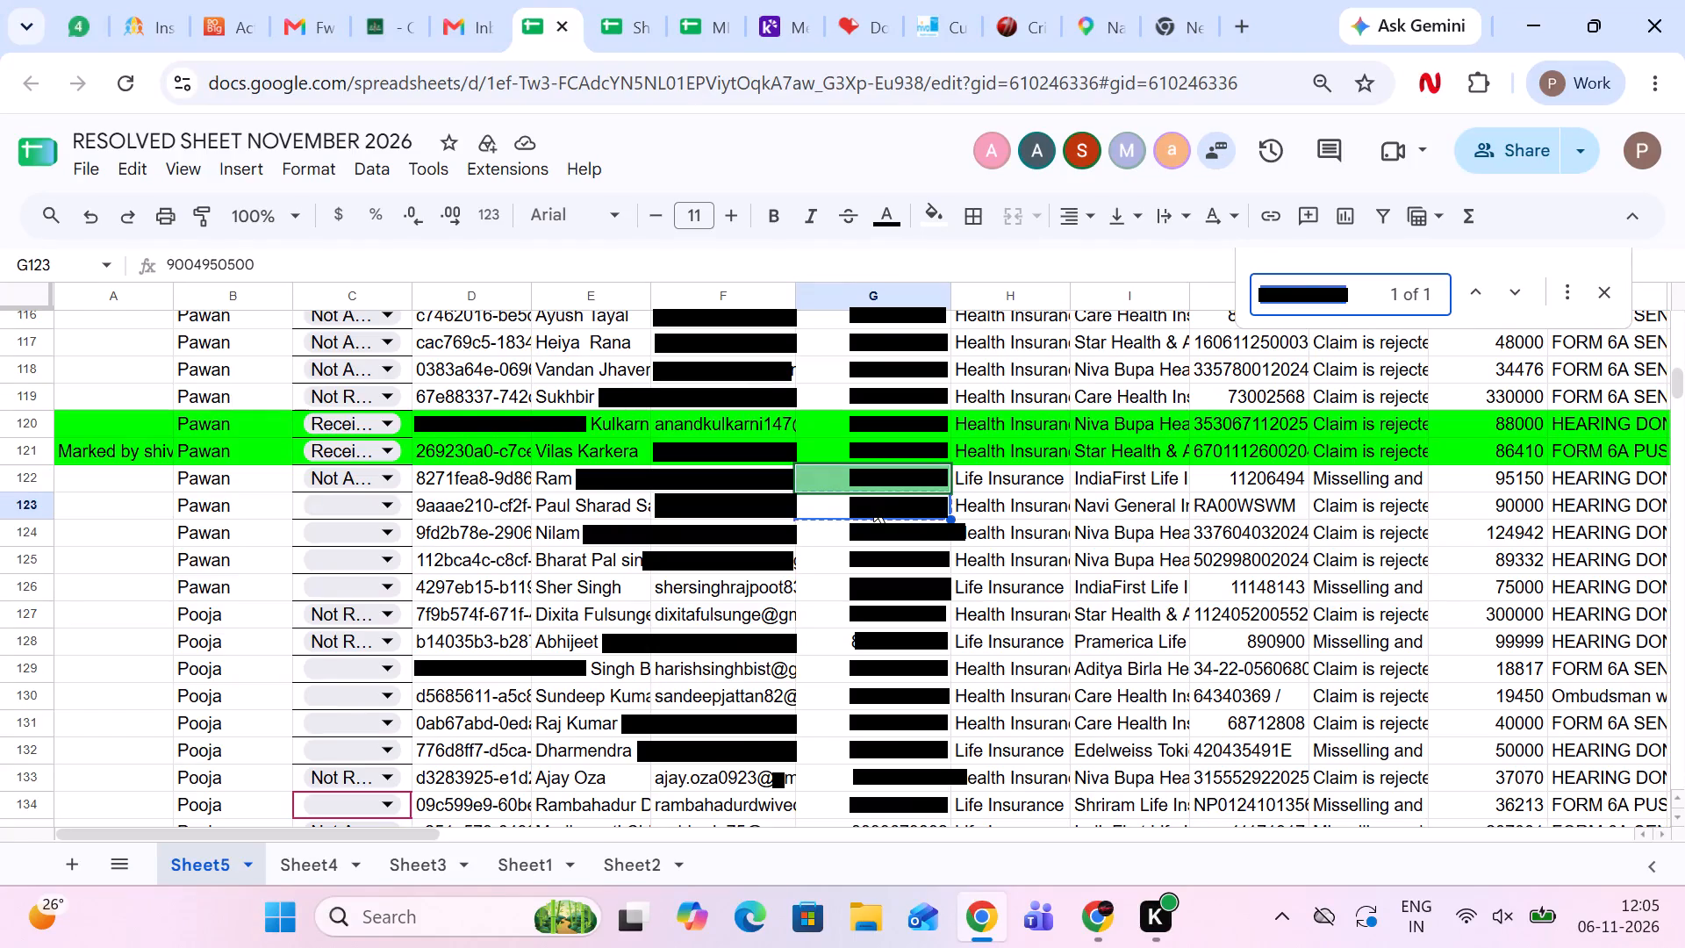
key("ctrl+v")
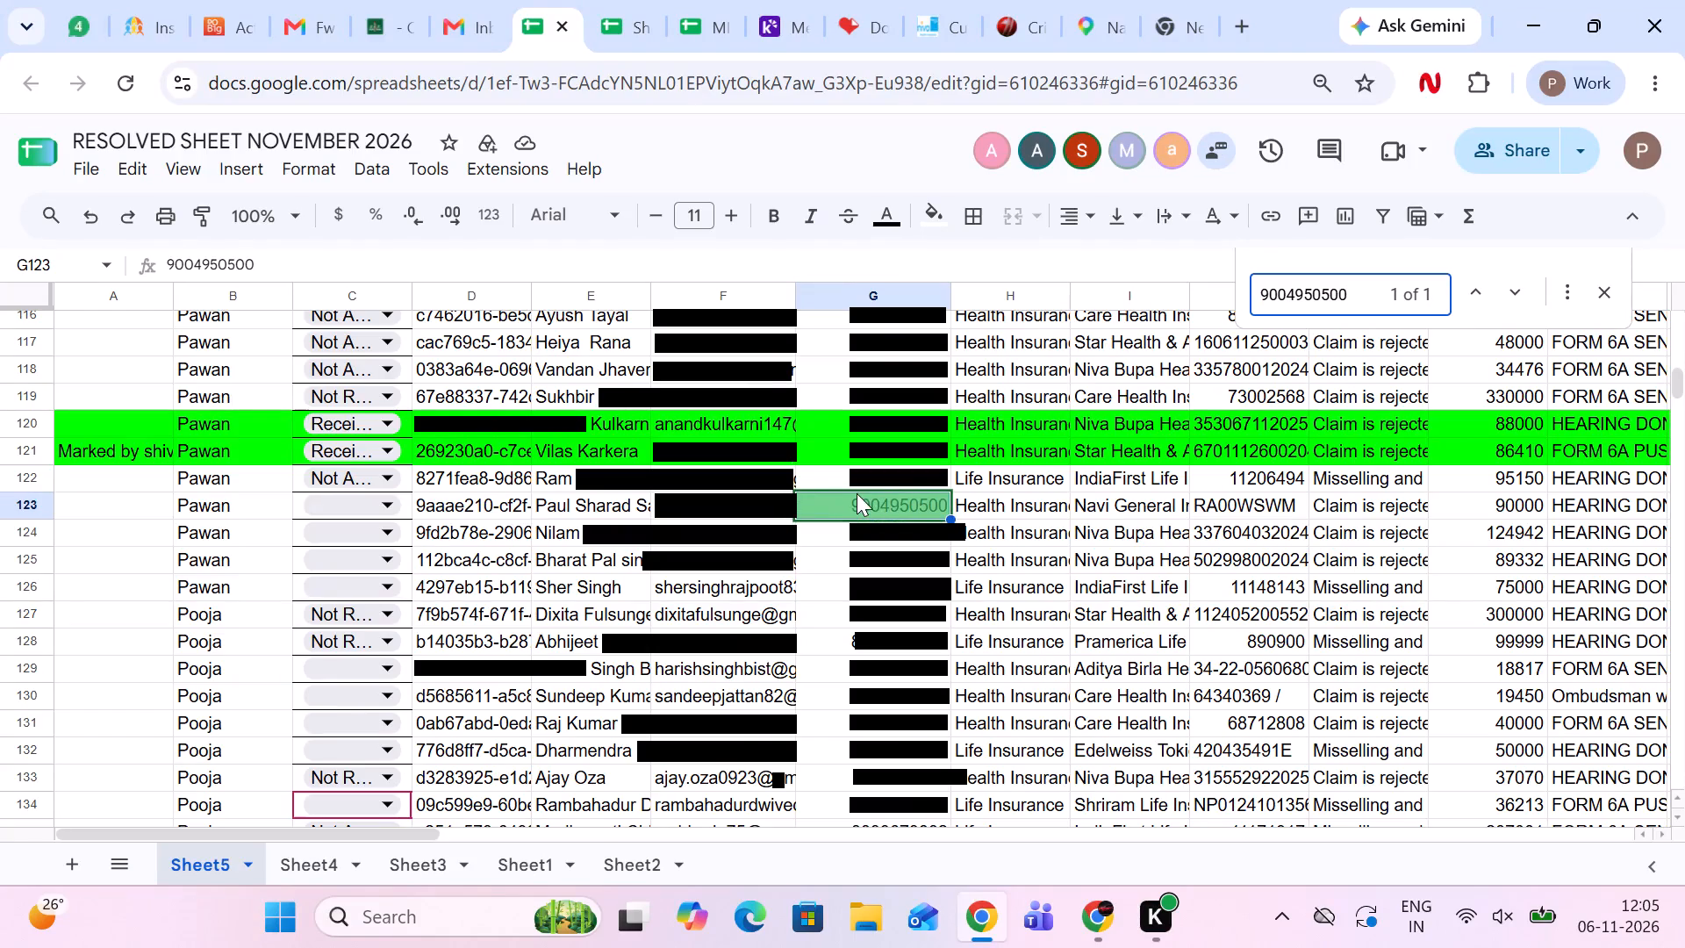
Return to the admin portal and close the open communication log.
left_click(166, 0)
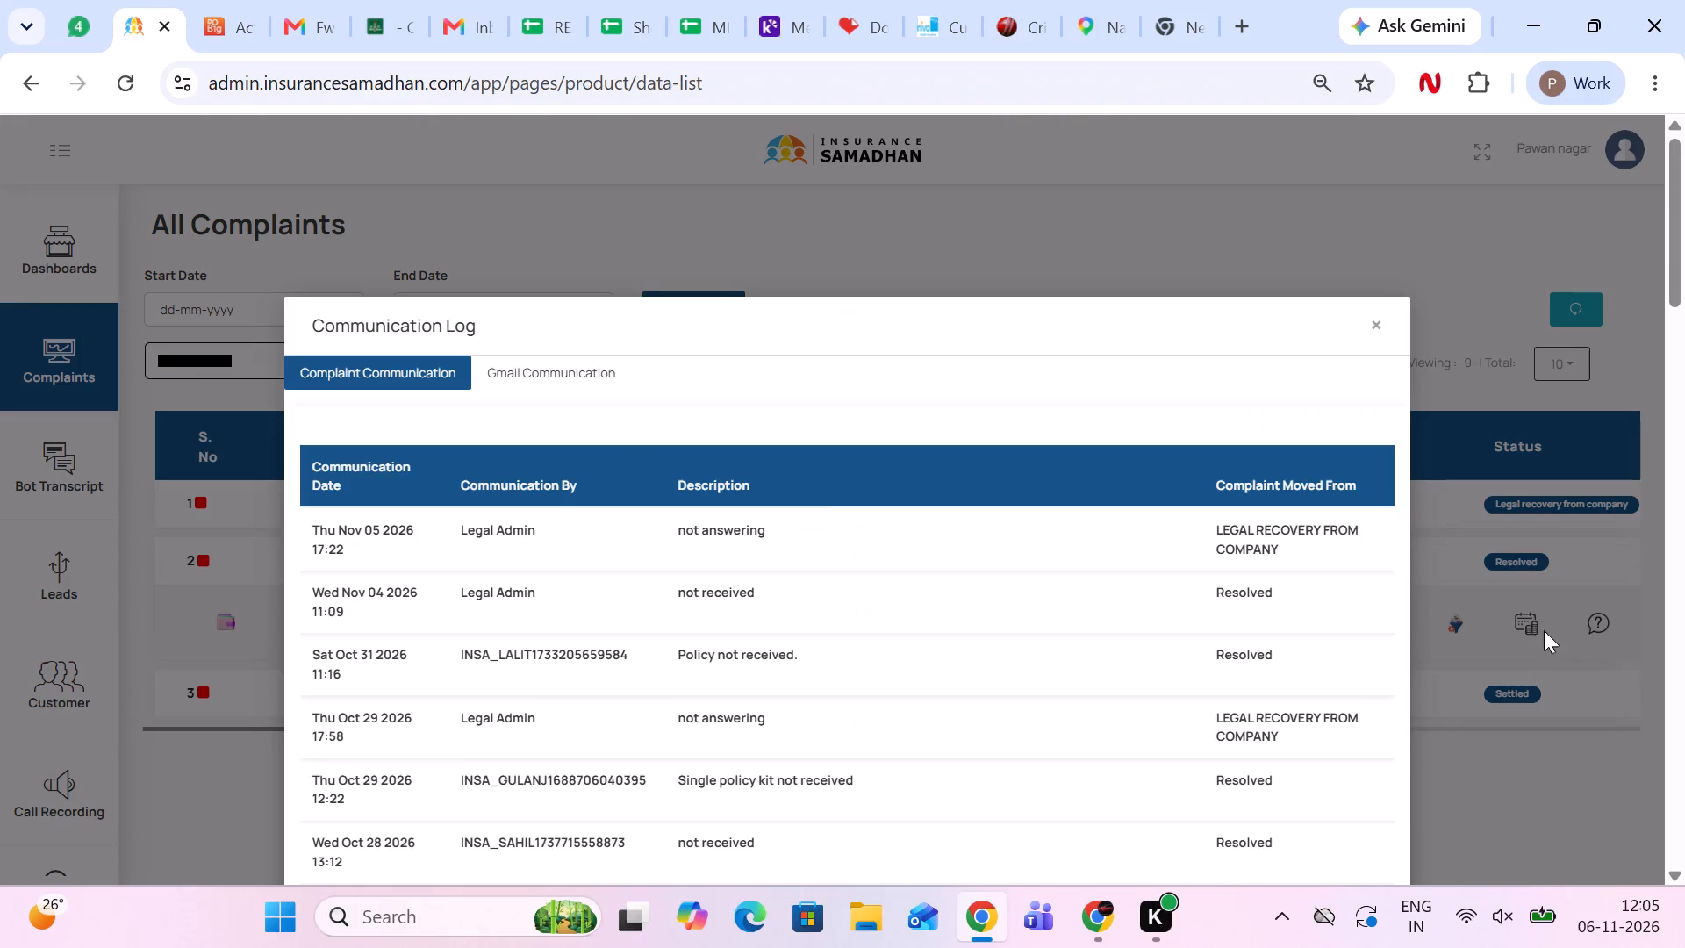
left_click(1531, 699)
left_click(1483, 802)
left_click(1508, 786)
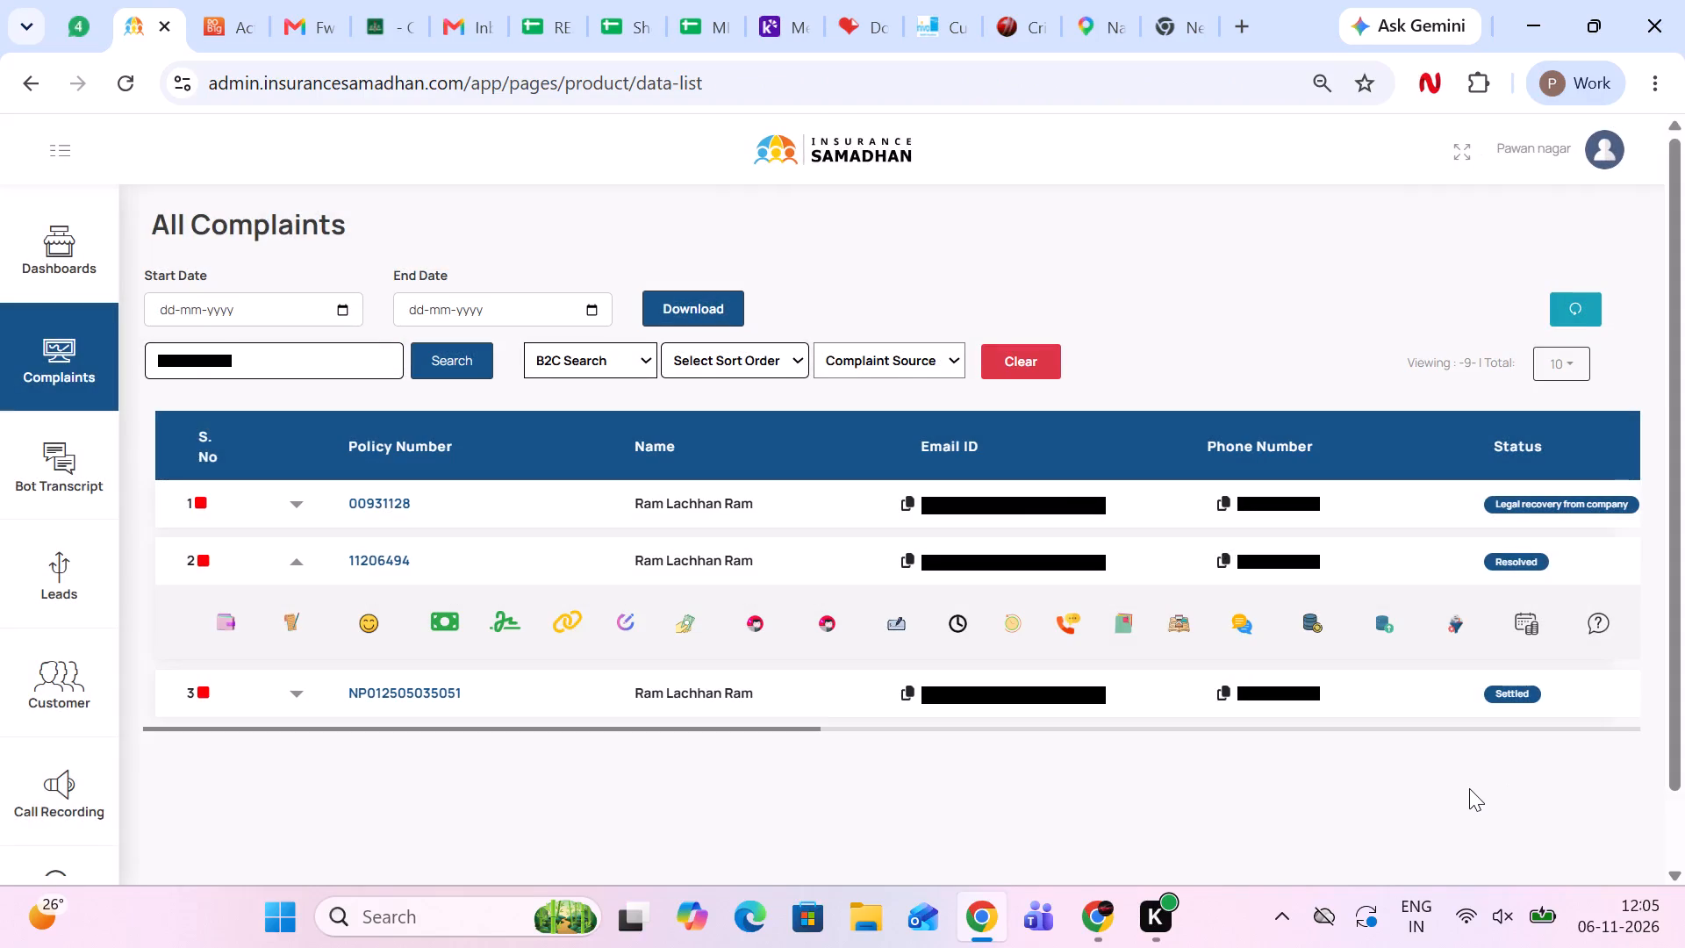
left_click(1399, 804)
left_click(1438, 802)
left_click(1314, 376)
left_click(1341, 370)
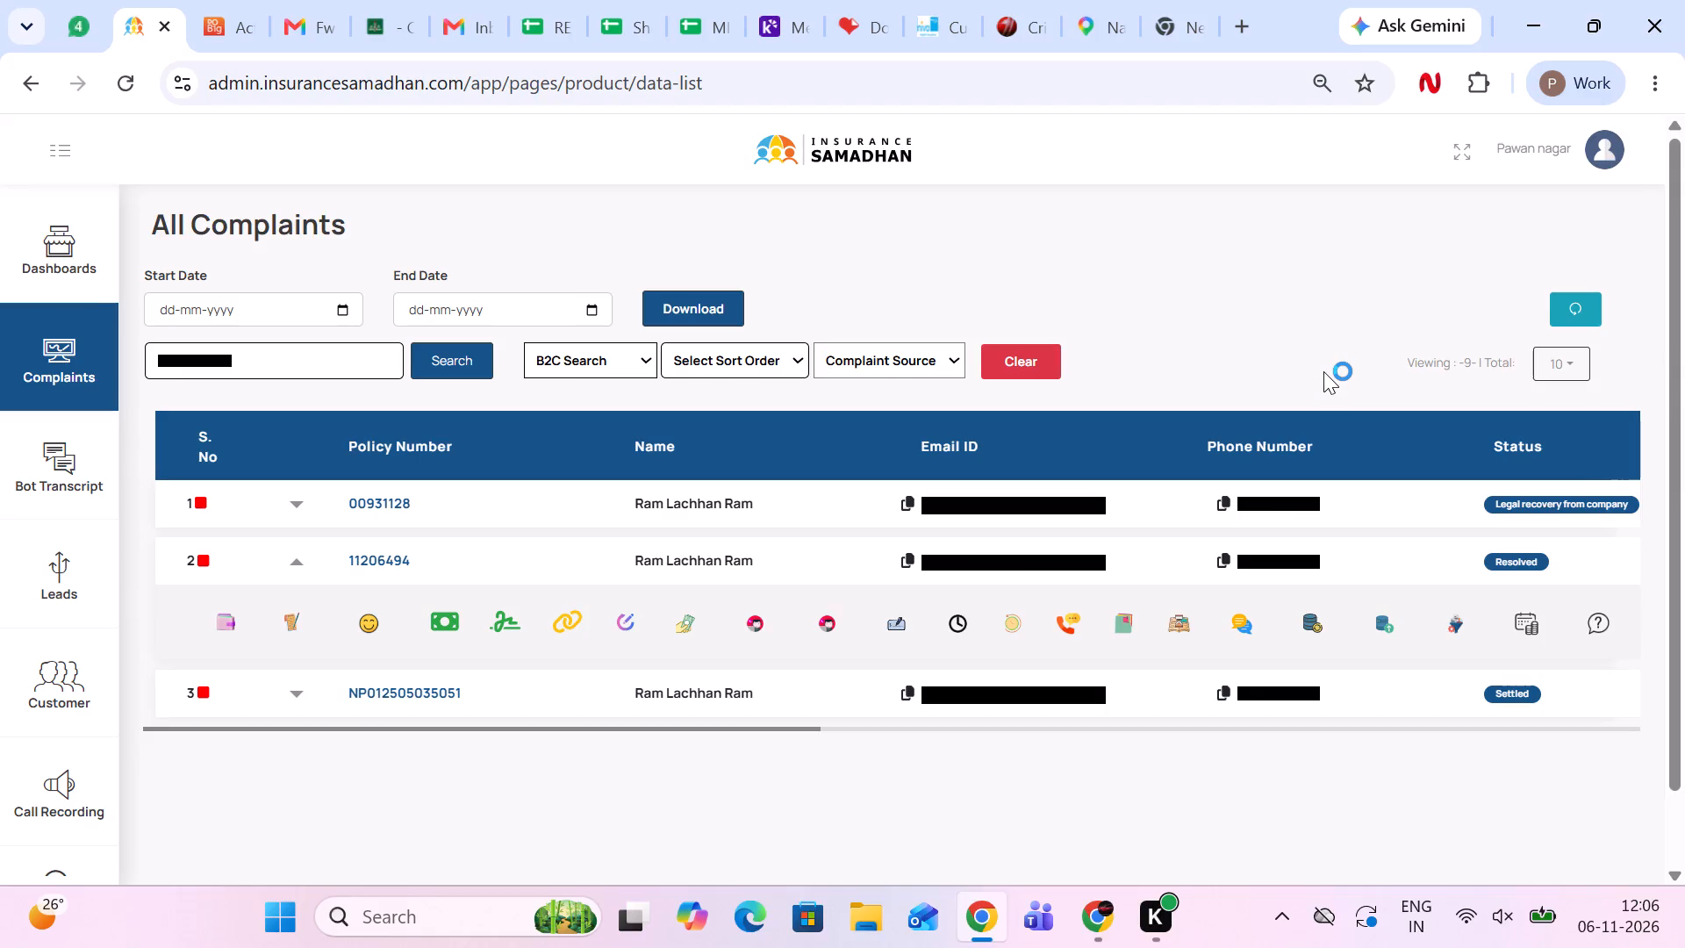
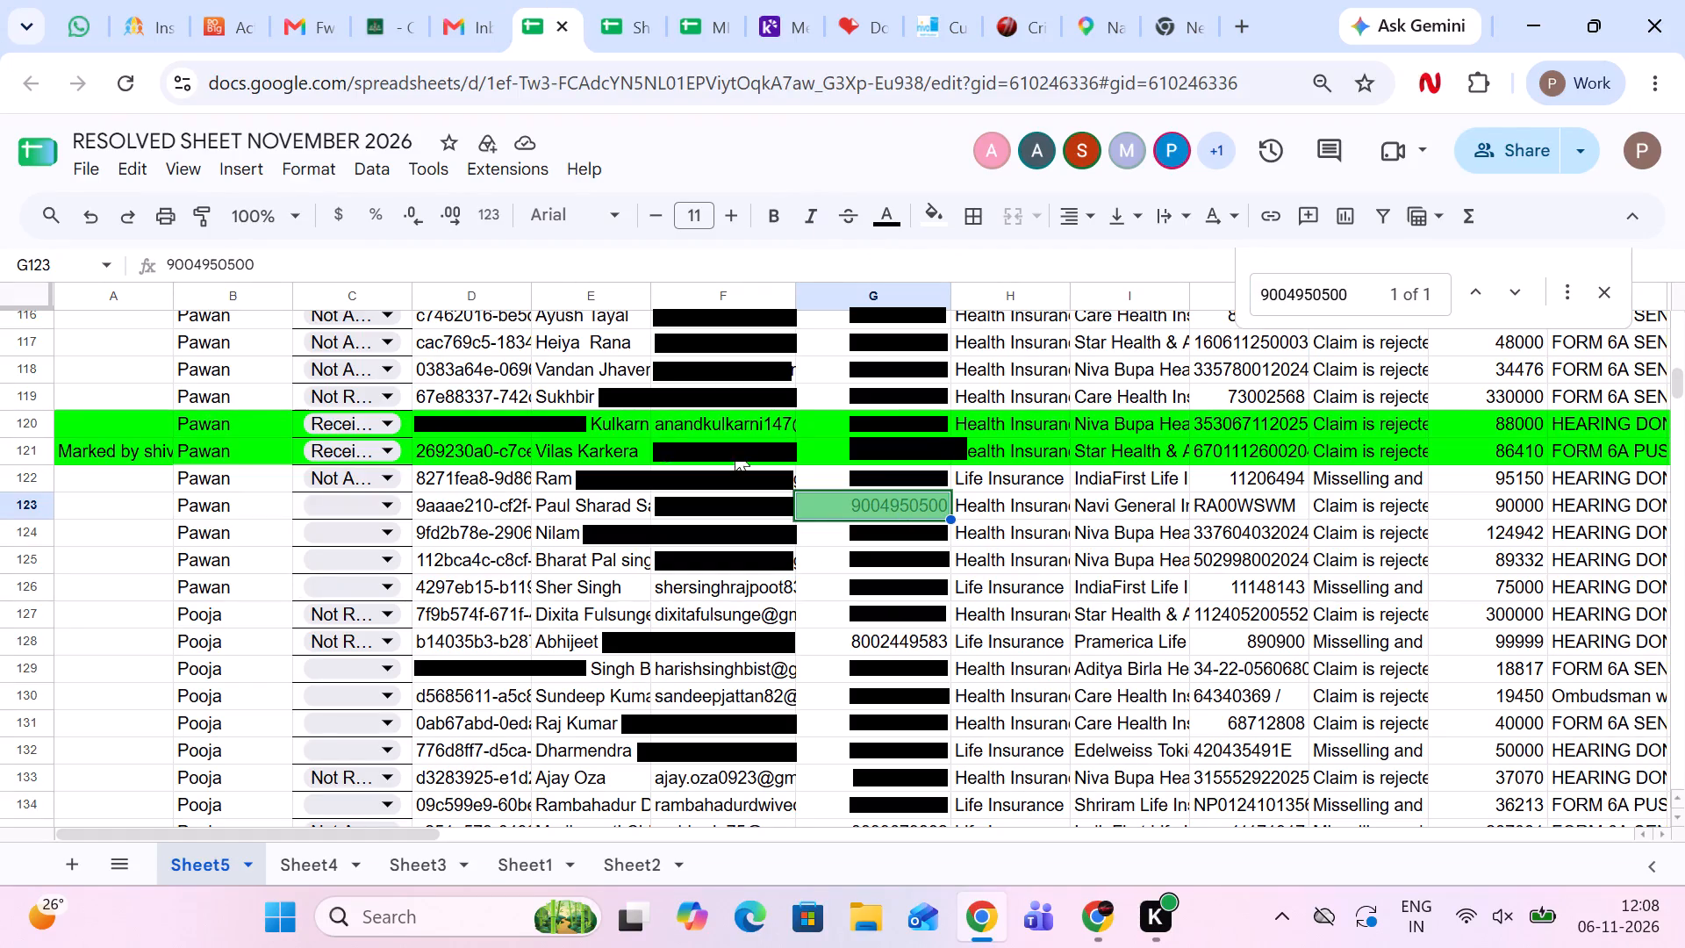
Search the complaints in the admin portal for the phone number copied from row 123 of the resolved sheet.
left_click(176, 0)
double_click(250, 340)
double_click(256, 353, "ctrl")
key("ctrl+v")
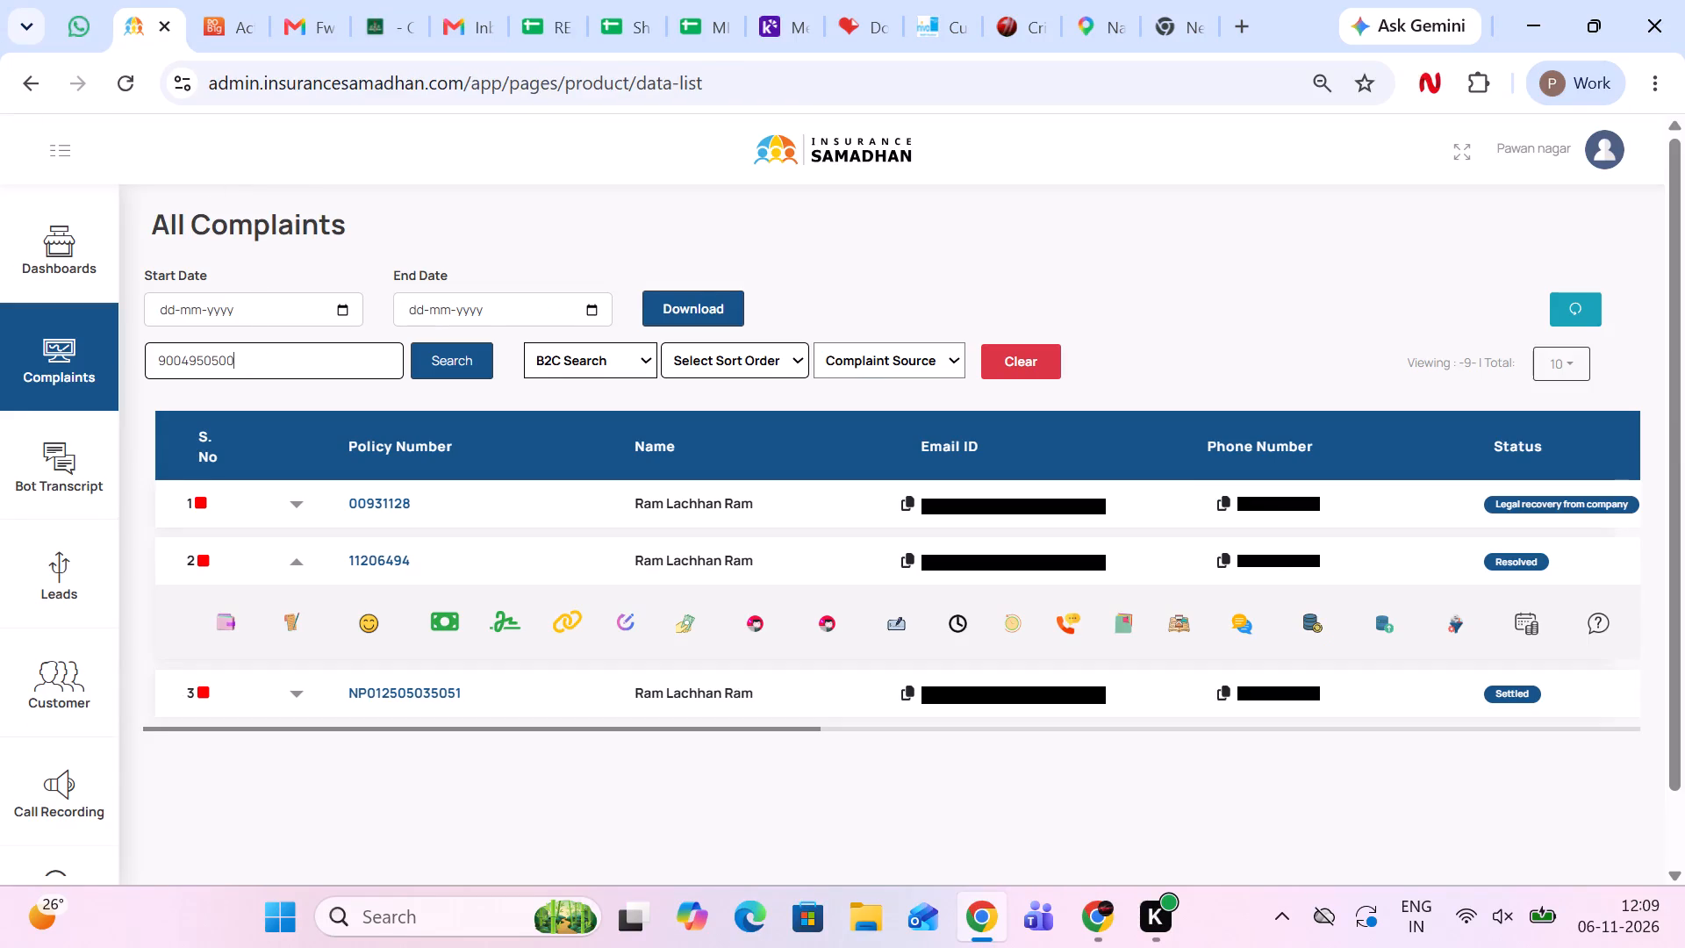
left_click(472, 374)
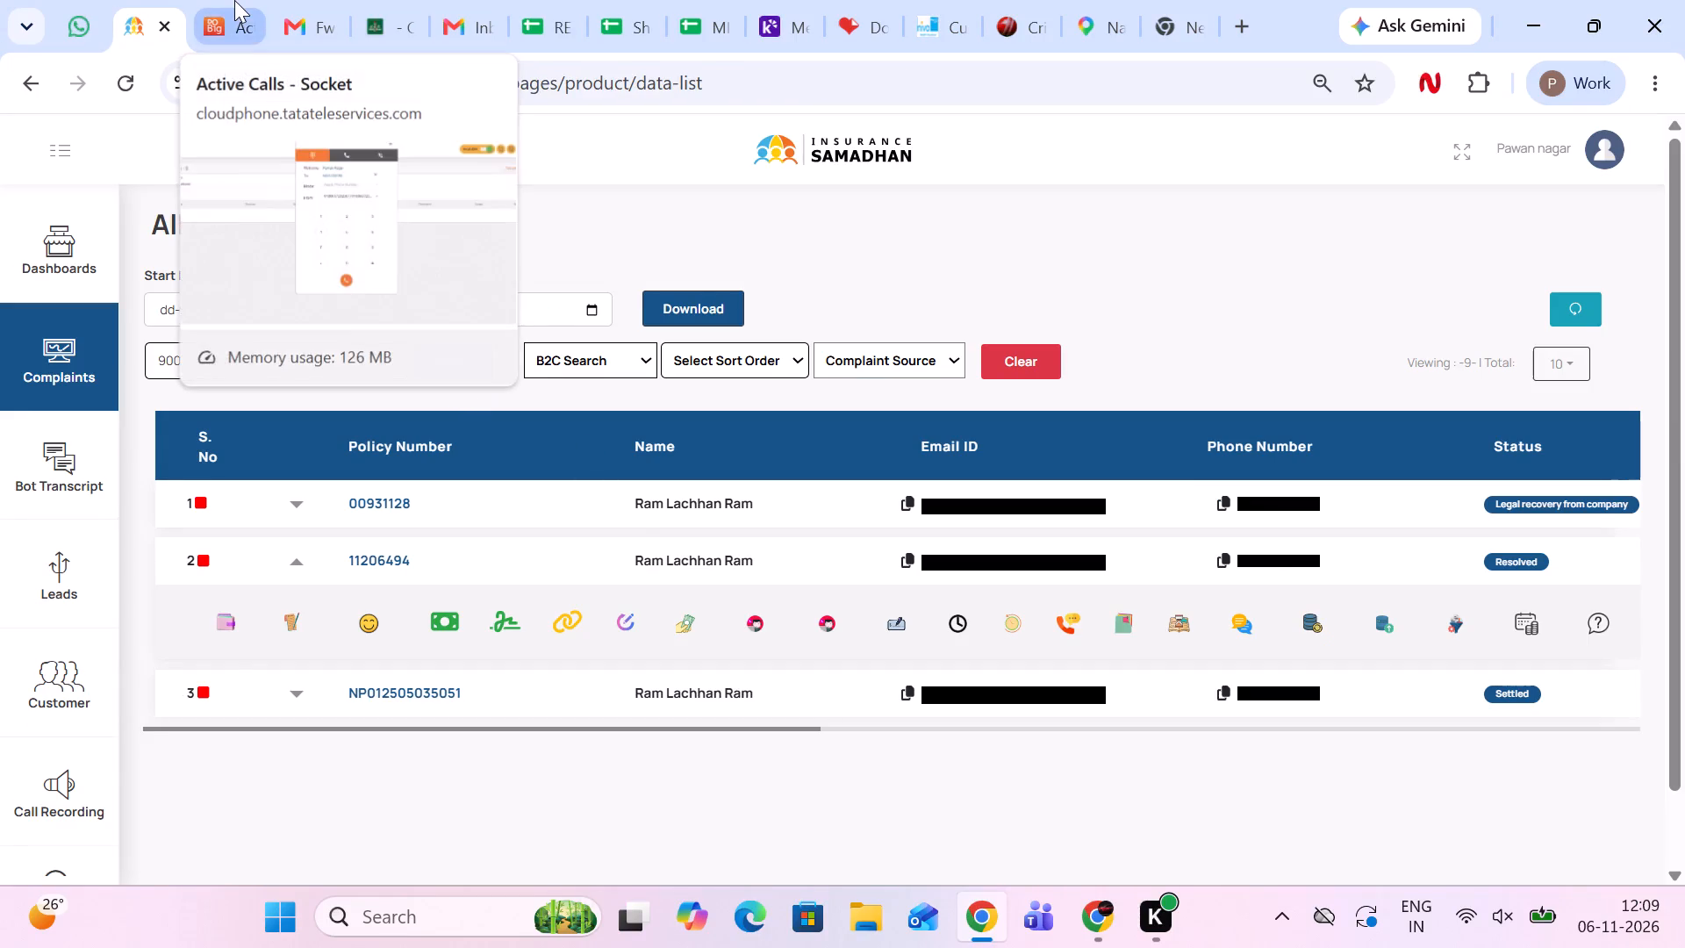
Switch to the Smartflo dialer and enter the row 123 customer's phone number as the number to call.
left_click(234, 0)
double_click(835, 254)
key("ctrl+v")
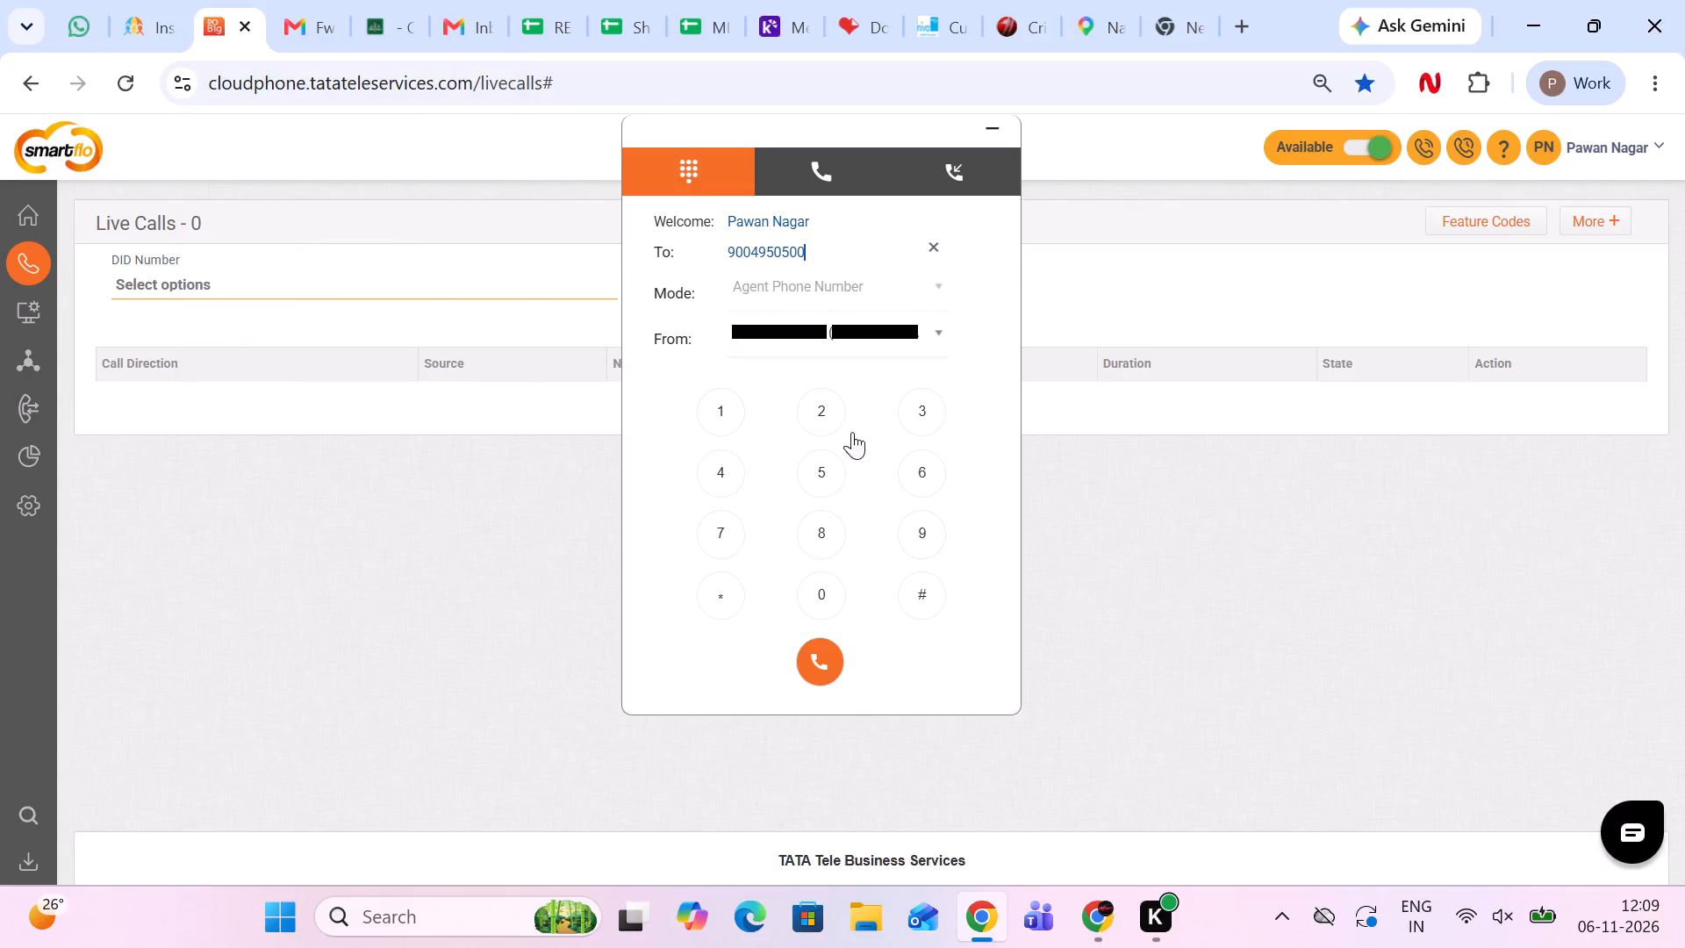
Place the call to the row 123 customer from the dialer.
left_click(824, 655)
Switch to the admin portal and read the communication log of the row 123 customer's complaint.
left_click(161, 0)
left_click(1172, 508)
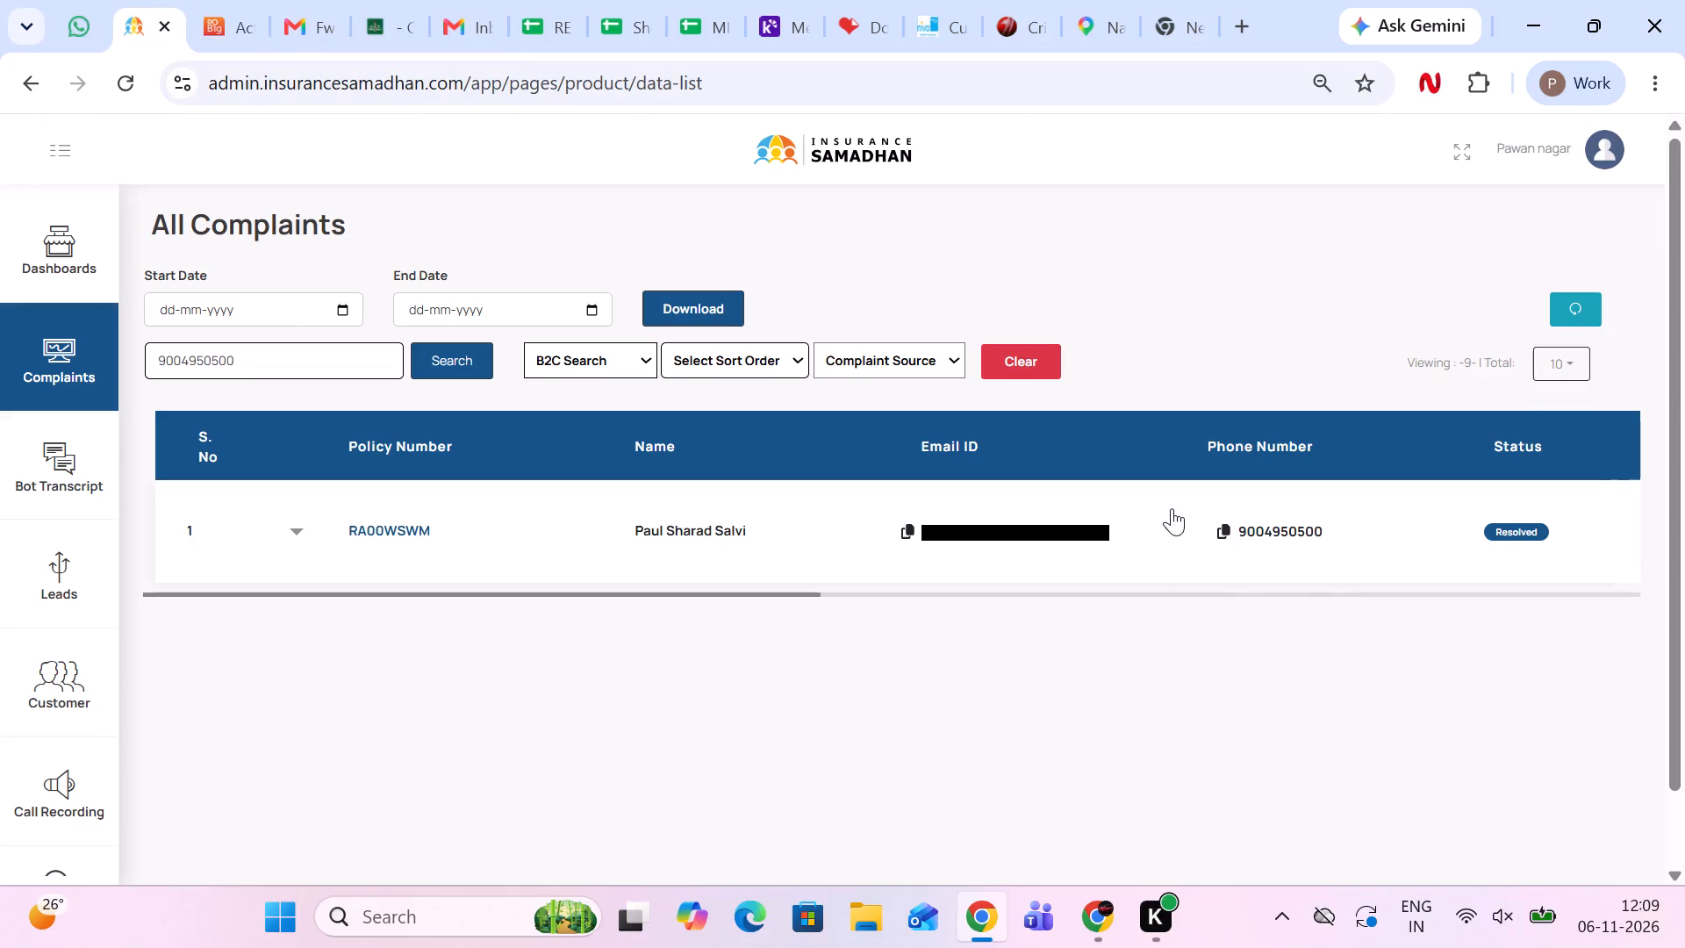
left_click(1250, 631)
left_click(1487, 687)
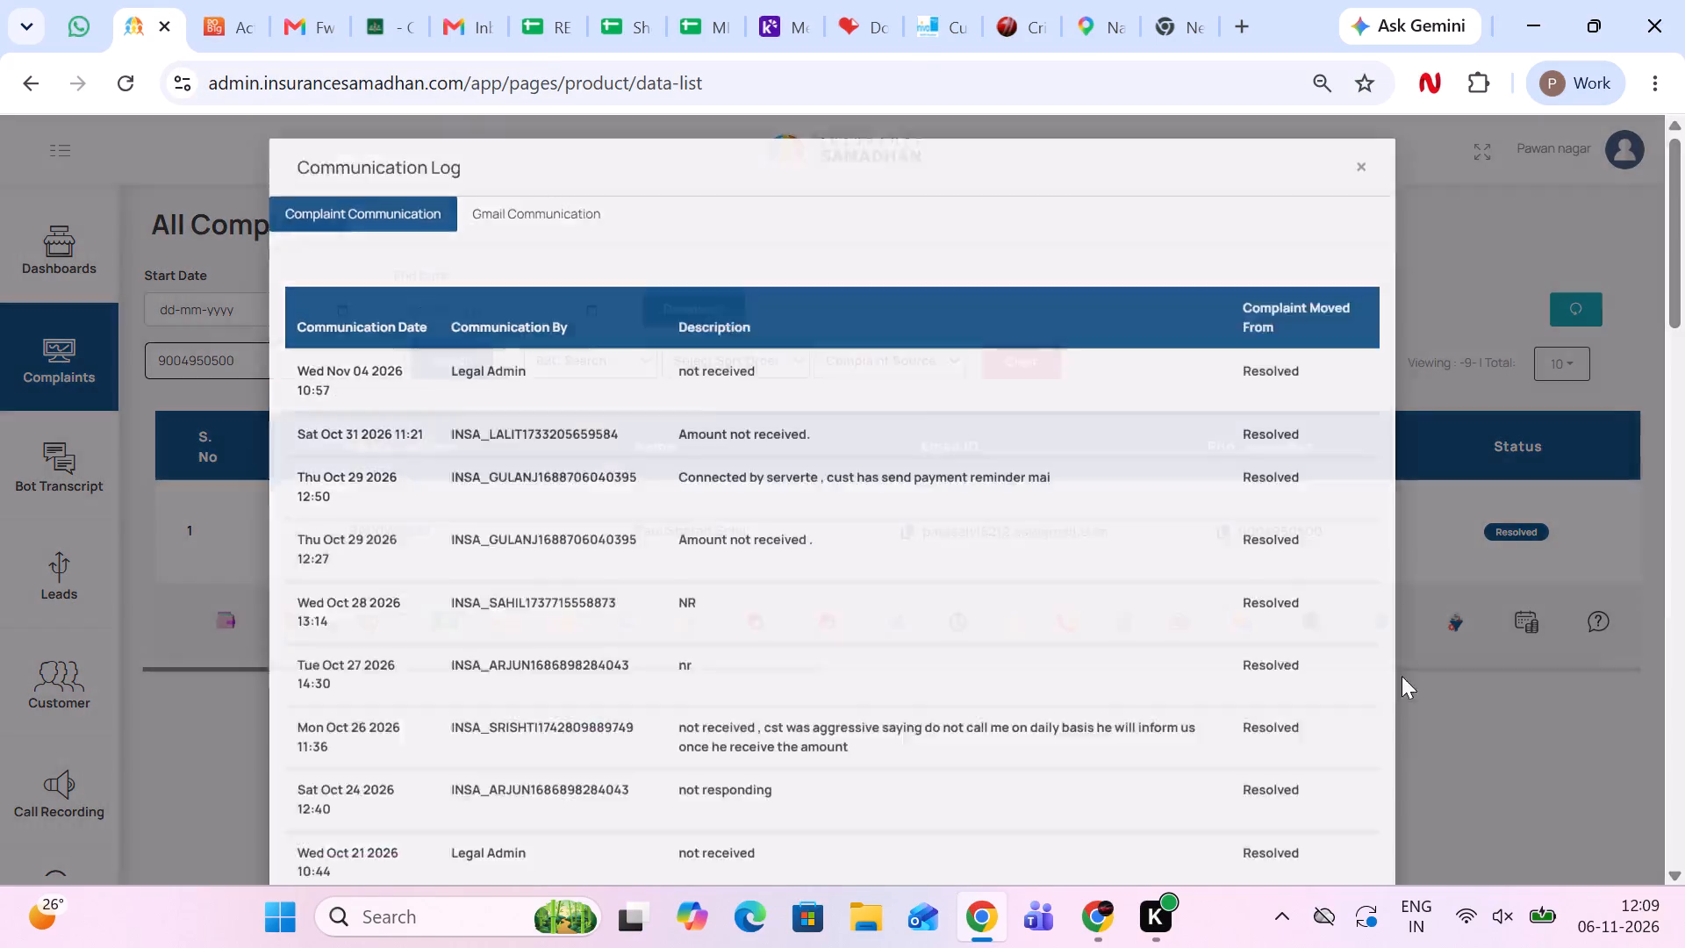
scroll(1074, 498, "down", 1)
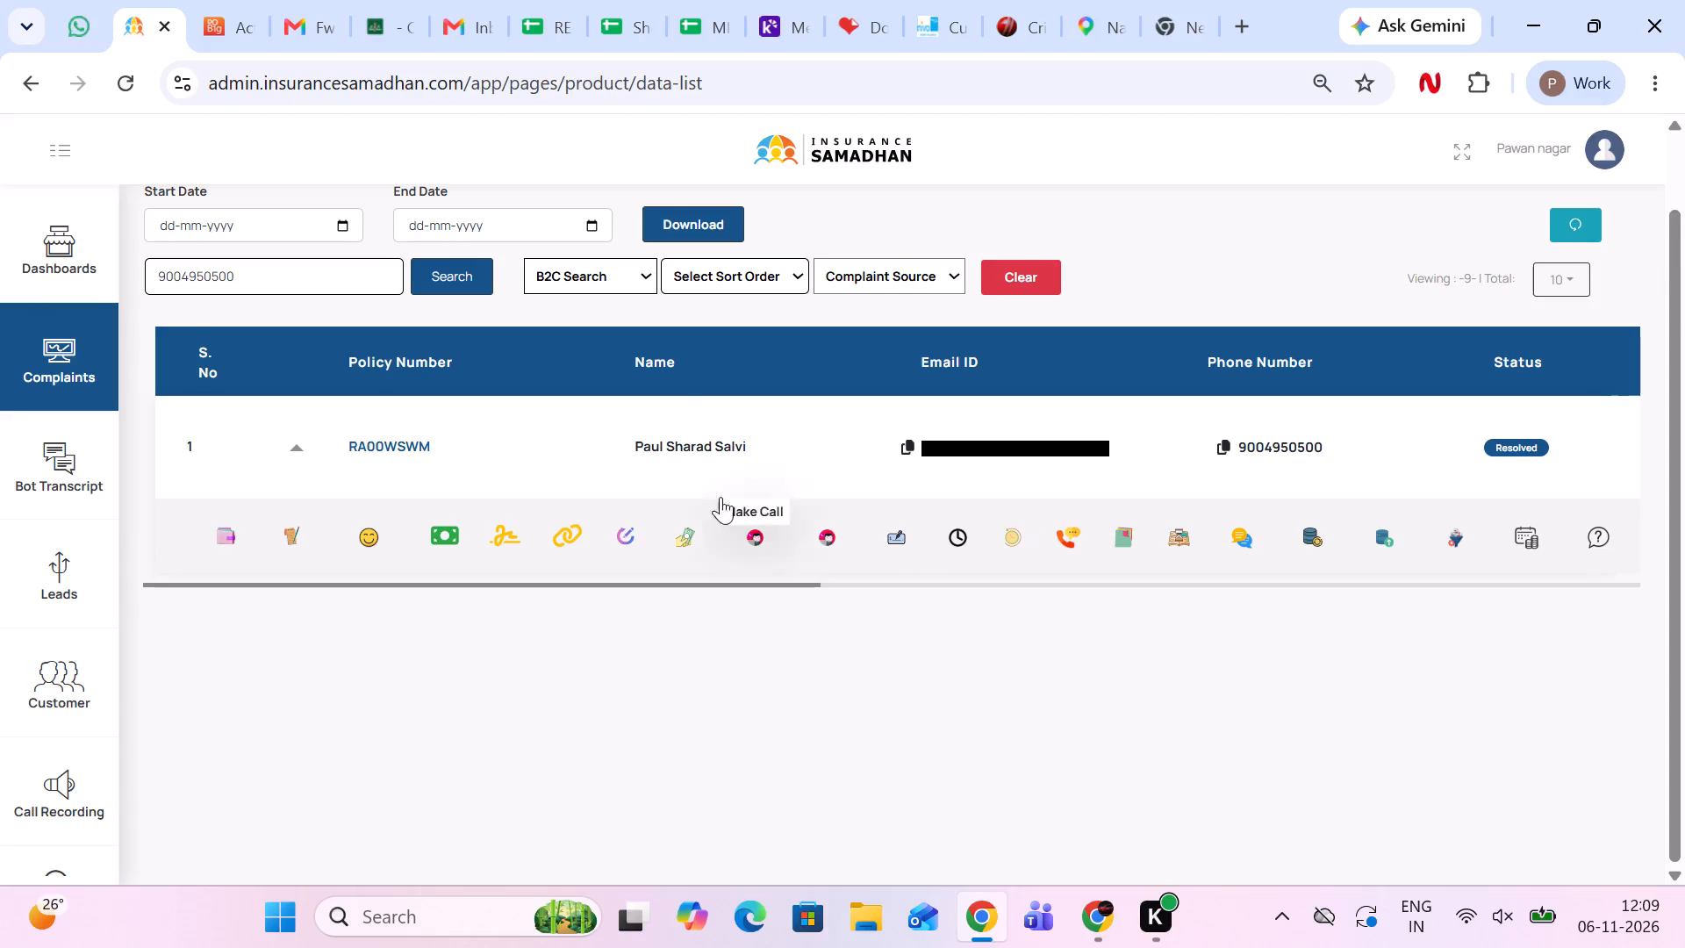
Open the row 123 customer's complaint details and review the case information and the Resolution section.
left_click(391, 451)
scroll(886, 433, "down", 4)
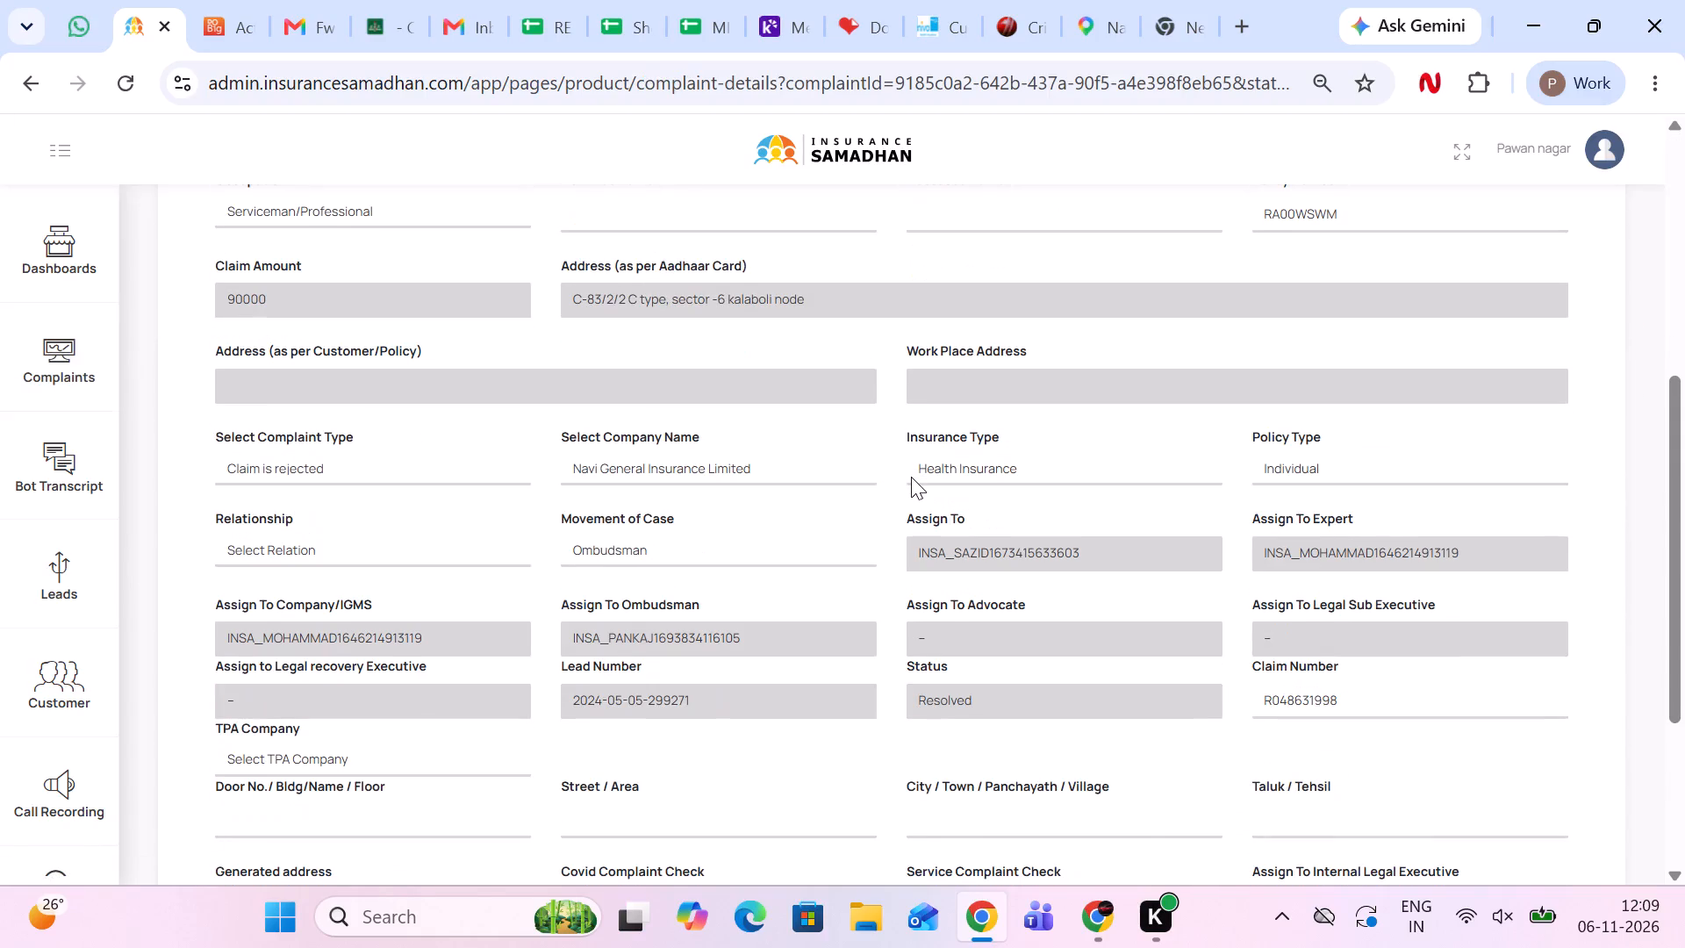
scroll(797, 481, "up", 2)
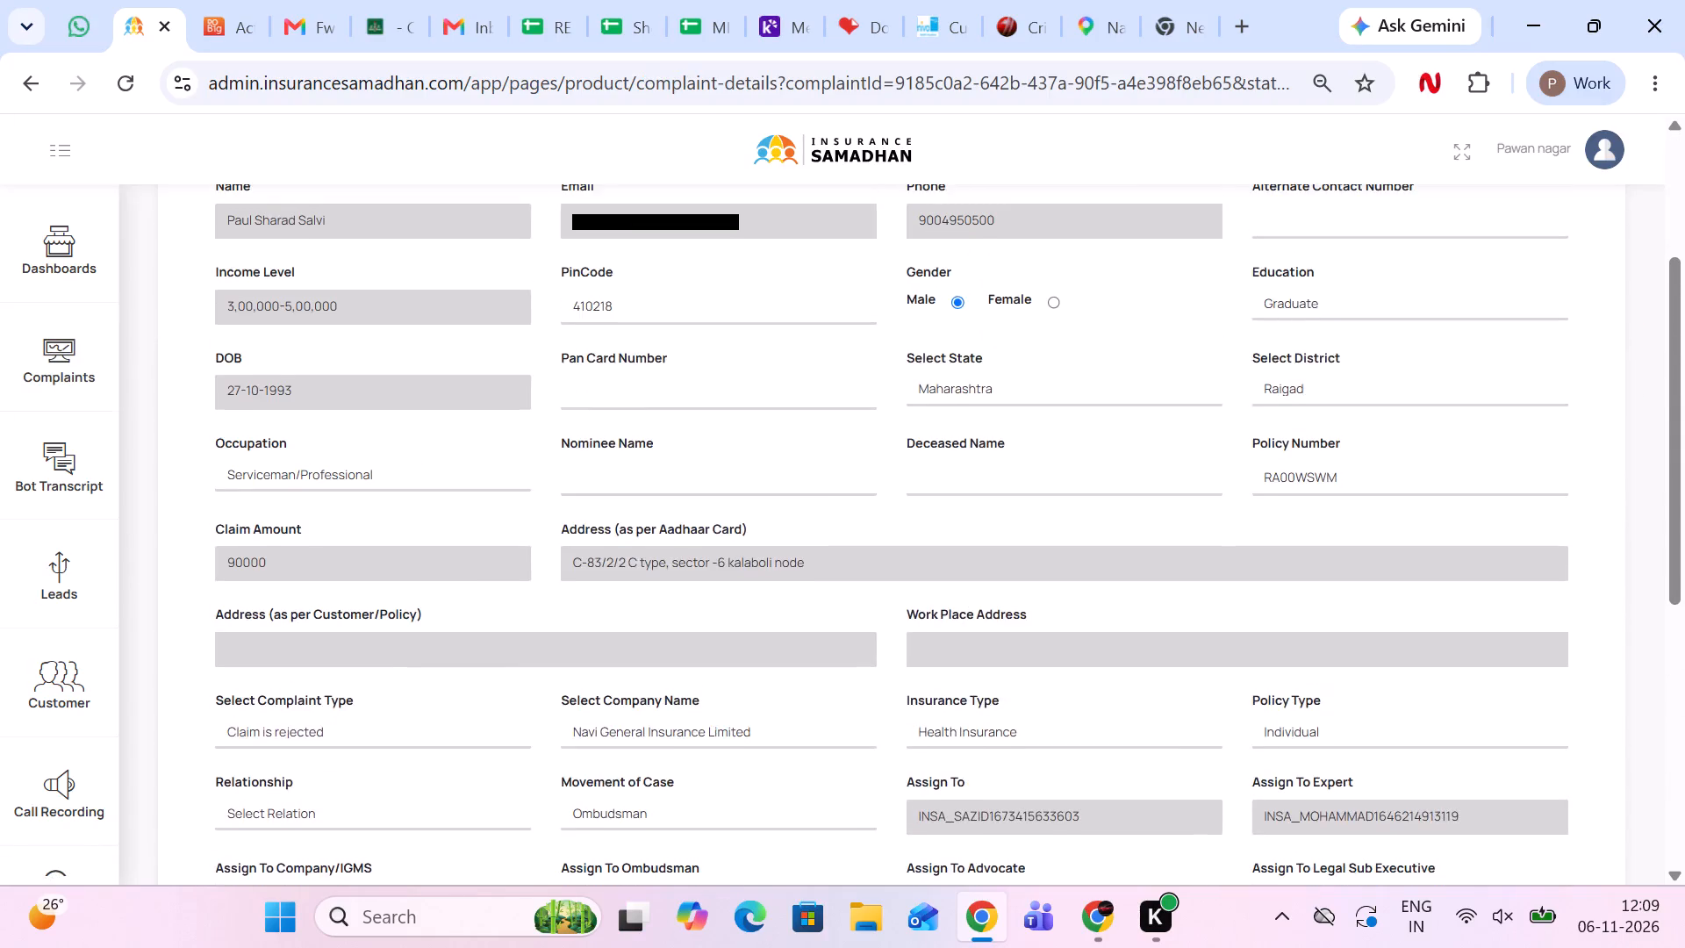
scroll(809, 481, "up", 4)
left_click(642, 295)
scroll(764, 468, "down", 1)
scroll(764, 468, "up", 3)
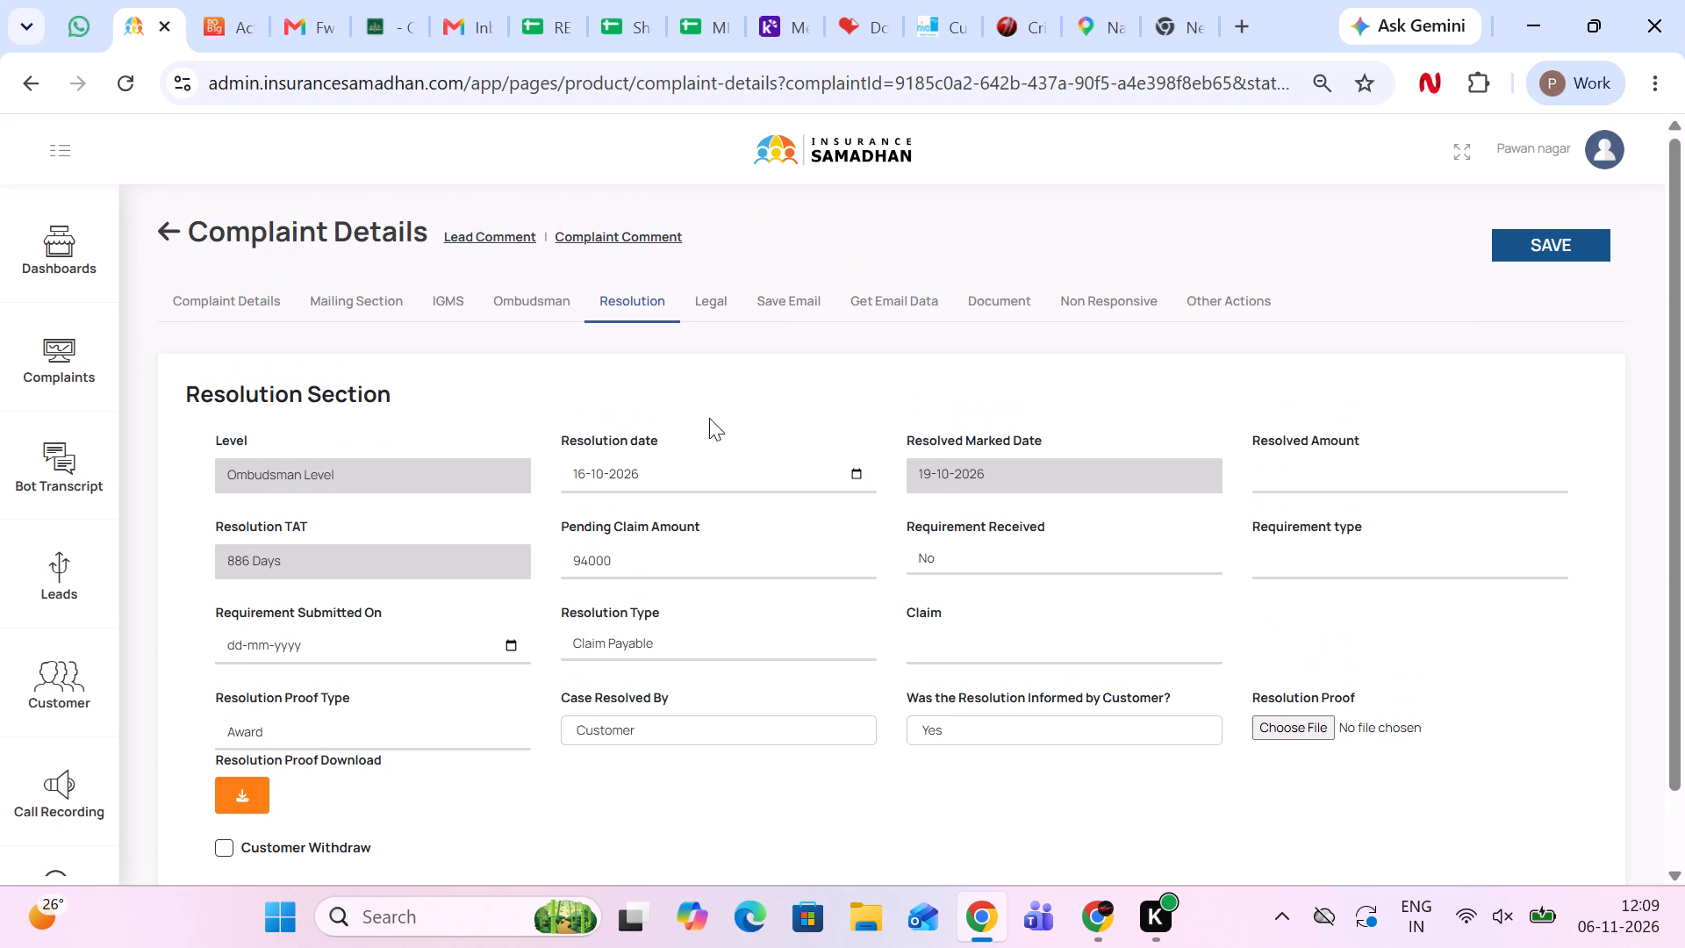
Add the complaint comment "Amount not received", reusing the 31 October log entry's wording, and return to the complaints list.
left_click(592, 233)
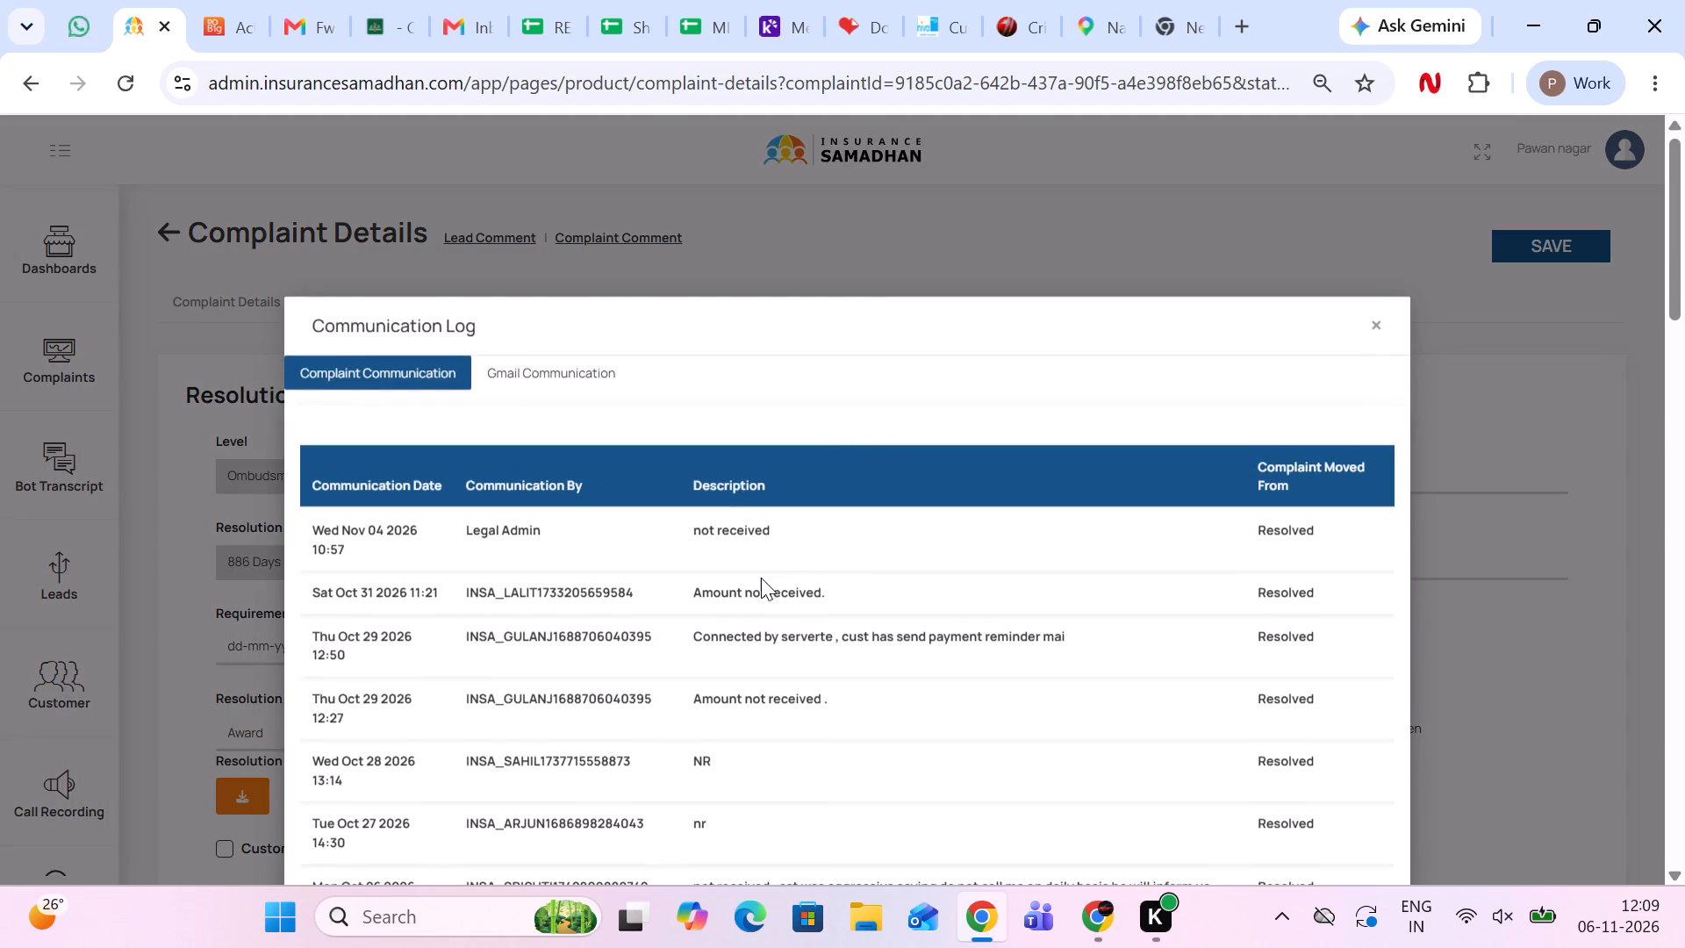
left_click(759, 579)
triple_click(758, 586)
right_click(758, 587)
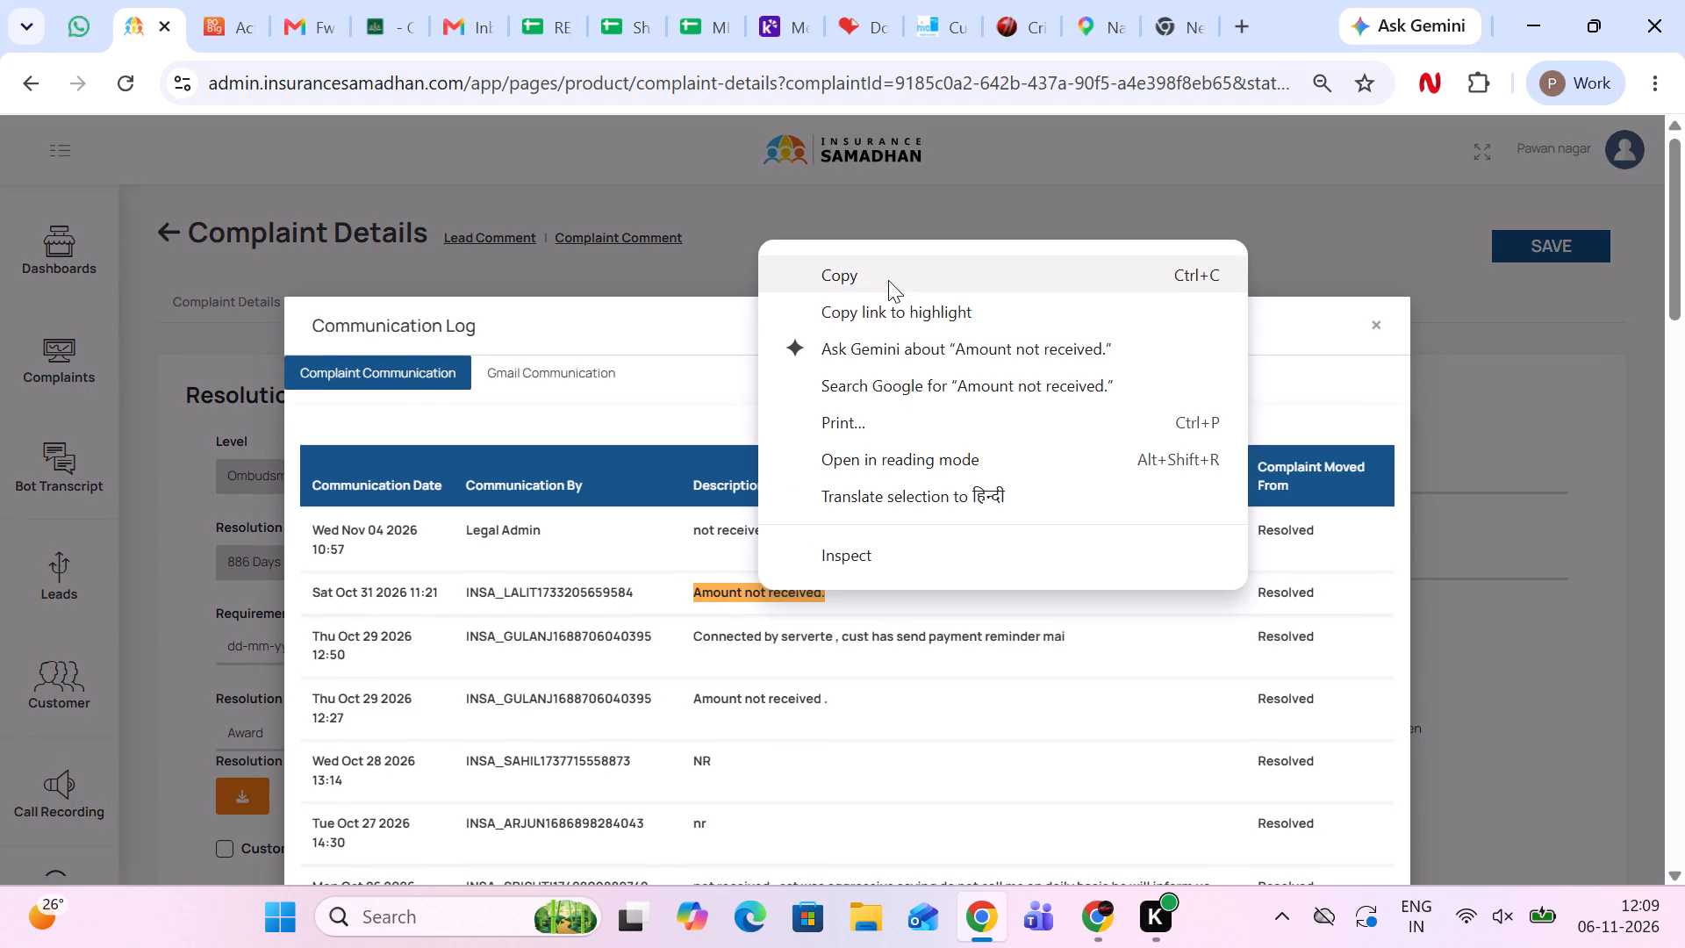
left_click(888, 276)
scroll(888, 581, "down", 19)
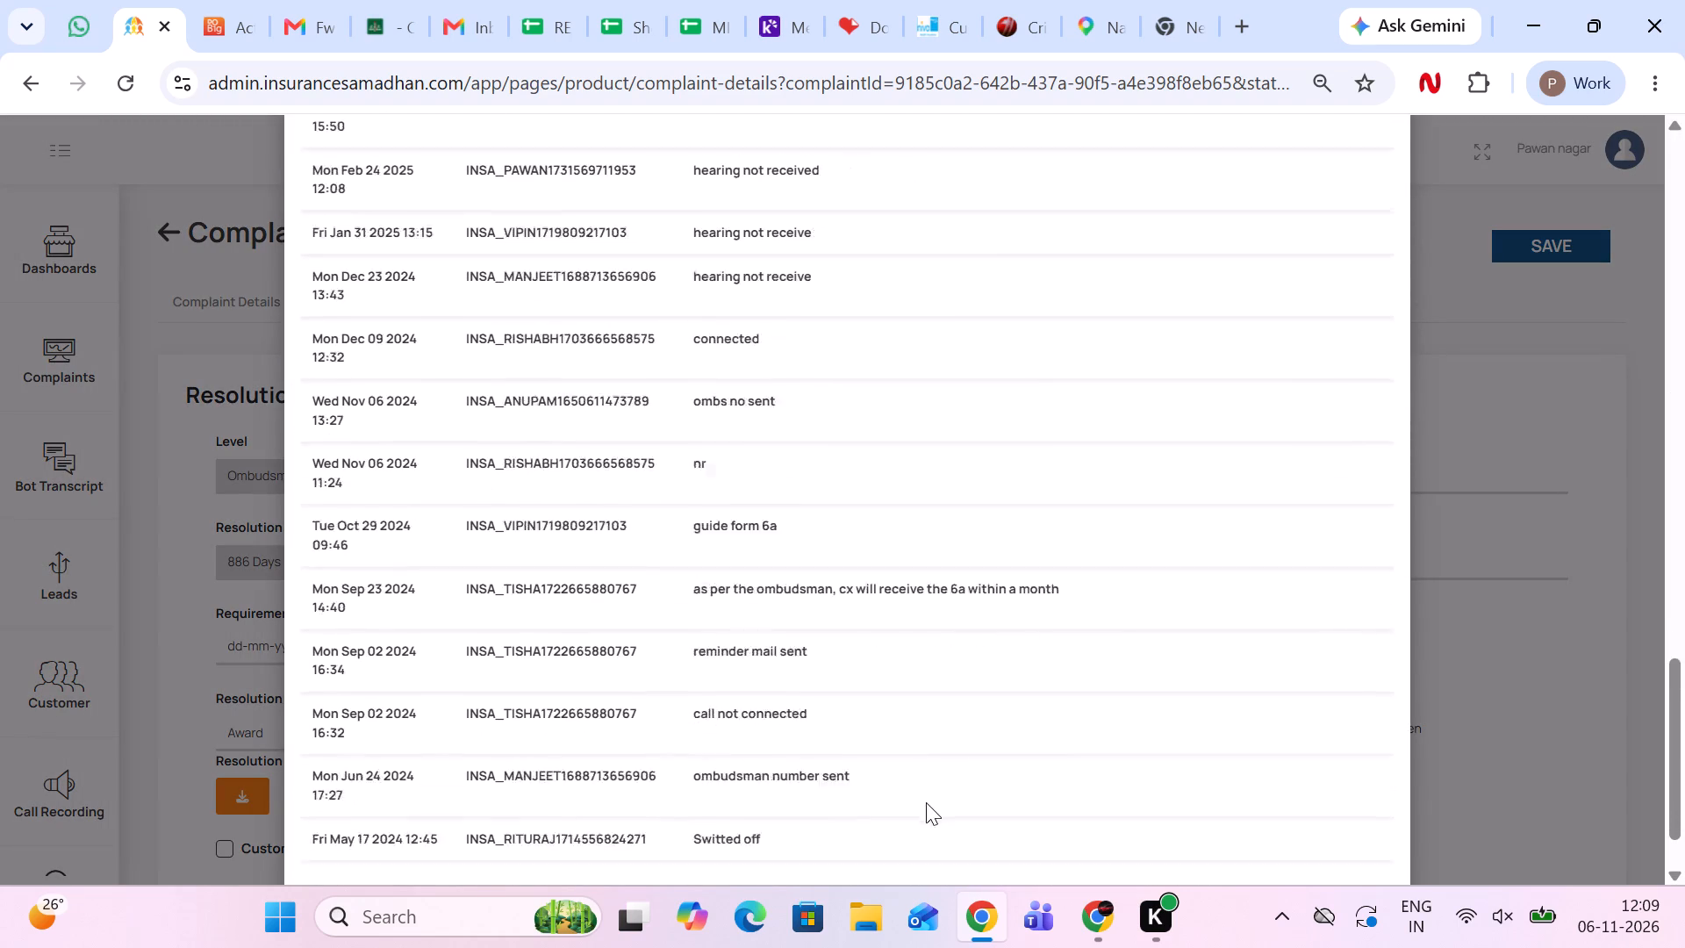
scroll(908, 829, "down", 2)
left_click(907, 828)
right_click(799, 558)
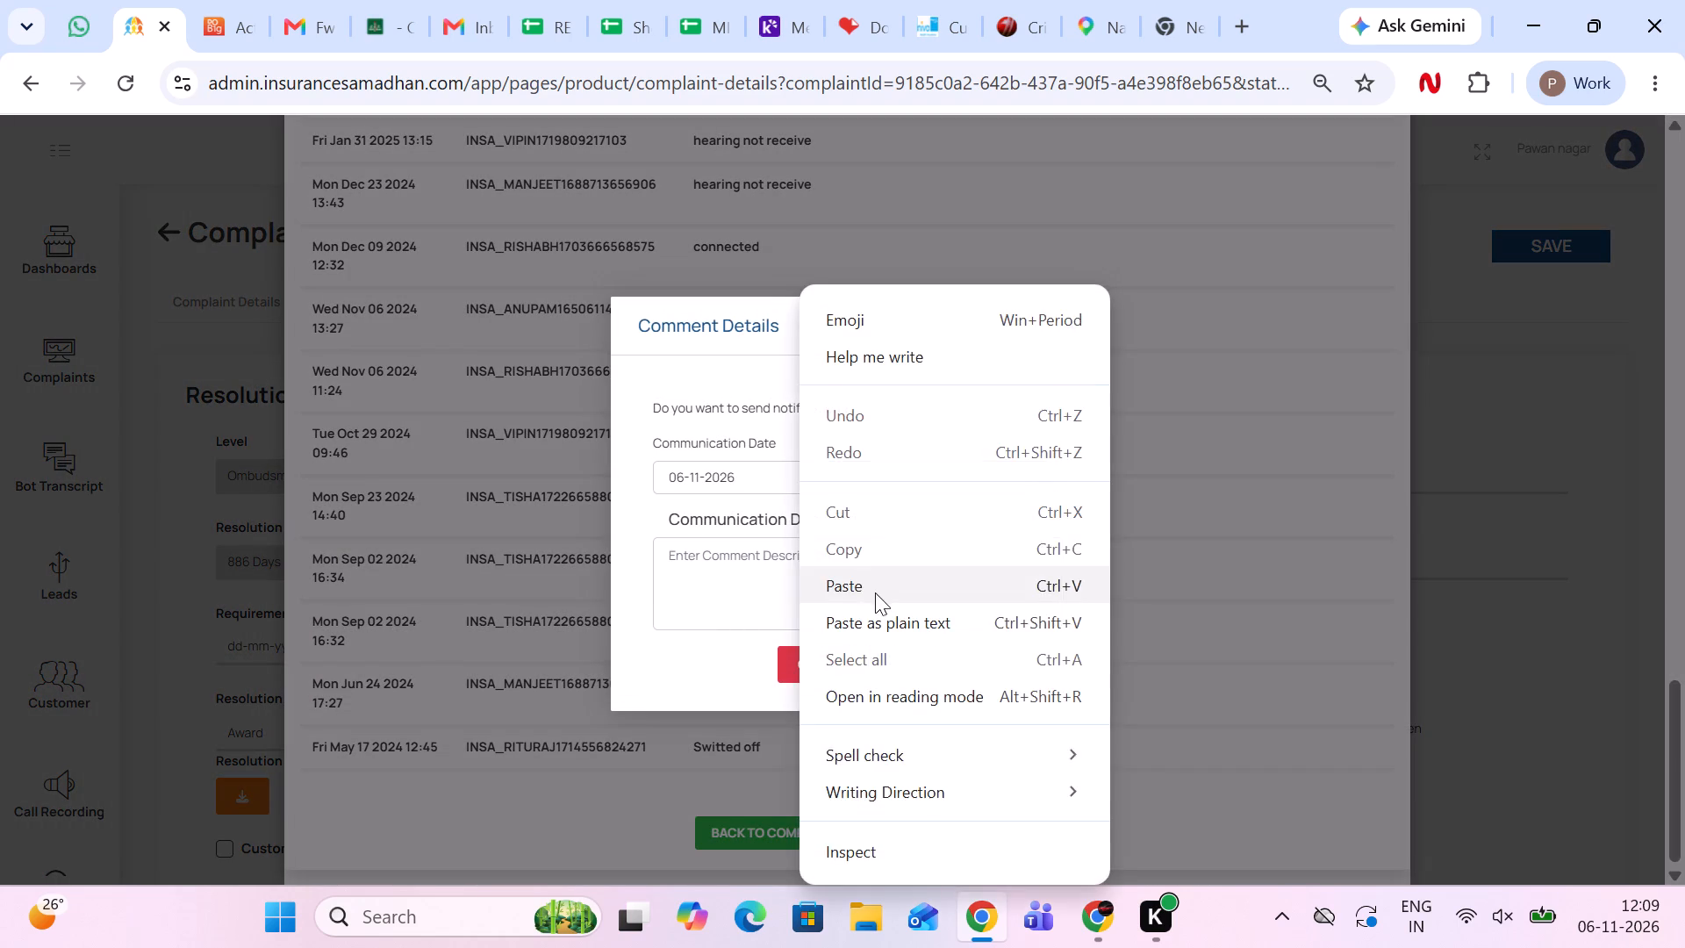
left_click(875, 592)
key("BackSpace")
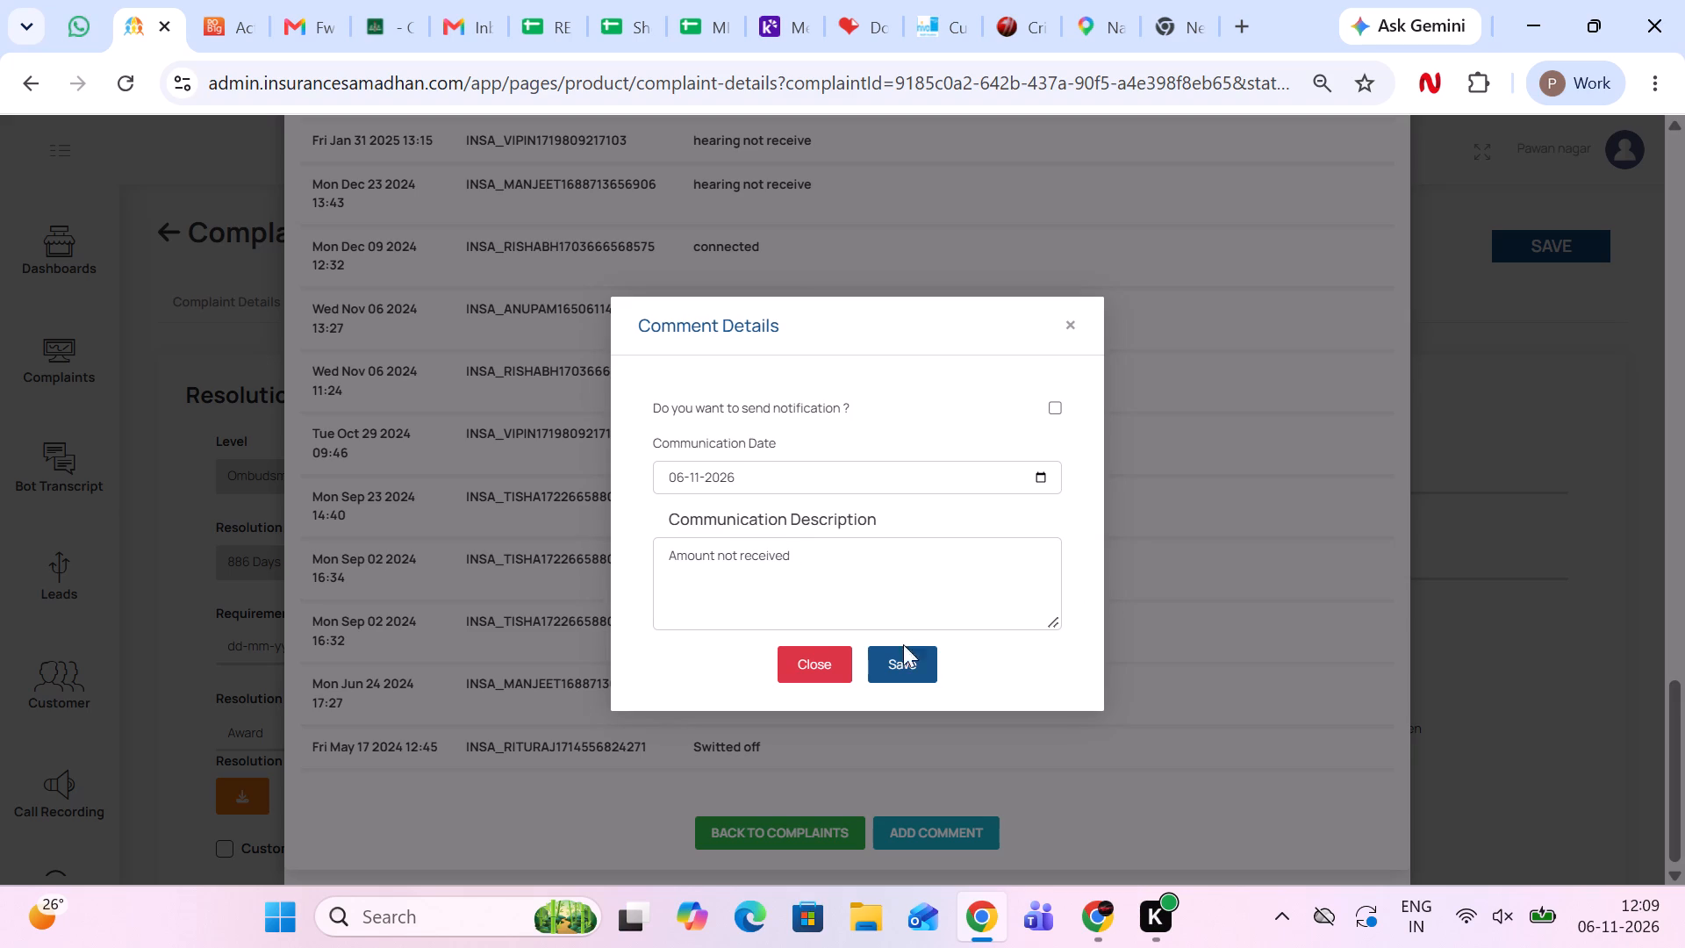
left_click(904, 666)
left_click(1516, 440)
scroll(375, 262, "up", 4)
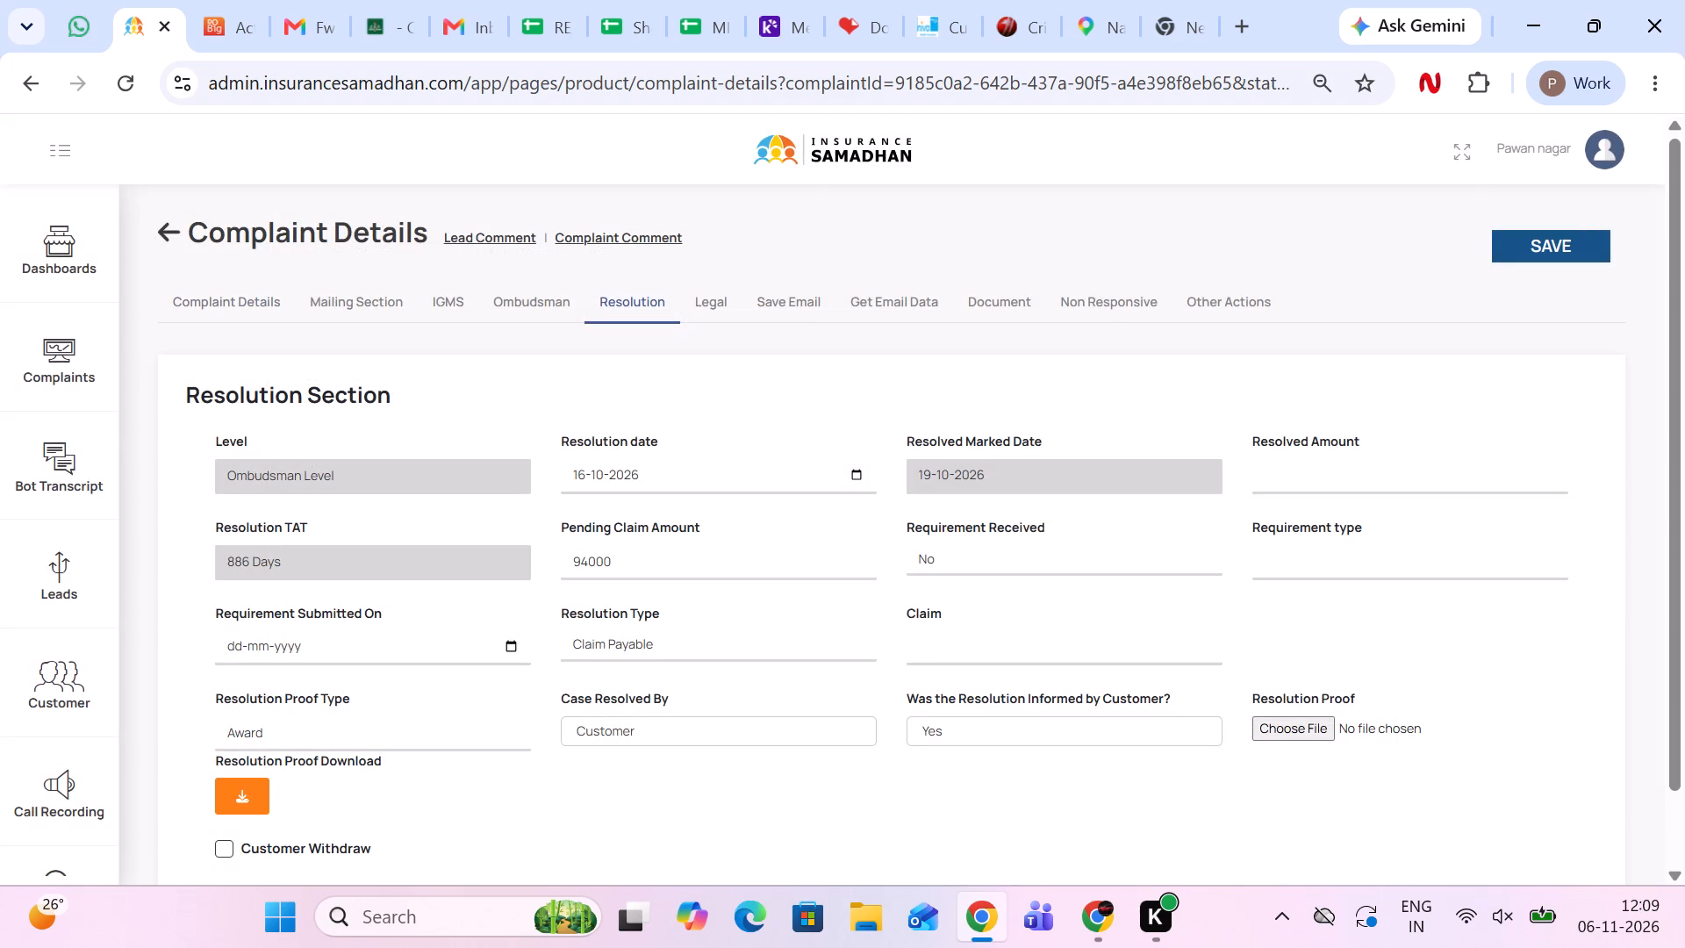
left_click(161, 237)
In RESOLVED SHEET NOVEMBER 2026, set the row 123 call status to Not Recieved.
left_click(544, 0)
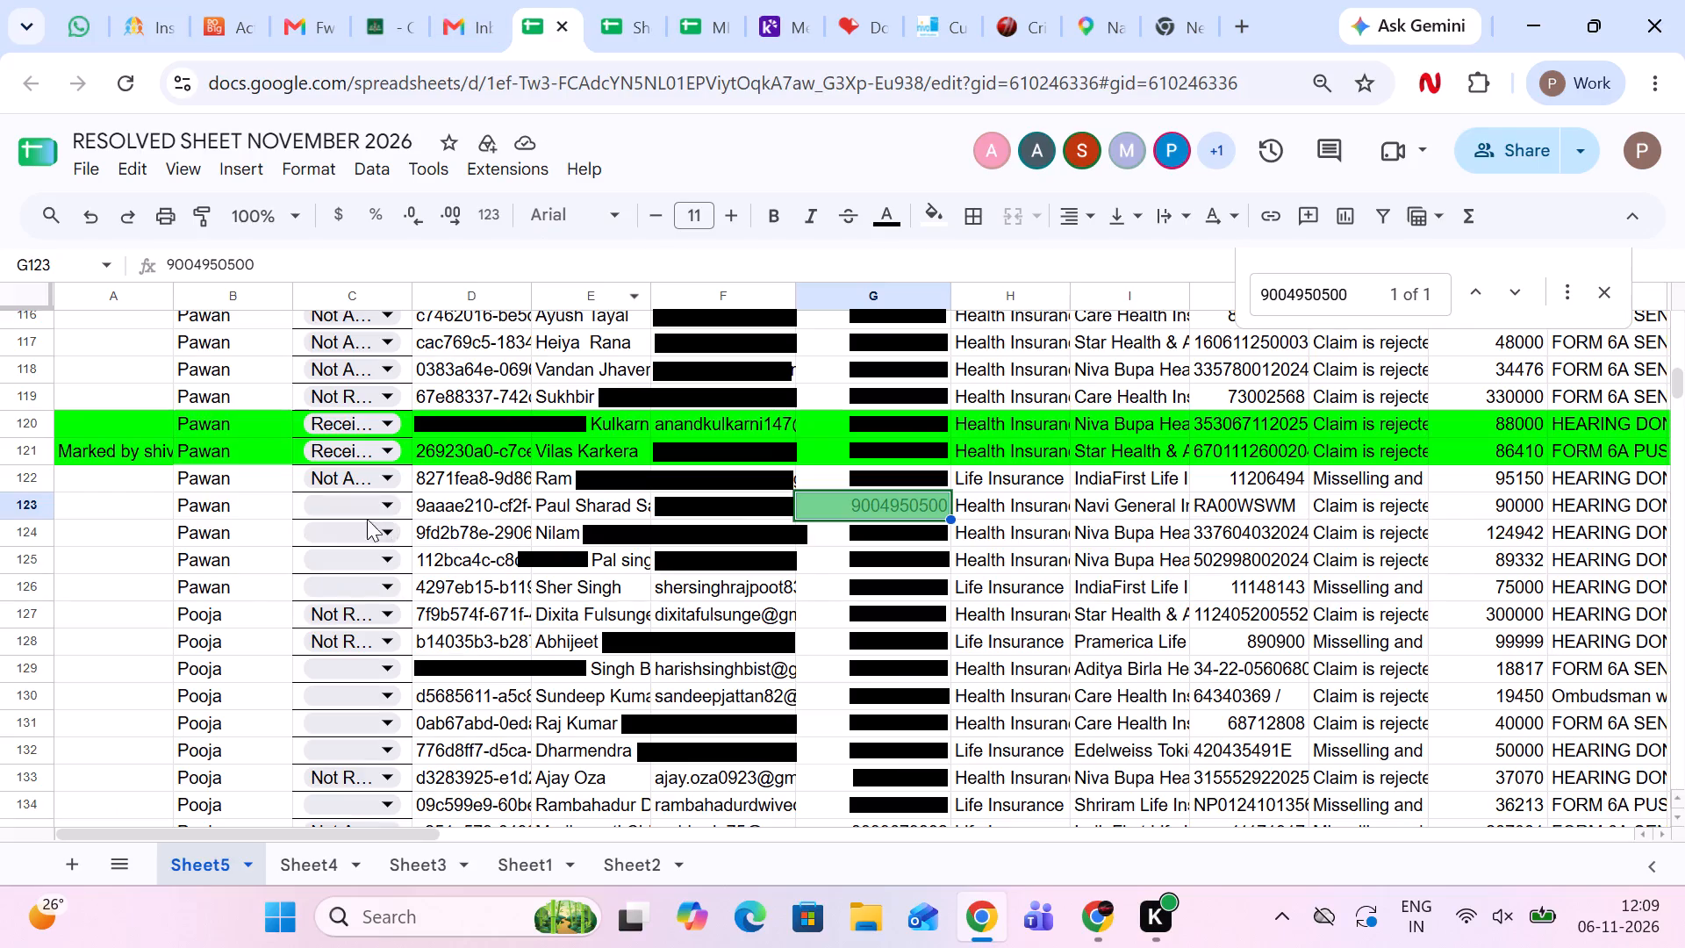
left_click(370, 506)
left_click(355, 603)
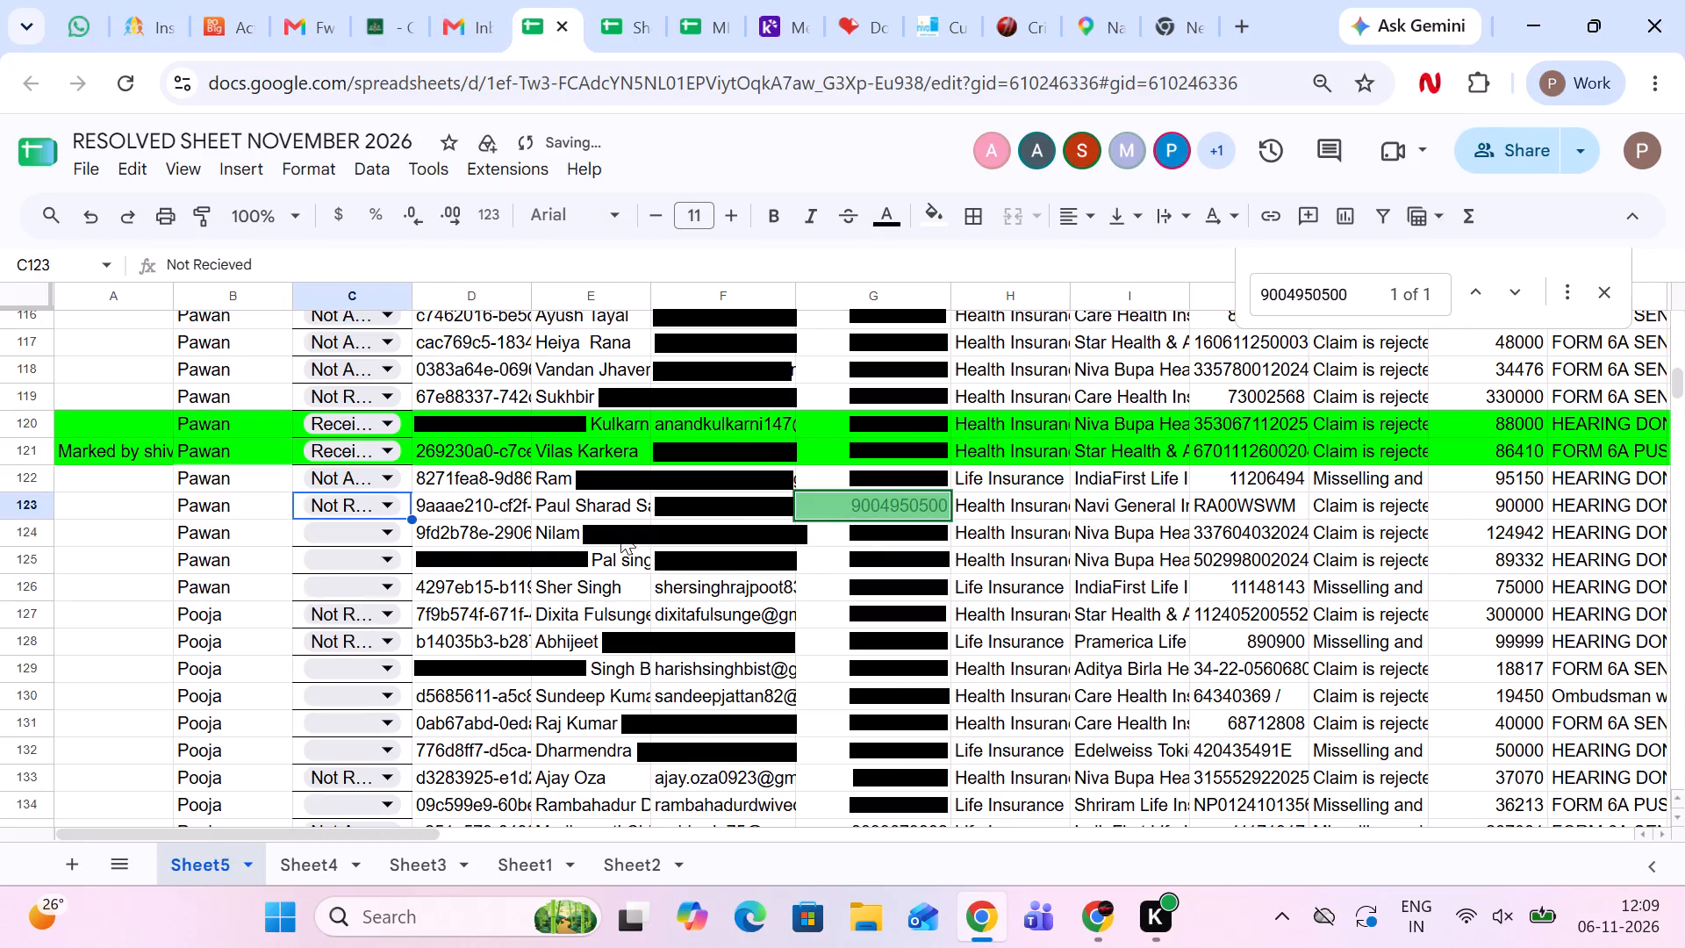
Copy the row 124 customer's phone number and switch to the admin portal.
right_click(860, 534)
left_click(931, 270)
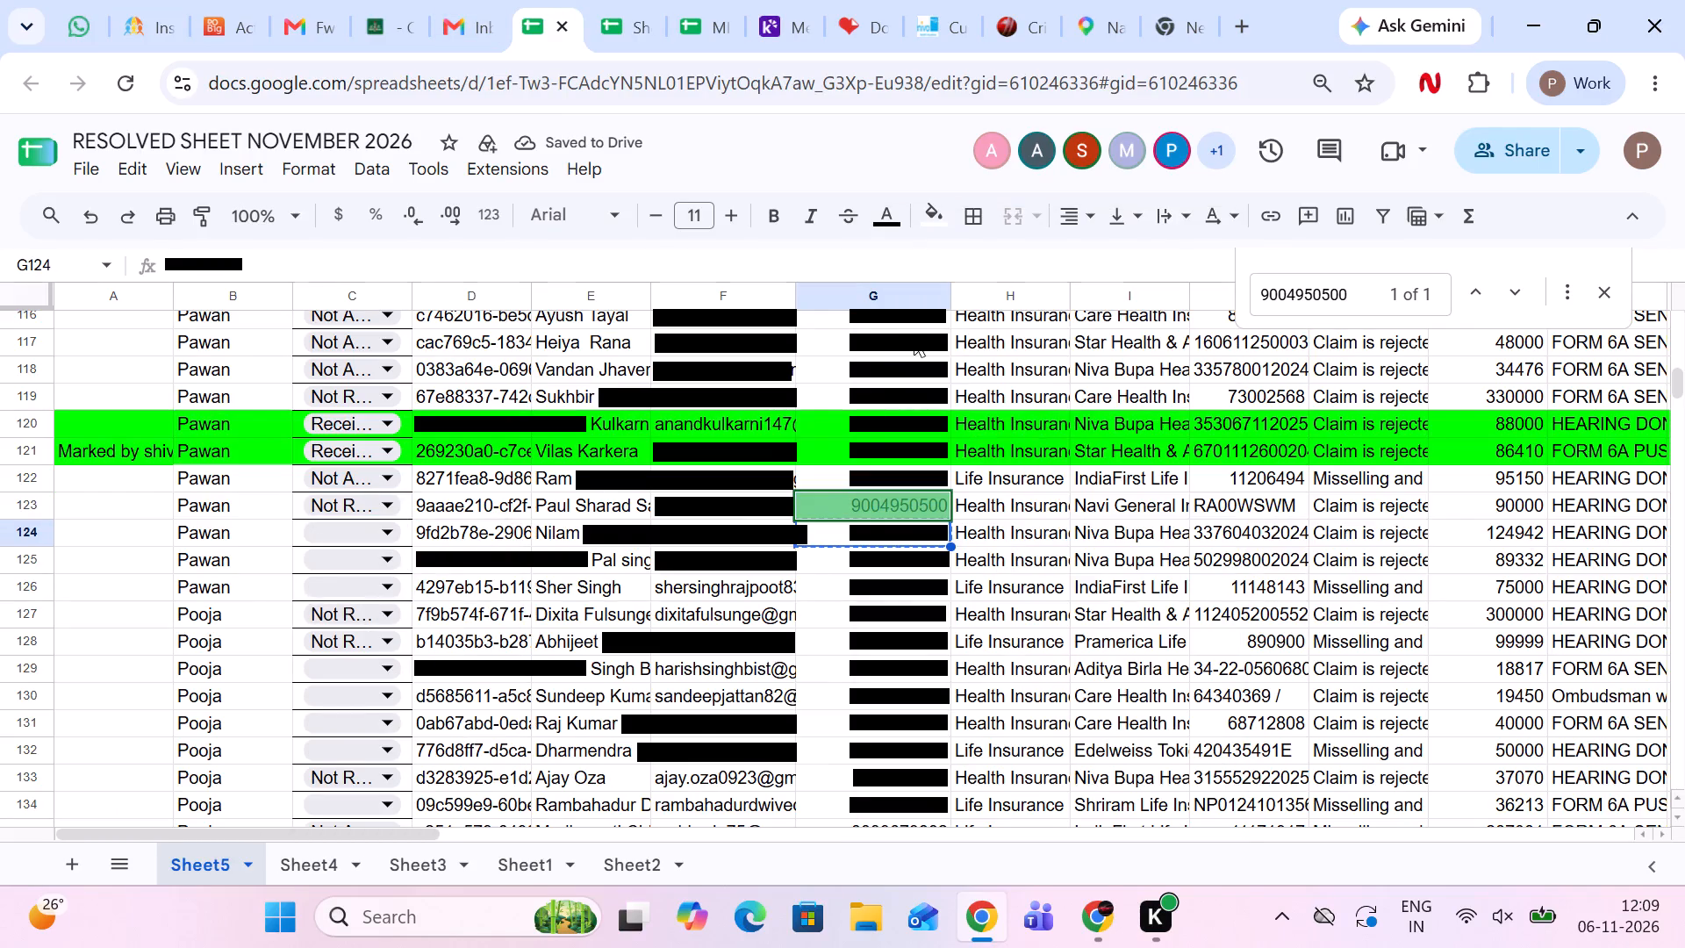
left_click(168, 0)
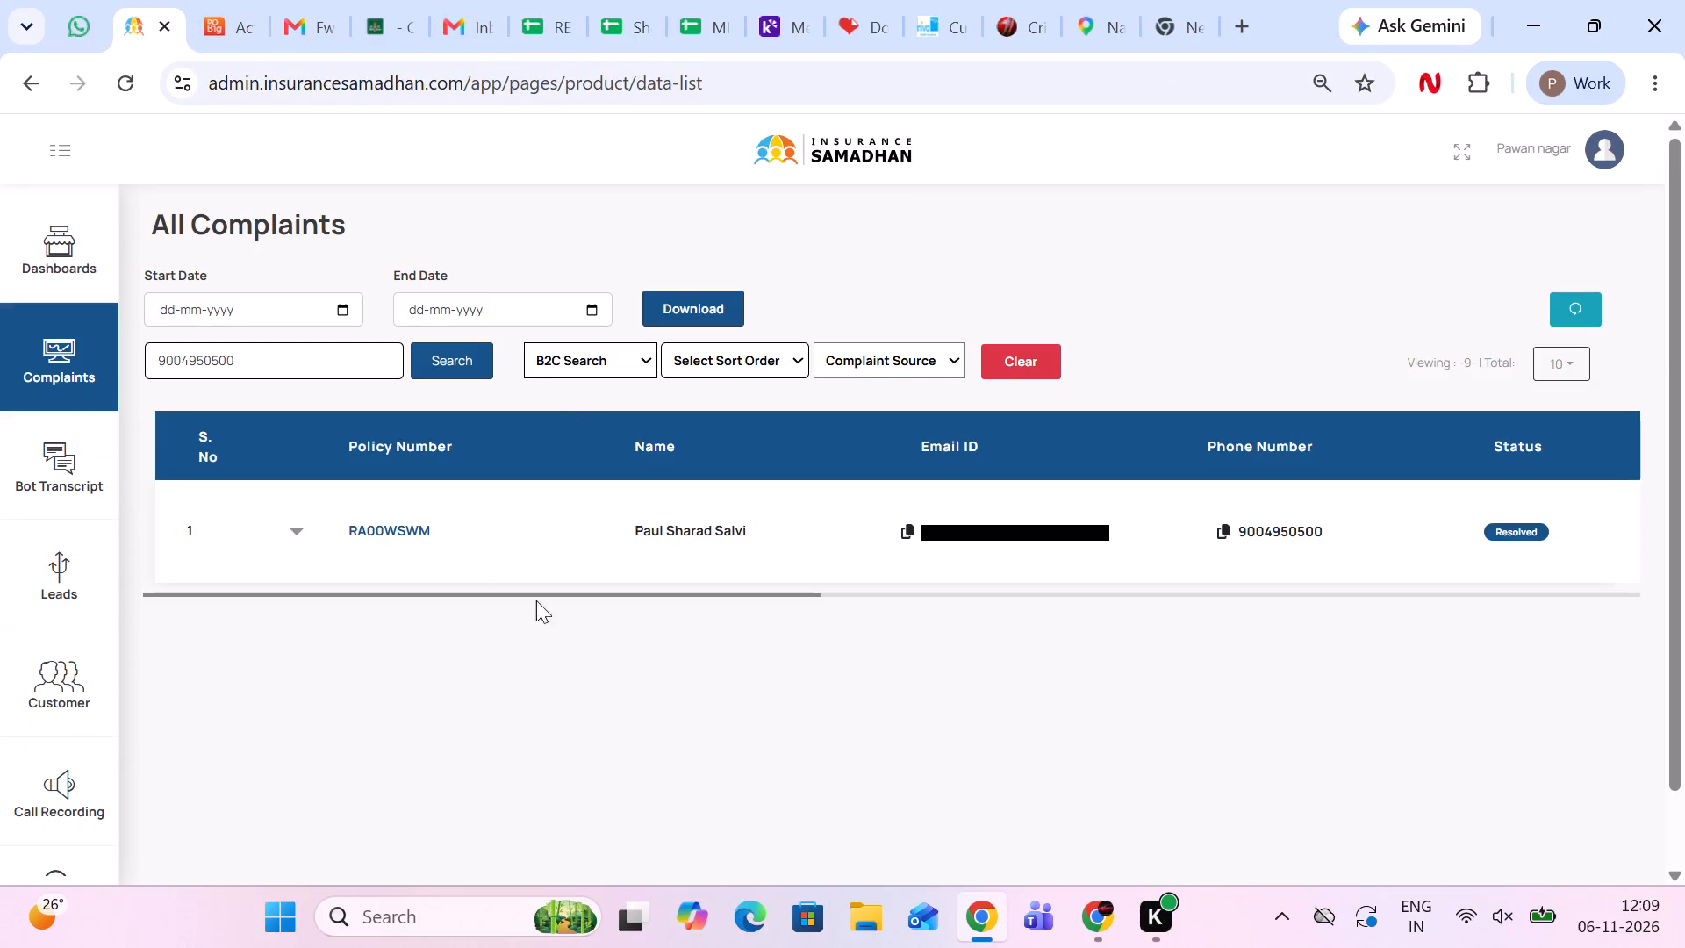
Recheck the Resolution section of the row 123 customer's complaint and return to the complaints list.
left_click(388, 530)
left_click(615, 291)
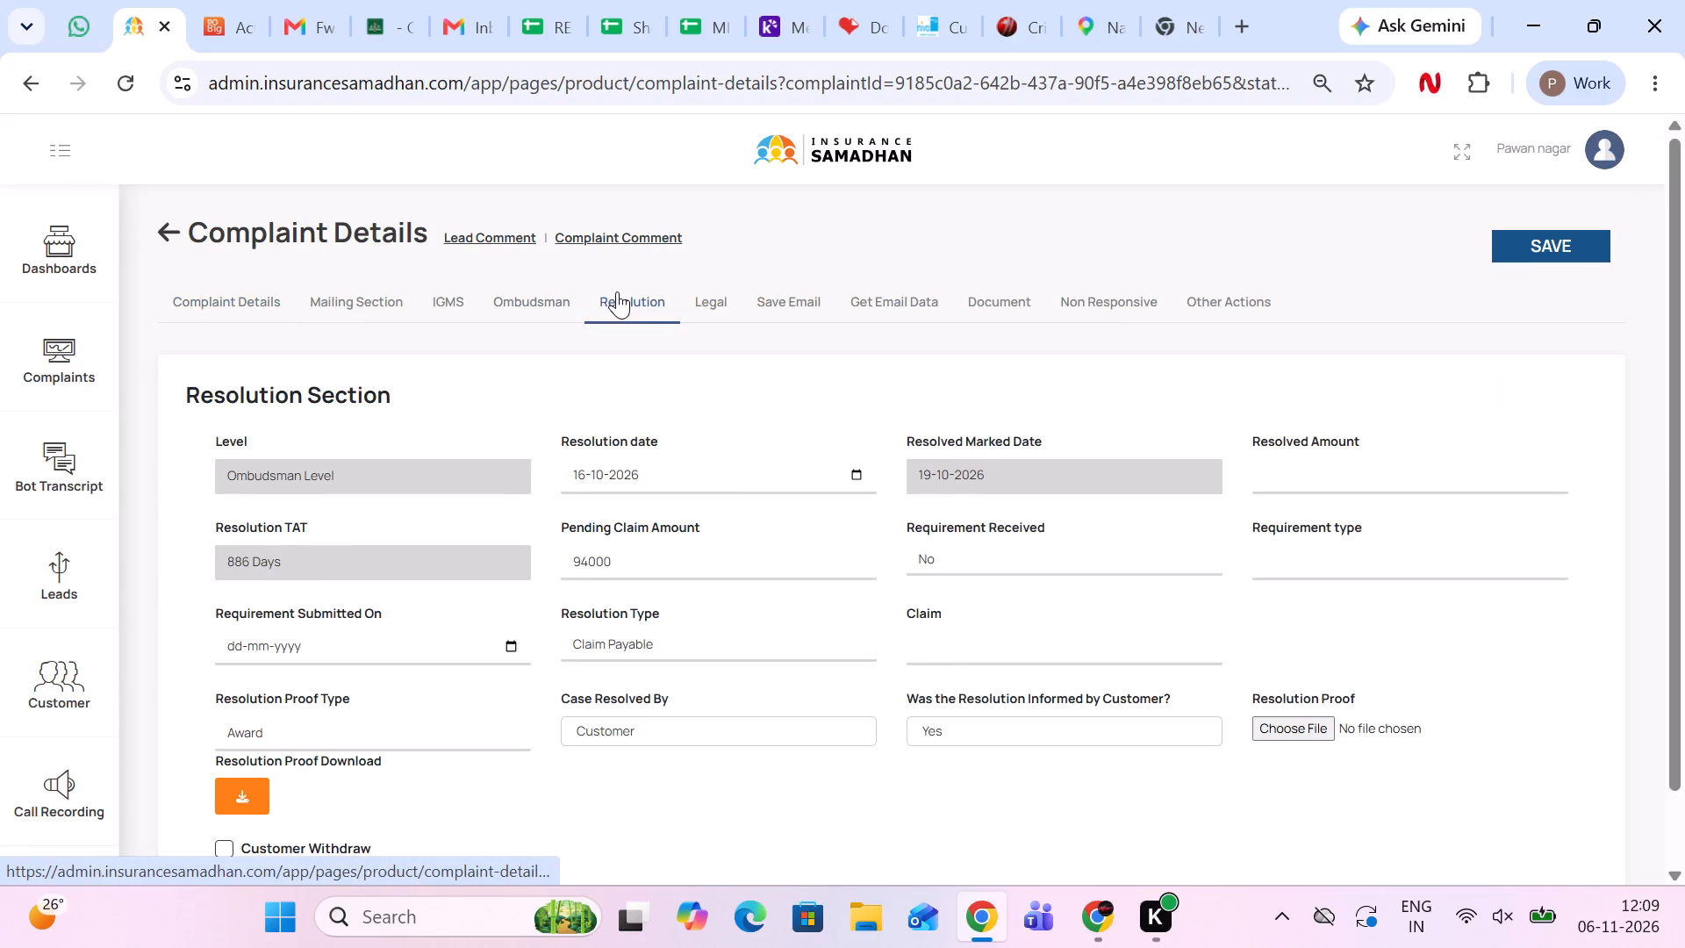
left_click(158, 225)
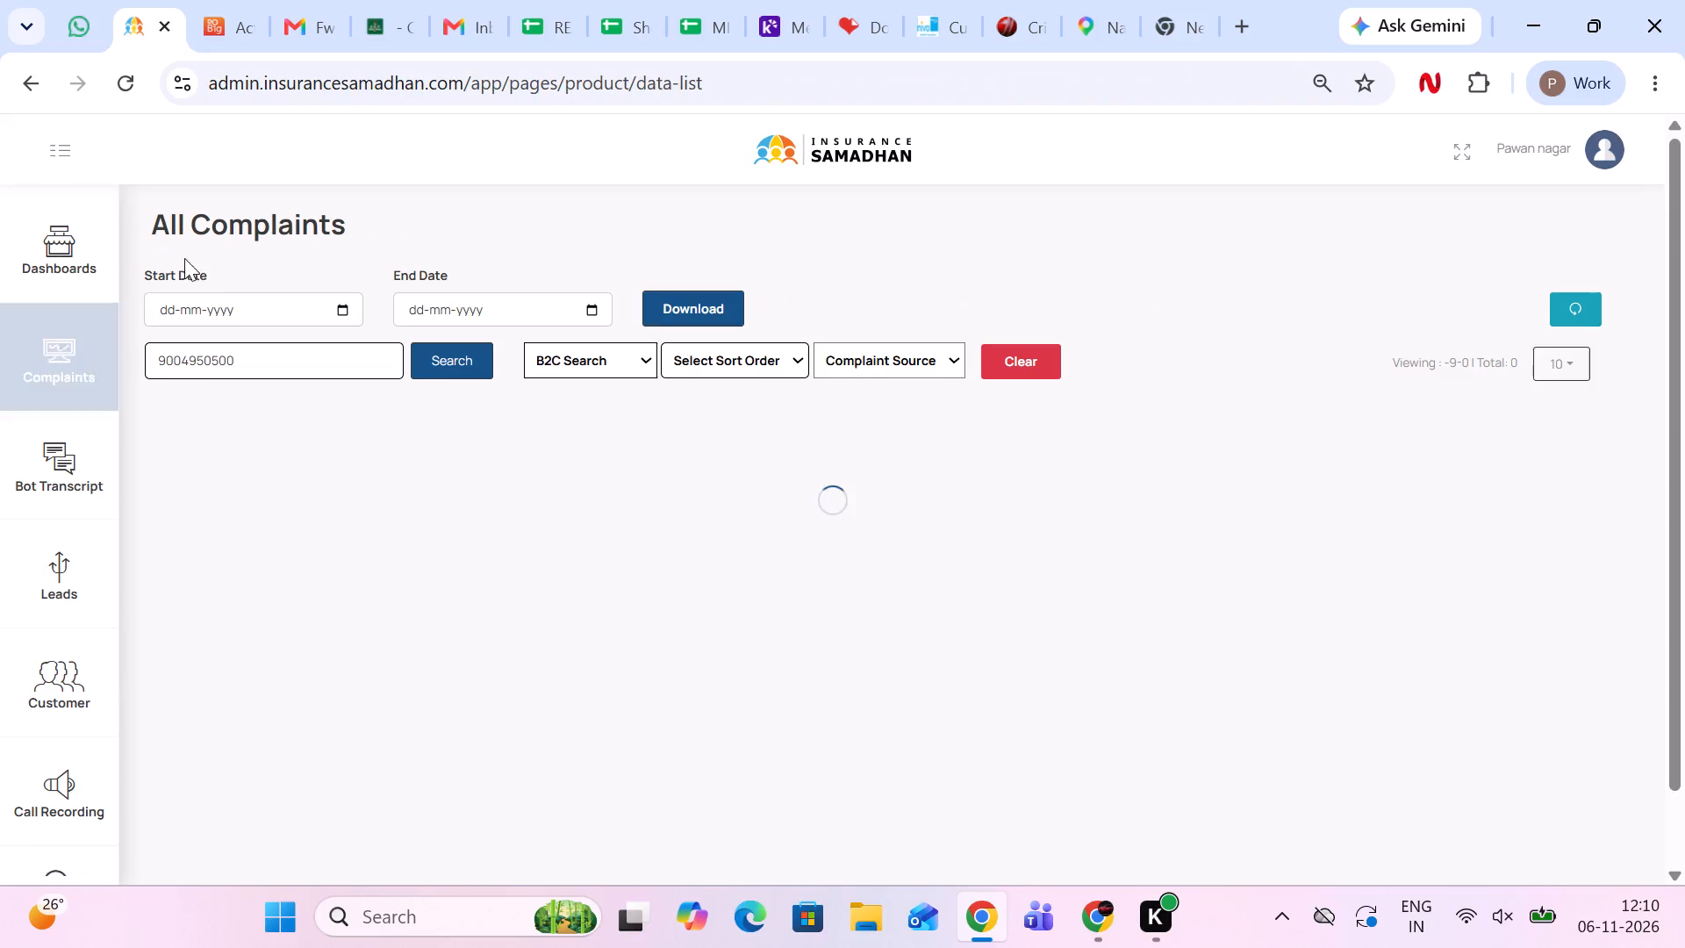
Search the complaints for the copied row 124 phone number and open that complaint's communication log.
double_click(368, 370)
right_click(368, 370)
left_click(425, 407)
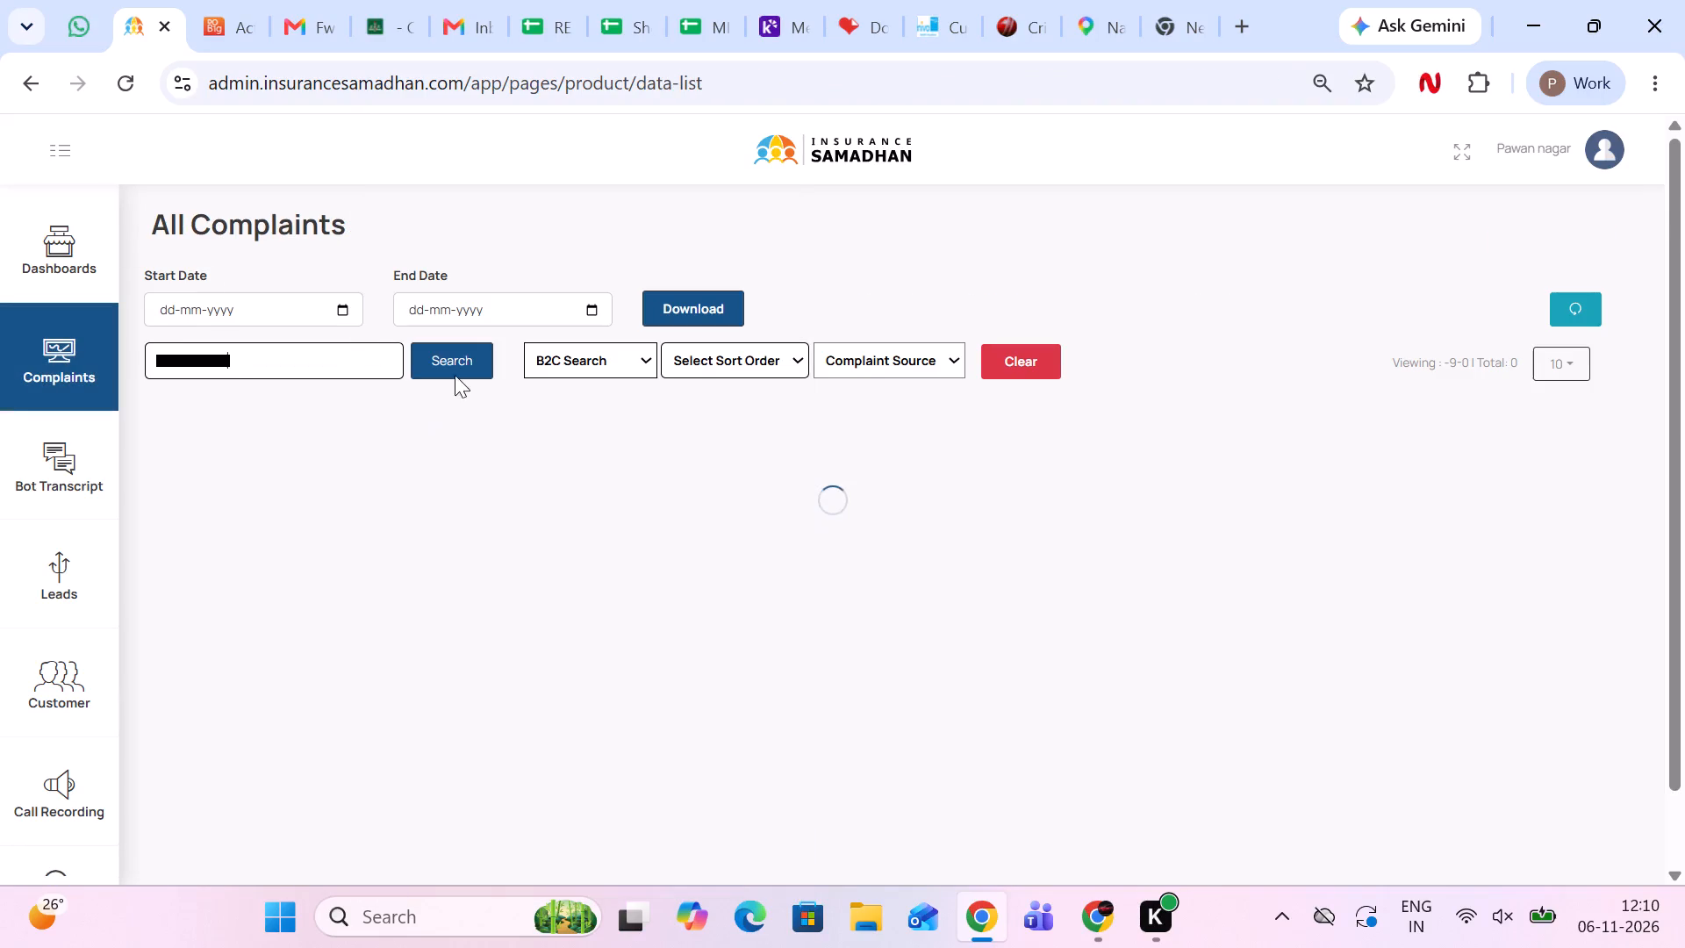
left_click(456, 366)
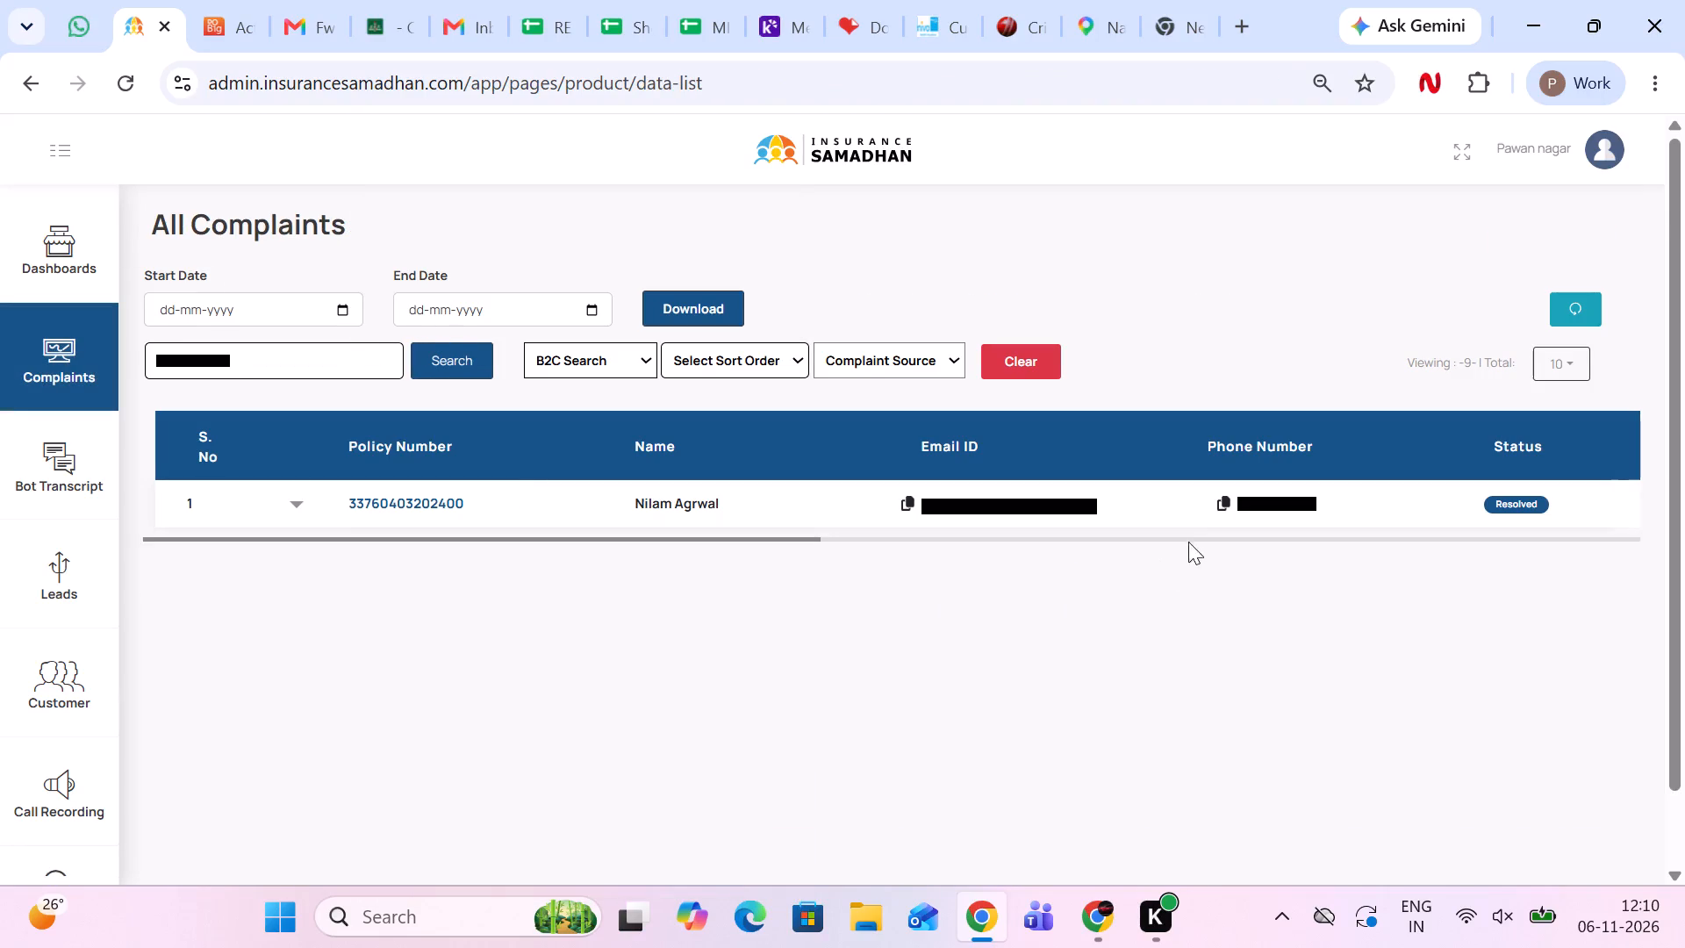
left_click(1187, 519)
left_click(1230, 560)
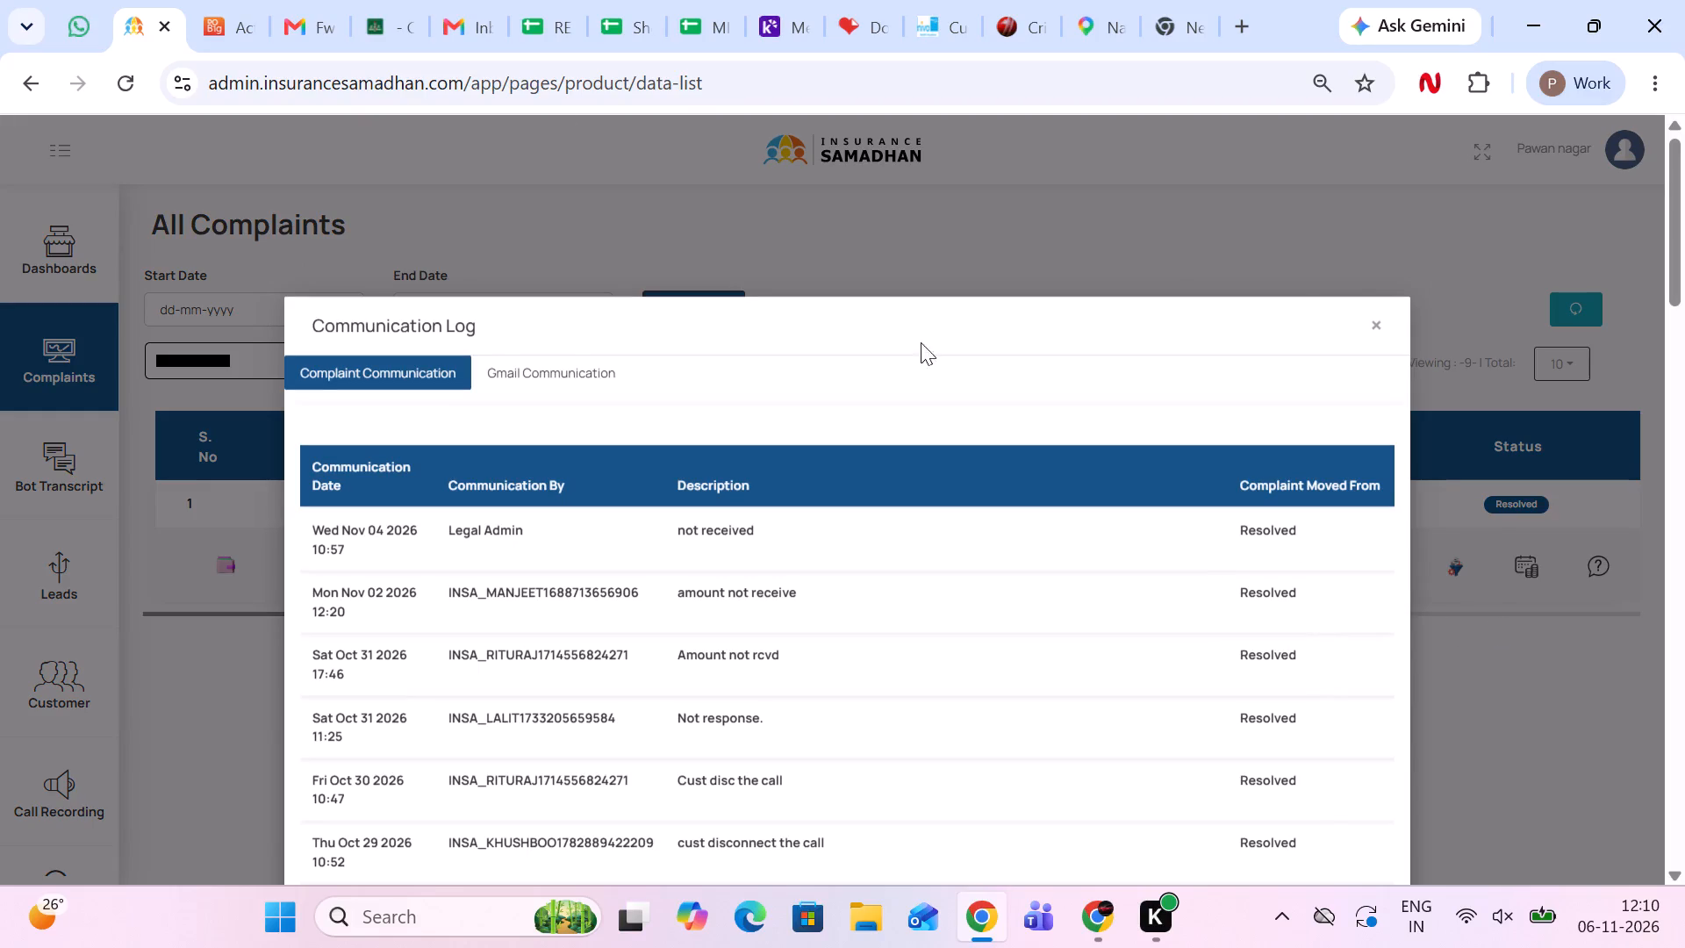
Back in the sheet, search for duplicates of the row 124 phone number, close the search and reselect the phone cell.
left_click(551, 0)
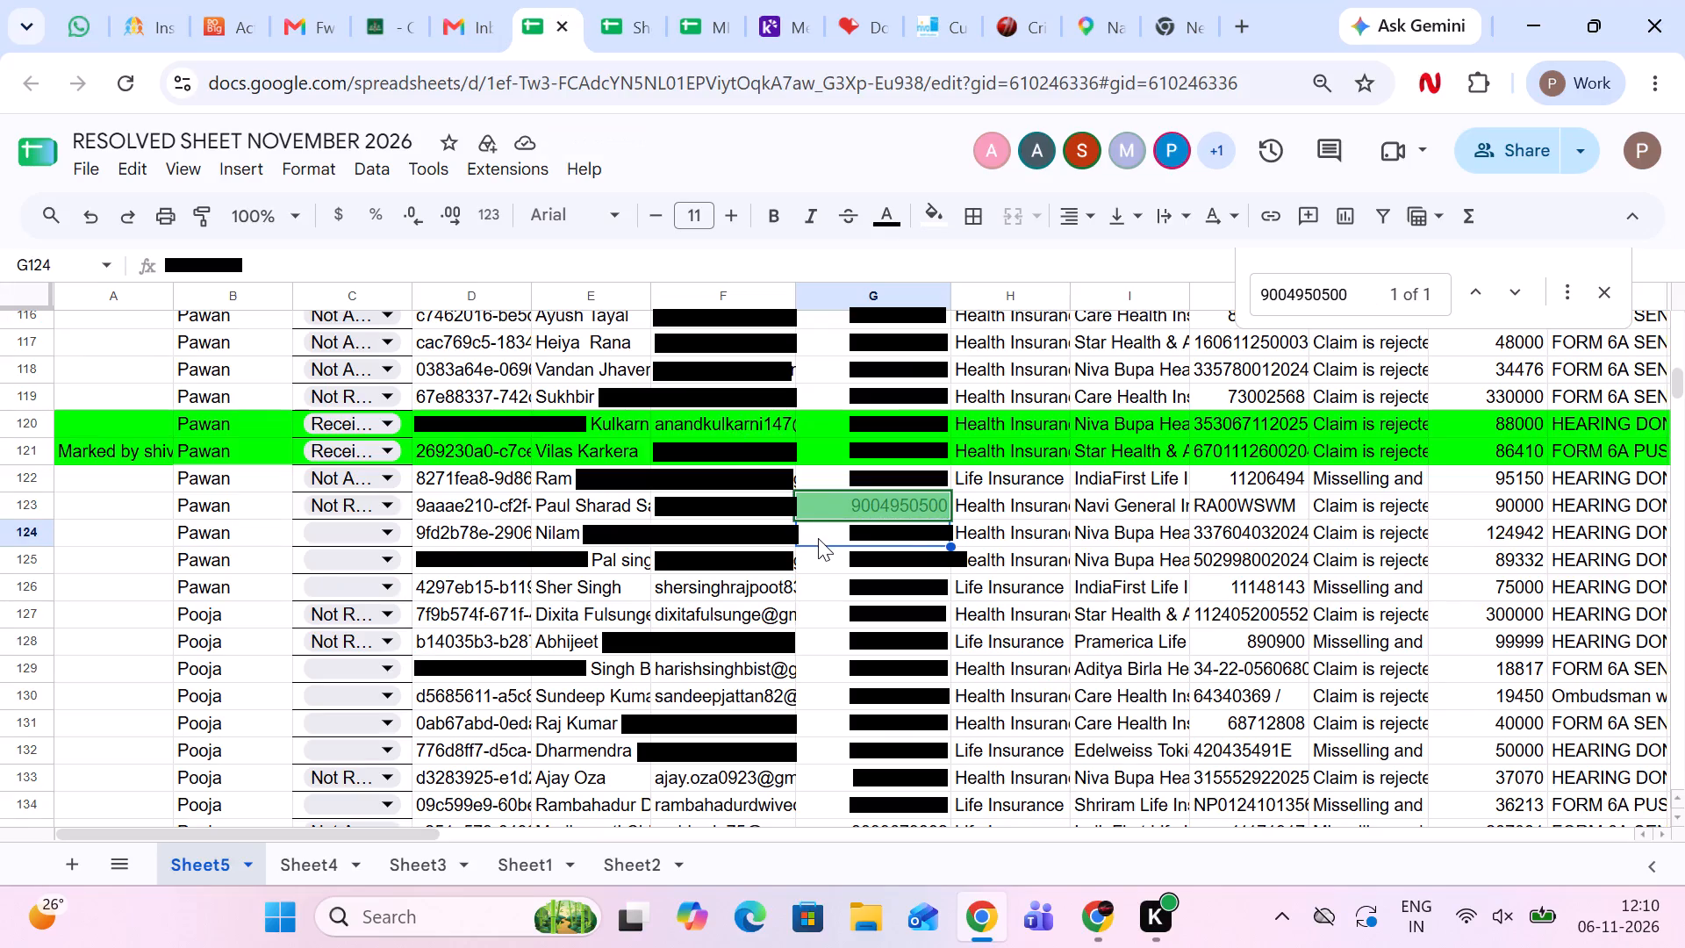
key("ctrl+c")
key("ctrl+f")
key("ctrl+v")
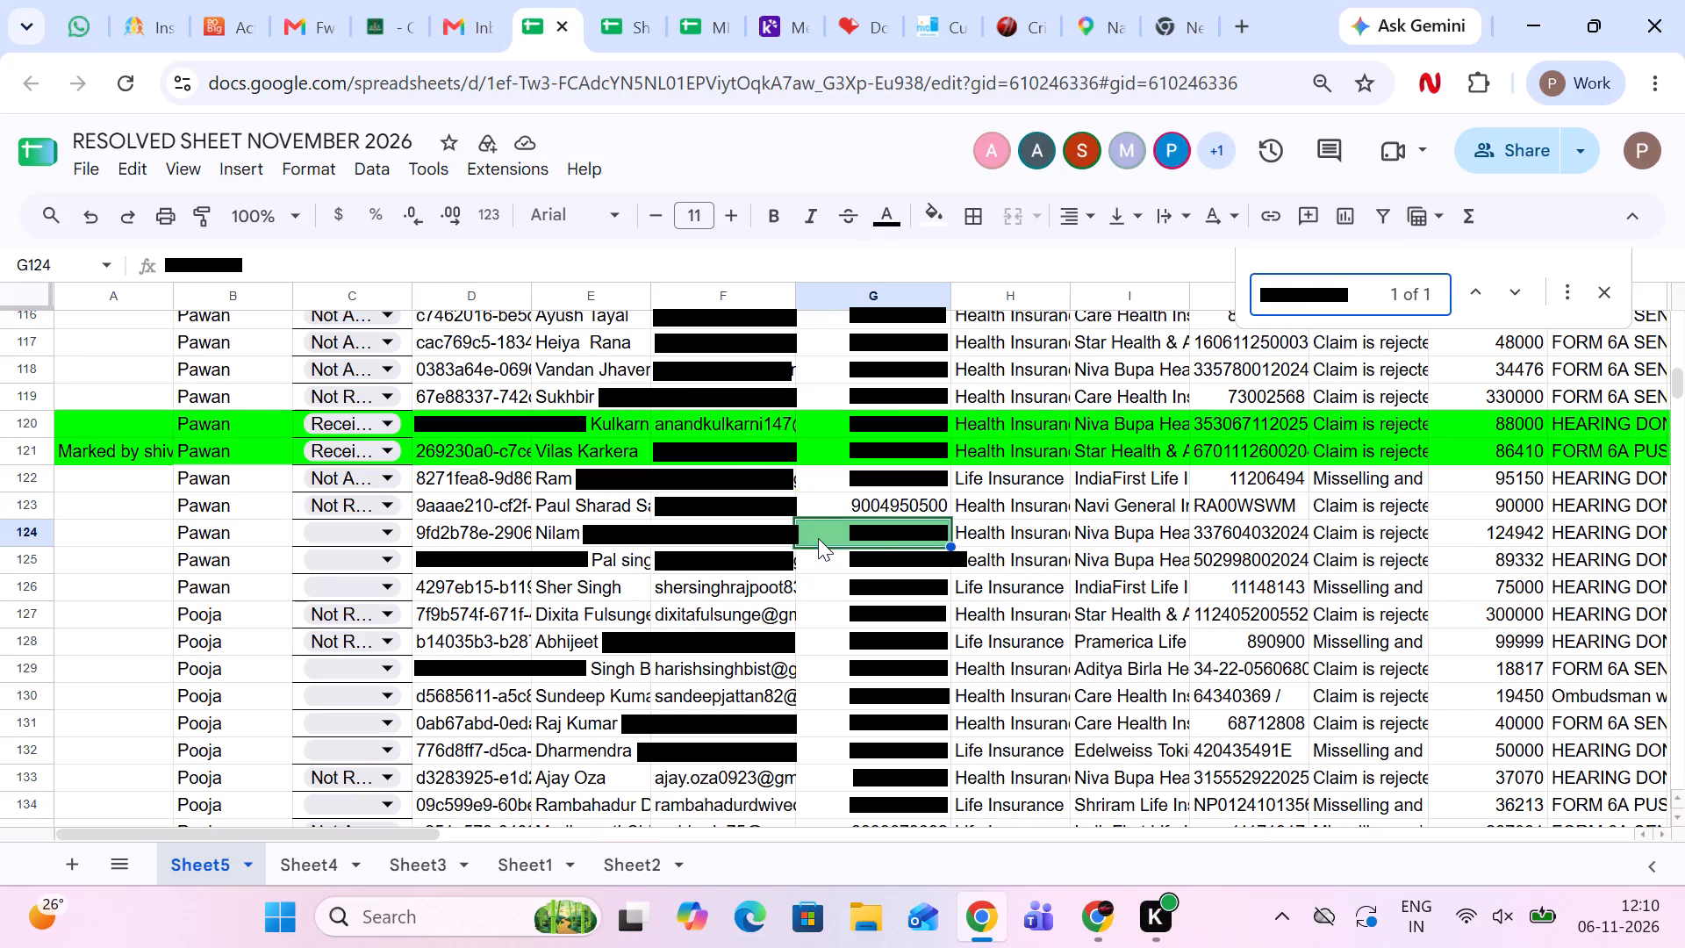
left_click(1596, 290)
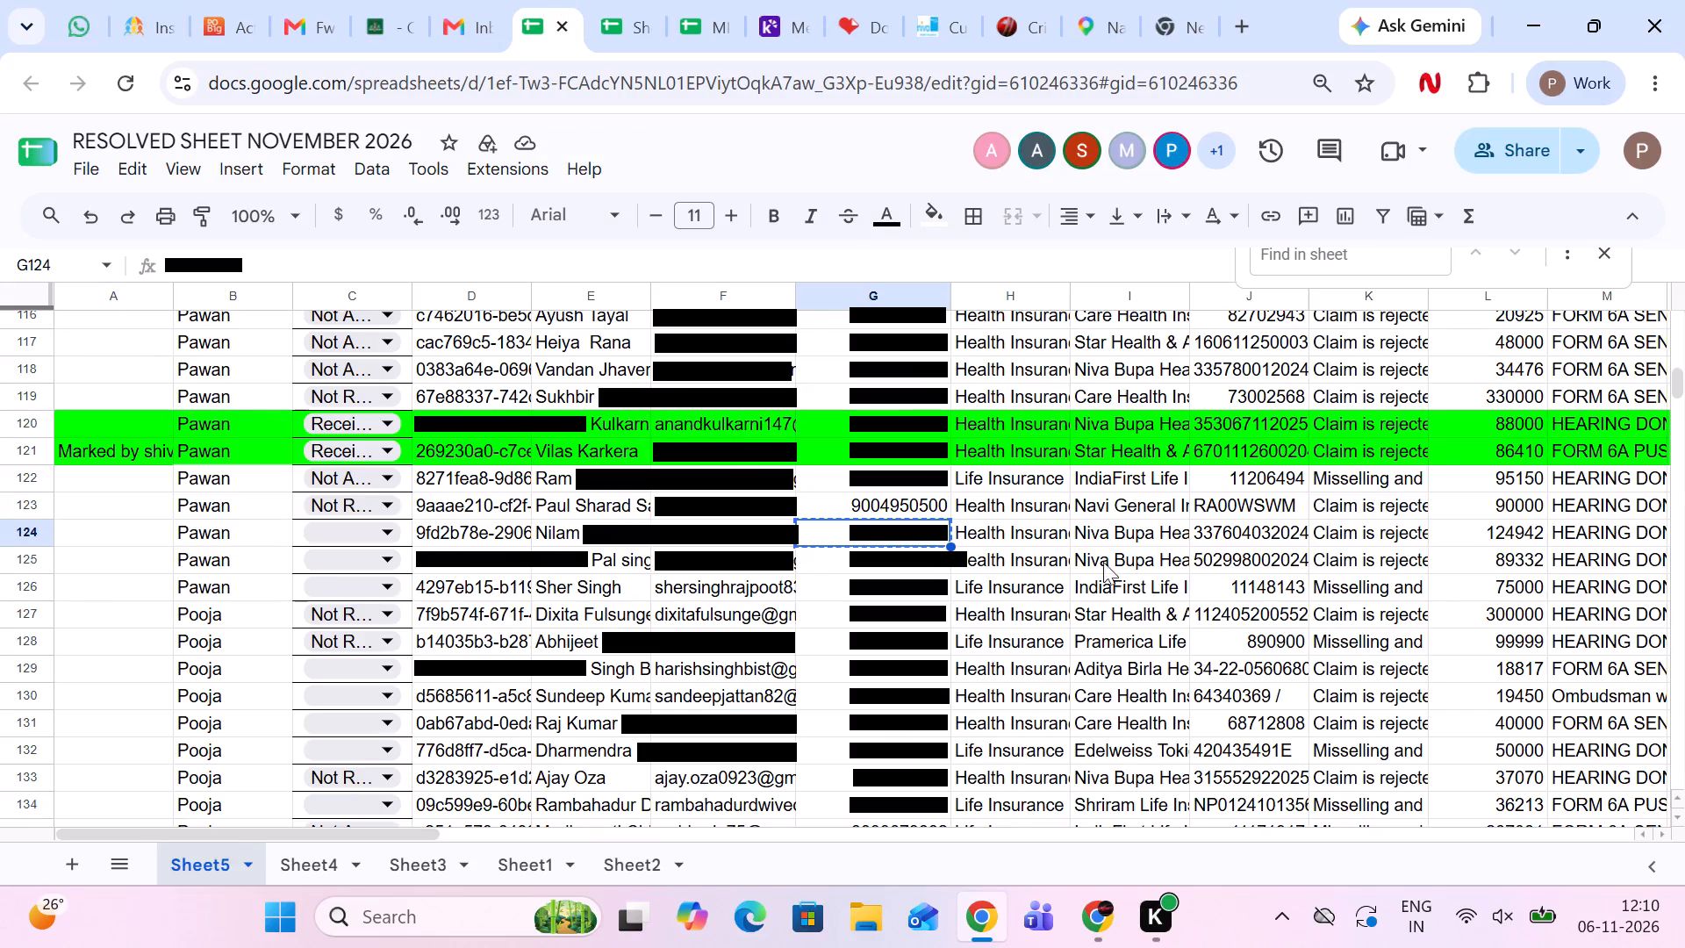
left_click(1022, 531)
left_click(914, 530)
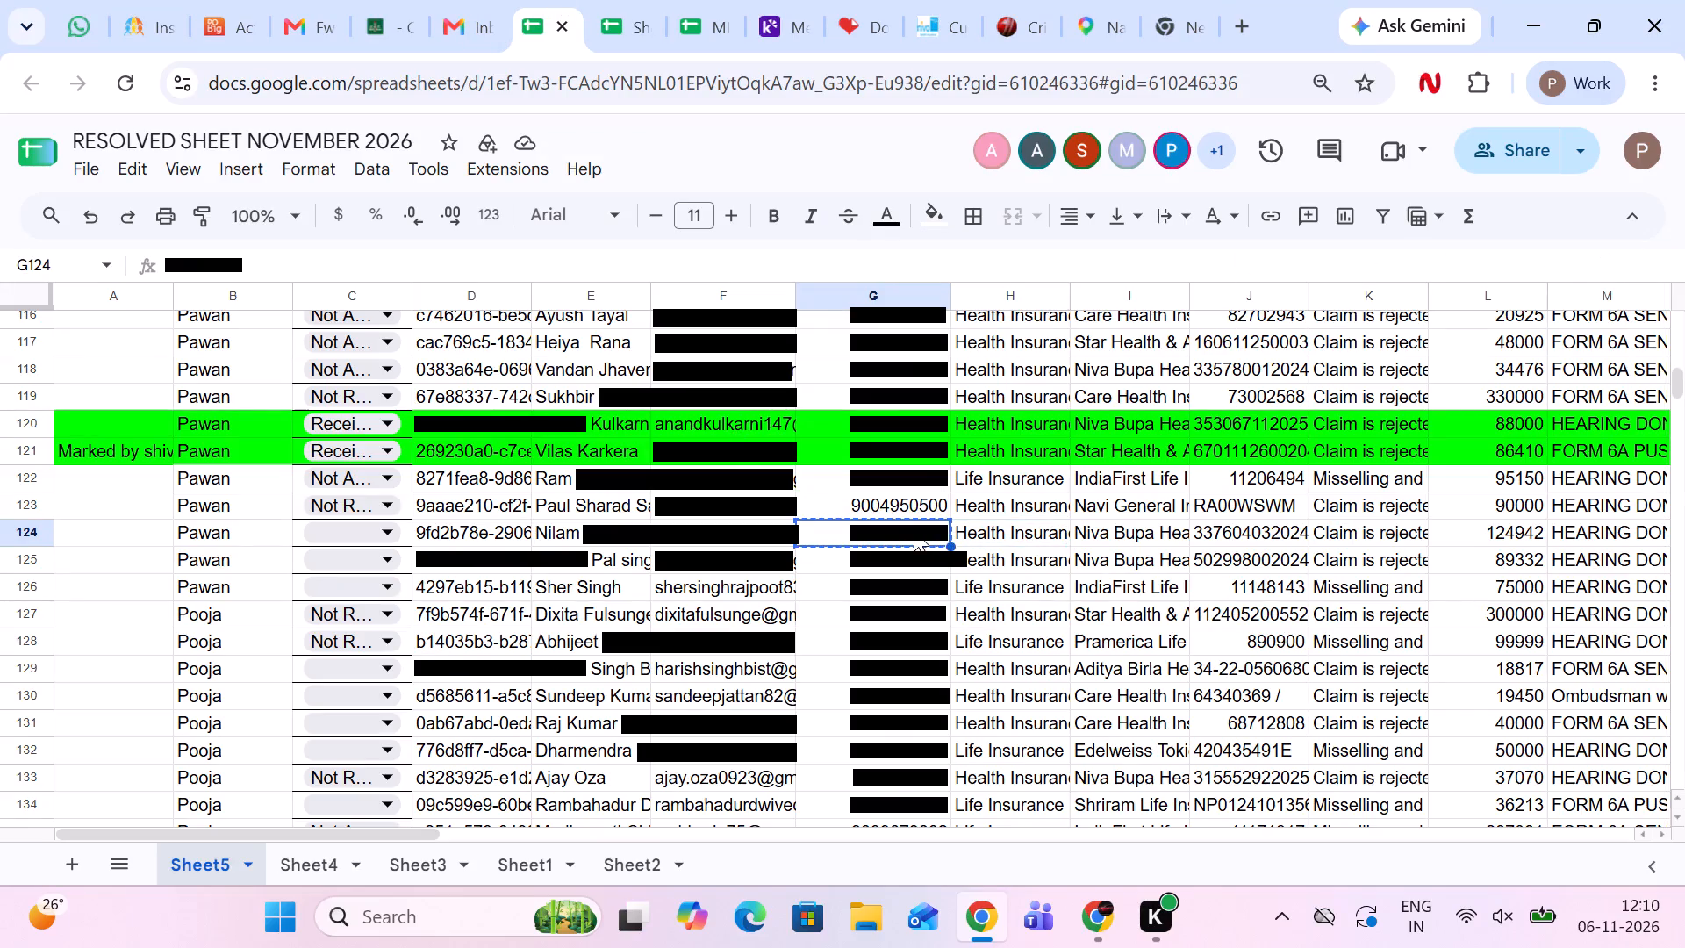
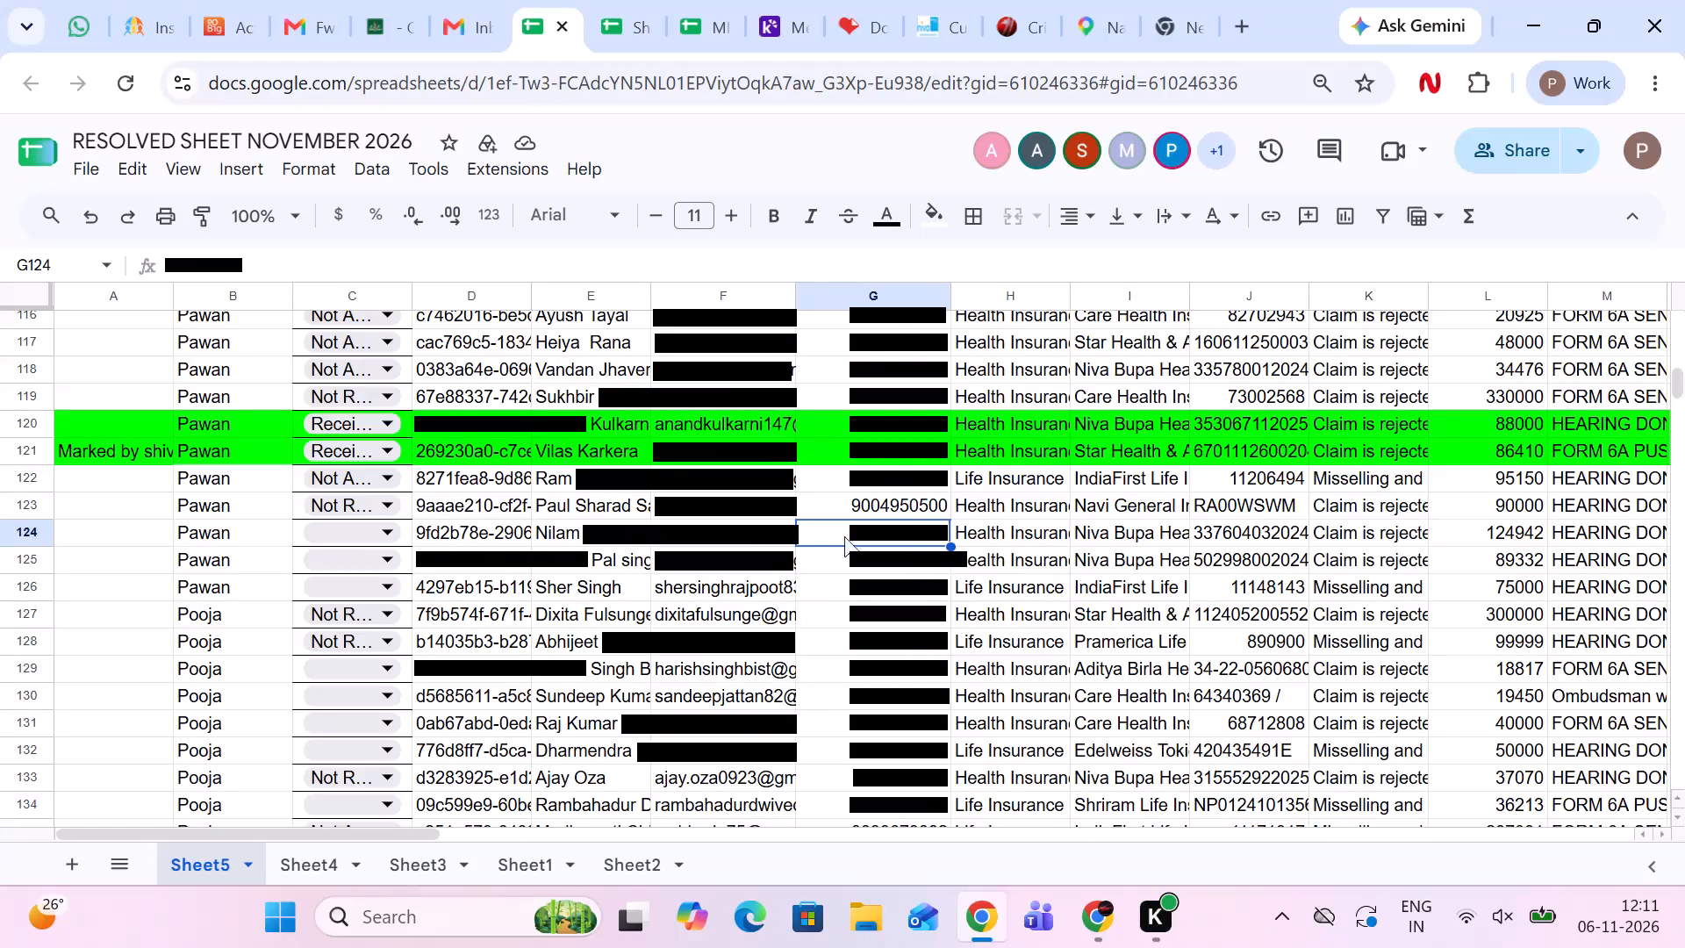
Copy the row 124 customer's phone number from the sheet and switch to the admin portal.
left_click(1016, 541)
left_click(934, 534)
right_click(934, 534)
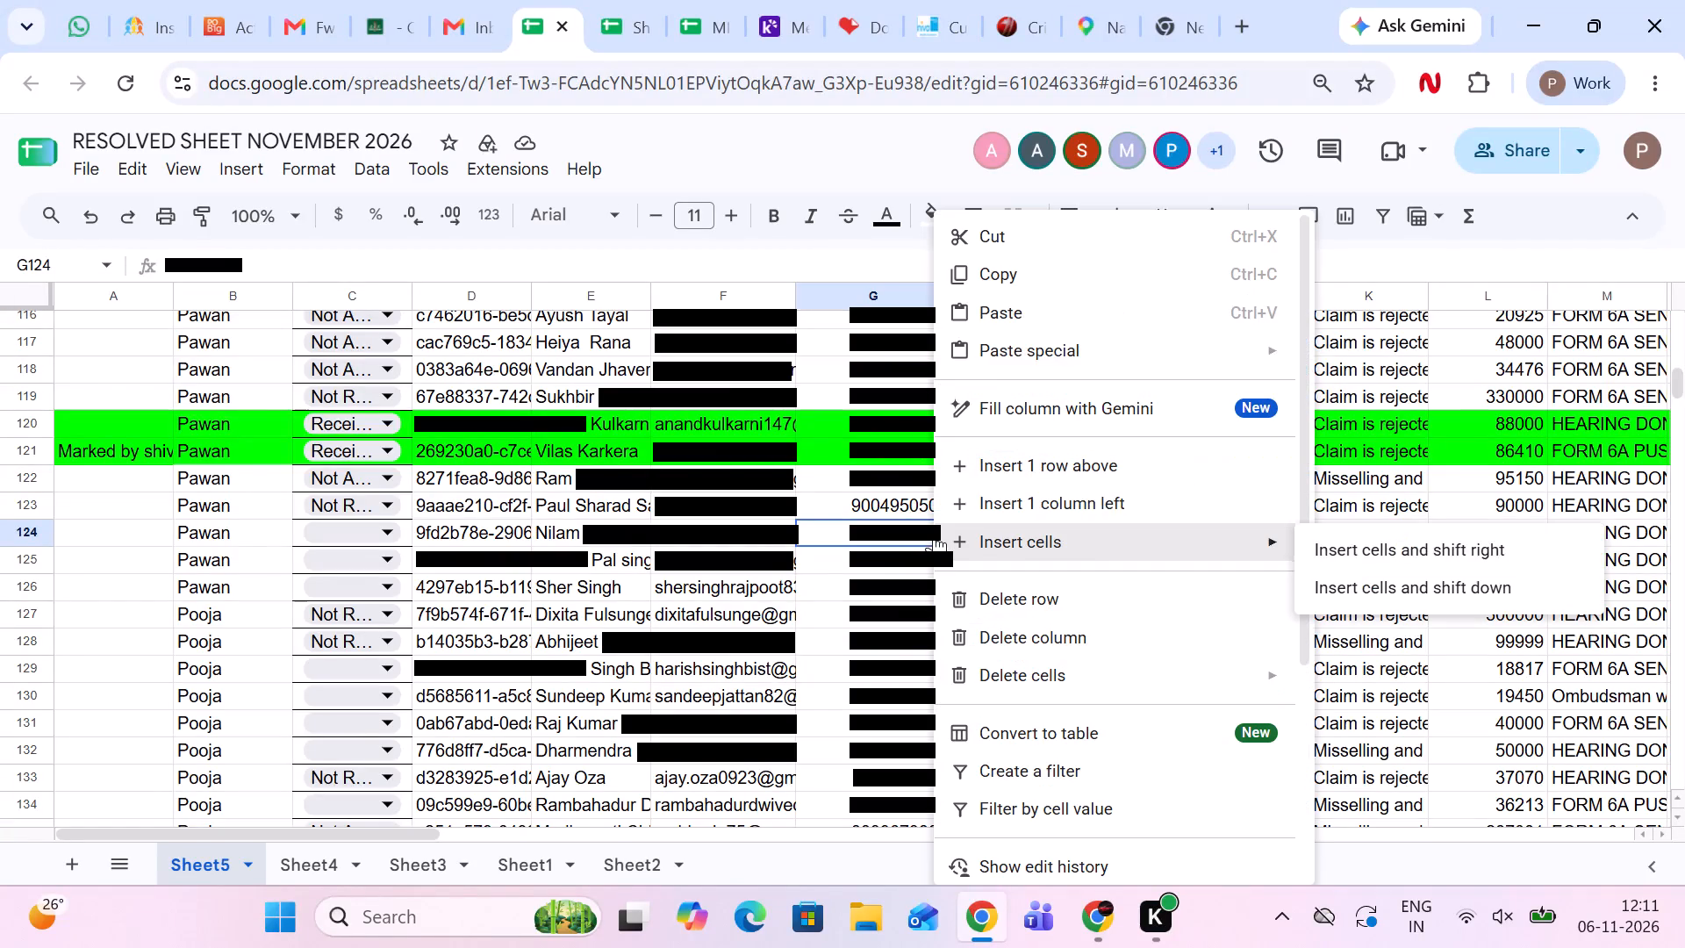
left_click(1015, 269)
left_click(145, 0)
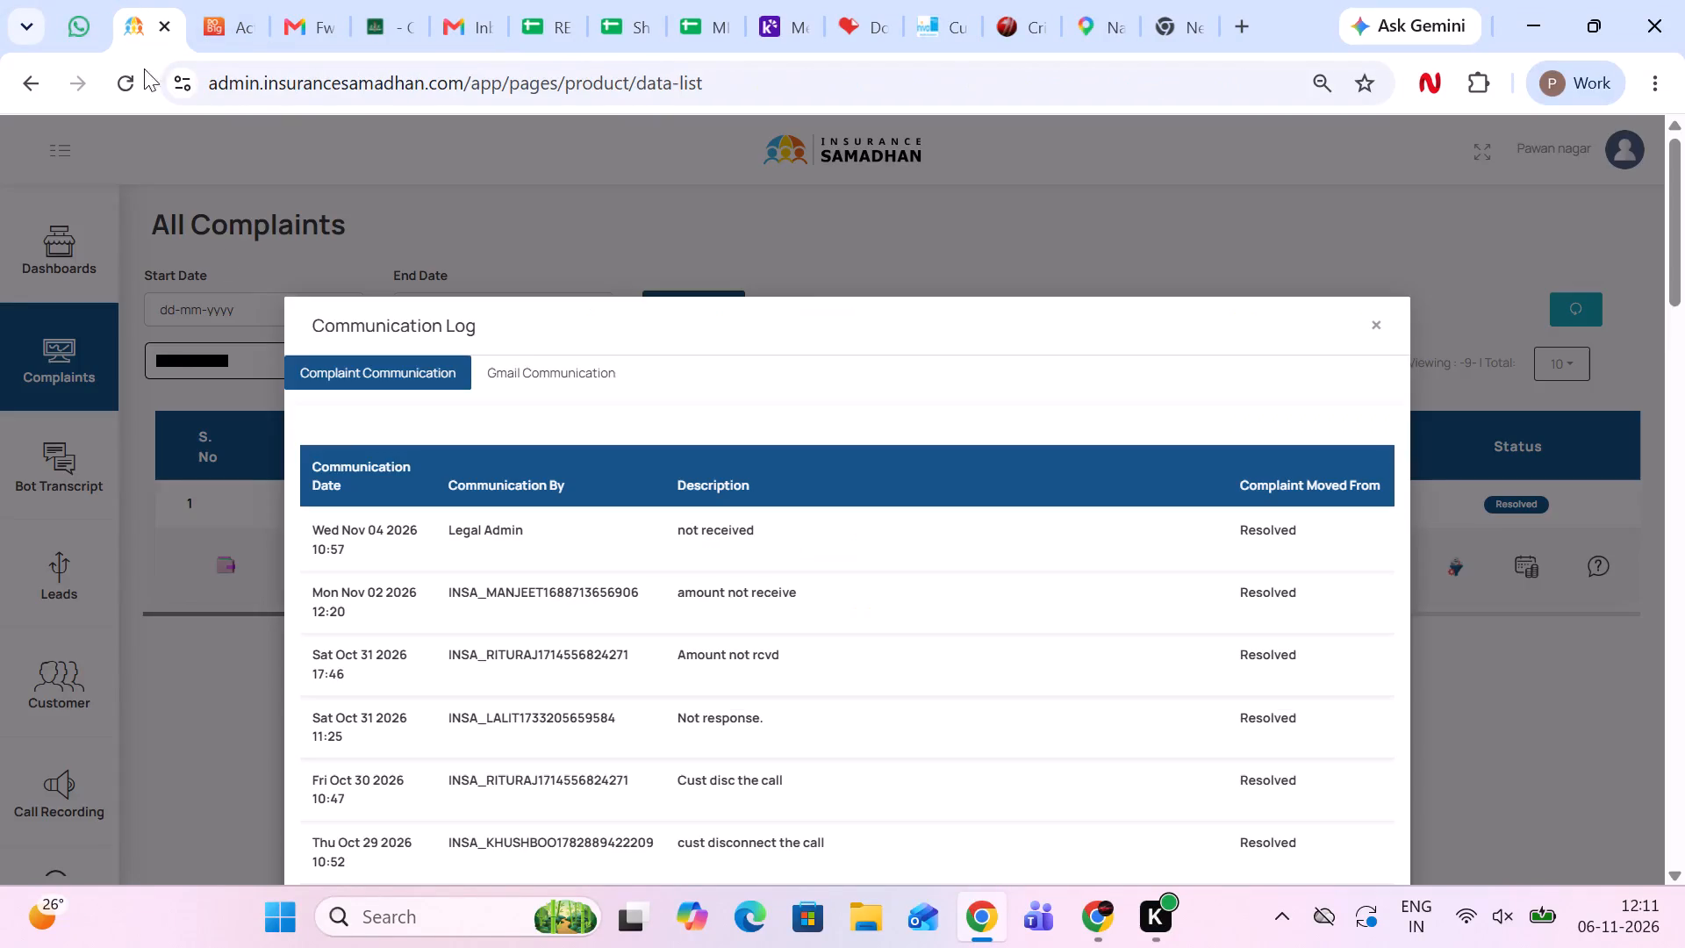
Close the communication log, search the complaints again for the copied row 124 phone number, and collapse the complaint's action row.
left_click(173, 362)
triple_click(212, 357)
right_click(212, 357)
left_click(300, 420)
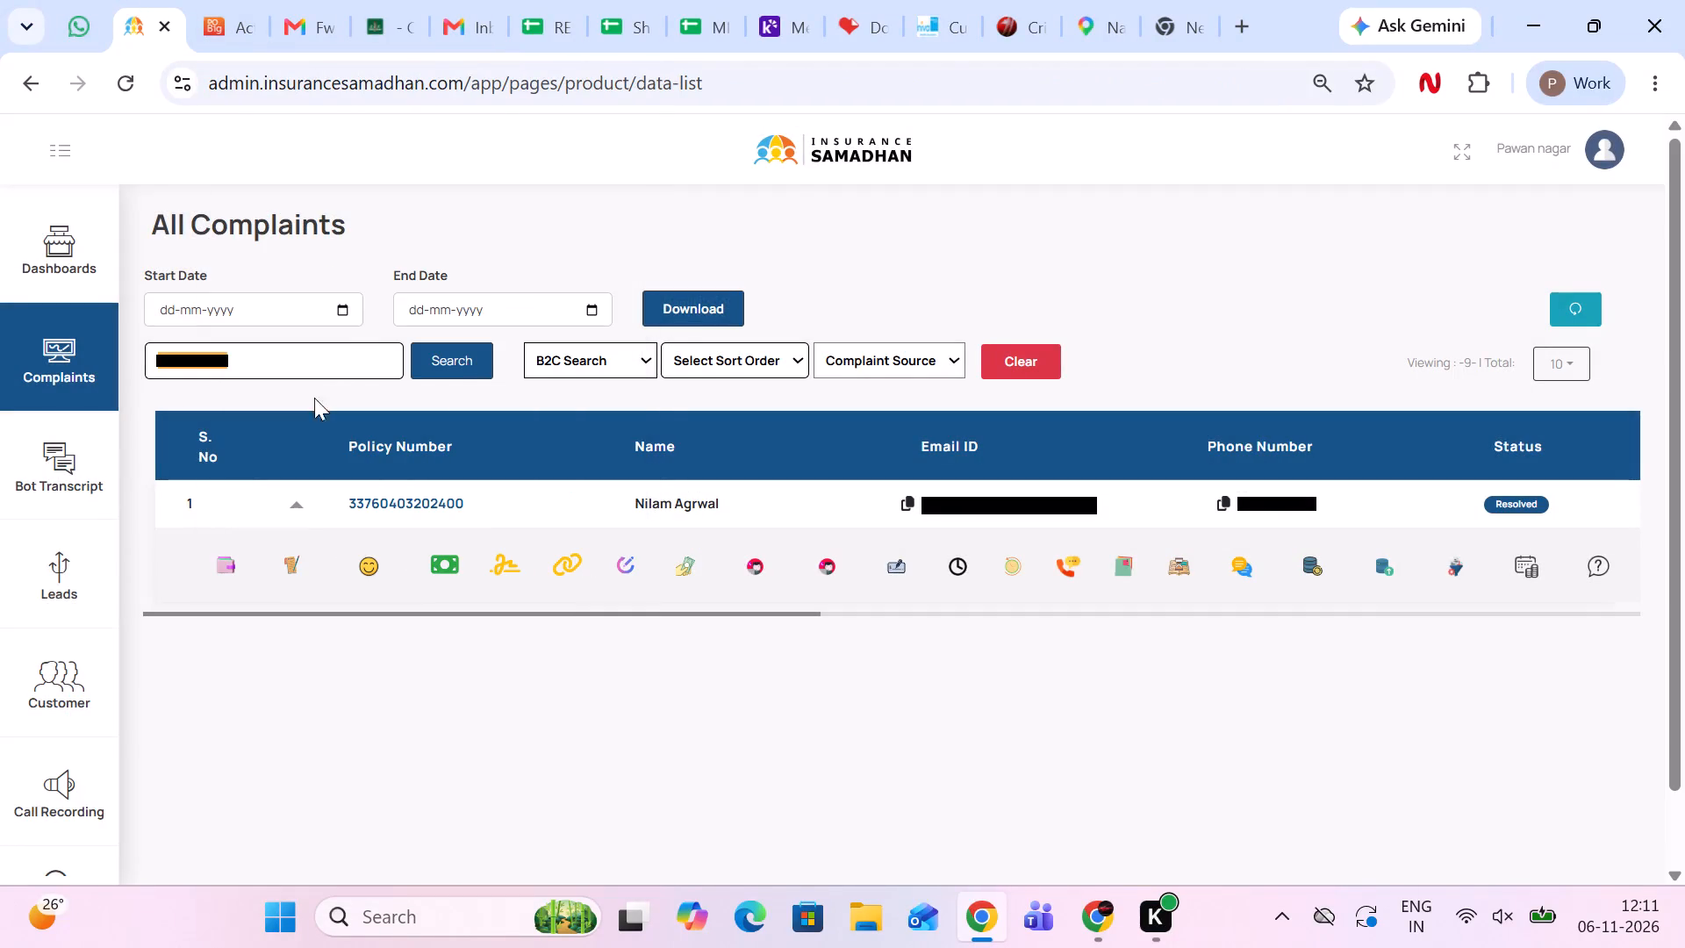
left_click(410, 359)
left_click(477, 379)
left_click(462, 356)
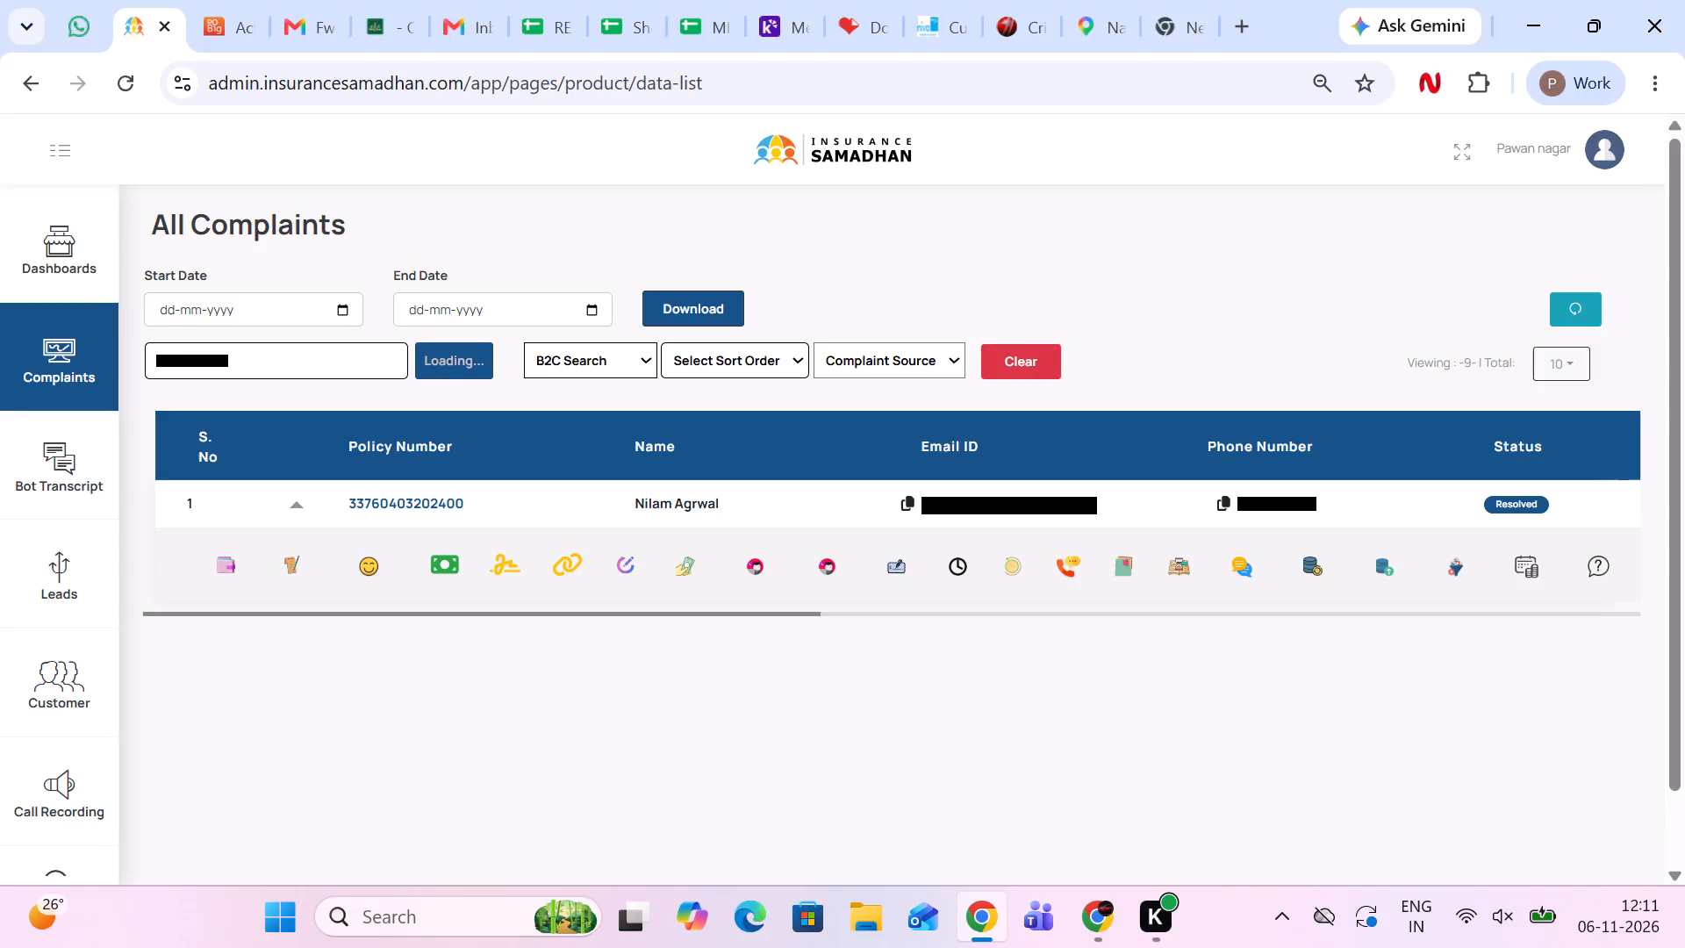
left_click(1237, 311)
left_click(1186, 499)
left_click_drag(1266, 368, 1274, 367)
left_click(1288, 359)
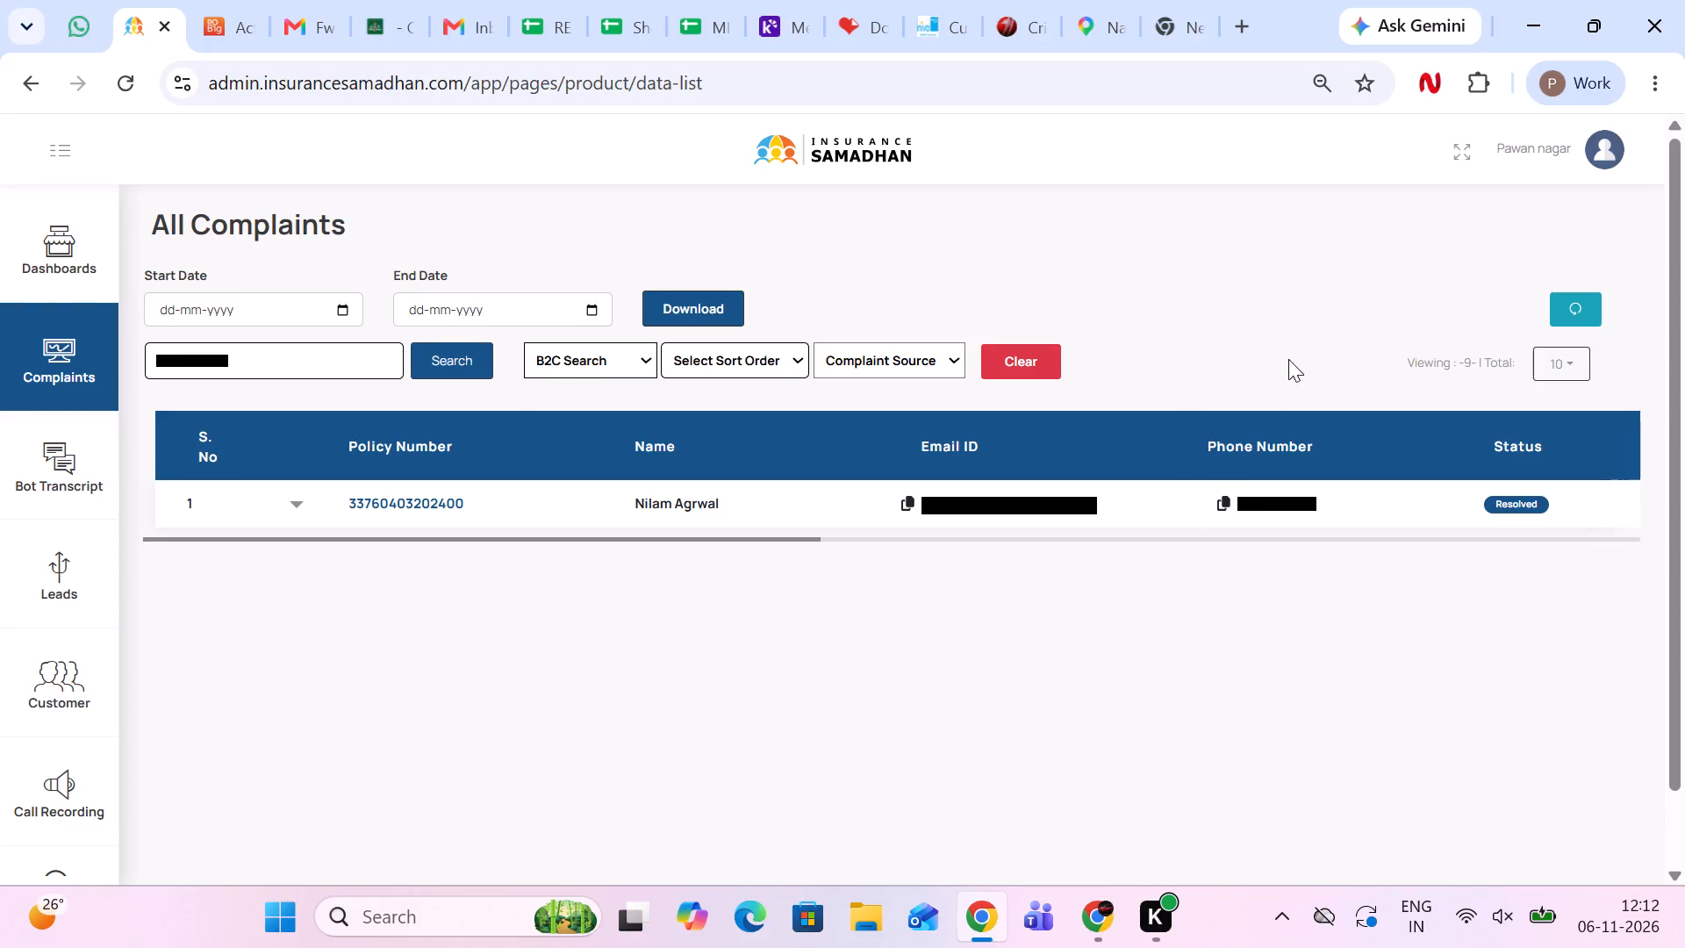
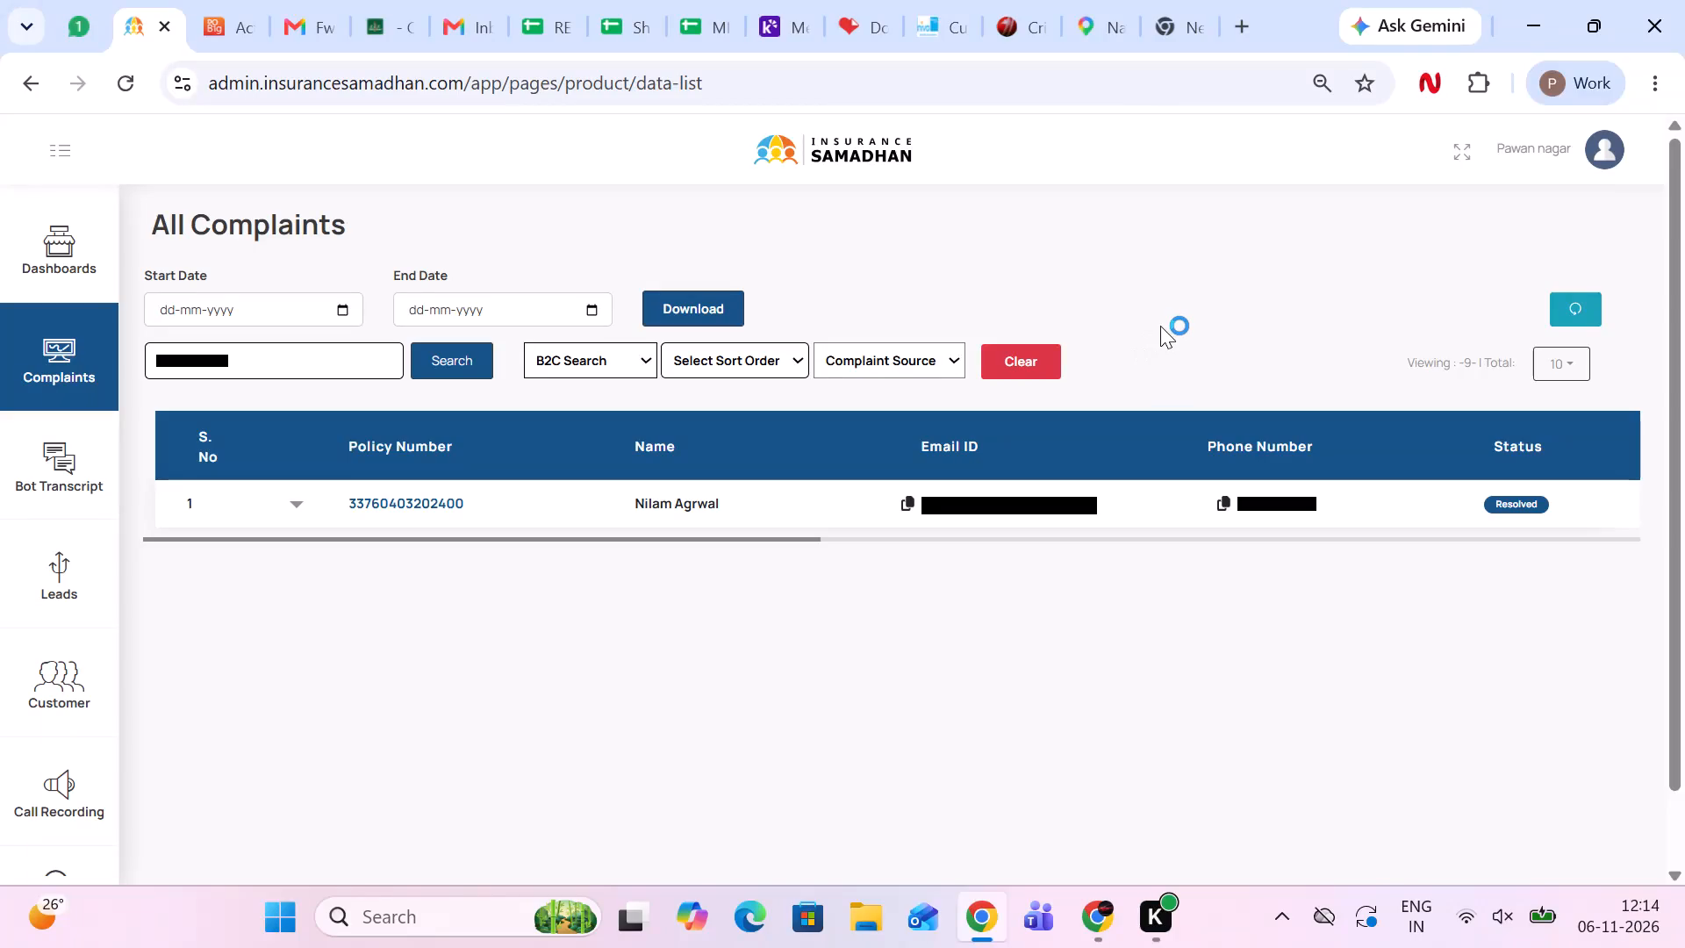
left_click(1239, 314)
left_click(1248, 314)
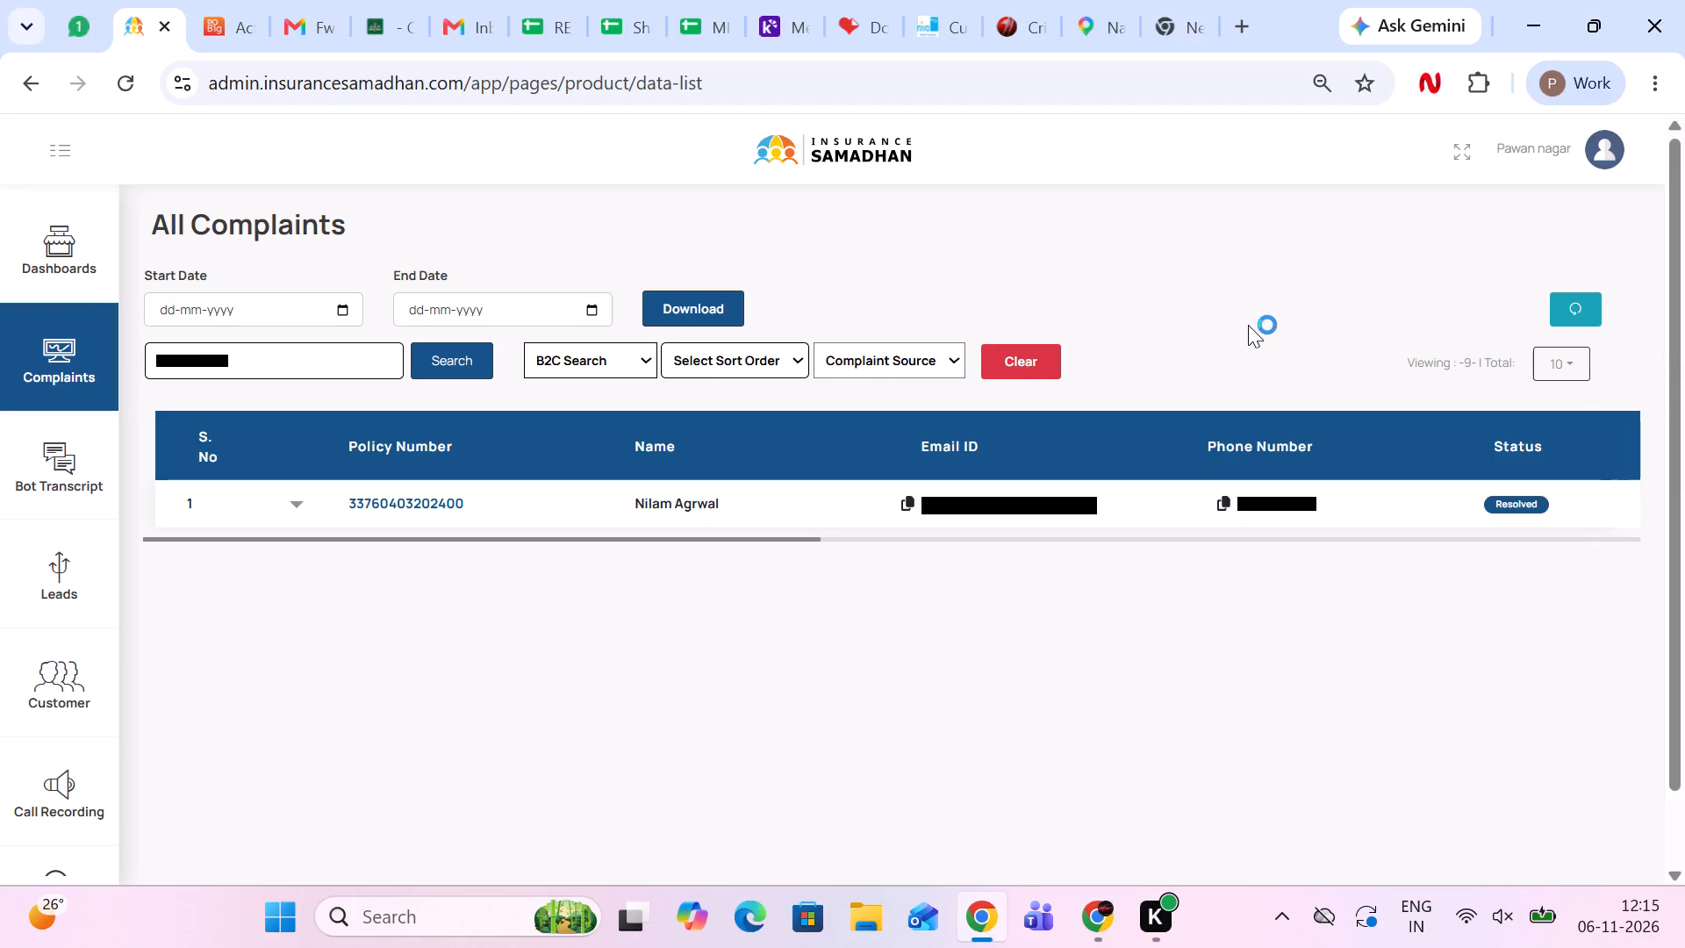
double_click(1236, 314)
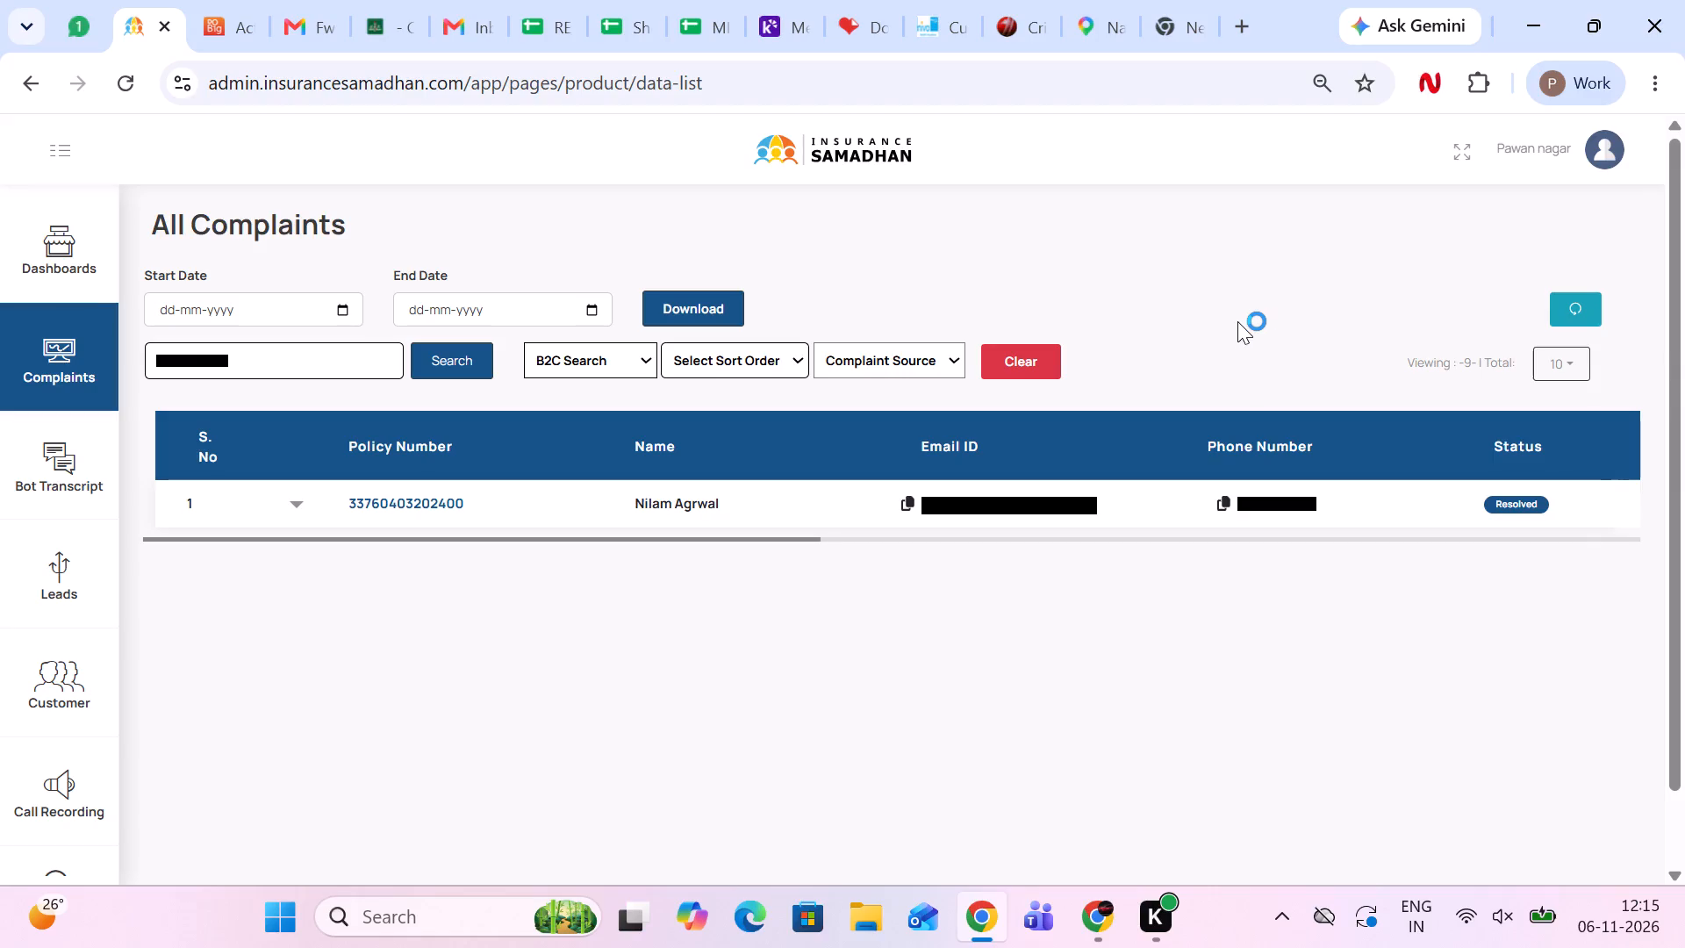
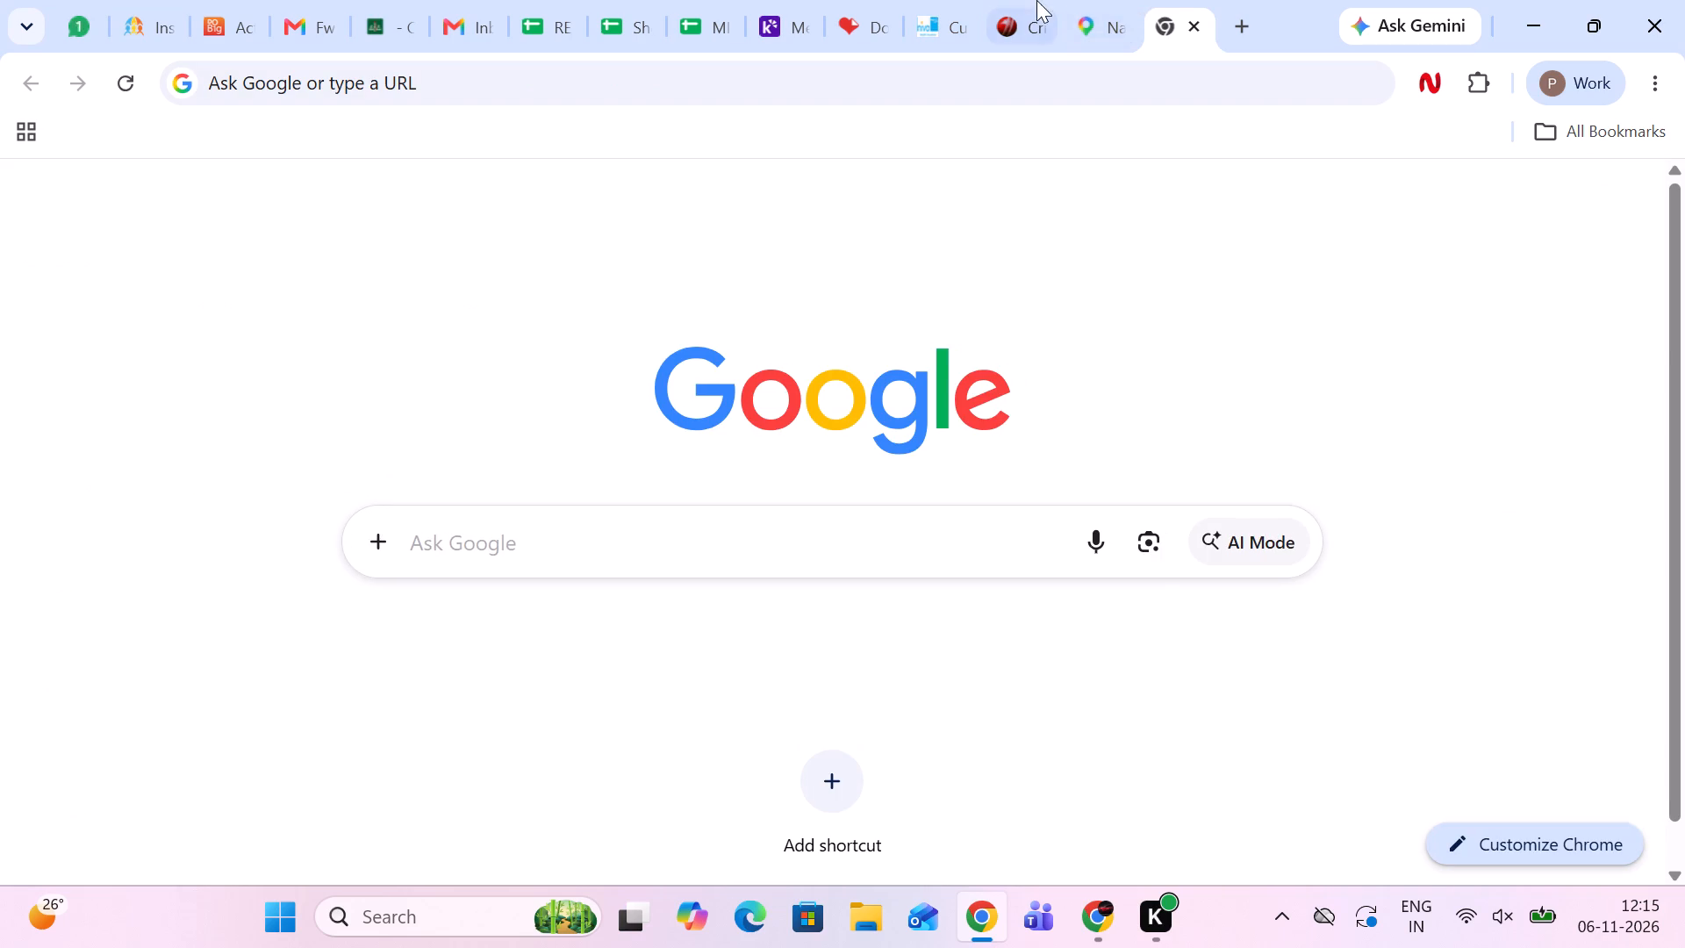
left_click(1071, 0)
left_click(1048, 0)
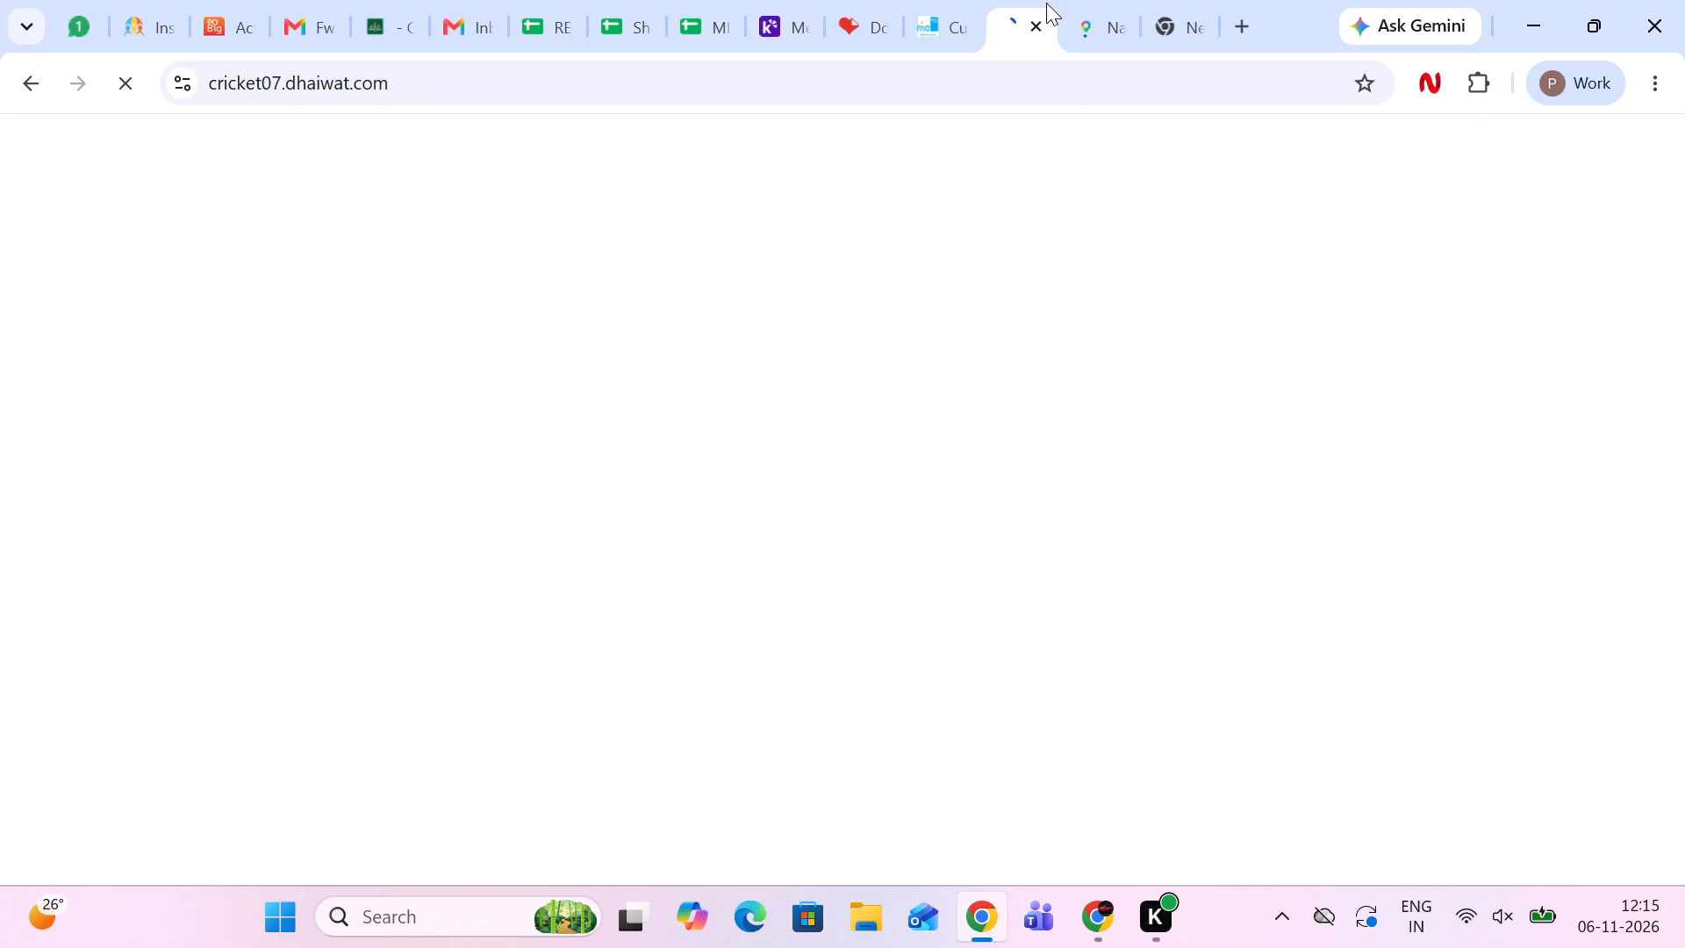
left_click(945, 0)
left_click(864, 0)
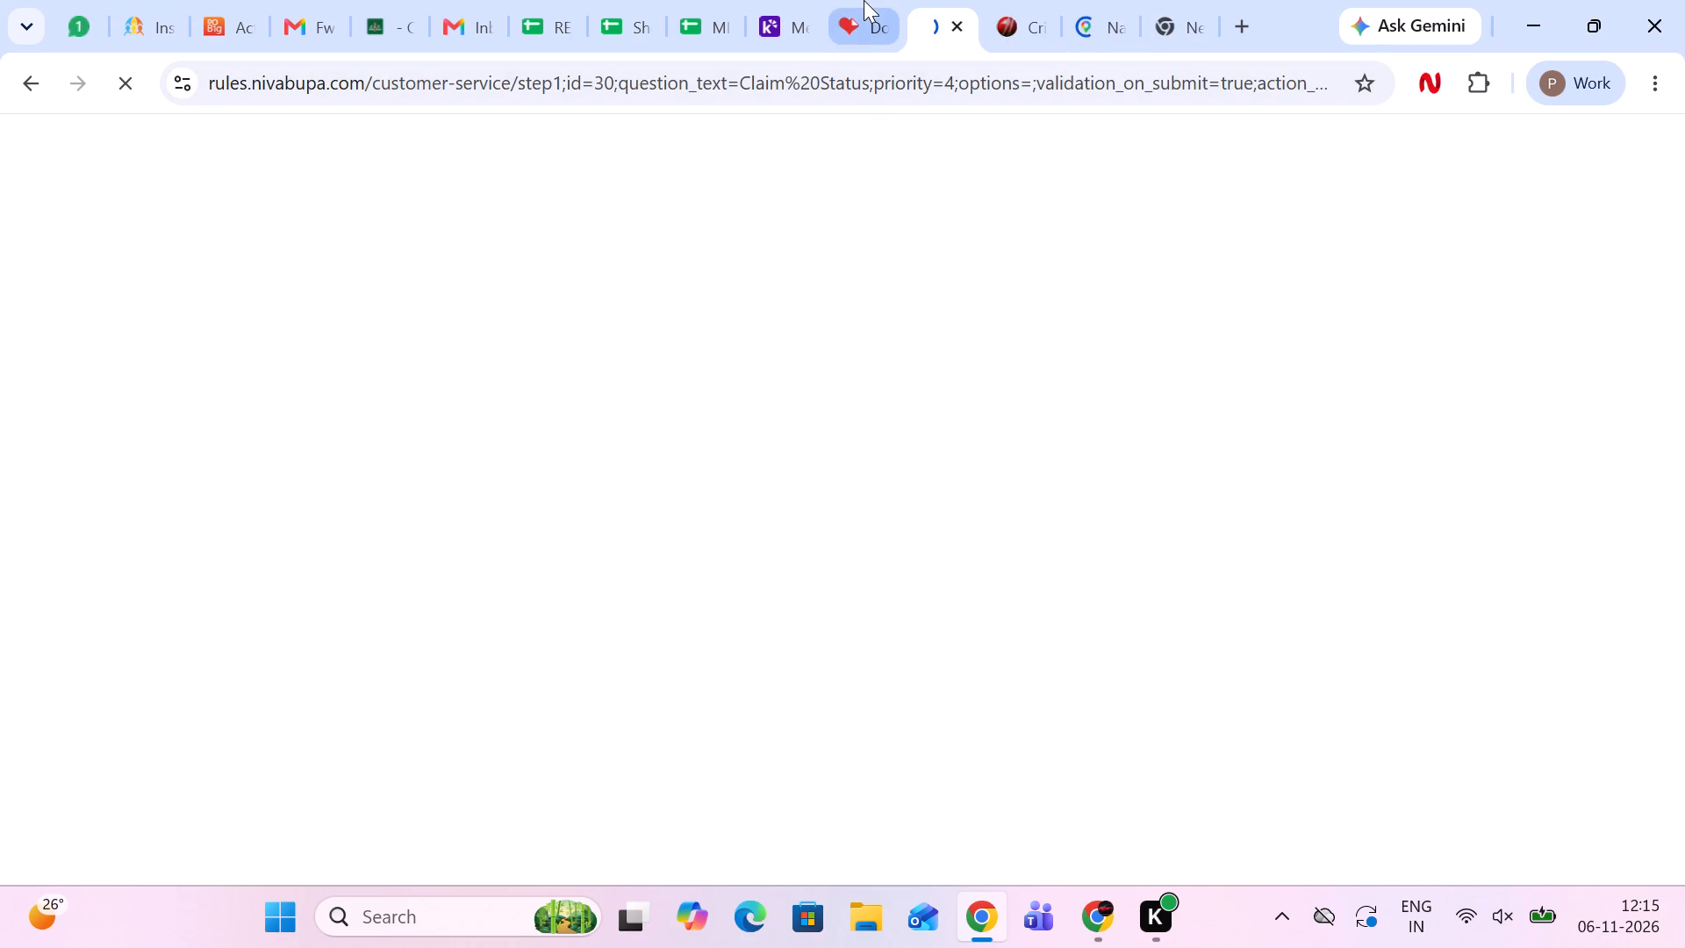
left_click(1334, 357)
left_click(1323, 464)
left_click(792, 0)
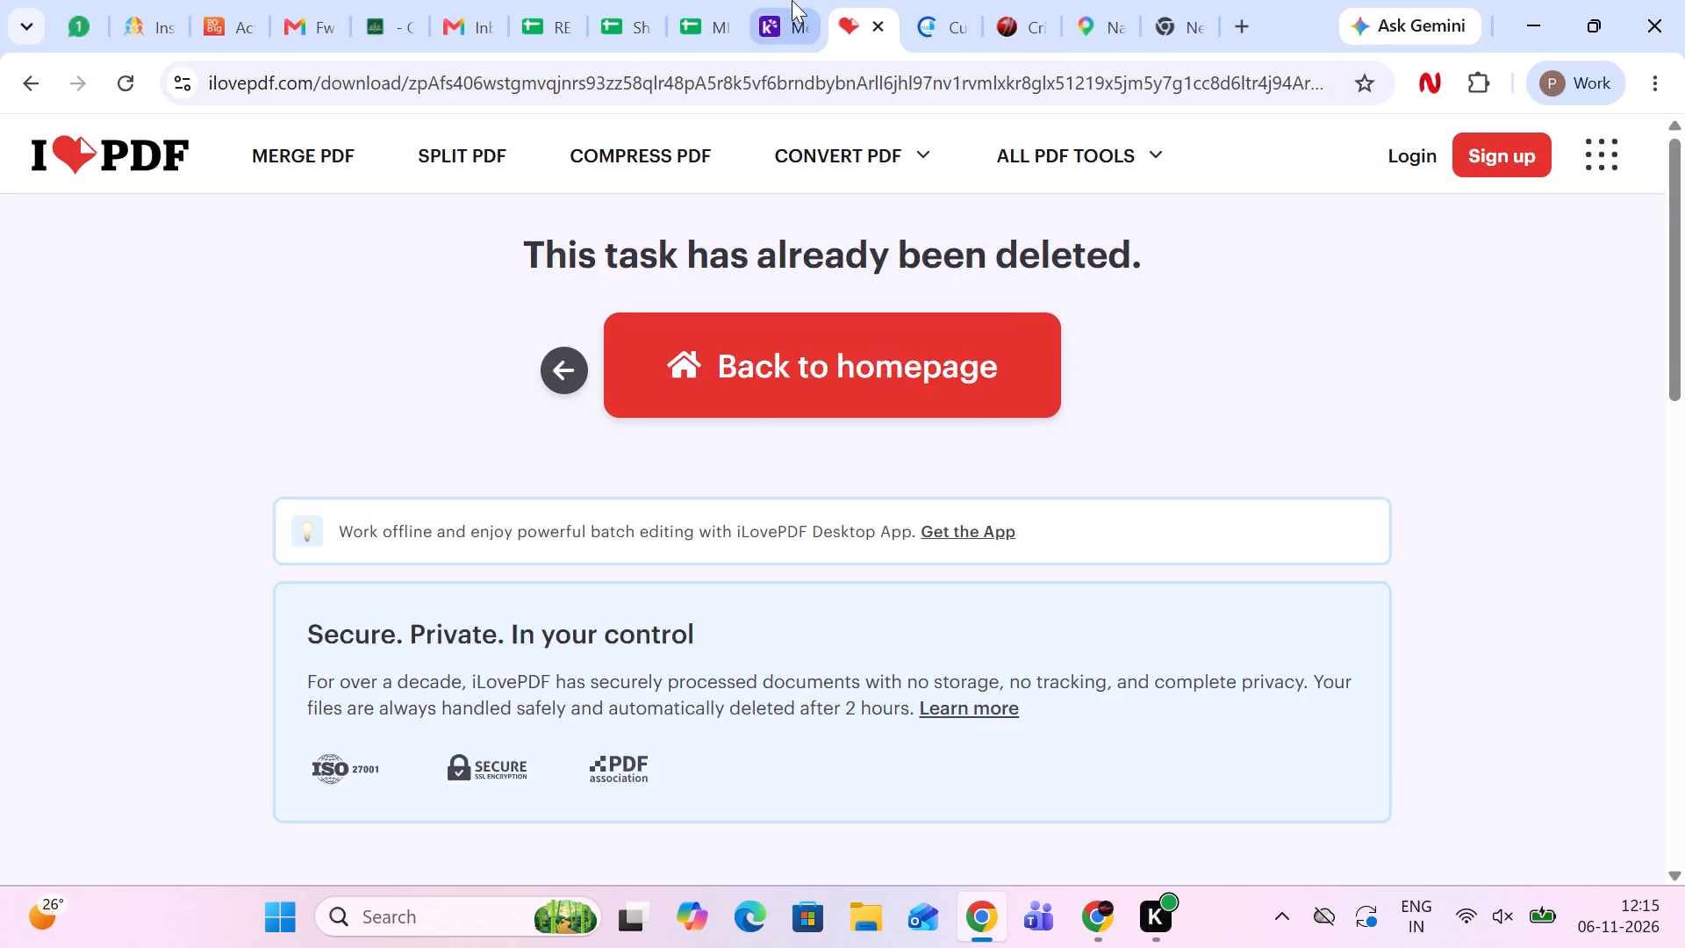
Copy the row 124 customer's phone number from RESOLVED SHEET NOVEMBER 2026 and enter it in the admin portal's complaint search.
left_click(720, 0)
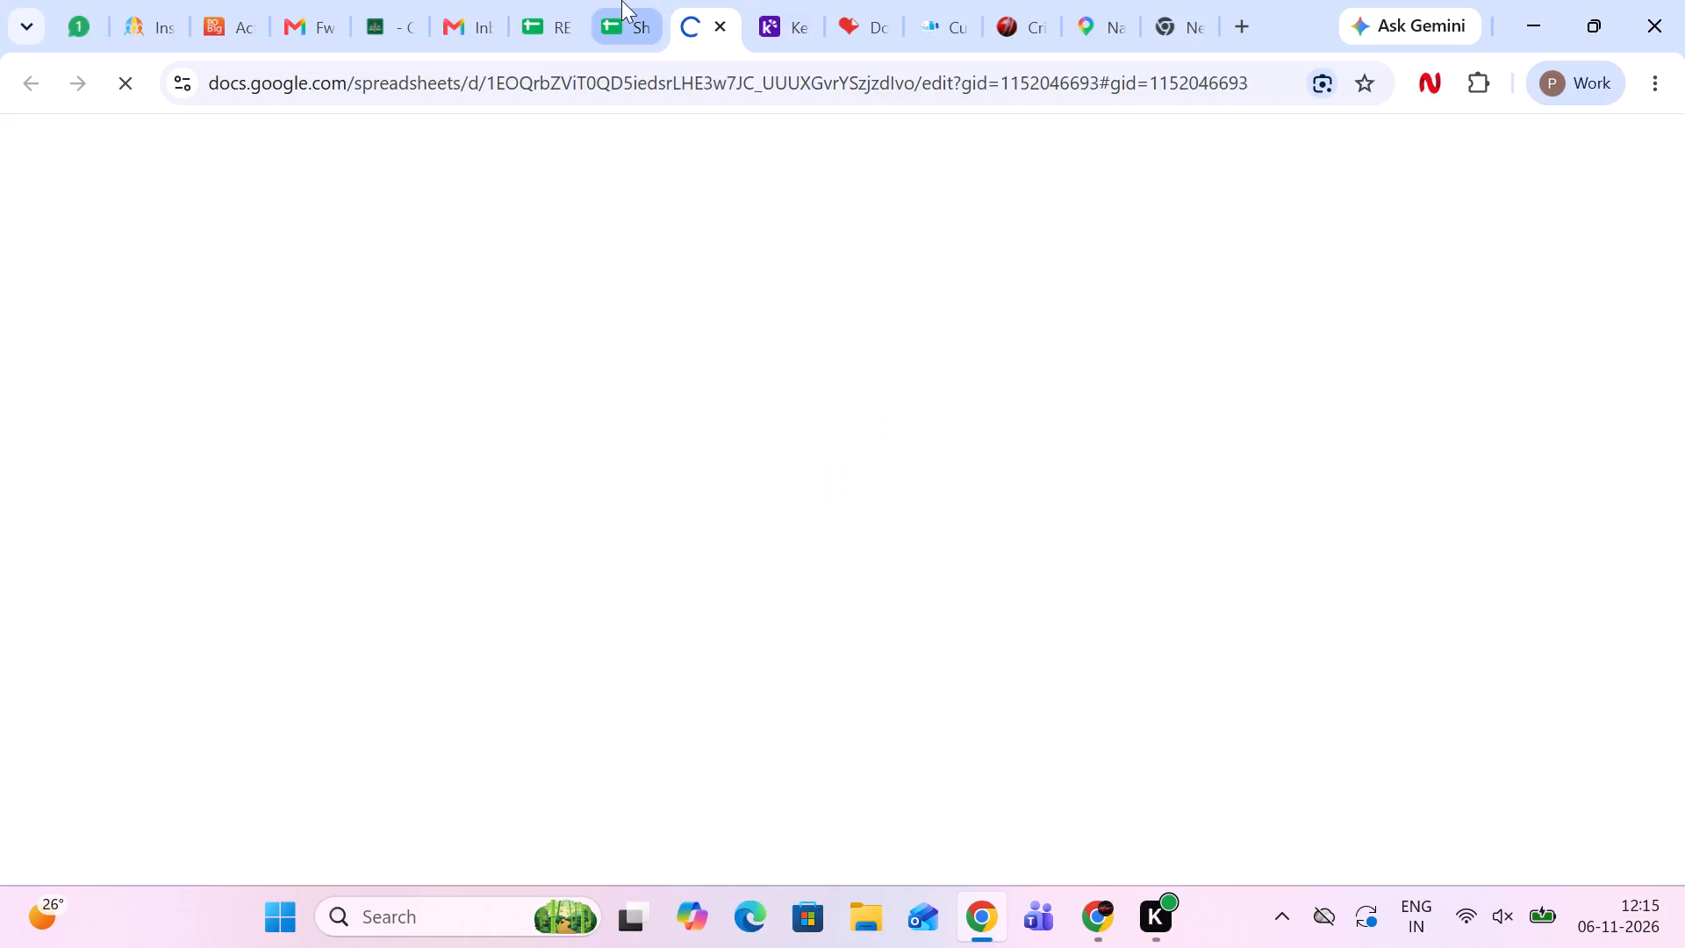
left_click(621, 0)
left_click(537, 0)
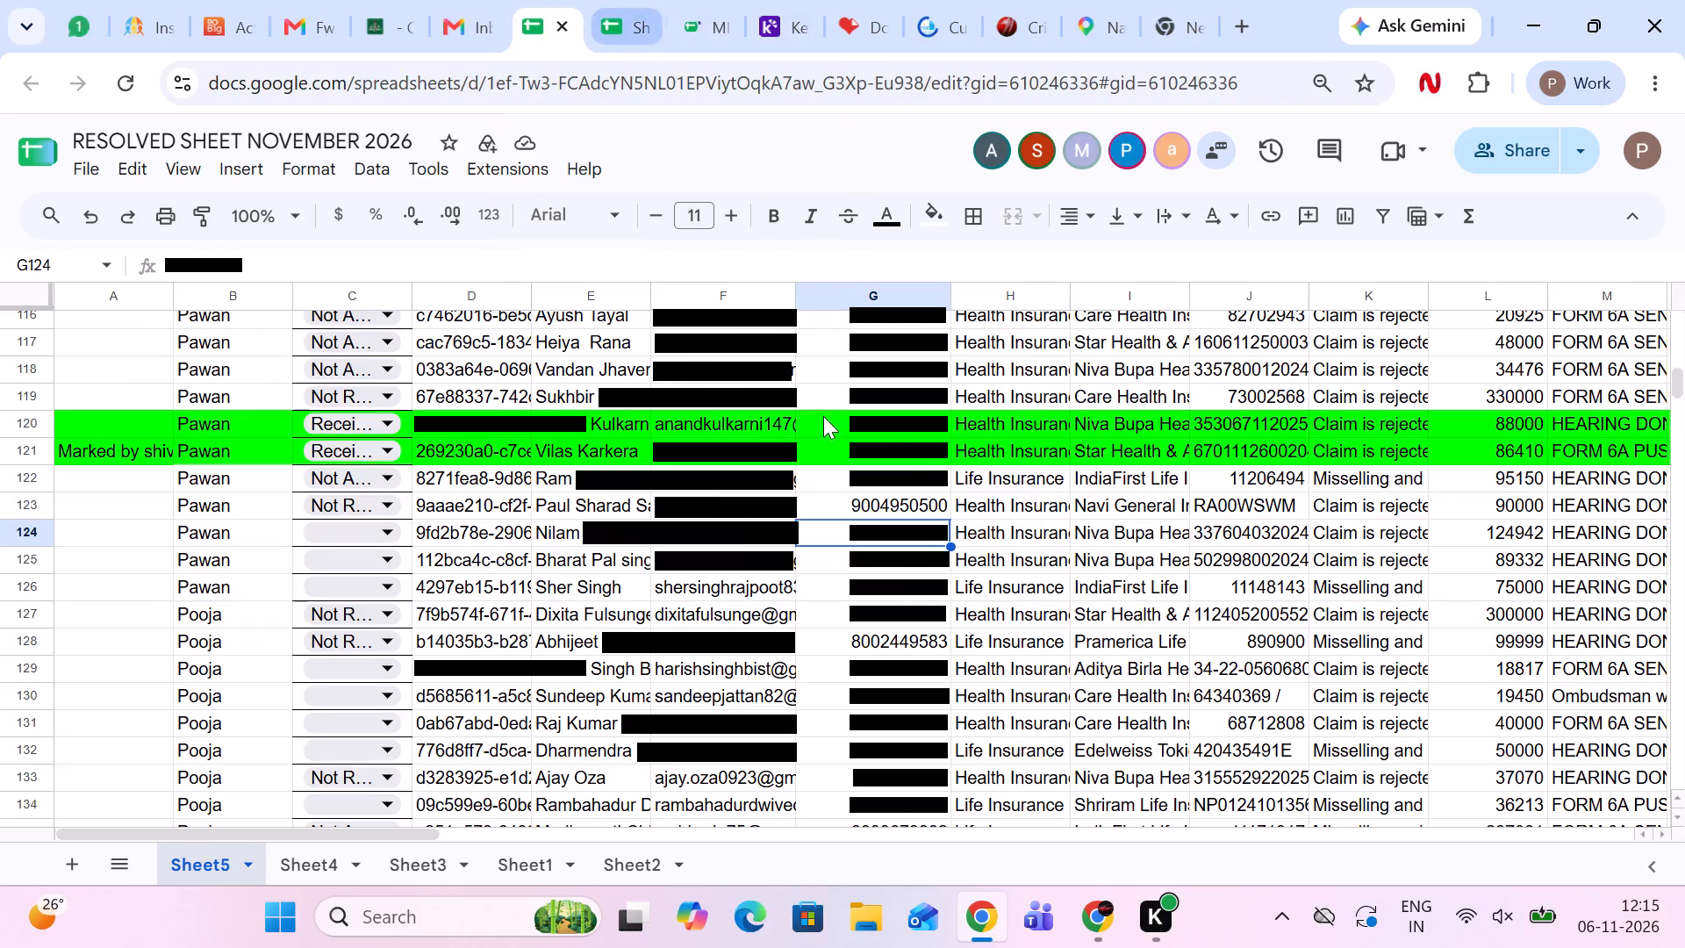
key("ctrl+c")
key("ctrl+c")
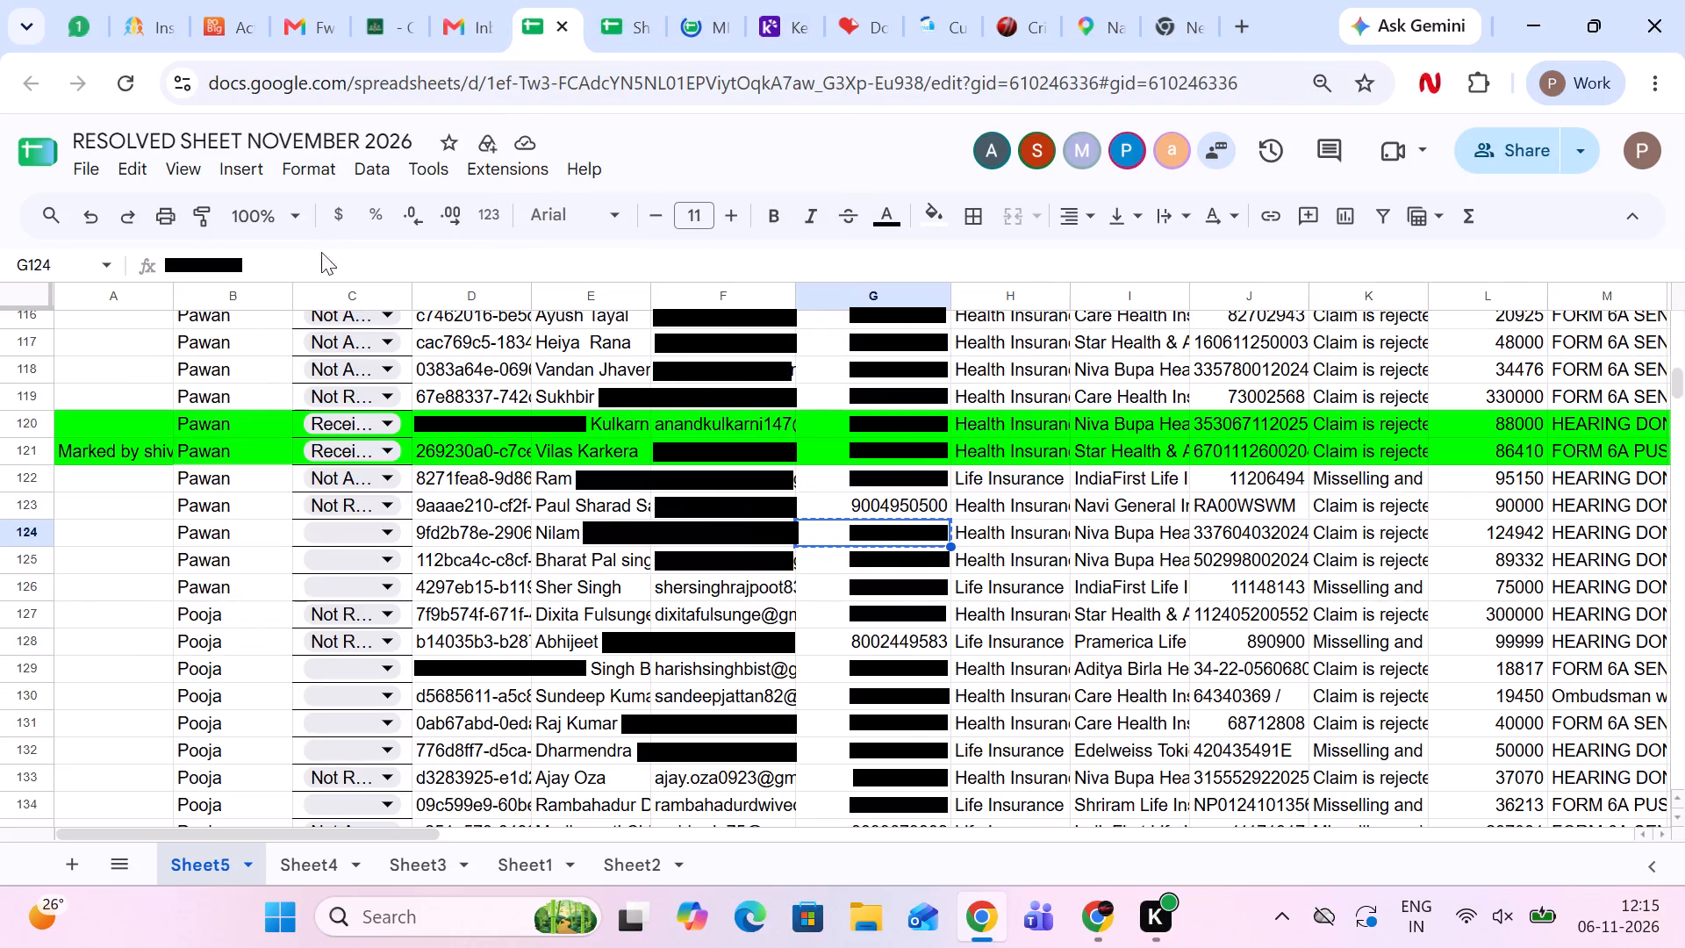
left_click(127, 0)
double_click(260, 347)
key("ctrl+v")
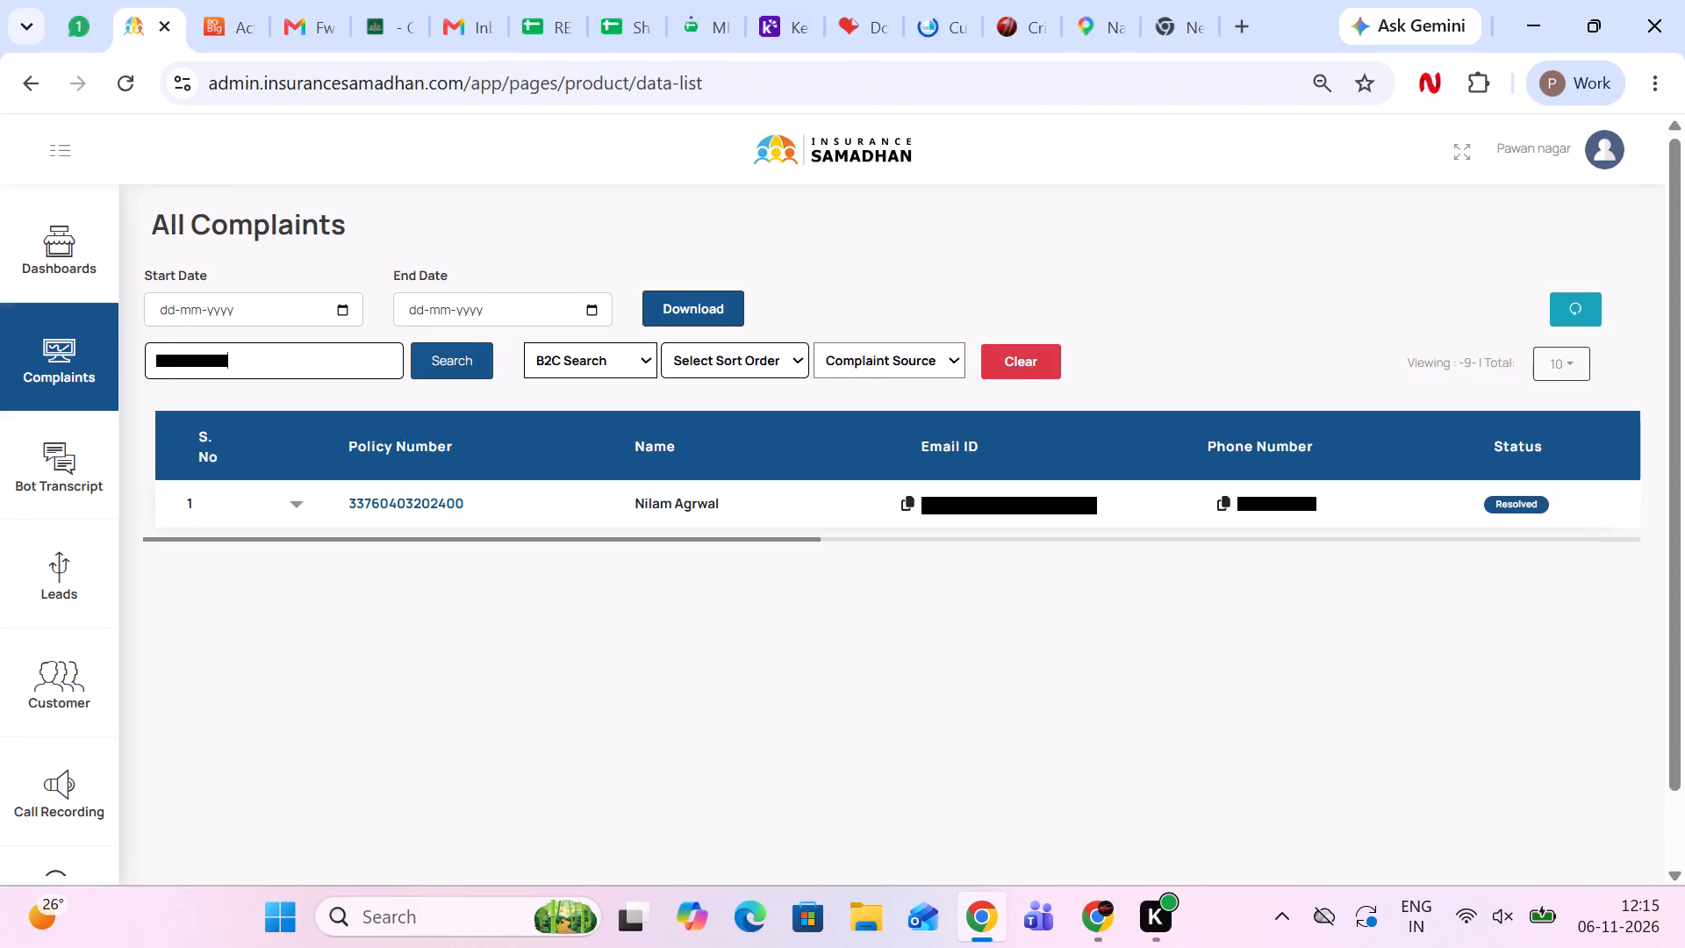
key("ctrl+a")
key("ctrl+v")
Switch to the Smartflo dialer, replace the dialed number with the row 124 customer's phone number, and place the call.
left_click(218, 0)
double_click(805, 248)
key("ctrl+v")
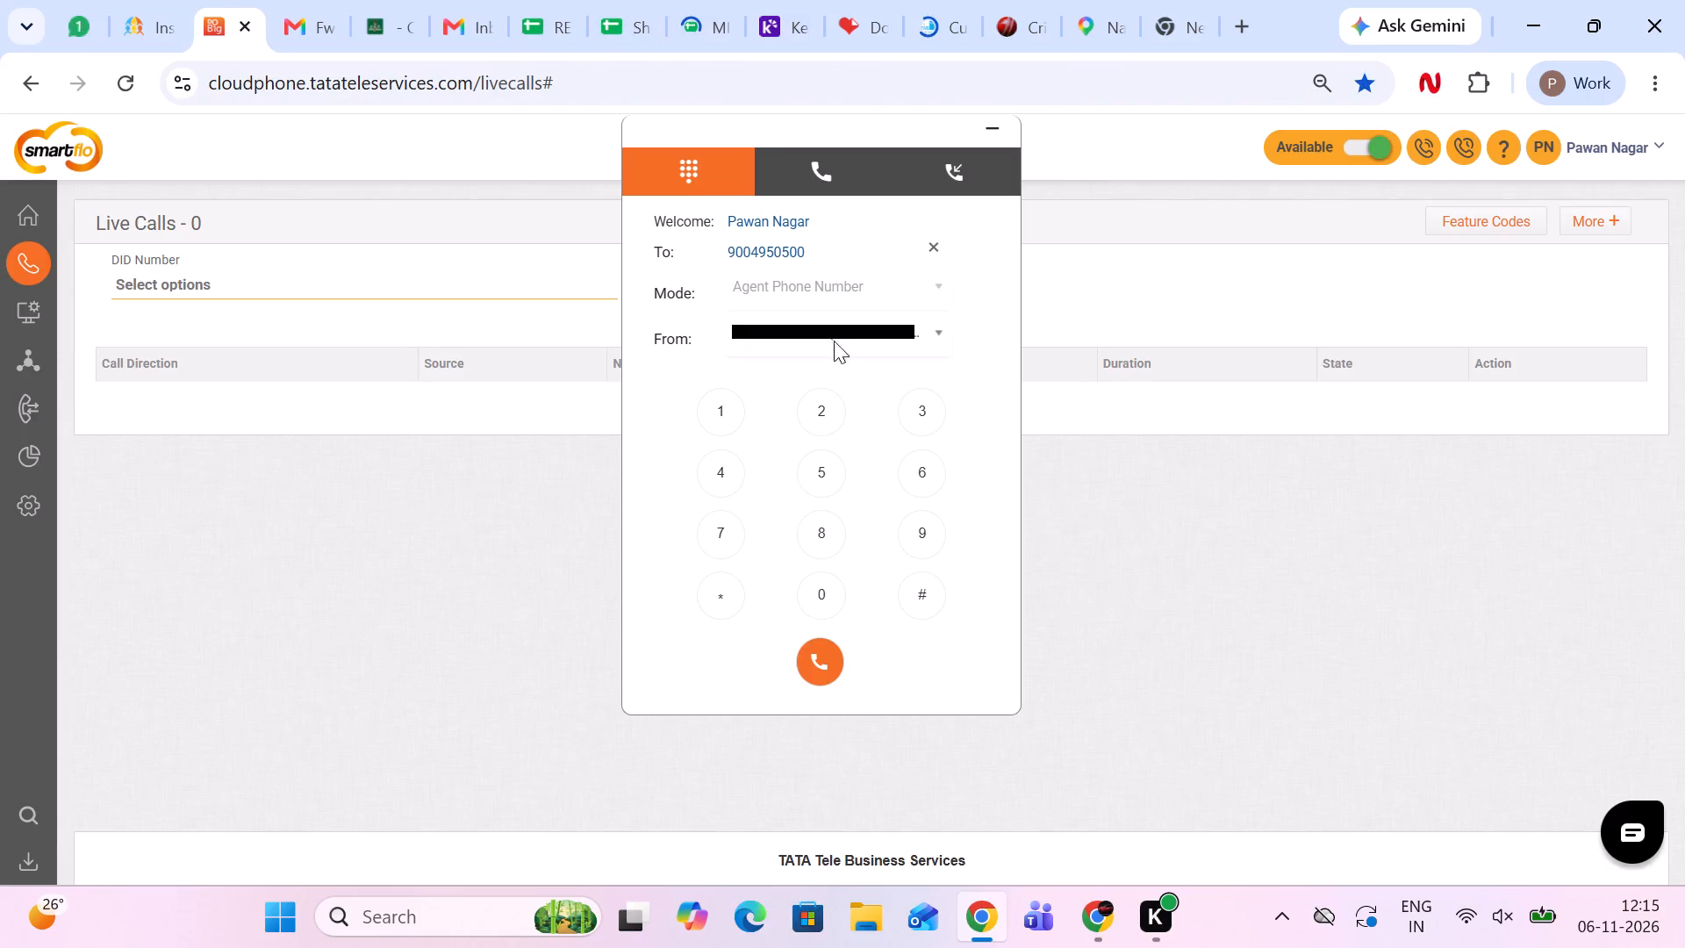
key("ctrl+a")
key("ctrl+v")
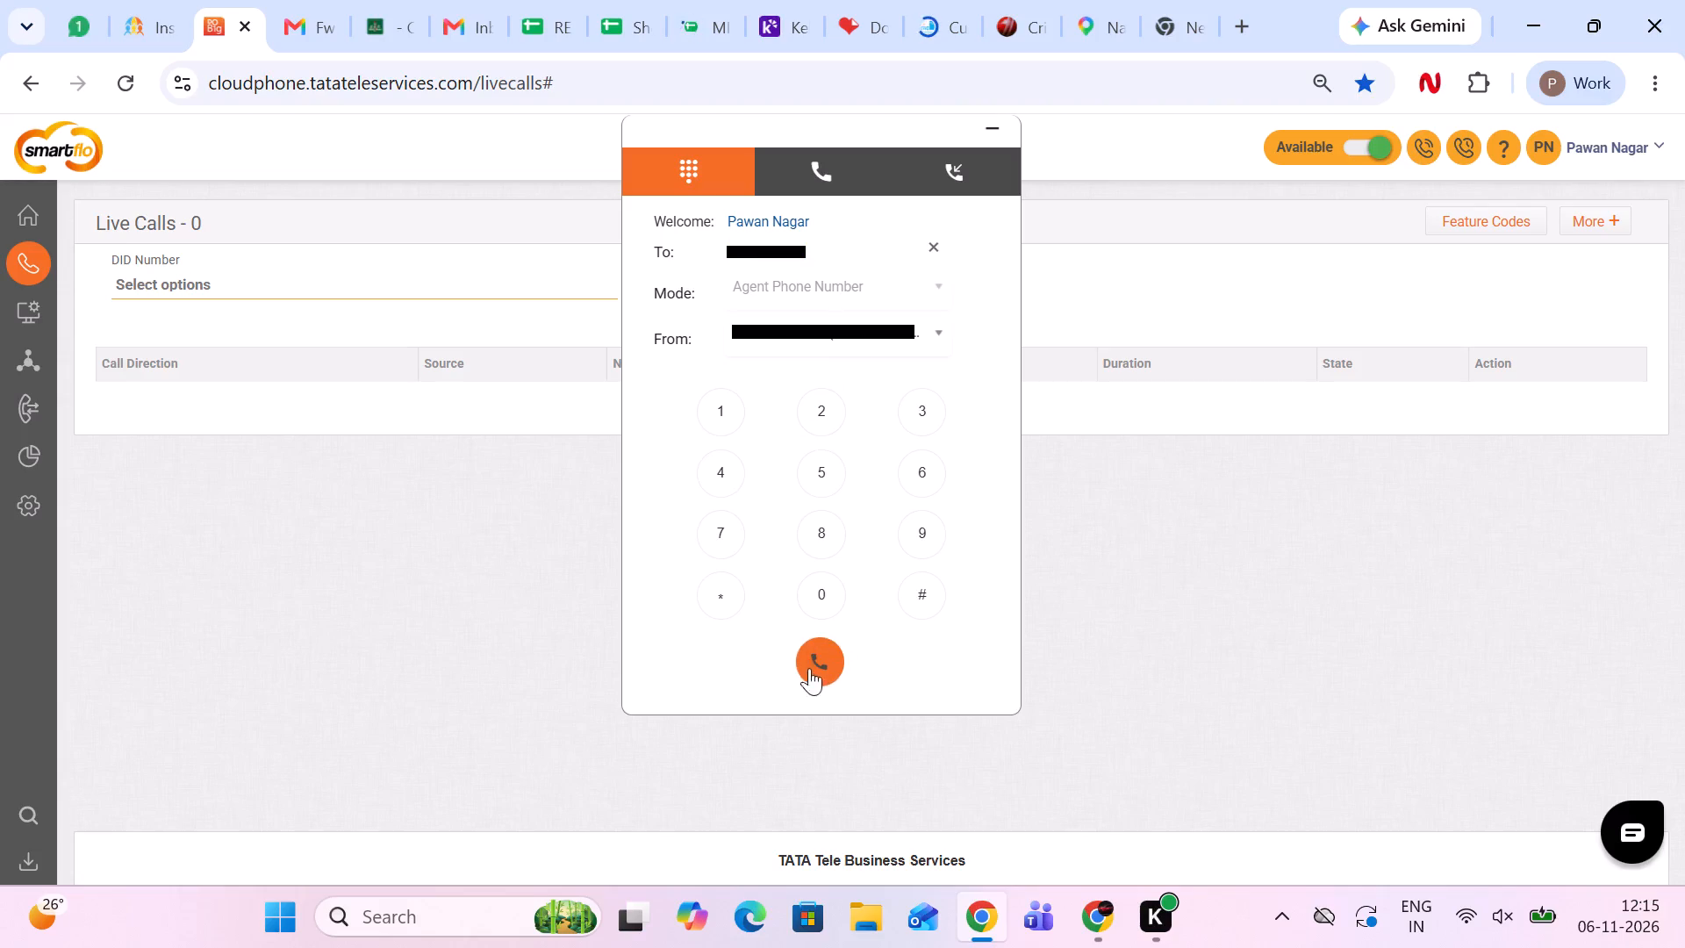
left_click(828, 674)
Return to the admin portal, open the row 124 customer's complaint at its Resolution section, and bring up its complaint comments.
left_click(129, 0)
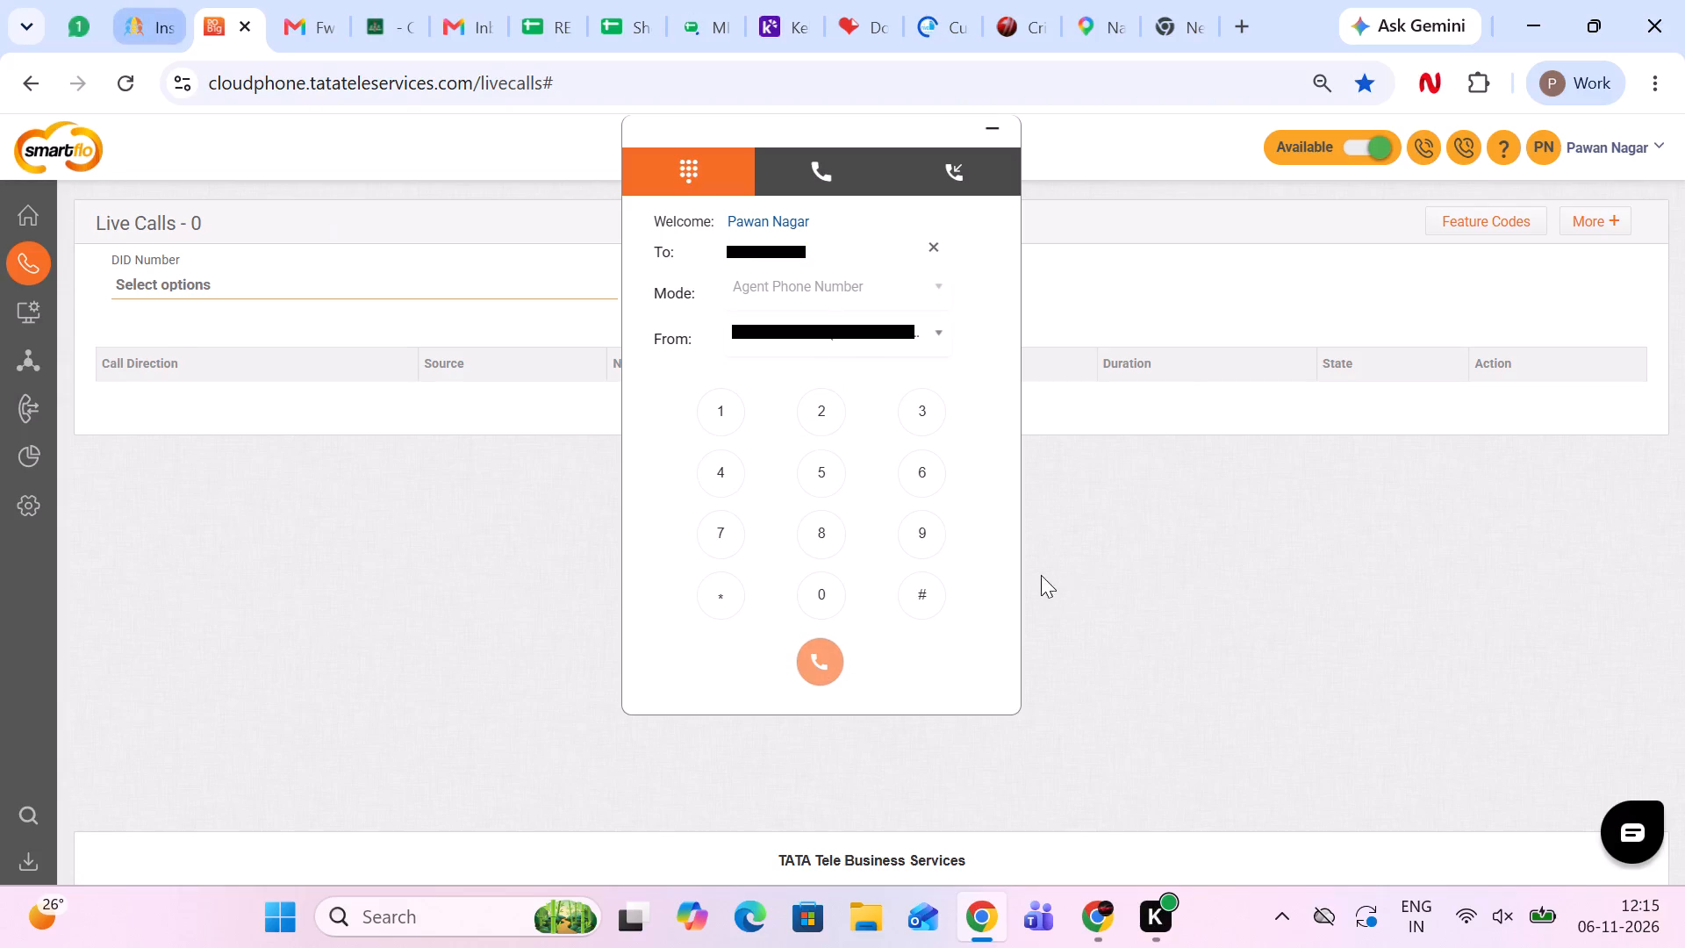
left_click(1068, 582)
left_click(1099, 594)
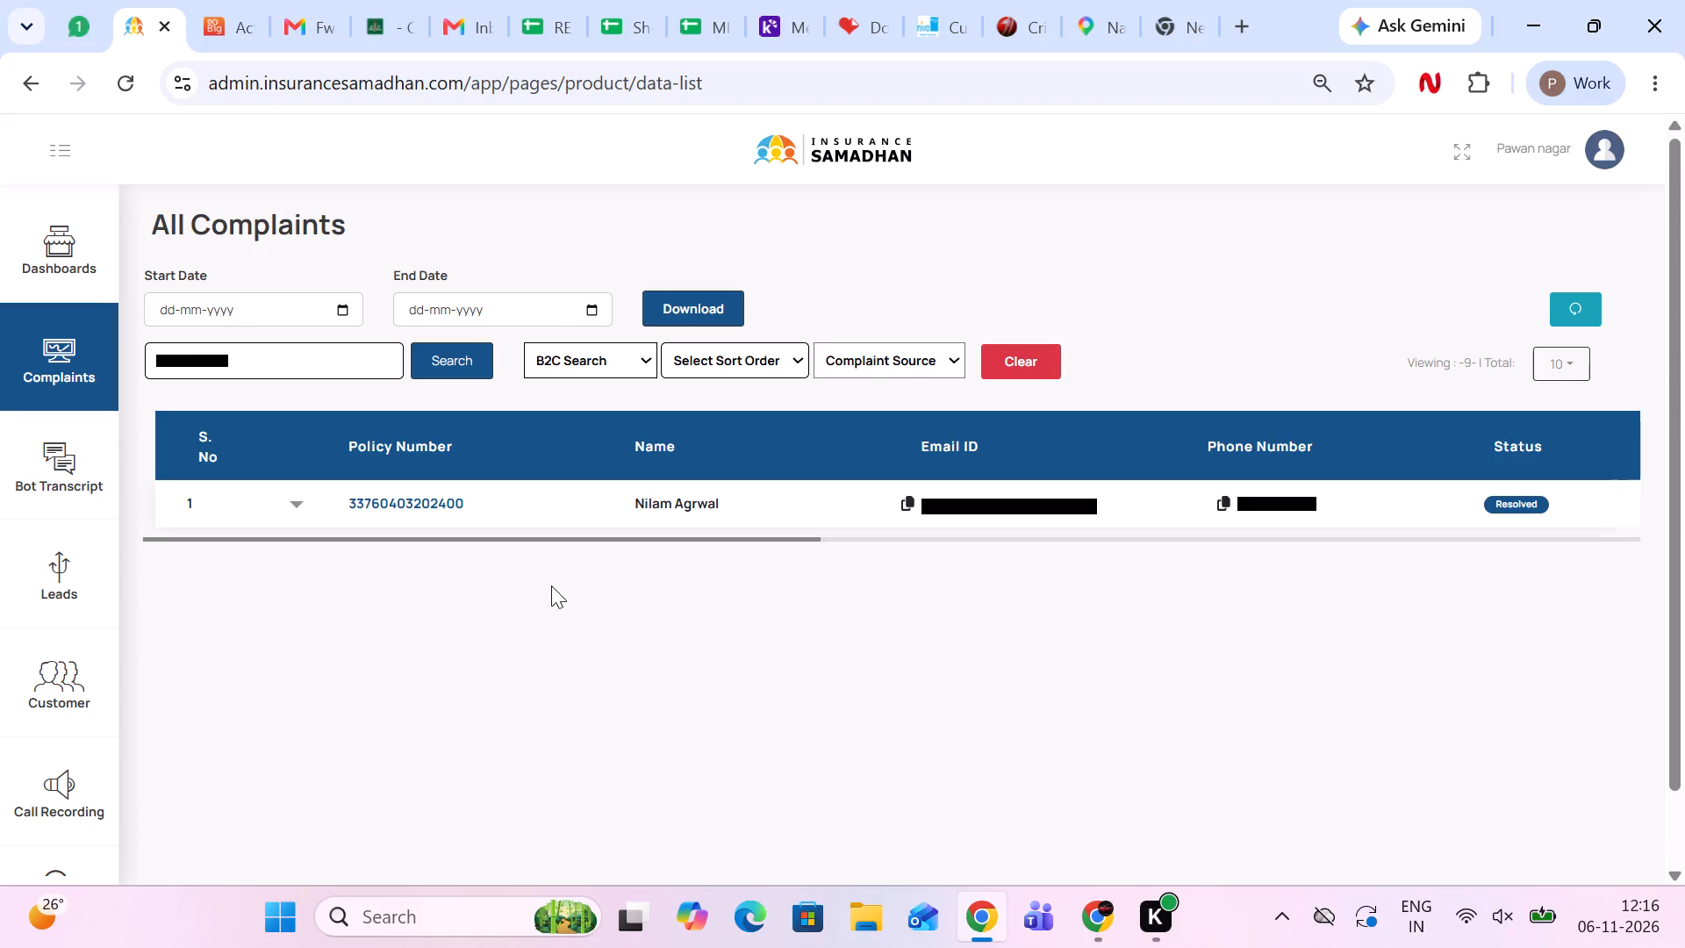
left_click(418, 502)
left_click(632, 313)
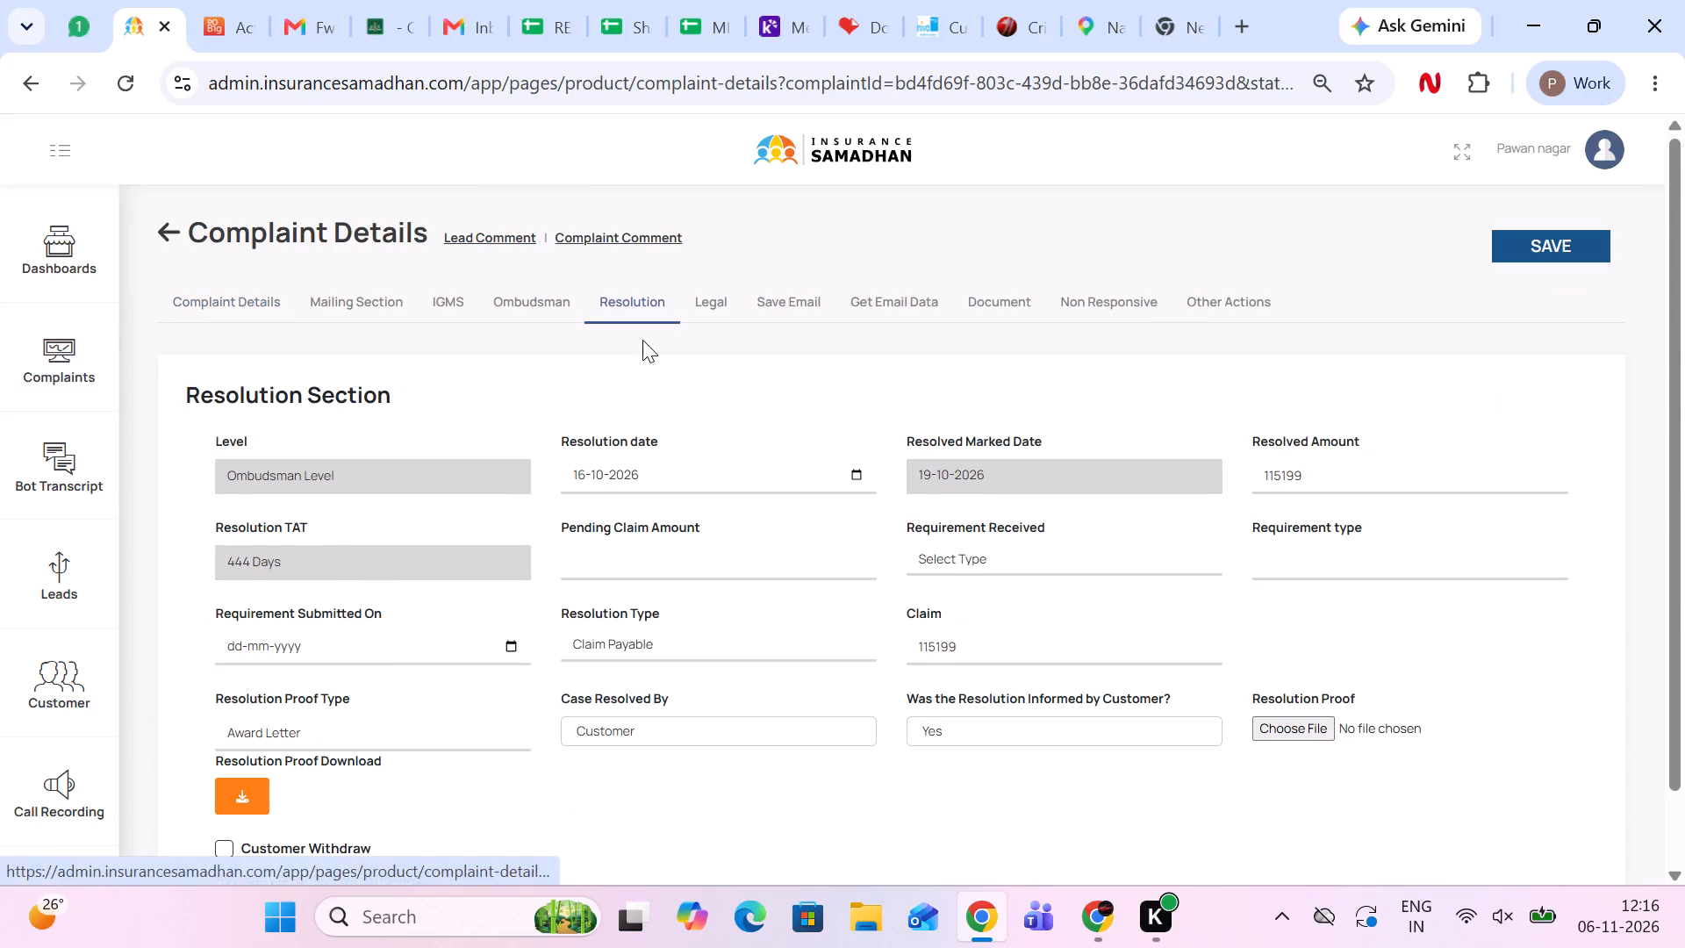
left_click(646, 234)
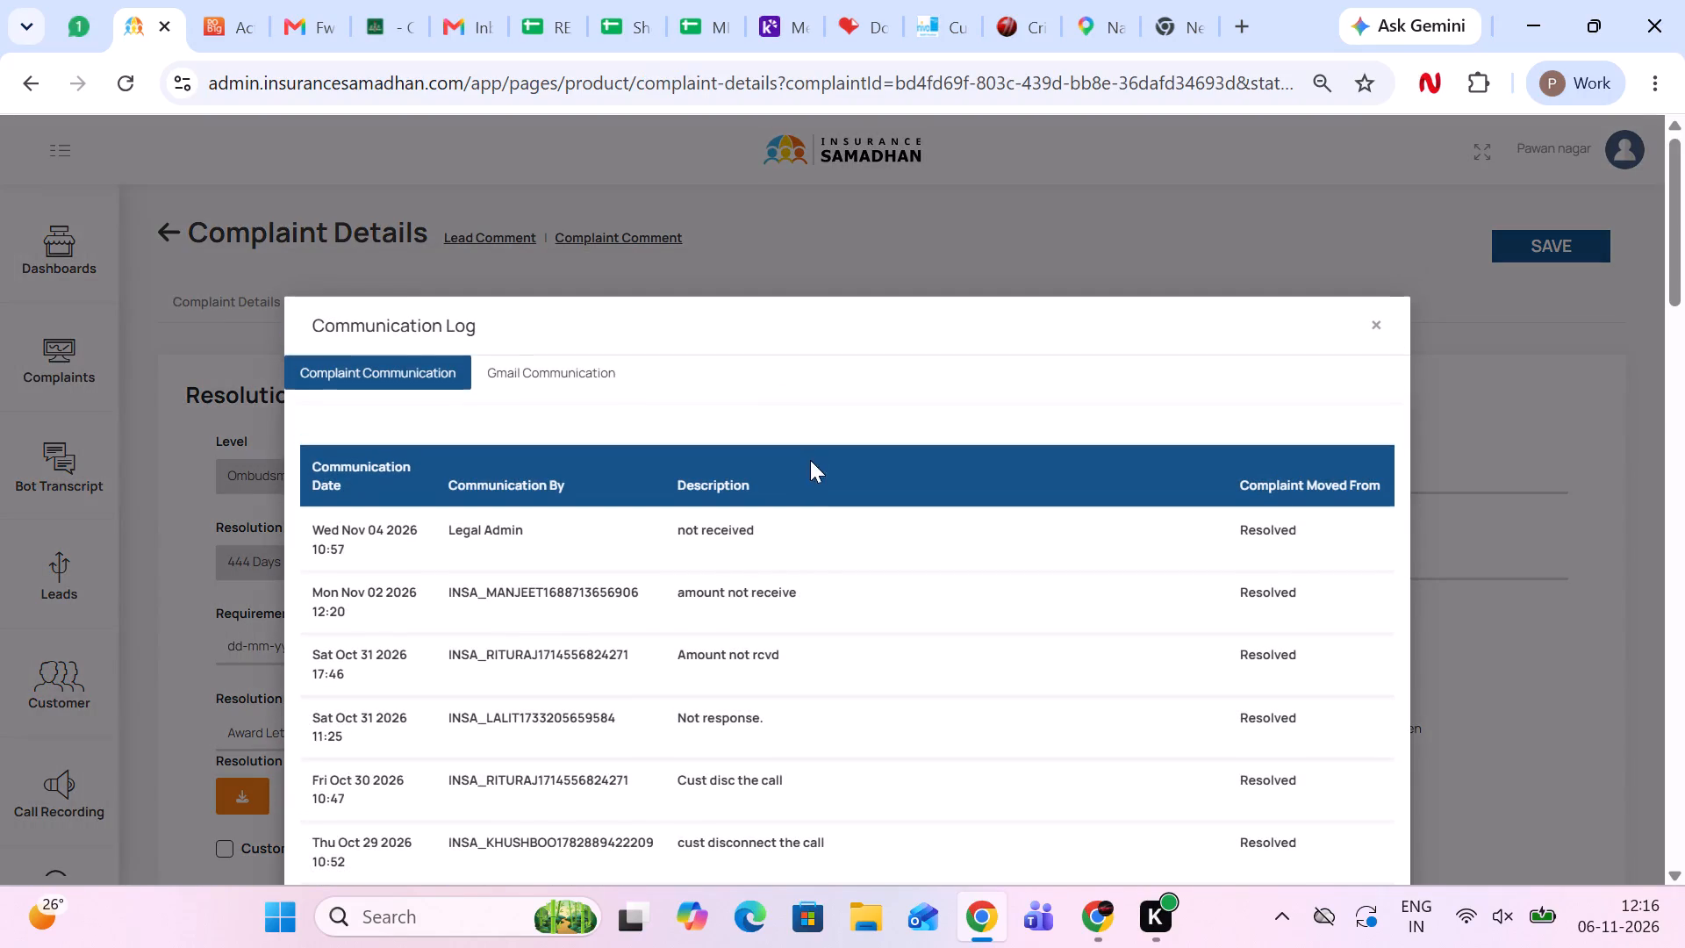
Copy the Nov 02 log entry's description, save it as a new complaint comment reading "amount not receive", and close the communication log.
triple_click(758, 589)
left_click(758, 589)
right_click(757, 592)
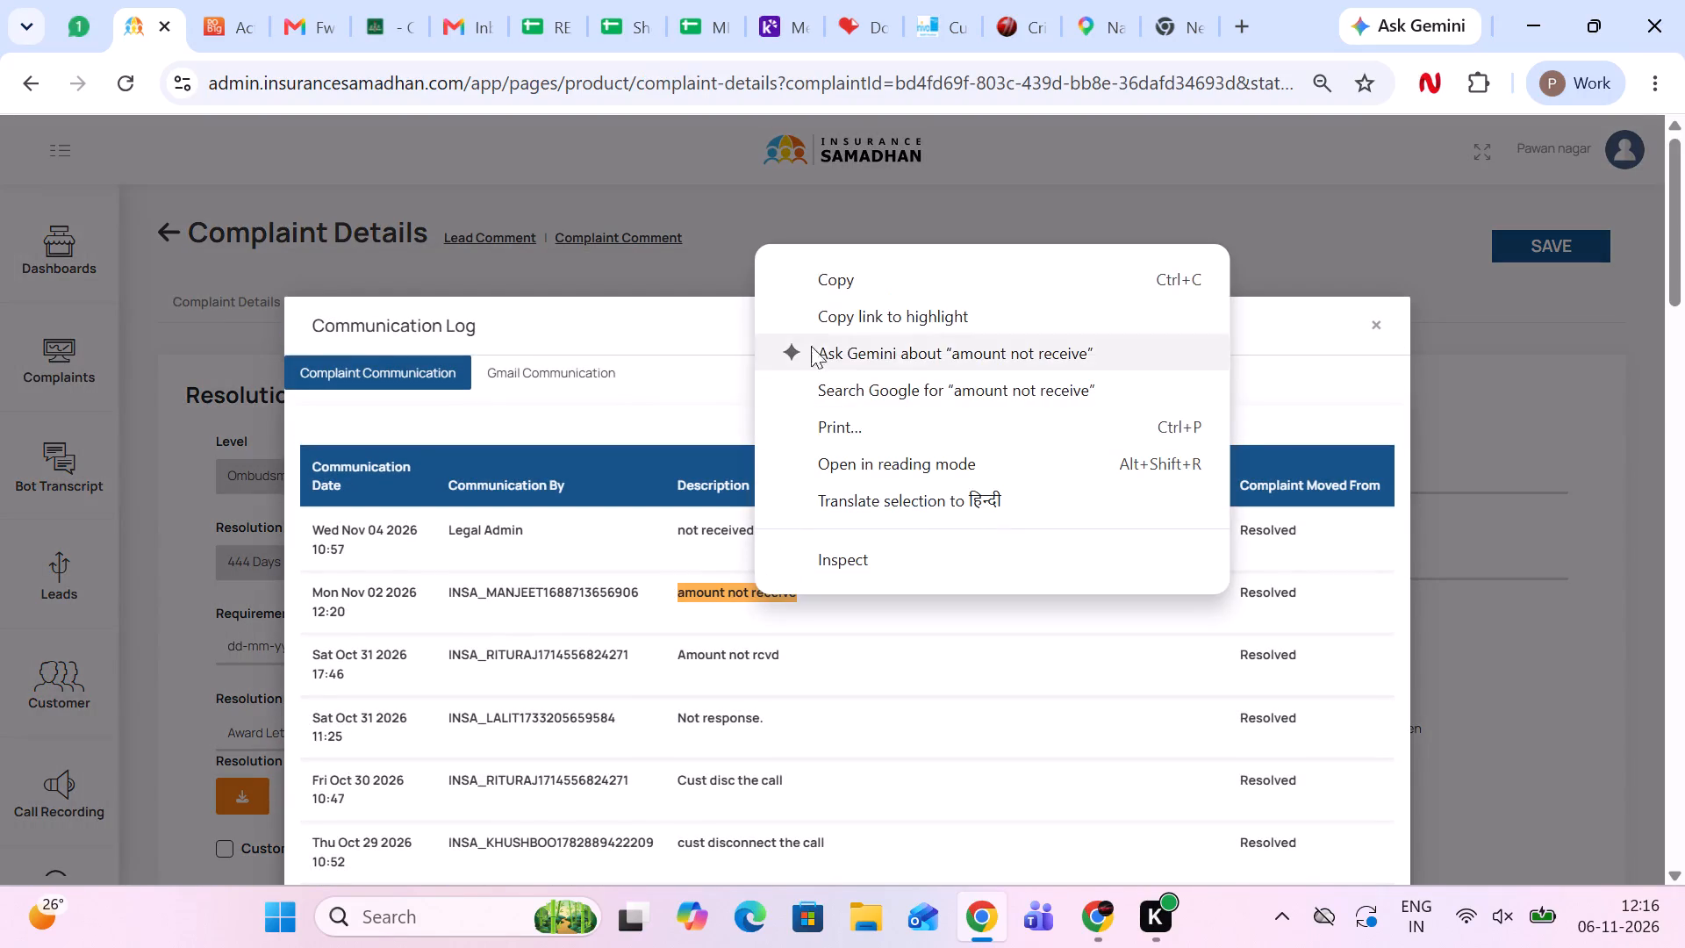
left_click(864, 274)
scroll(907, 615, "down", 3)
scroll(1004, 728, "down", 3)
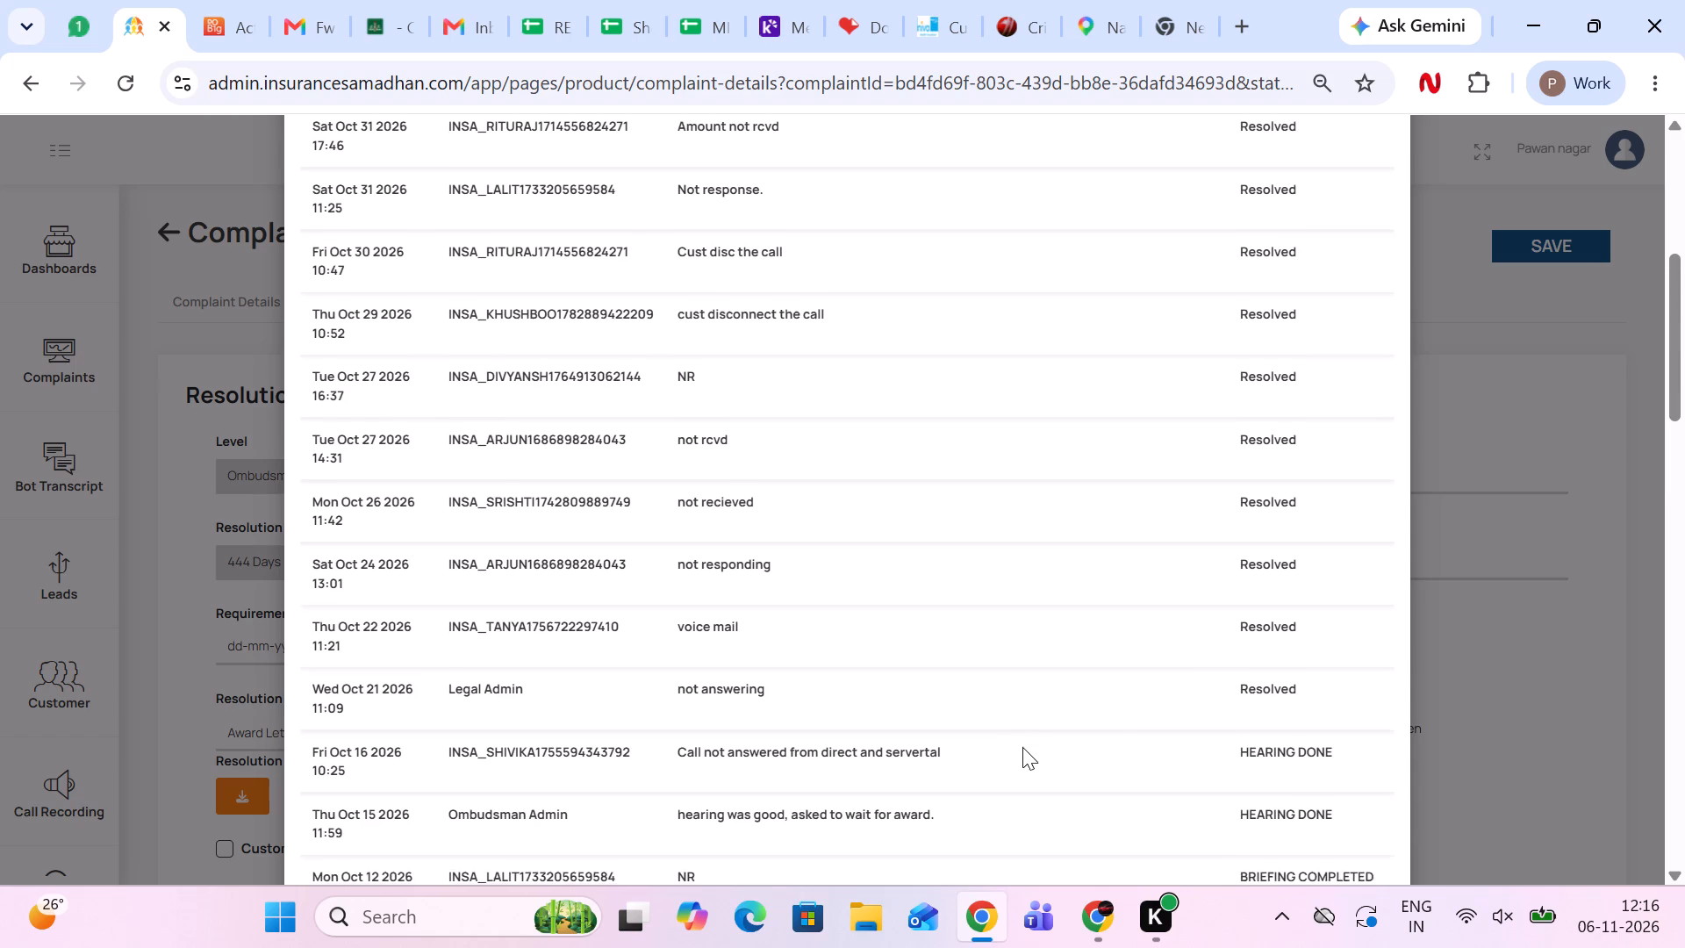
scroll(1022, 747, "down", 15)
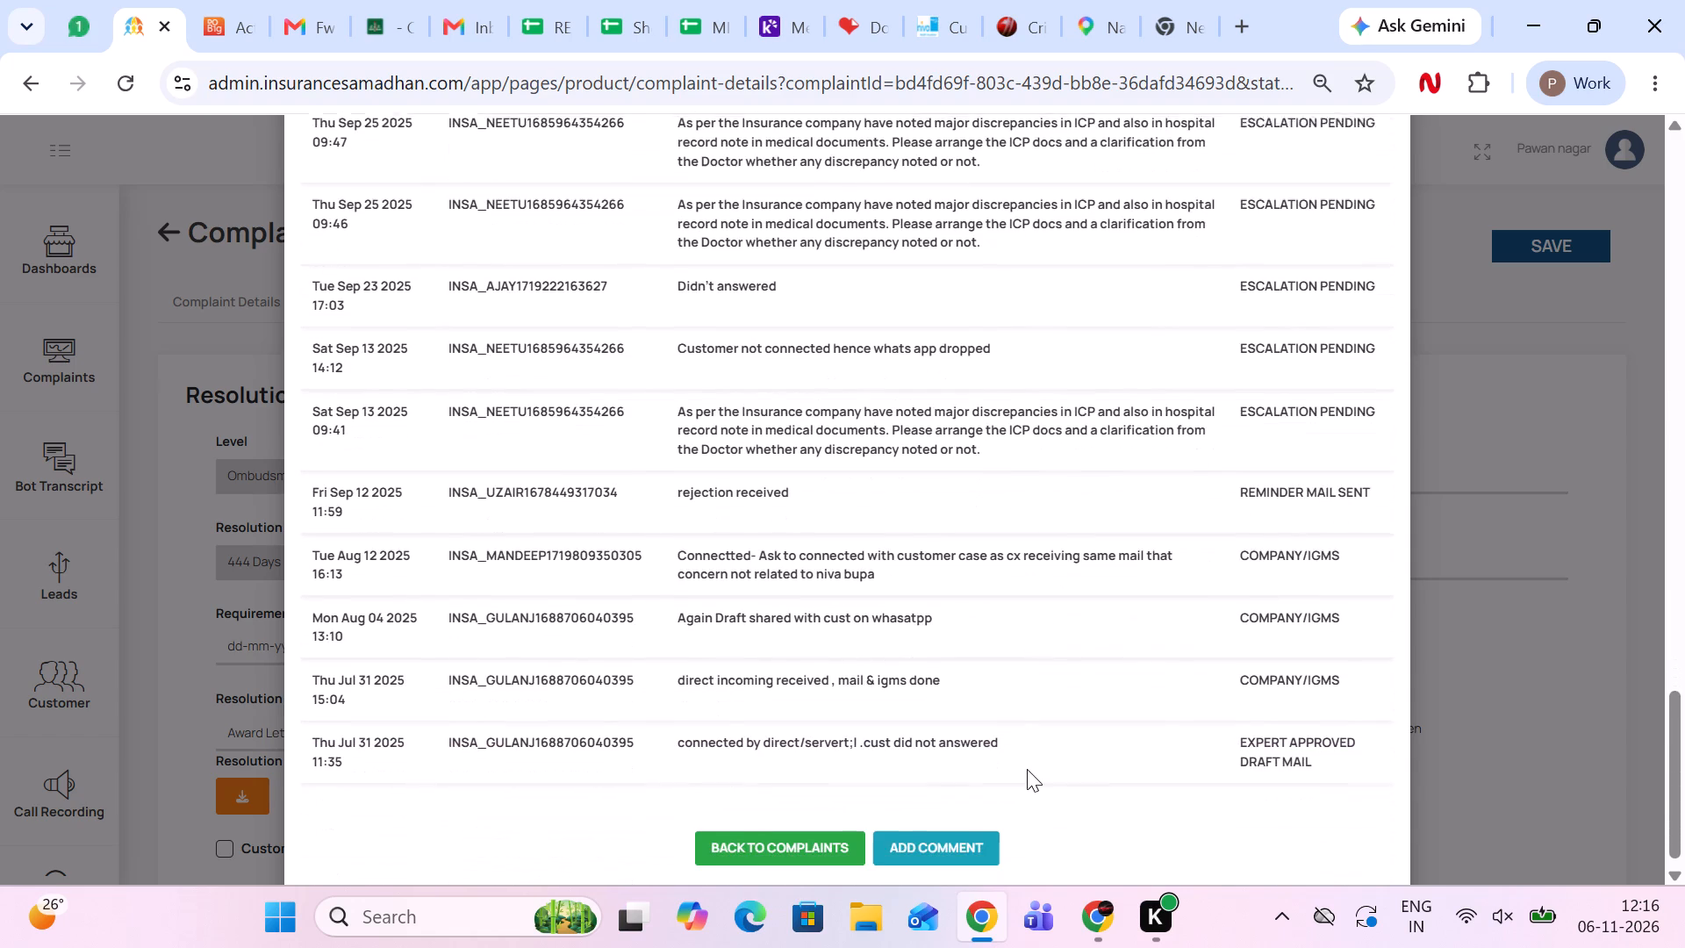
scroll(1027, 769, "down", 3)
left_click(969, 840)
right_click(881, 570)
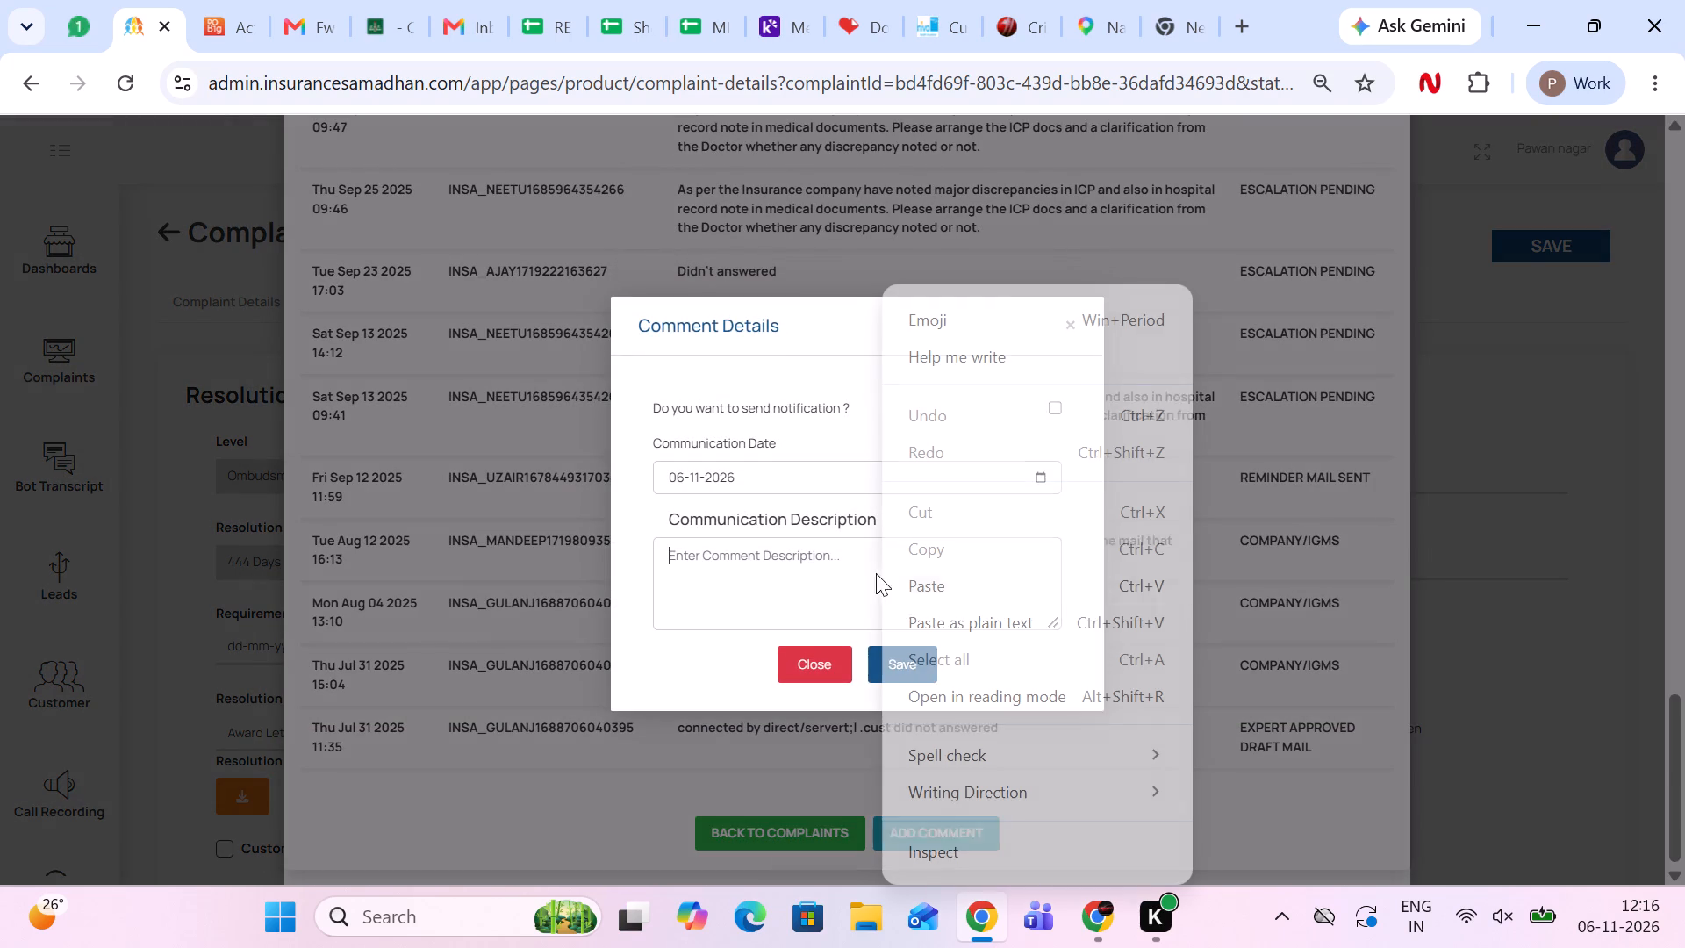
left_click(929, 577)
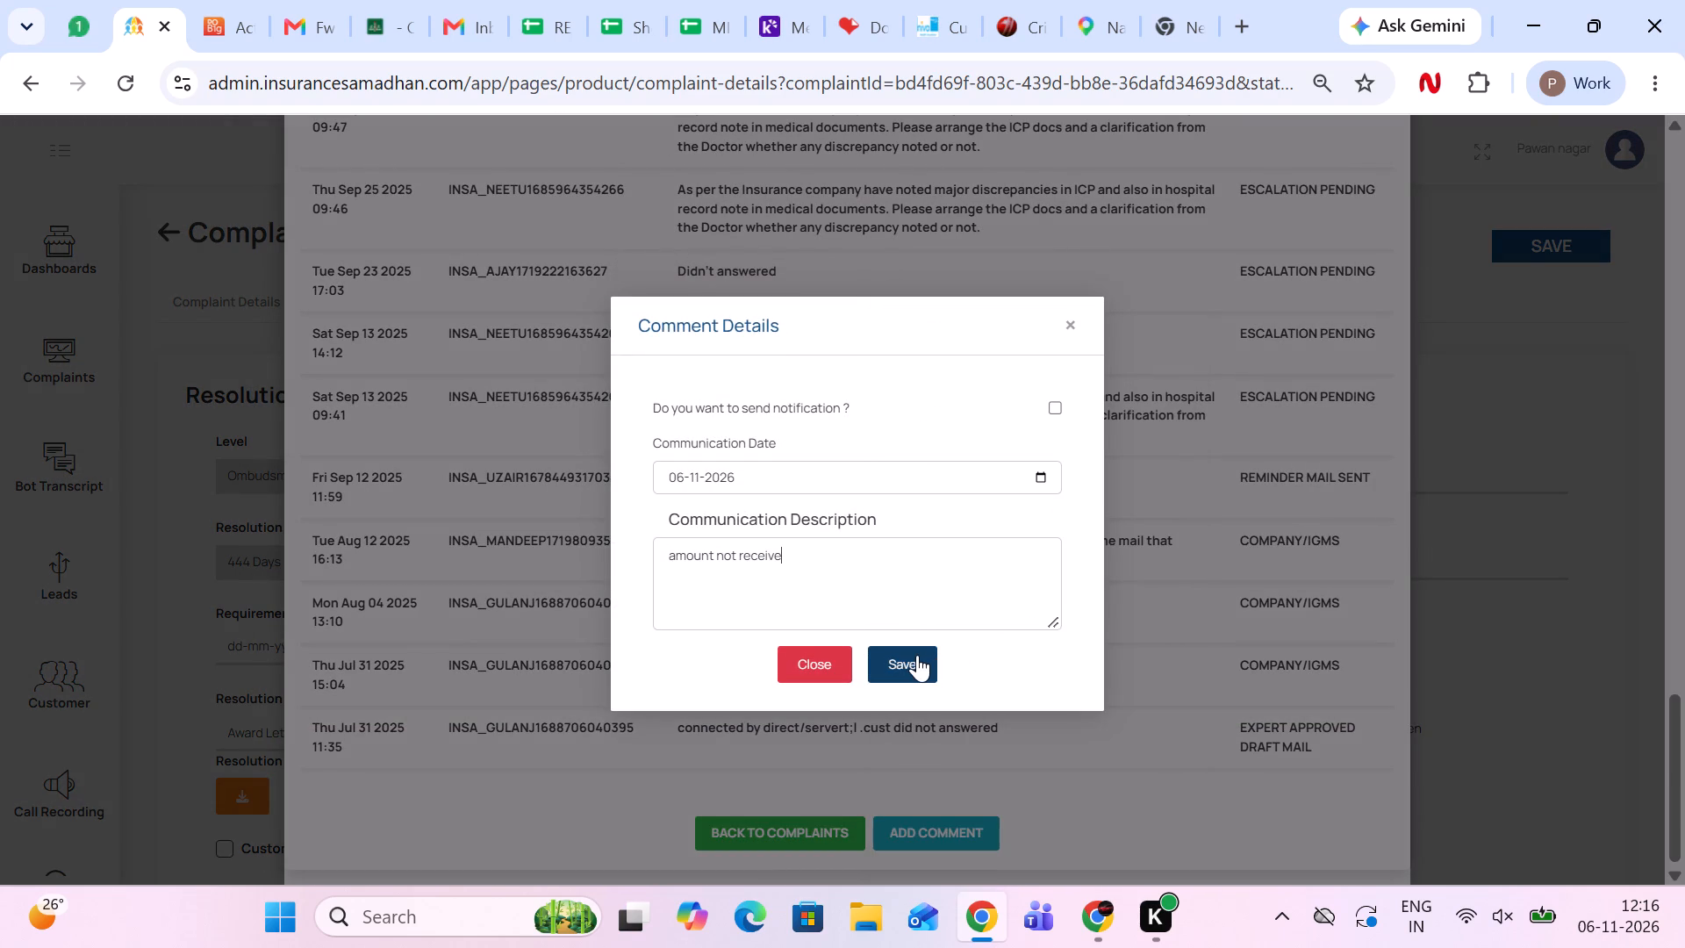
left_click(917, 655)
left_click(1457, 485)
left_click(873, 429)
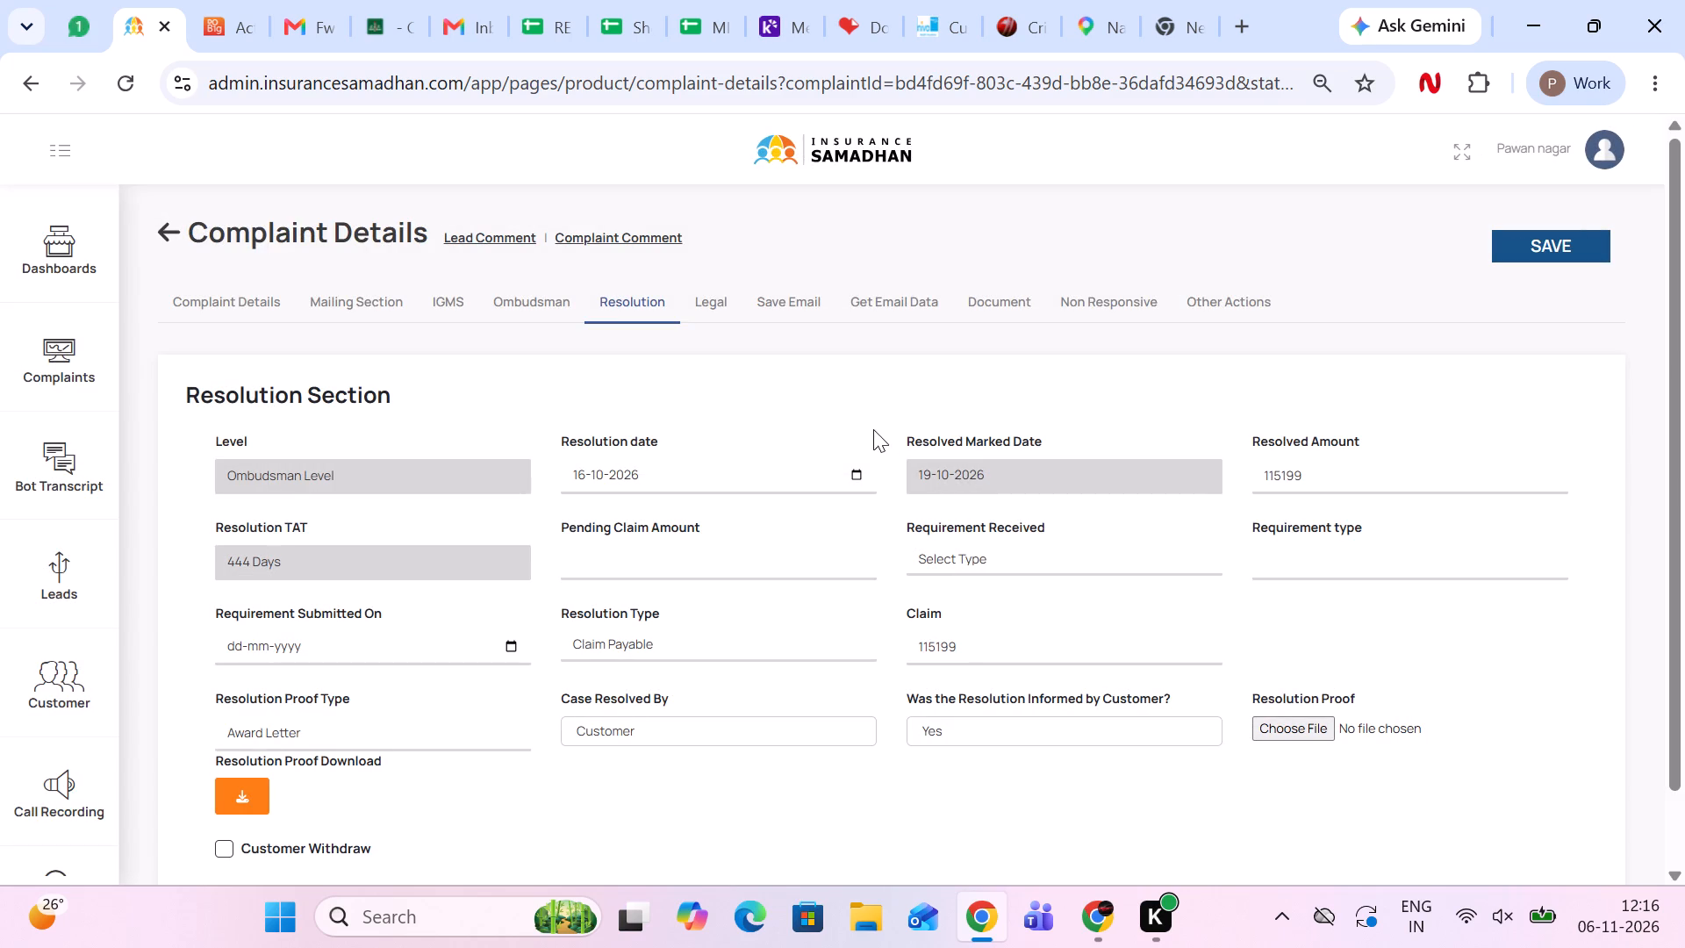
left_click(890, 417)
Switch from the admin portal to the Insurance Ombudsman grievance portal.
left_click(399, 0)
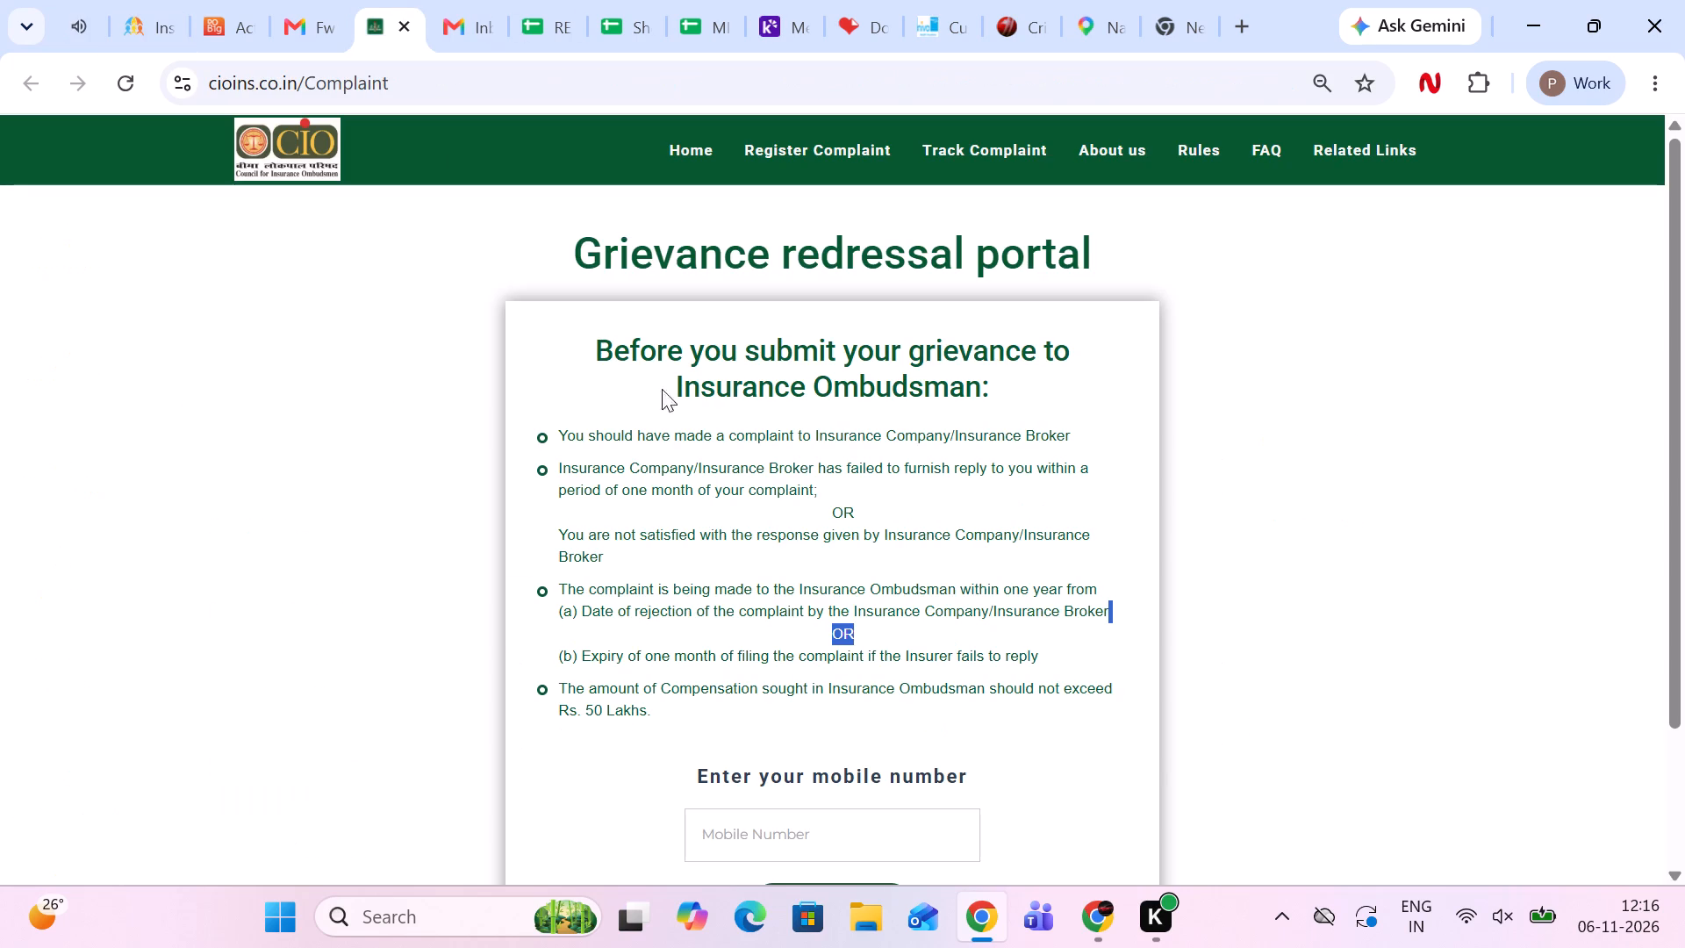
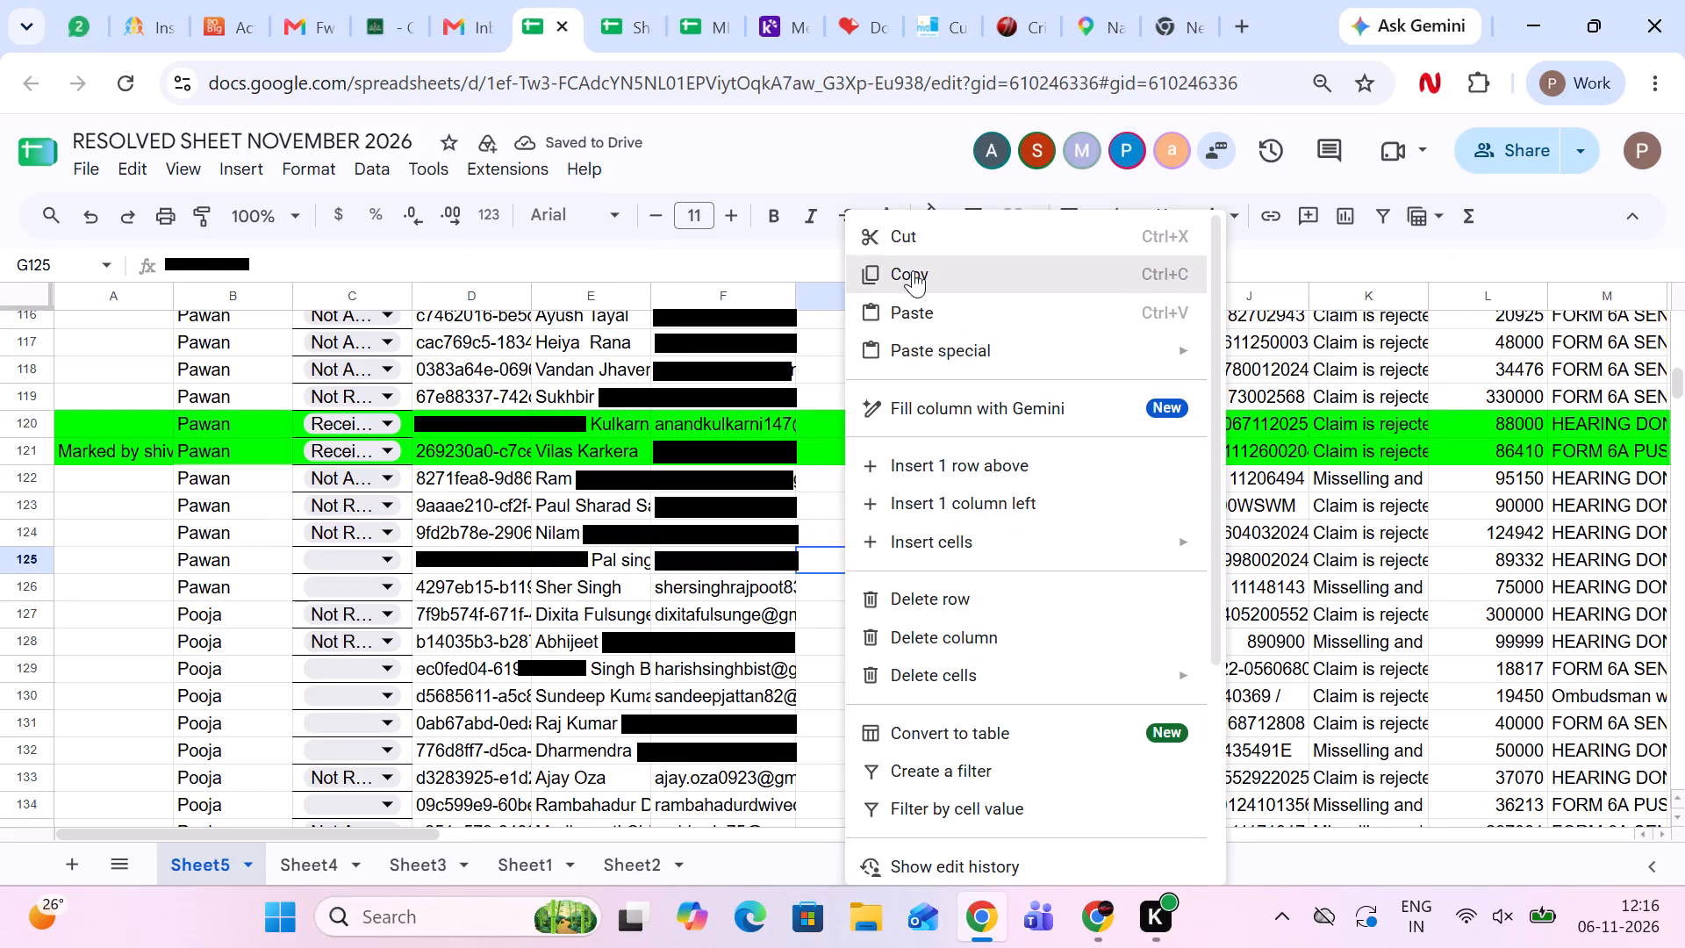
Switch to the admin portal and check the communication log of the row 124 customer's complaint.
left_click(154, 0)
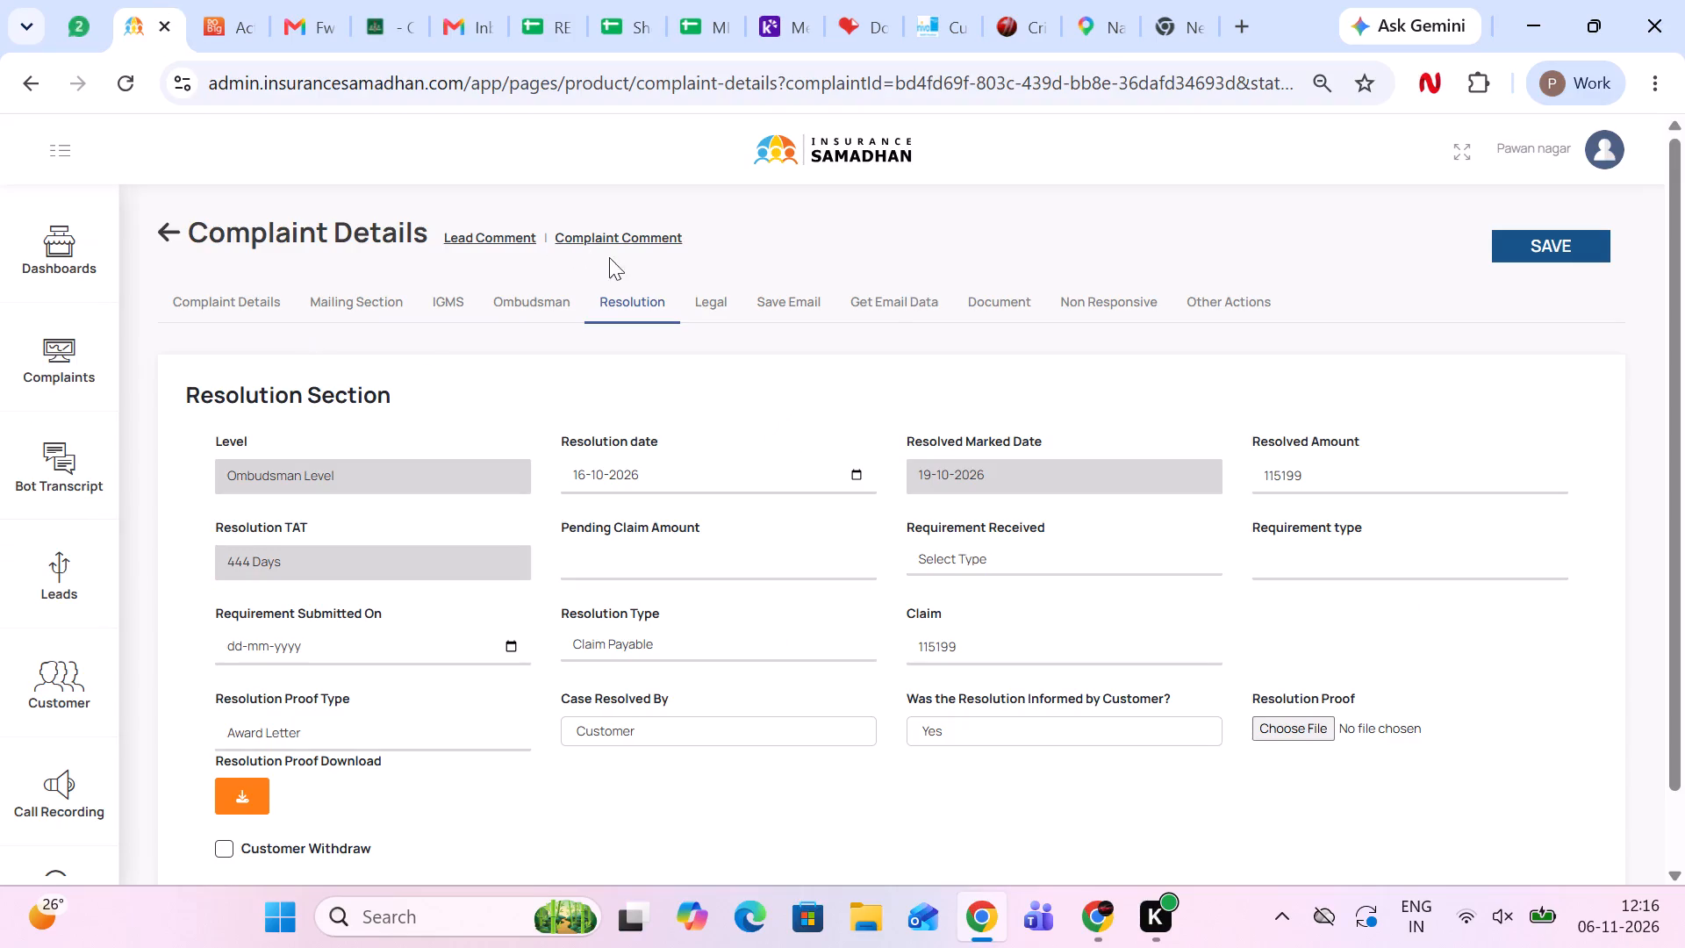
left_click(630, 246)
left_click(634, 239)
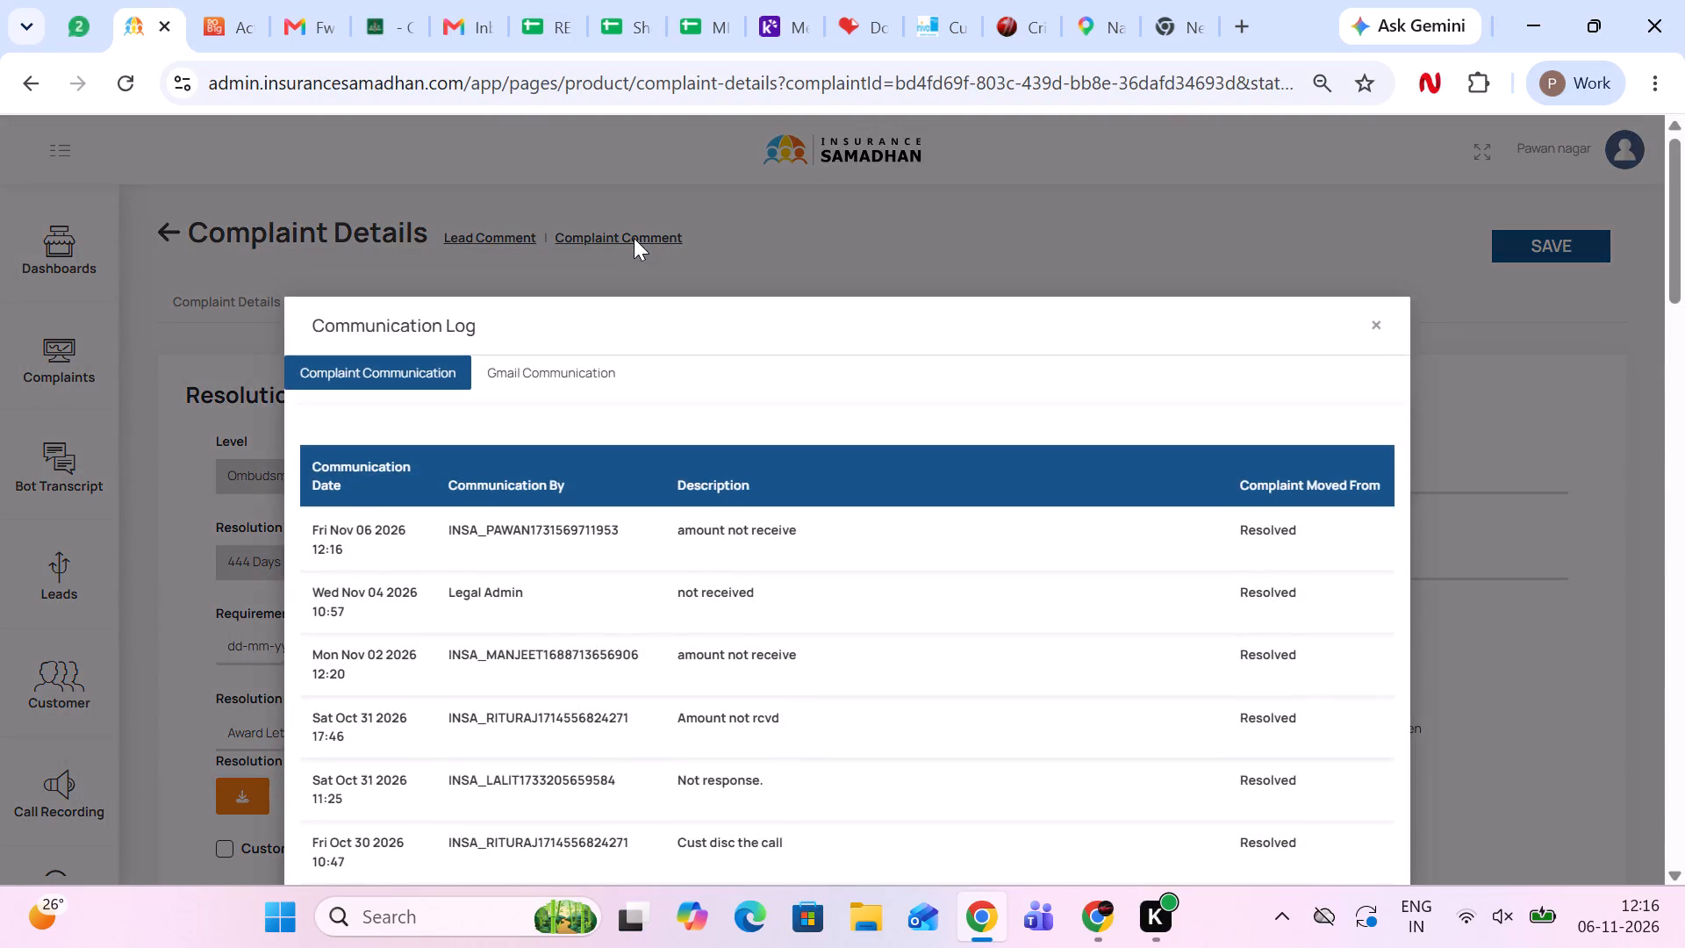
left_click(646, 229)
left_click(246, 280)
left_click(211, 299)
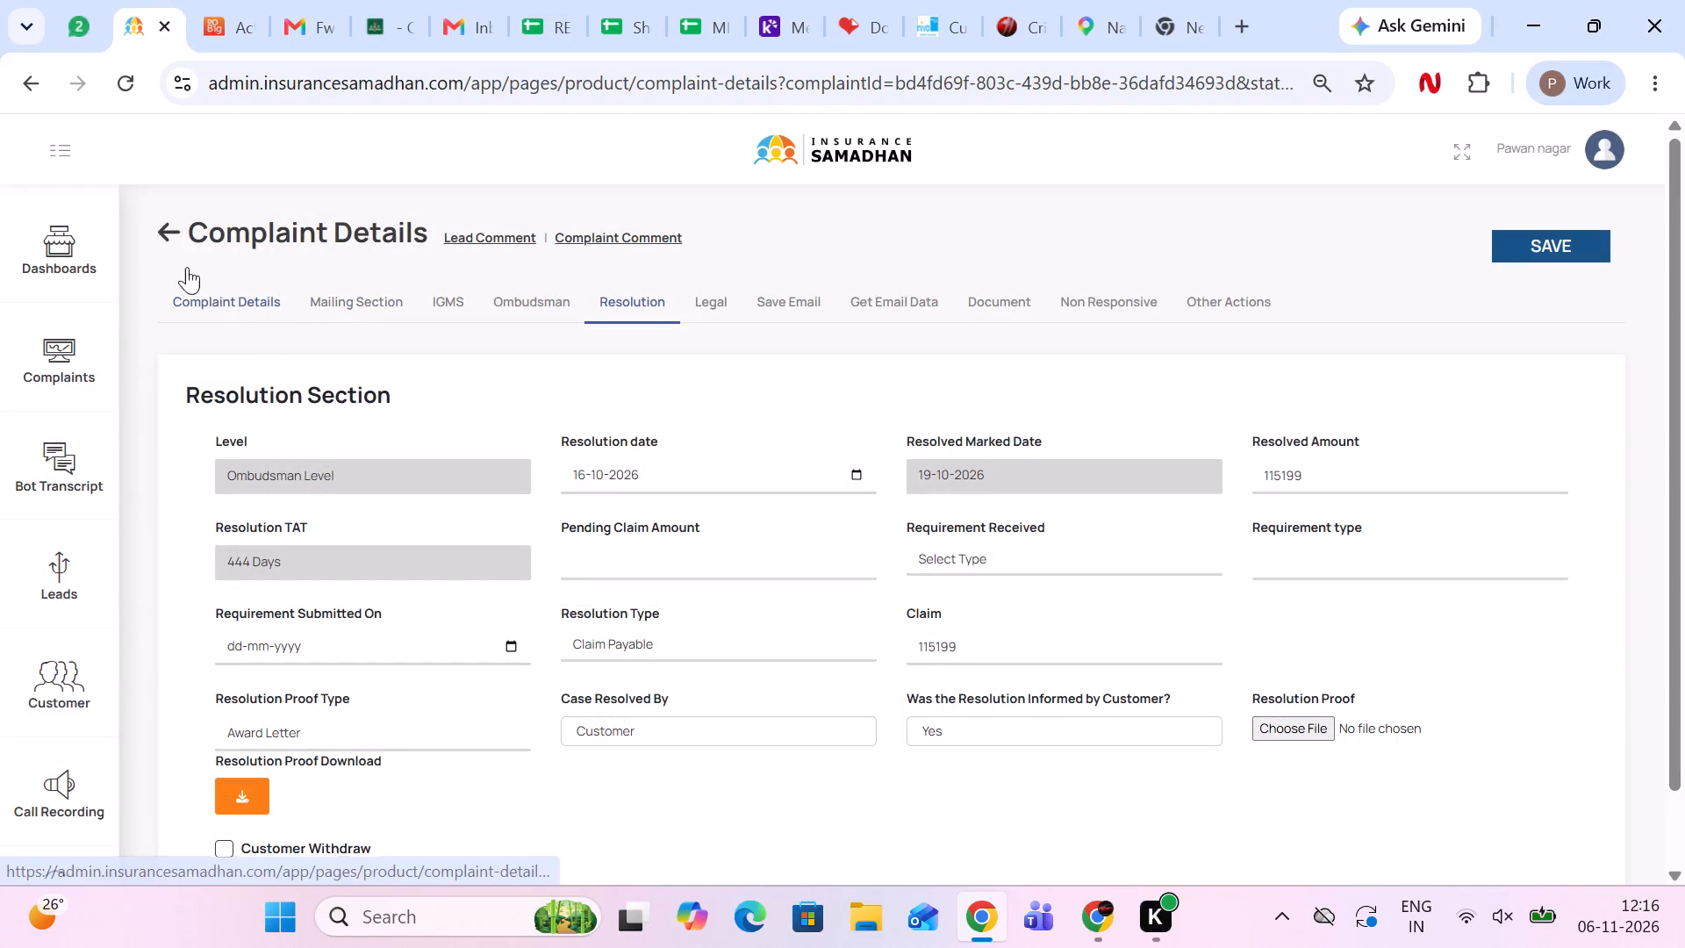
Go back to the All Complaints list and search for the phone number copied from row 125.
left_click(174, 231)
double_click(297, 360)
right_click(297, 360)
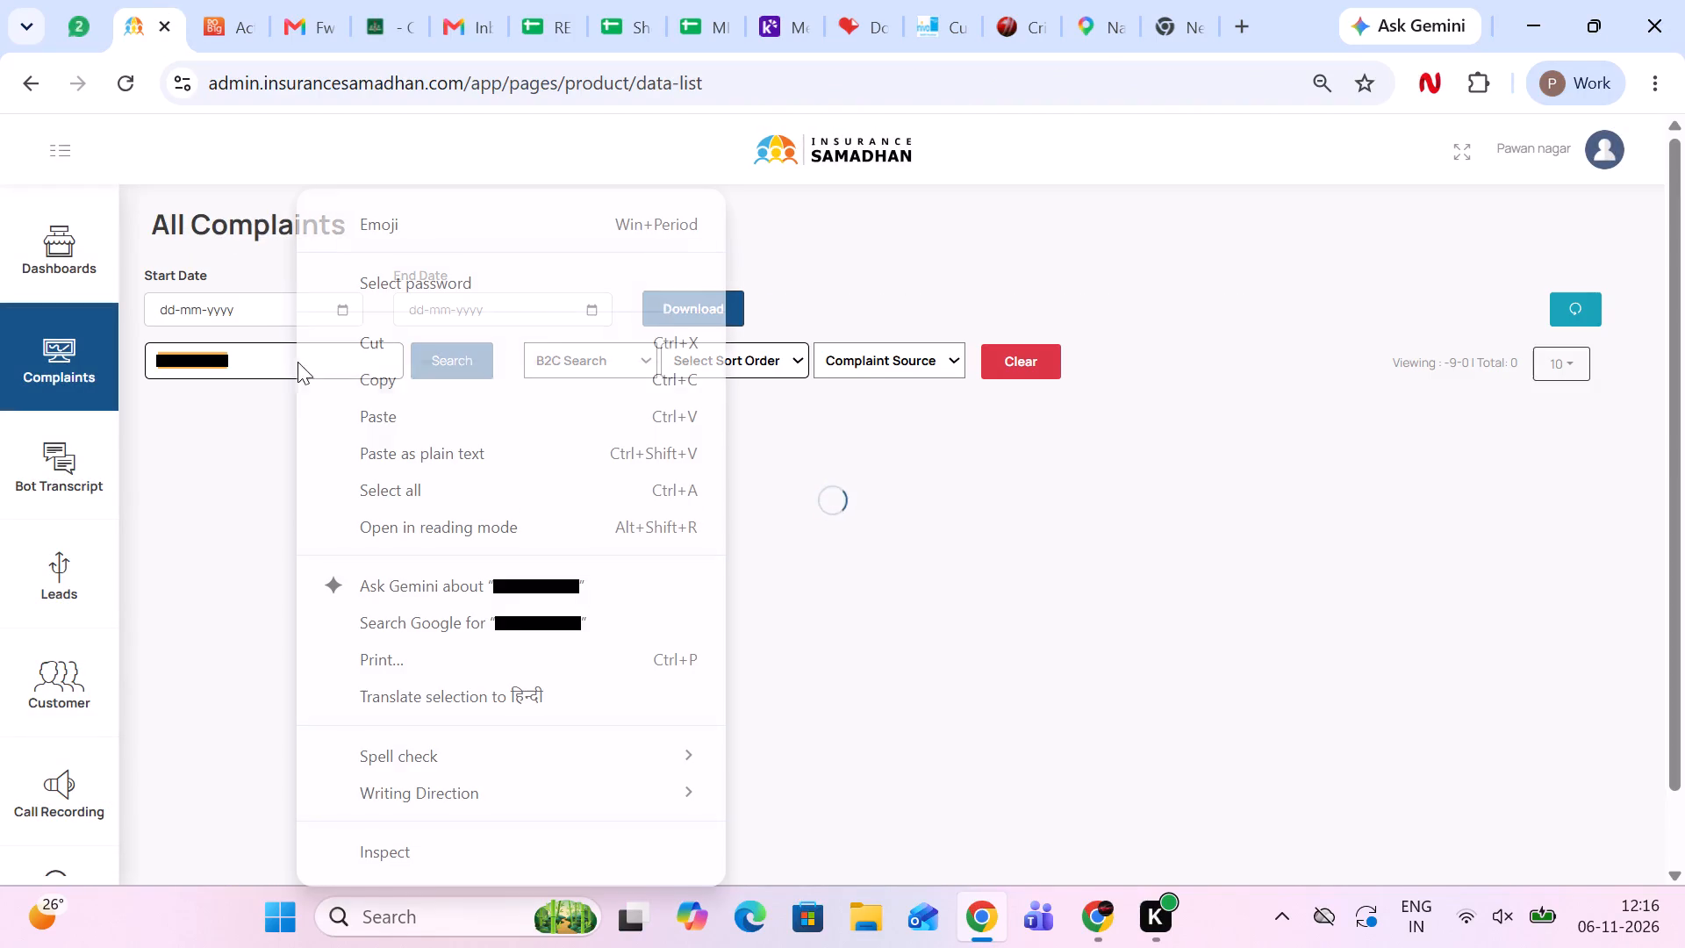
left_click(380, 430)
left_click(457, 363)
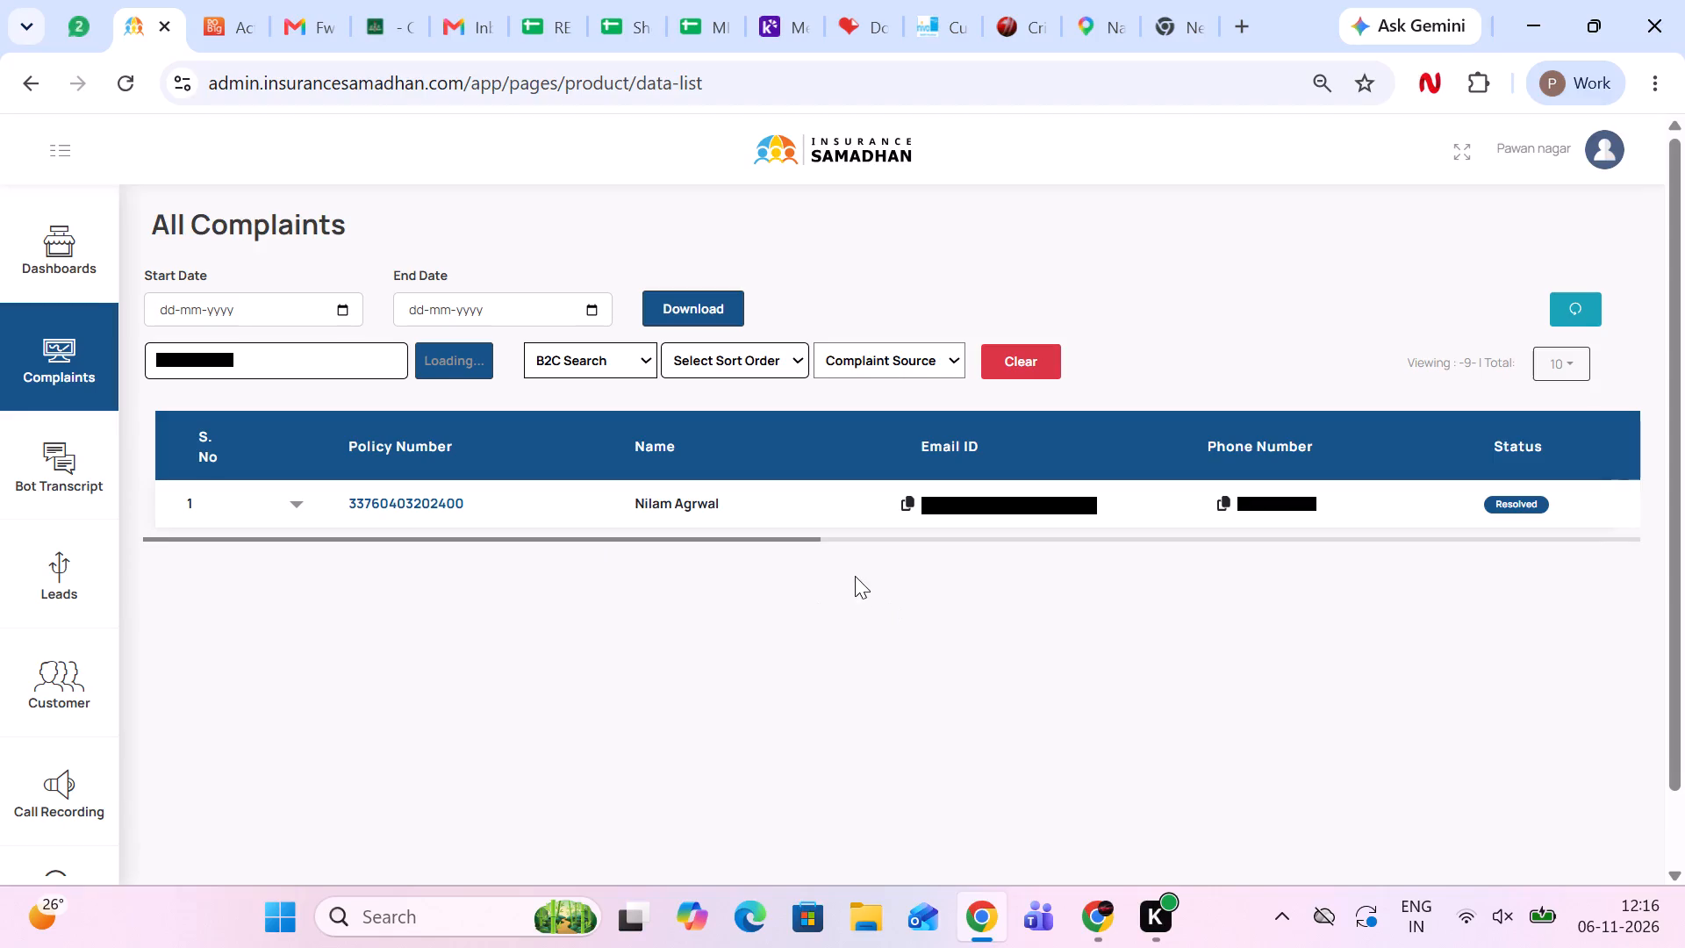
Review the communication log of the row 125 customer's complaint from the search results, then close it.
left_click(1188, 509)
left_click(1248, 578)
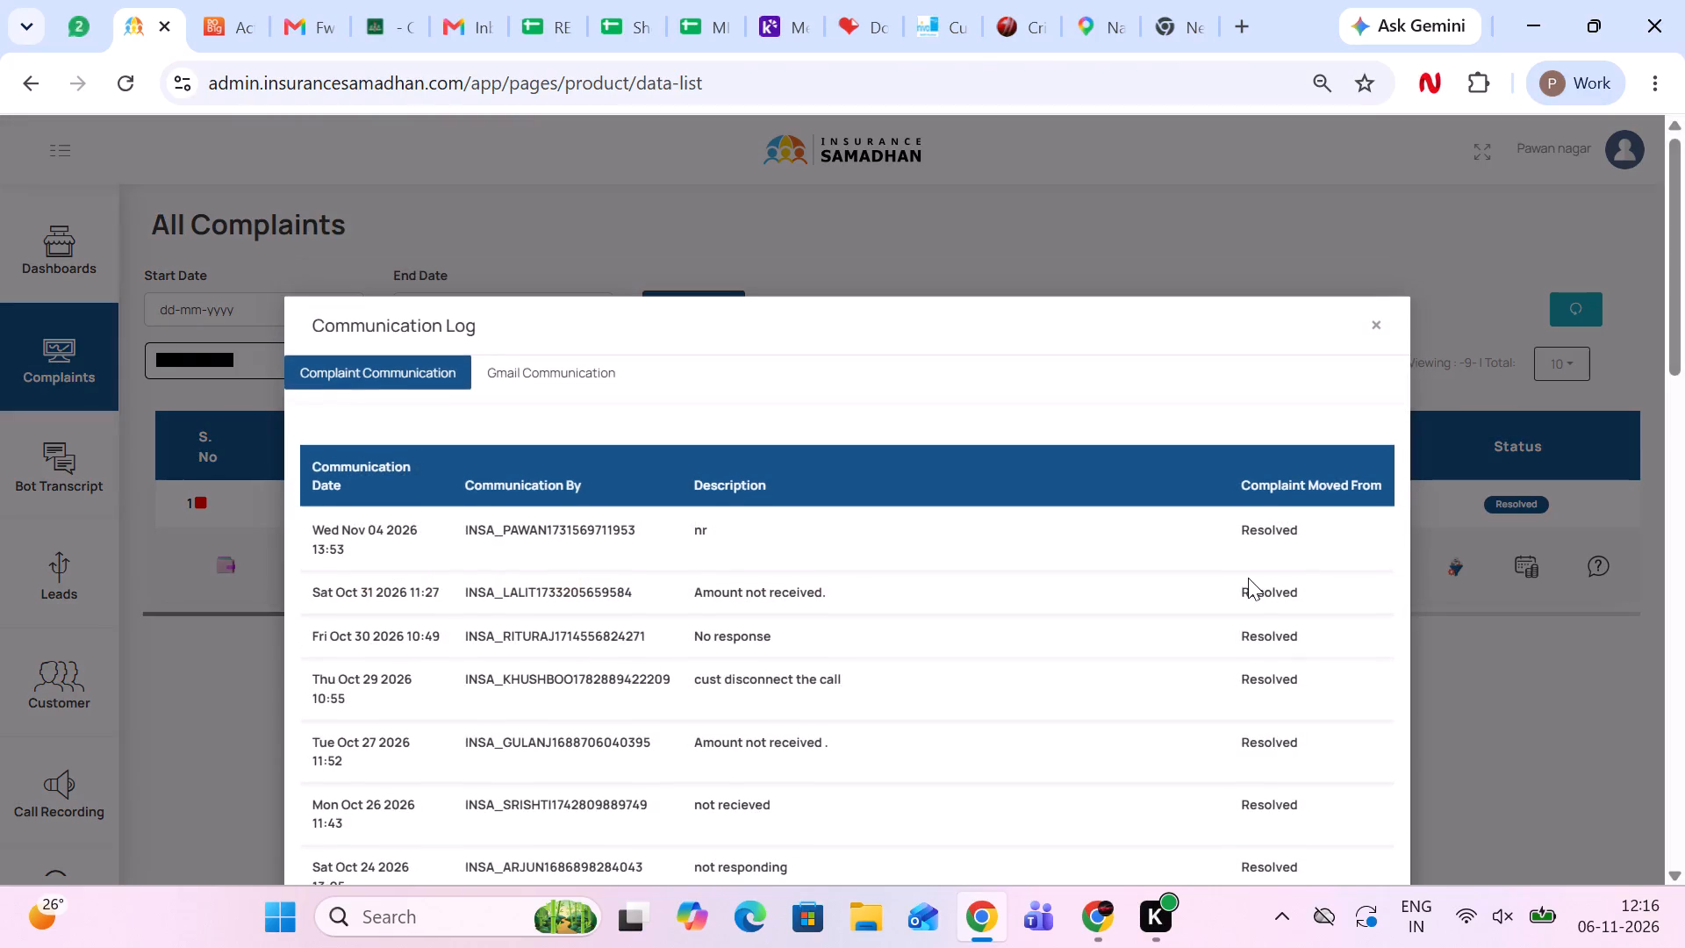
left_click(1487, 722)
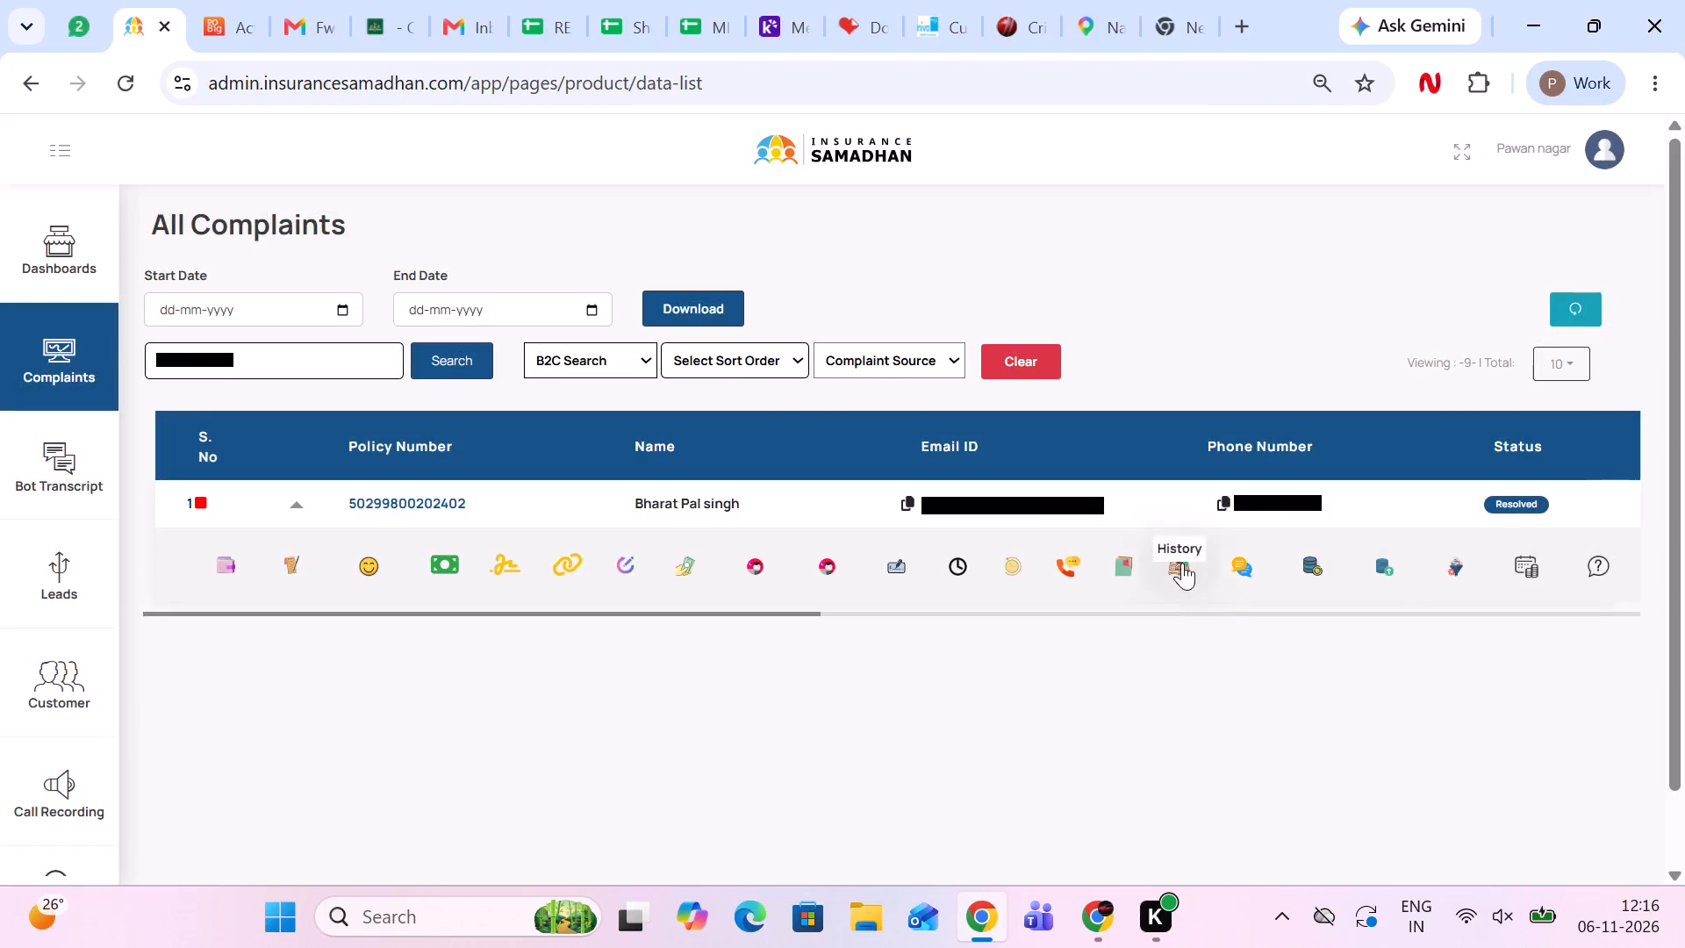
Copy the row 125 customer's phone number from the complaint and replace the dialed number in the Smartflo dialer with it.
left_click(1224, 499)
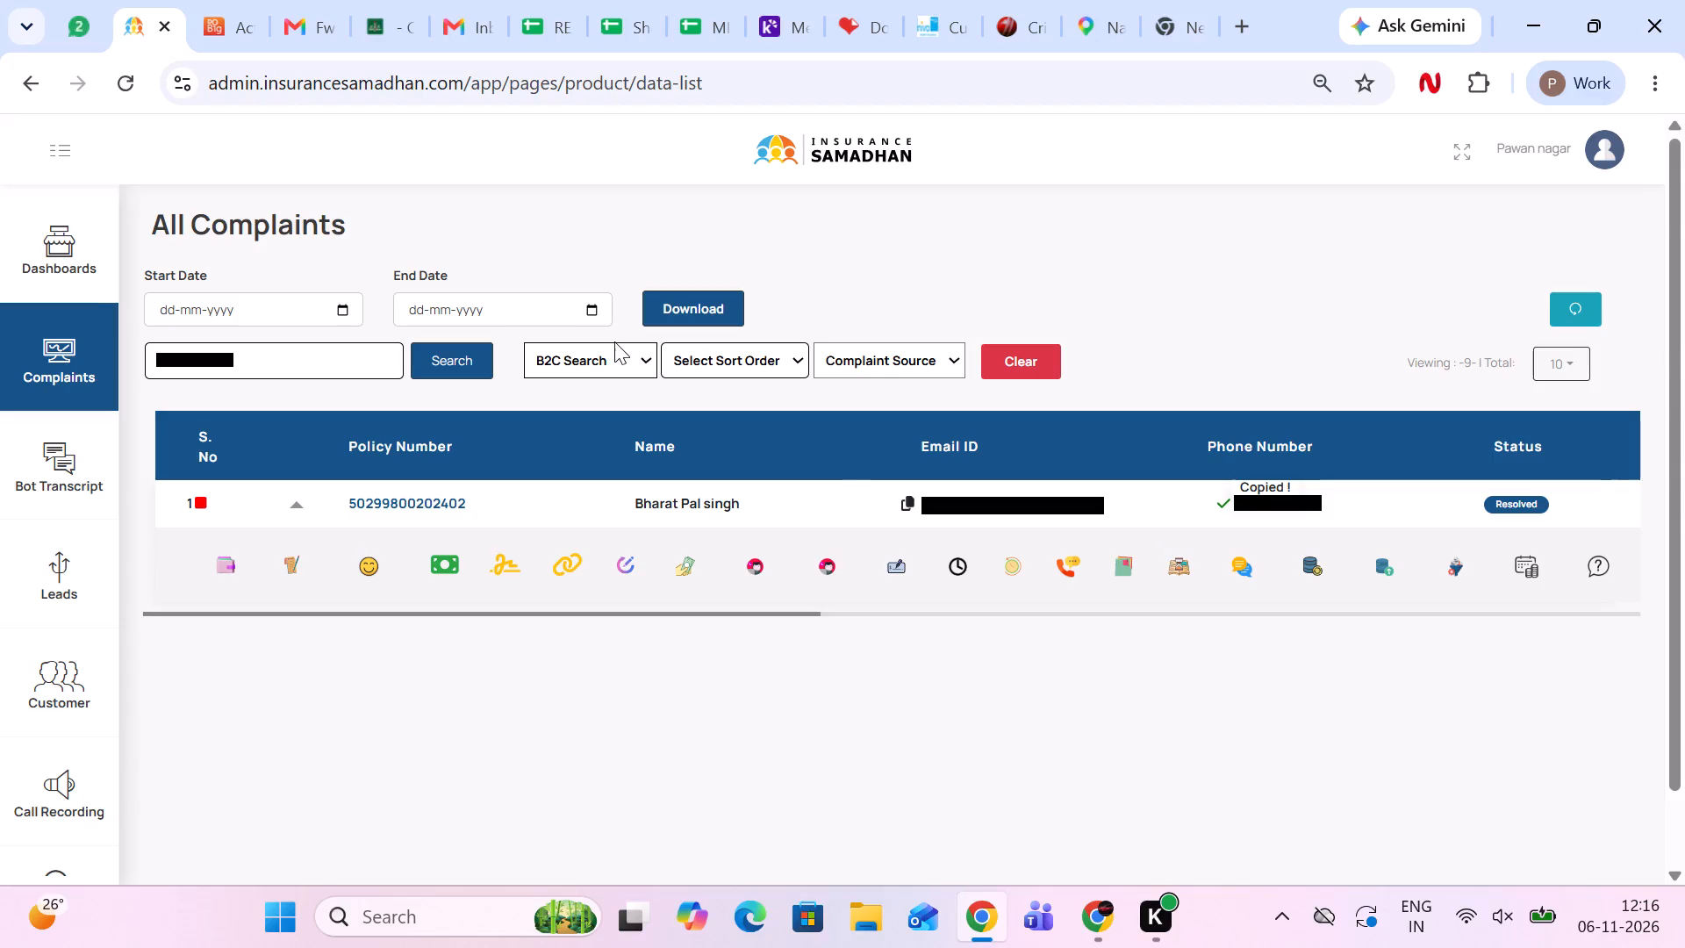
left_click(225, 0)
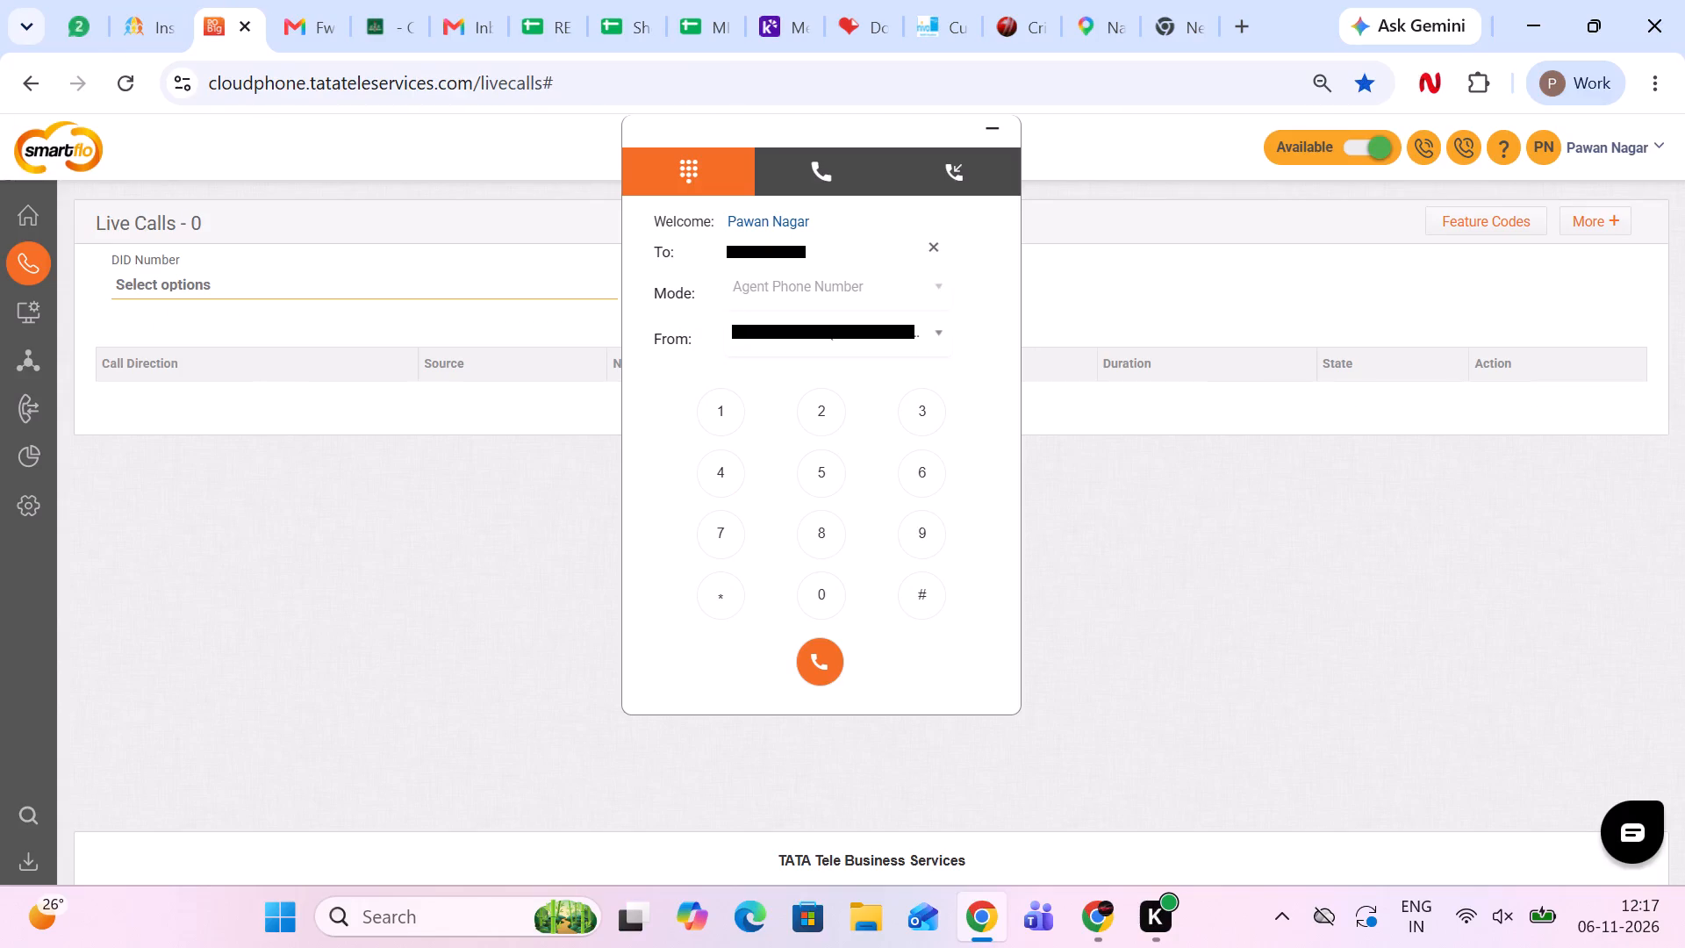
double_click(777, 248)
key("ctrl+v")
Return to RESOLVED SHEET NOVEMBER 2026 and look through the other agents' rows and their call statuses on Sheet5.
left_click(535, 0)
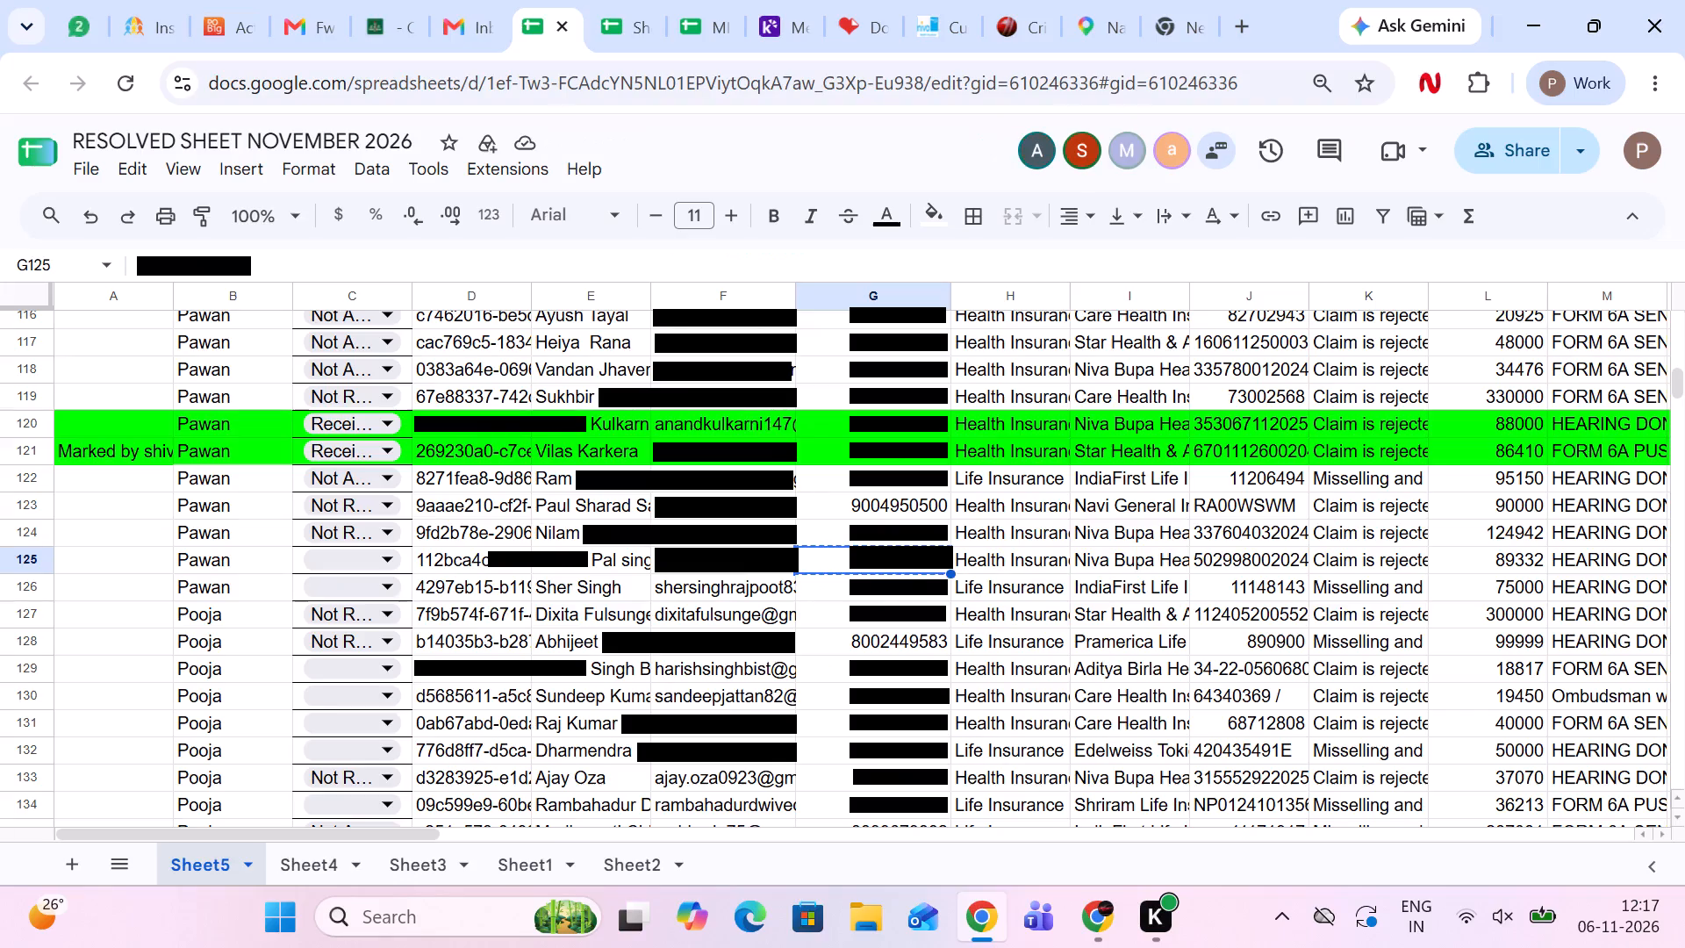
scroll(747, 538, "up", 2)
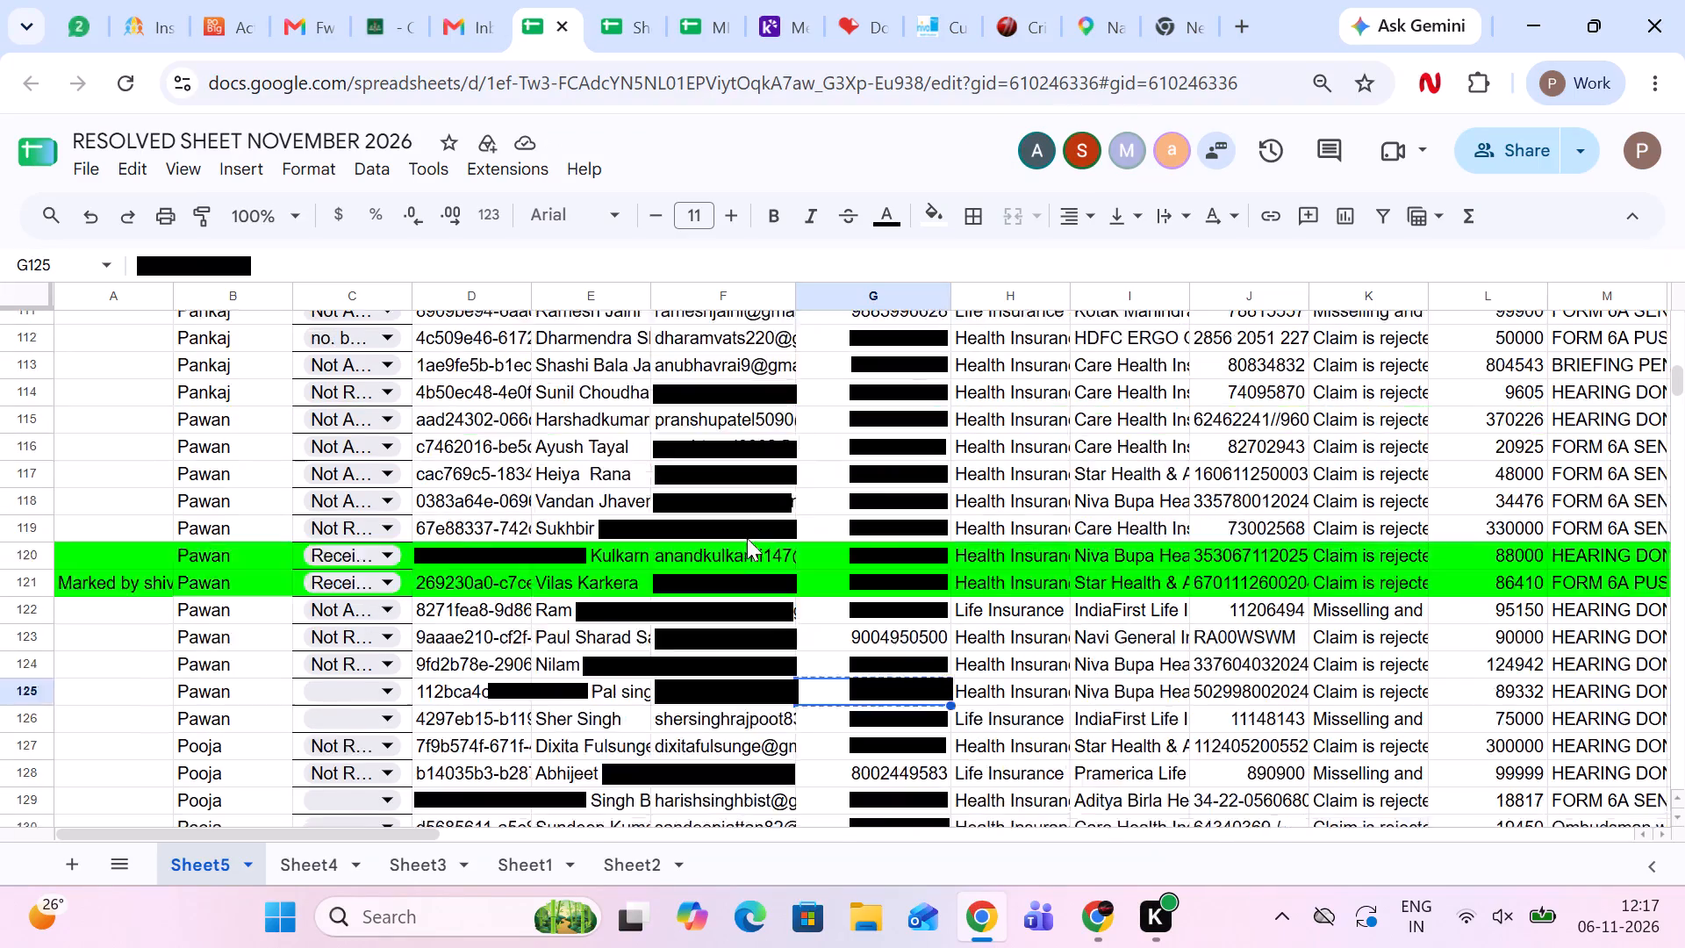
scroll(747, 538, "up", 7)
scroll(753, 537, "down", 11)
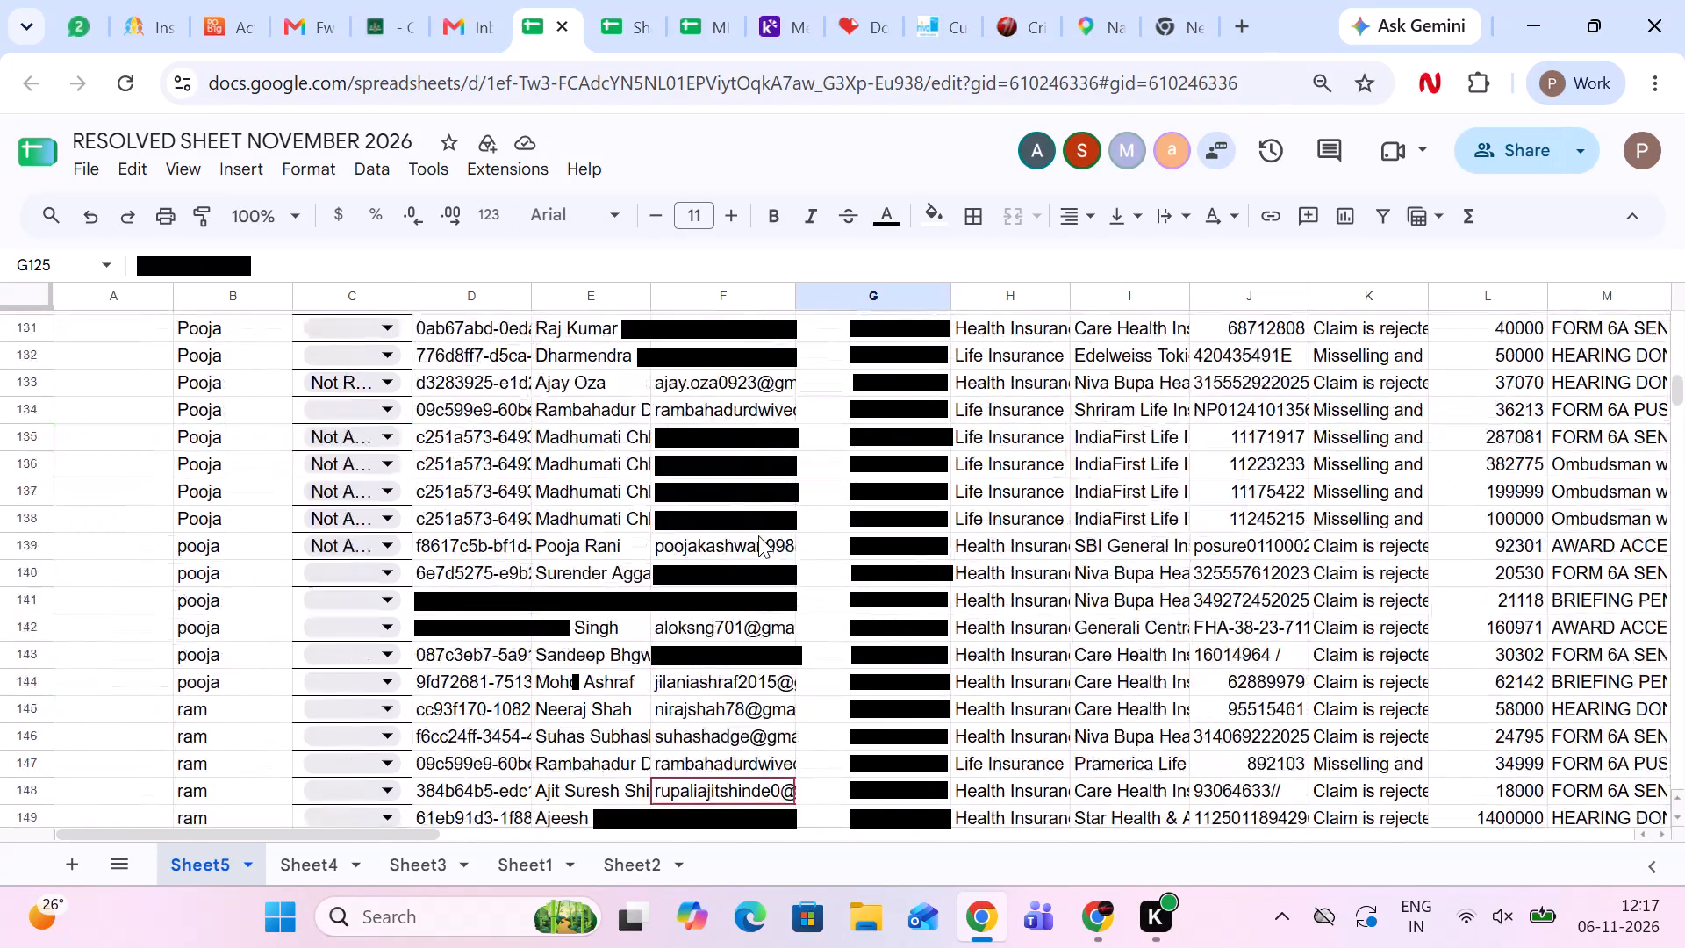
scroll(758, 535, "down", 15)
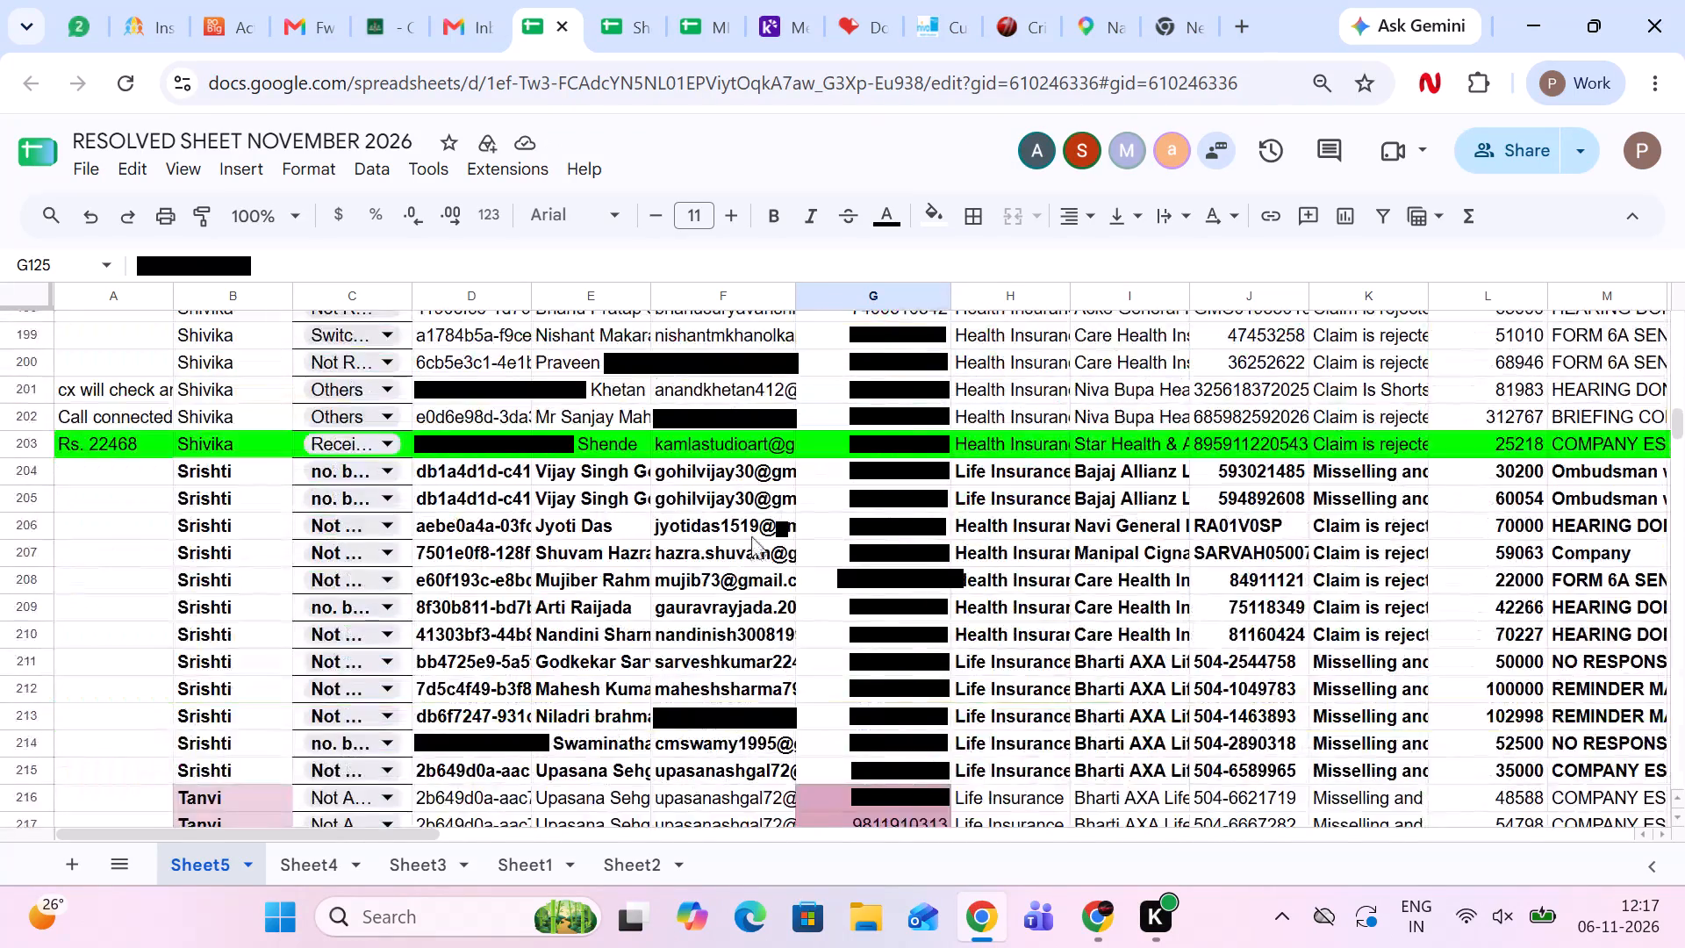
scroll(754, 532, "down", 5)
scroll(754, 530, "up", 13)
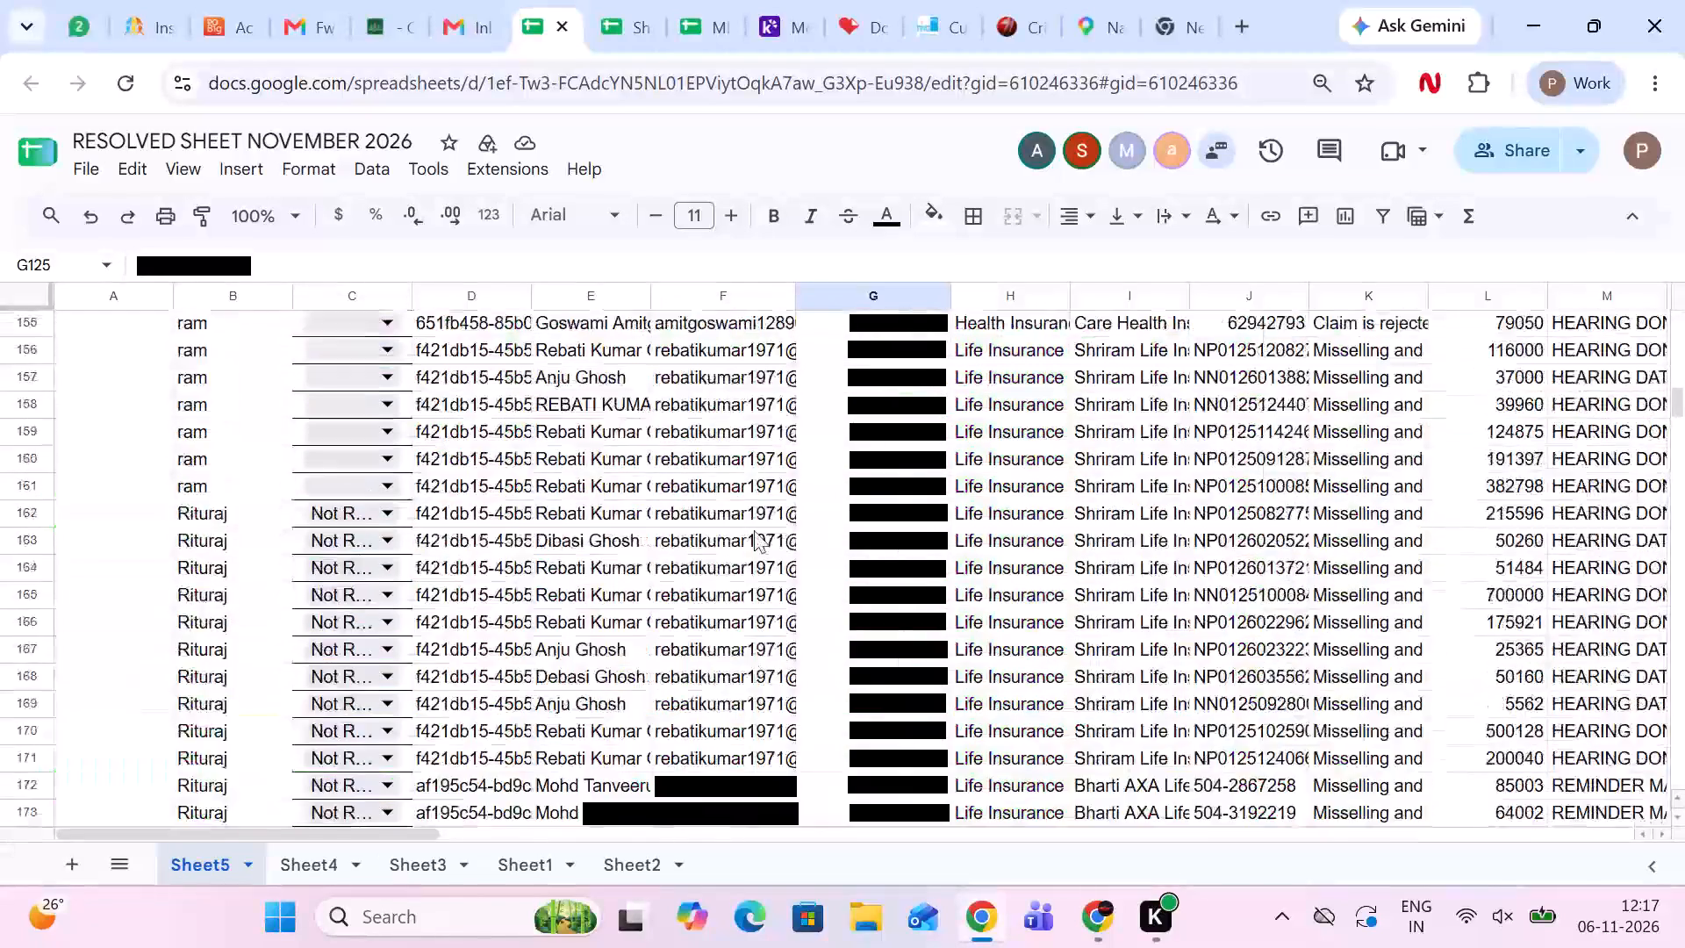
scroll(754, 530, "up", 9)
Copy the row 125 customer's phone number from the sheet again.
key("ctrl+c")
key("ctrl+c")
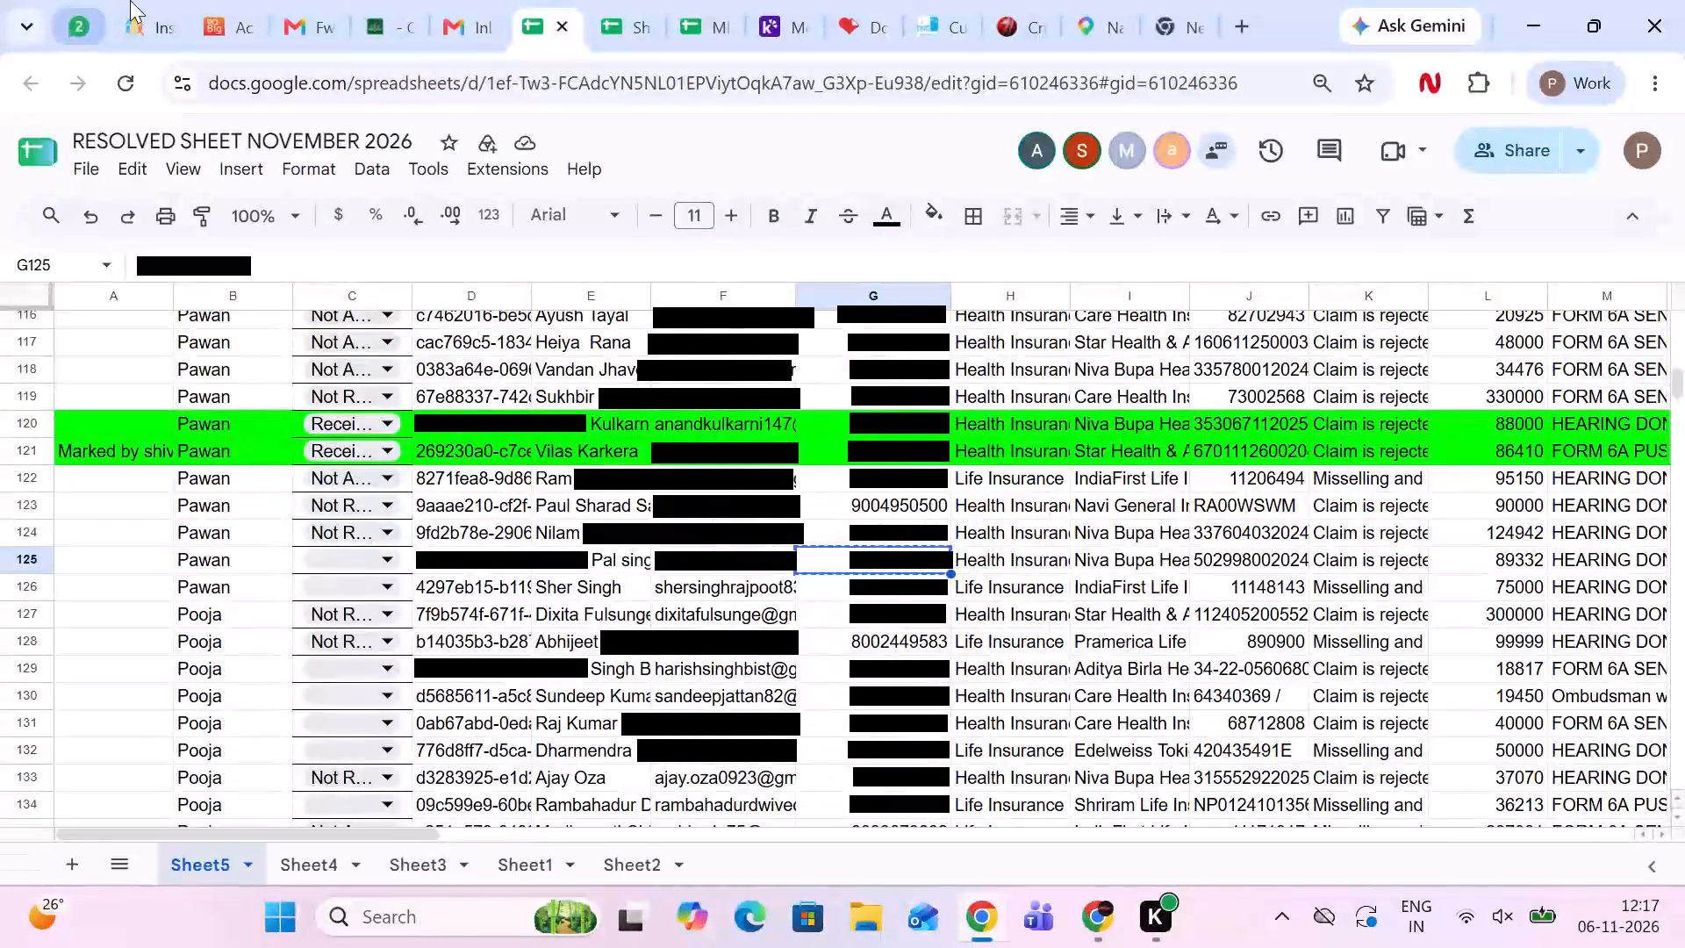
Search the complaint portal's All Complaints list for the copied phone number of the row 125 customer.
left_click(148, 0)
double_click(276, 359)
key("ctrl+v")
left_click(474, 359)
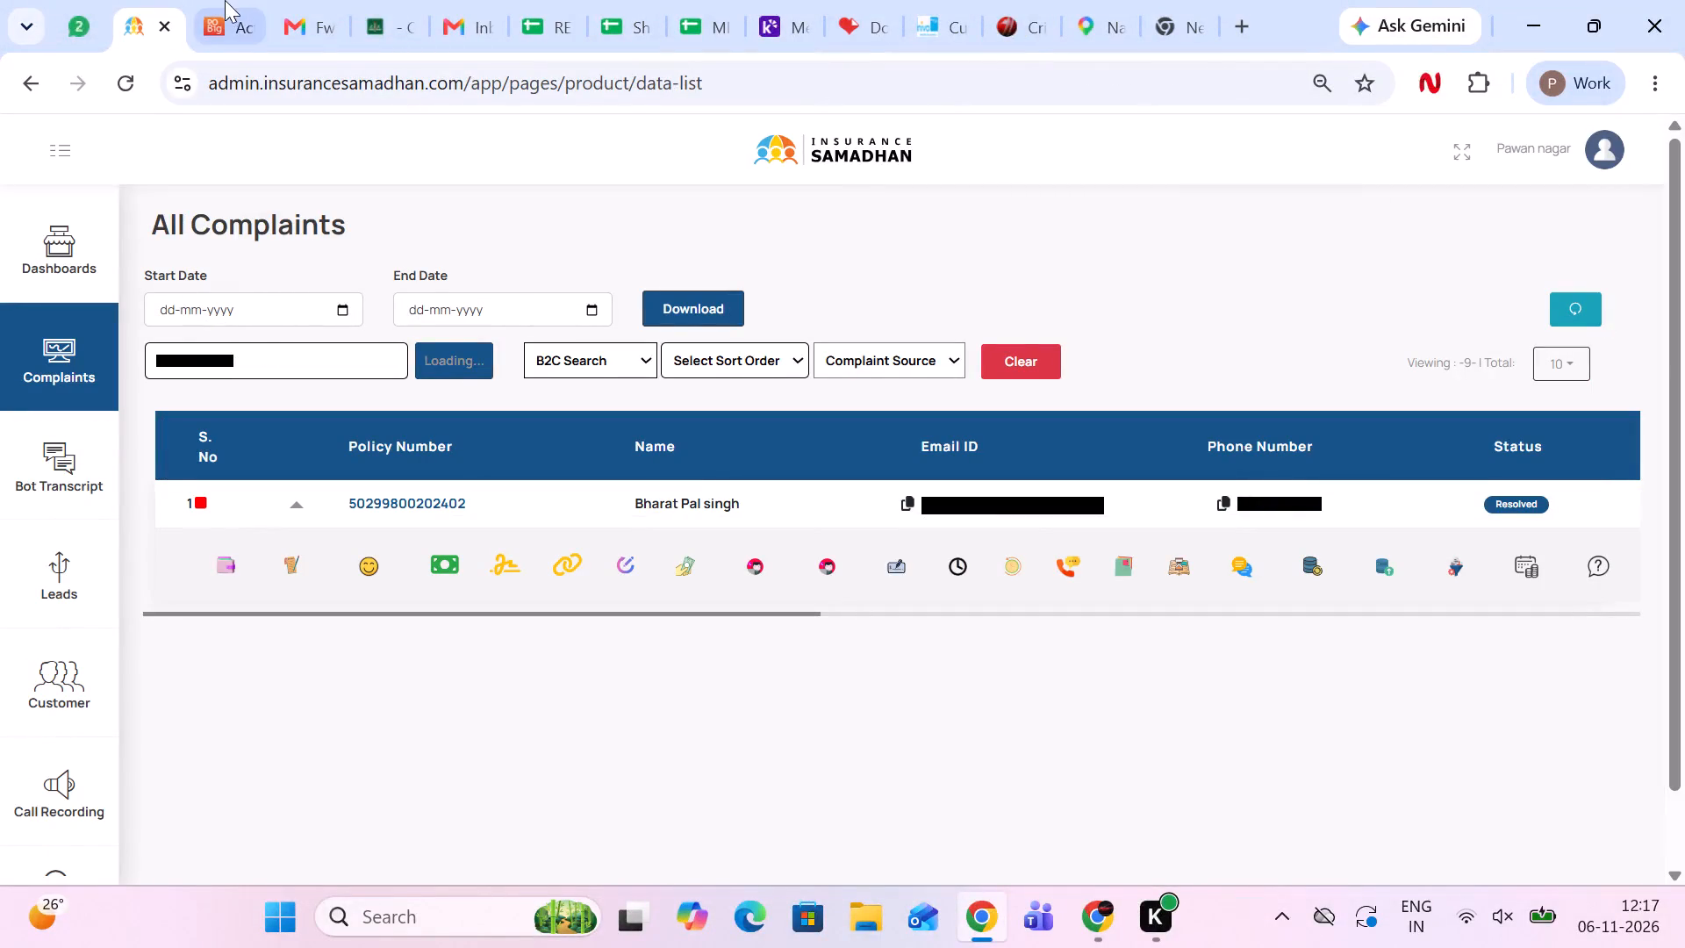
Replace the number in the Smartflo dialer with the row 125 customer's copied phone number and place the call.
left_click(225, 0)
double_click(815, 253, "ctrl")
key("ctrl+v")
left_click(827, 662)
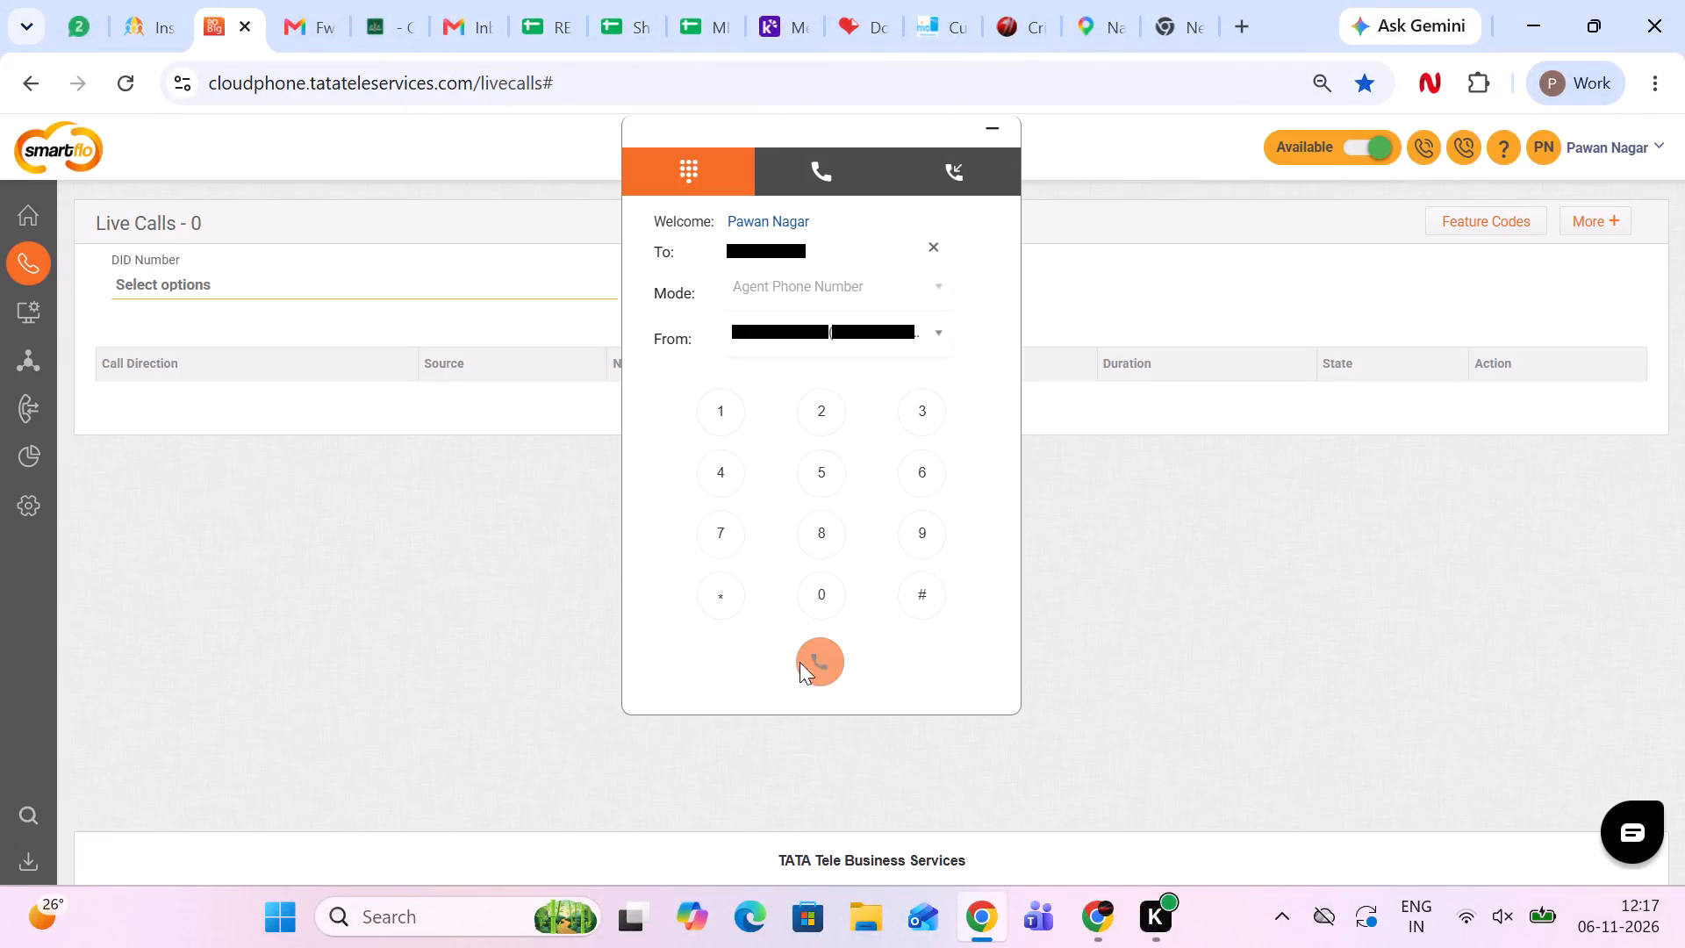
Return to the complaint portal, open the communication log of the row 125 customer's complaint, and dismiss it.
left_click(149, 0)
left_click(1244, 573)
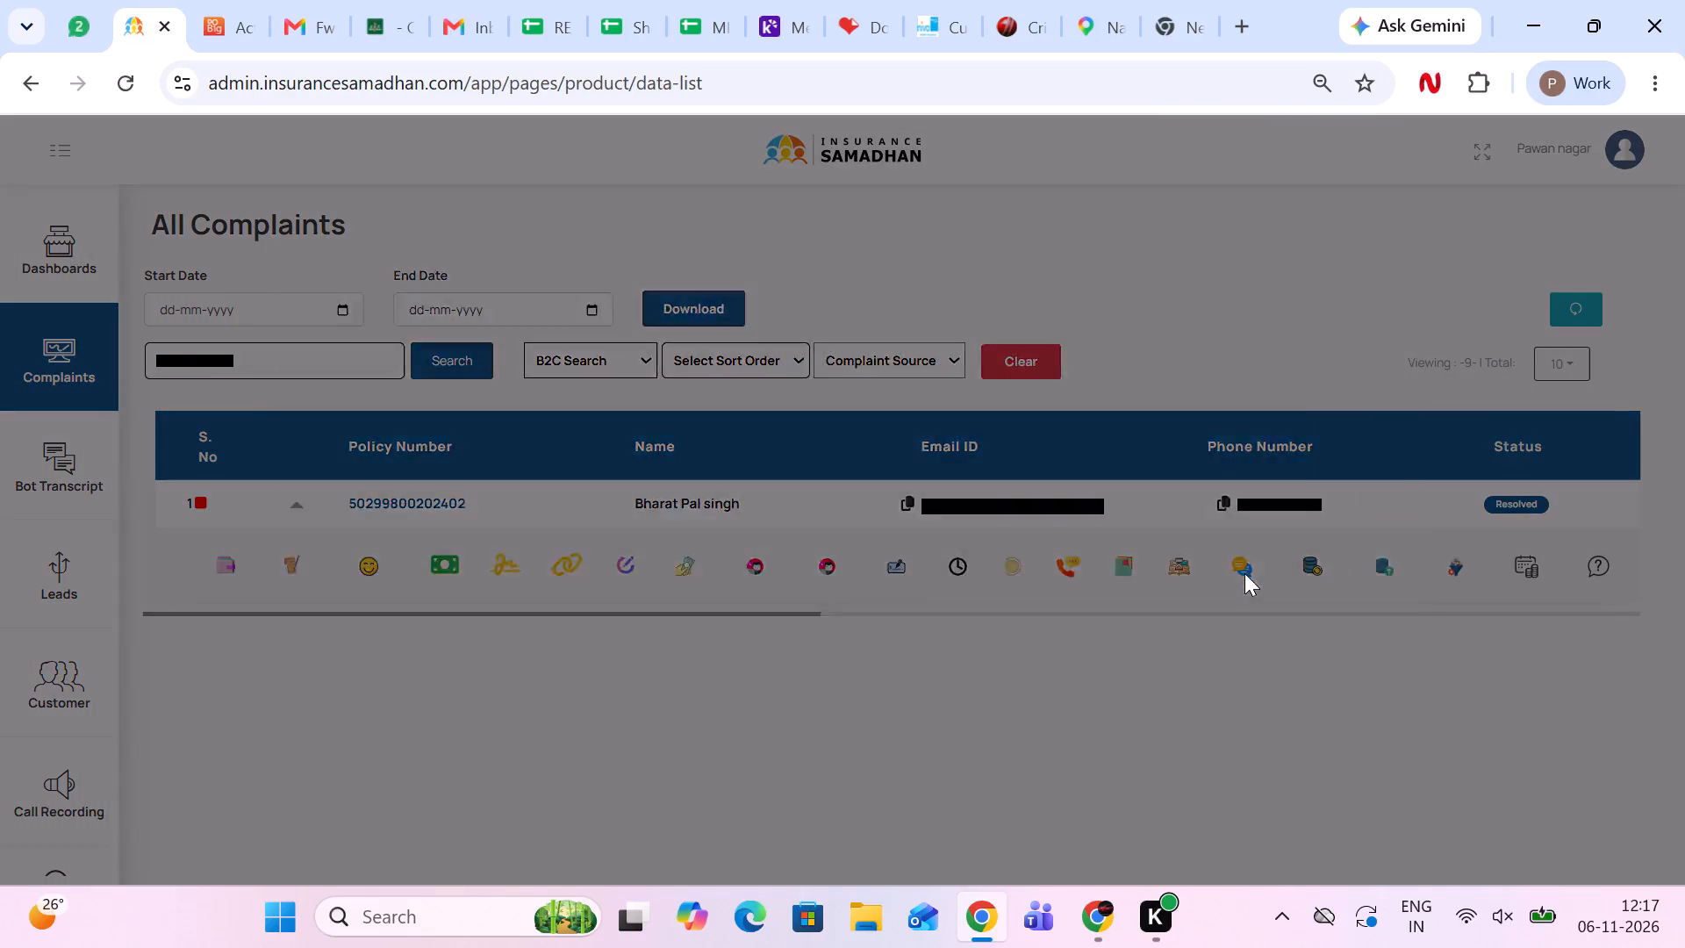
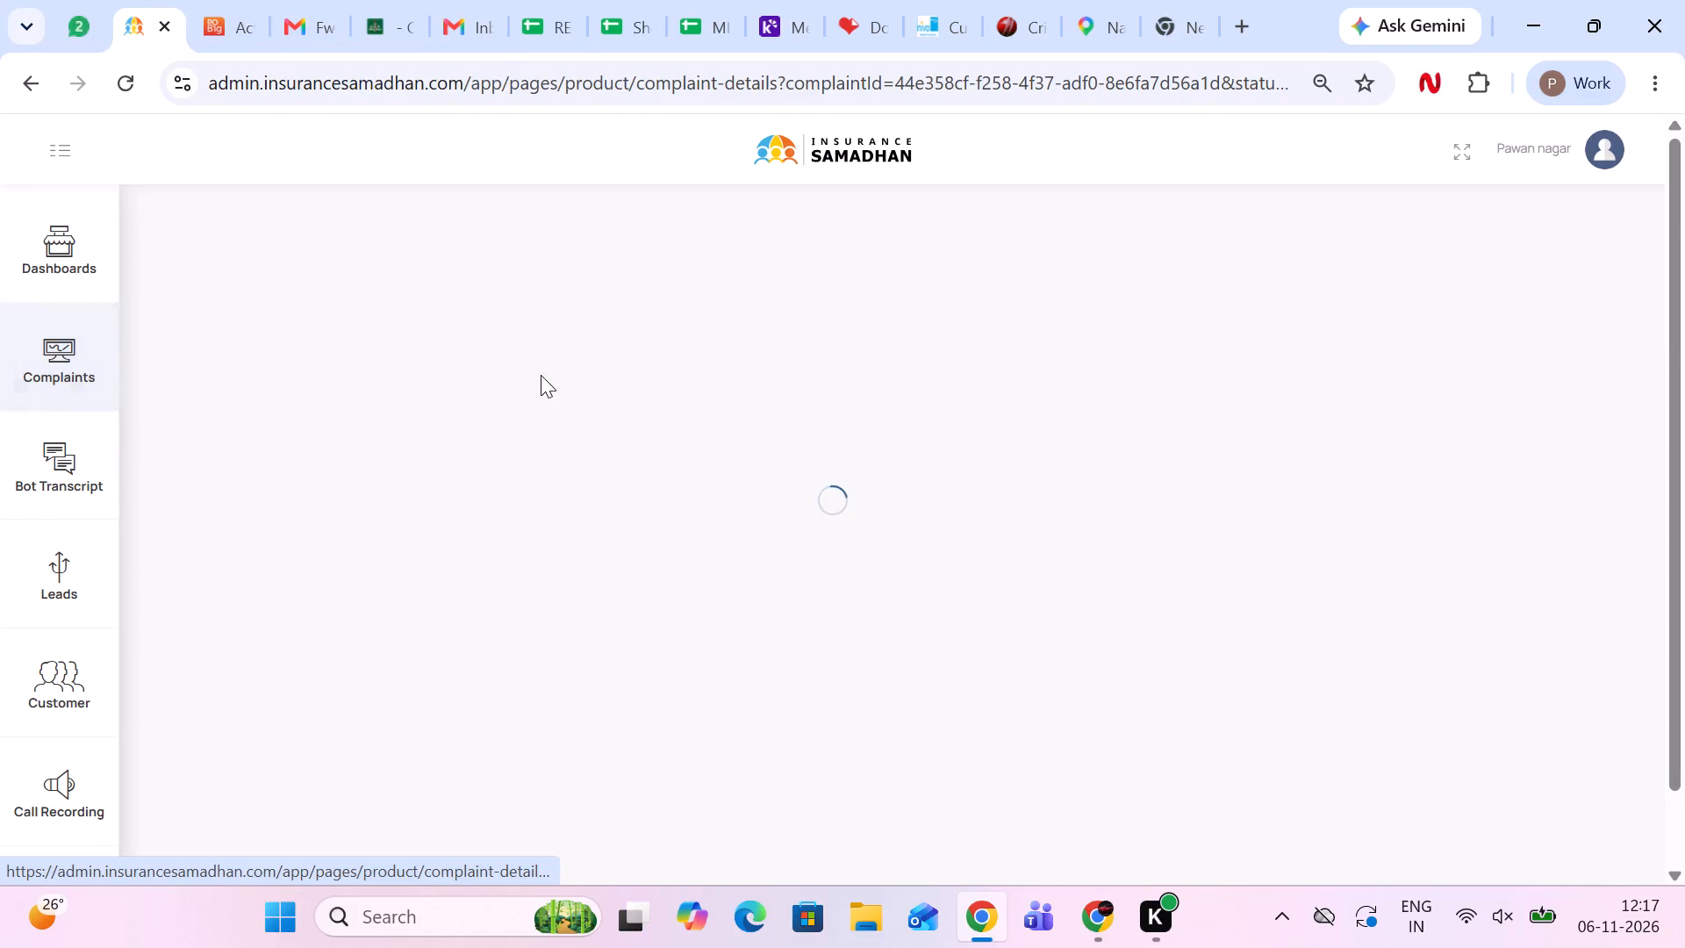
Check the Resolution section of the customer's complaint and open its complaint comments to review the communication log.
left_click(629, 303)
scroll(618, 372, "down", 1)
scroll(618, 373, "up", 2)
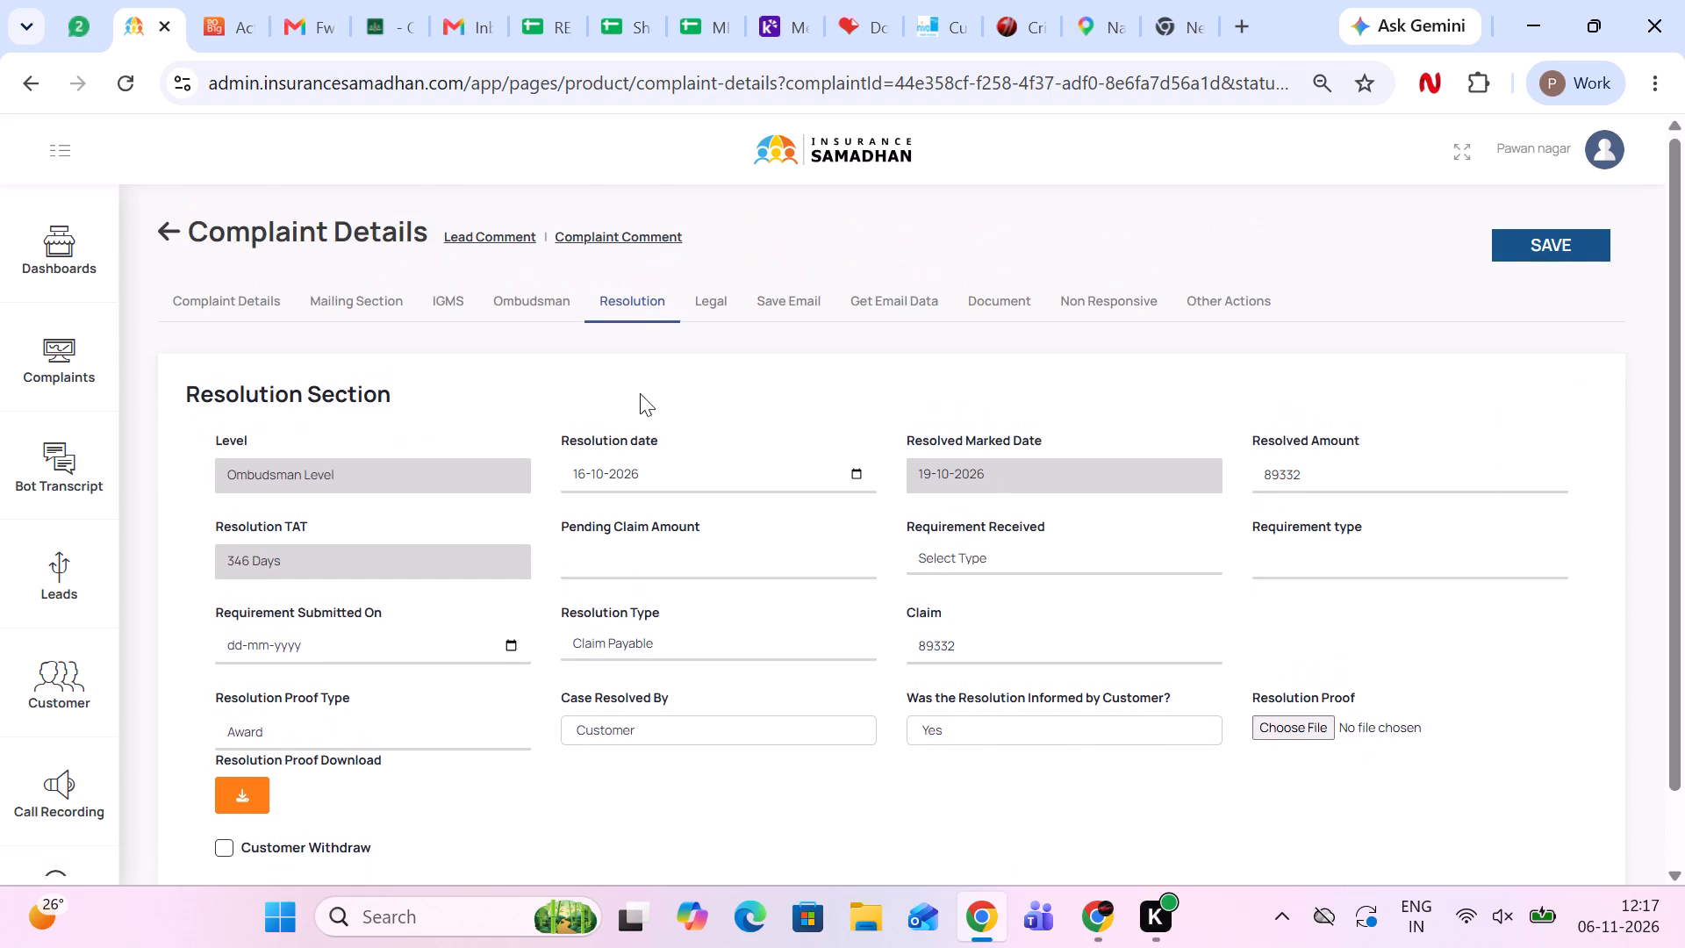
left_click(662, 243)
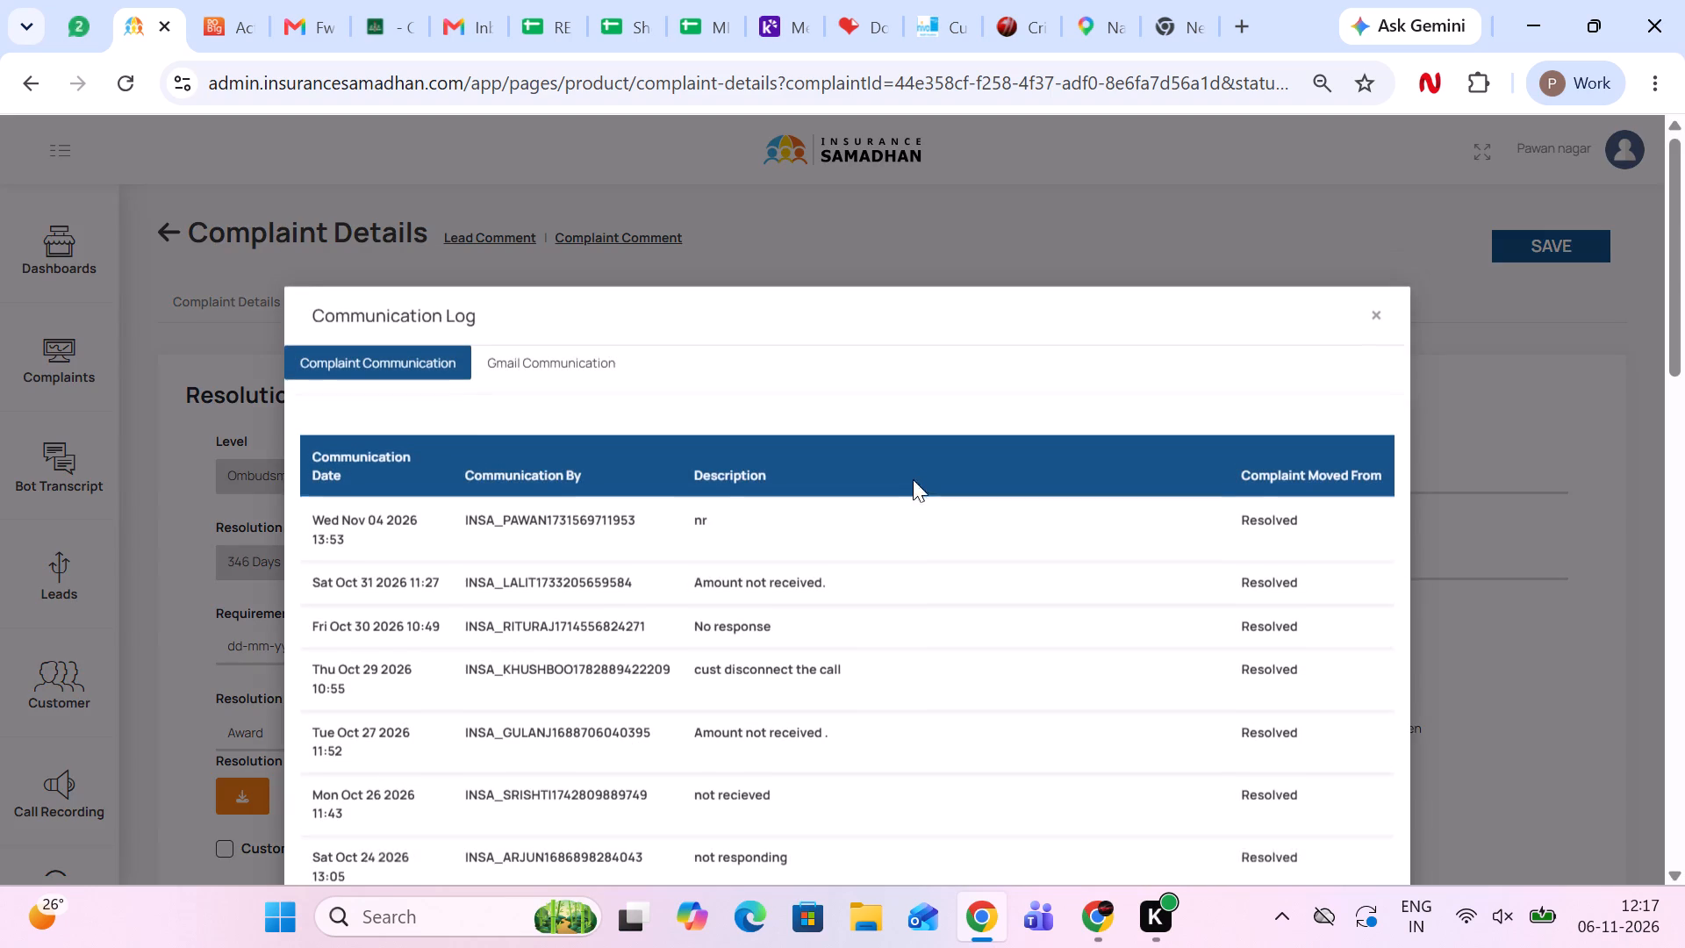
Copy the "Amount not received." entry from the communication log, save it as a new comment on the row 125 customer's complaint, and close the log.
triple_click(823, 592)
right_click(823, 592)
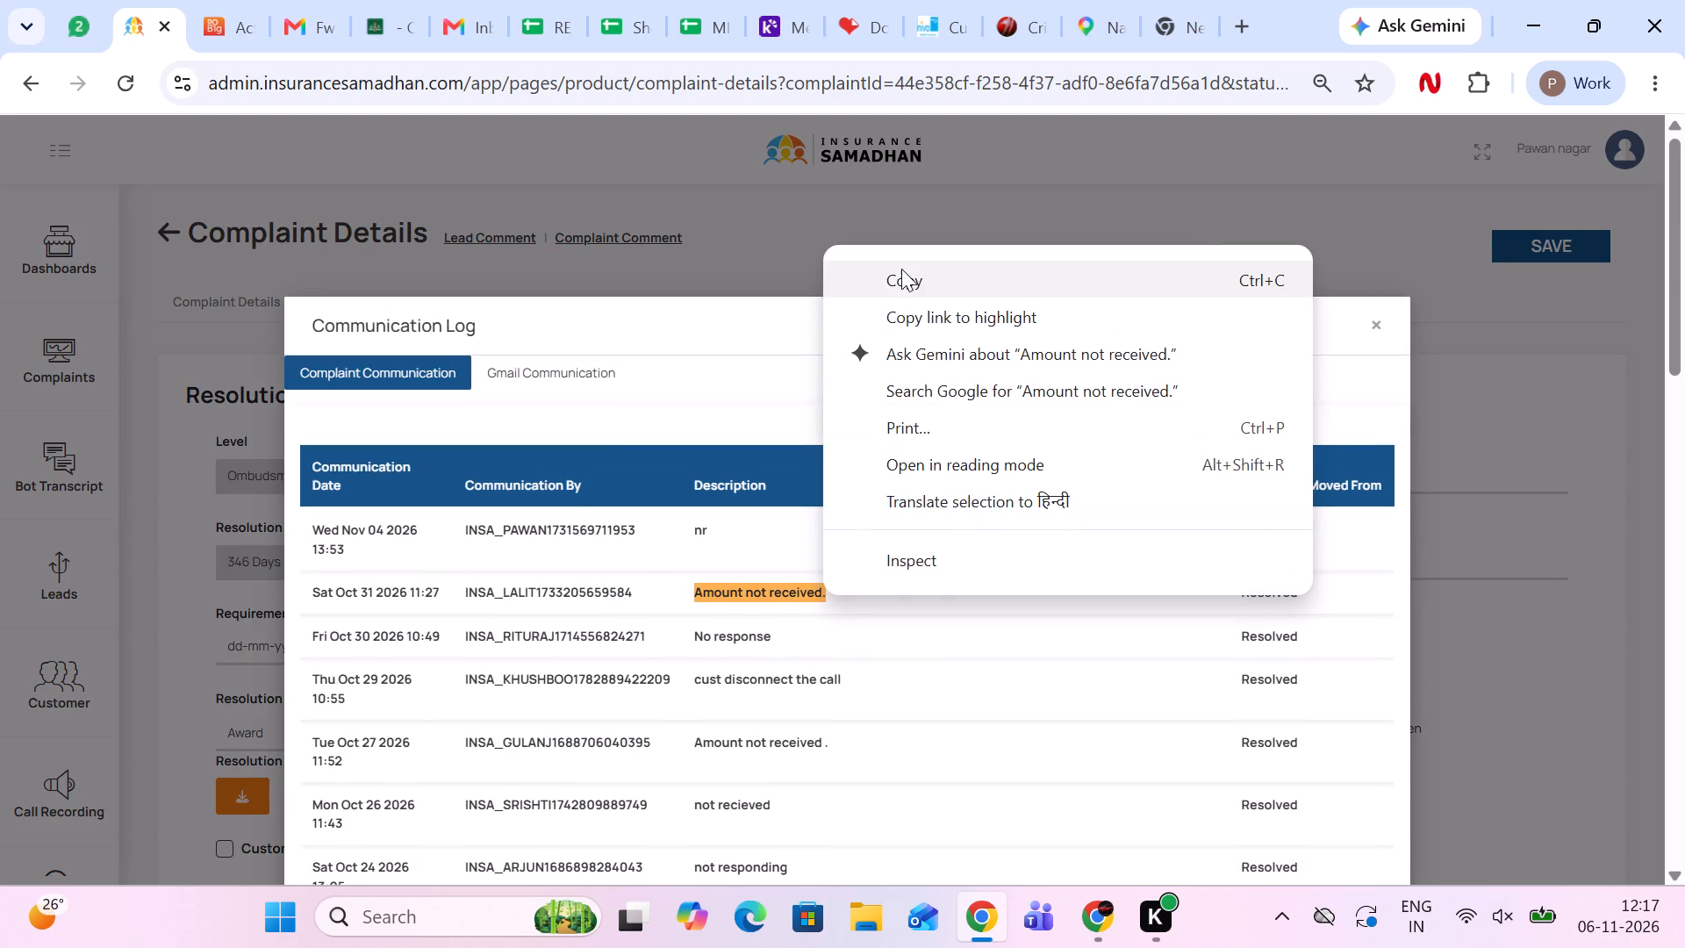
left_click(905, 271)
scroll(918, 542, "down", 10)
scroll(977, 663, "up", 1)
scroll(981, 671, "down", 4)
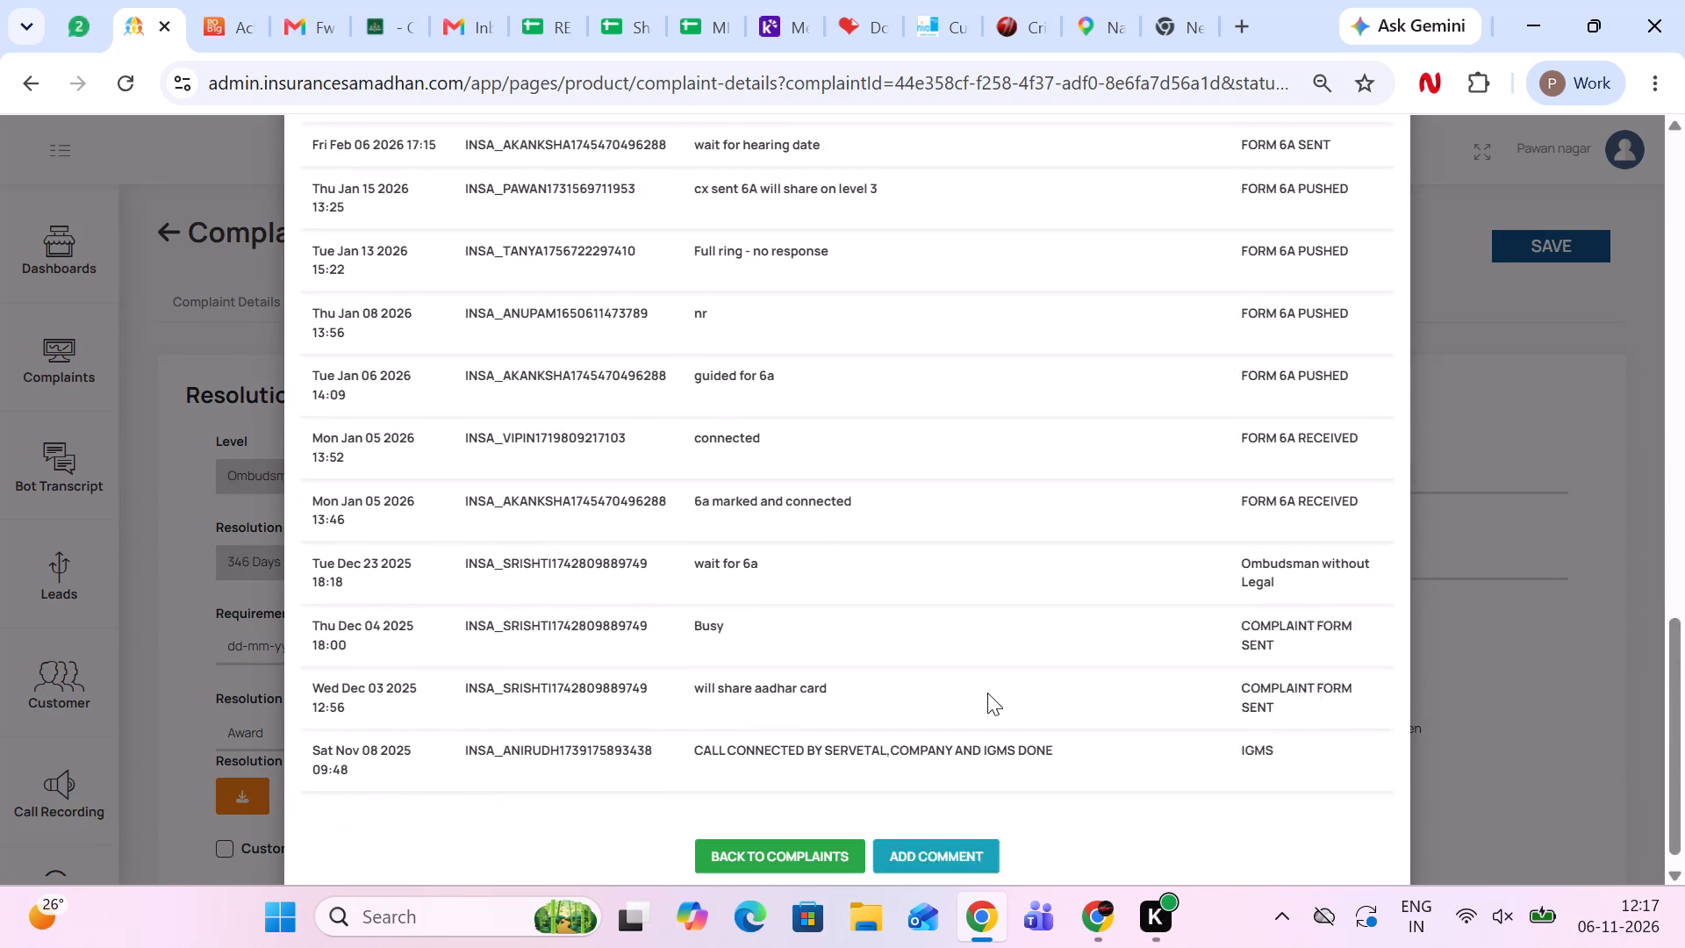
scroll(987, 693, "down", 3)
left_click(950, 827)
right_click(873, 536)
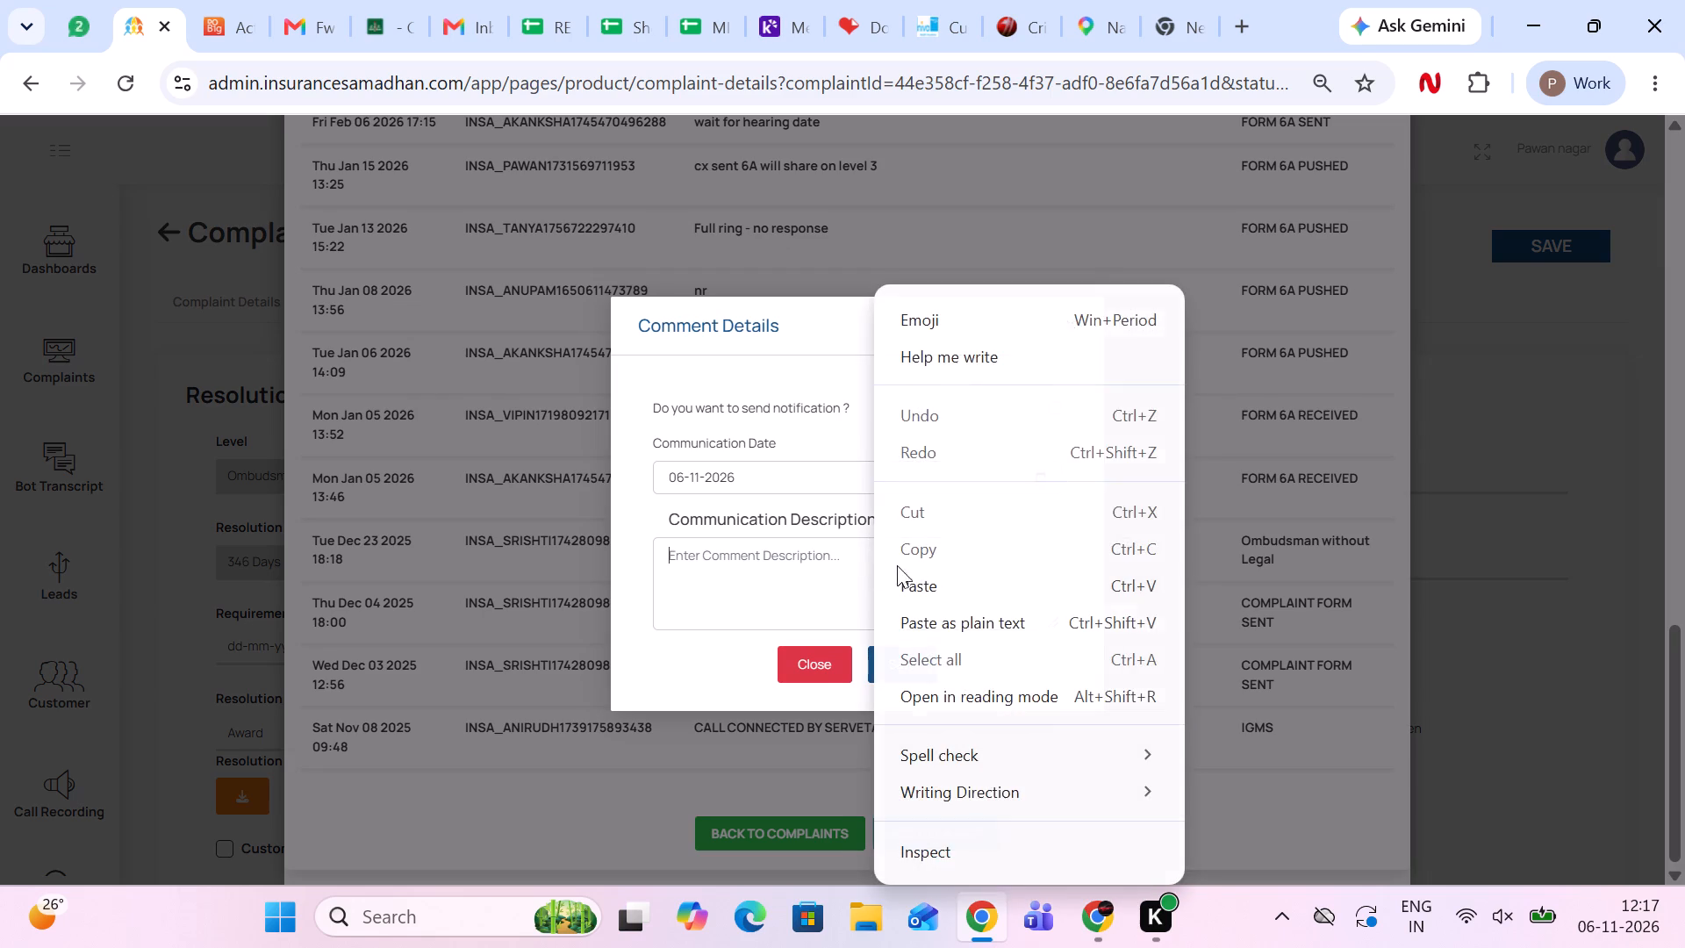
left_click(910, 571)
left_click(922, 662)
left_click(1468, 515)
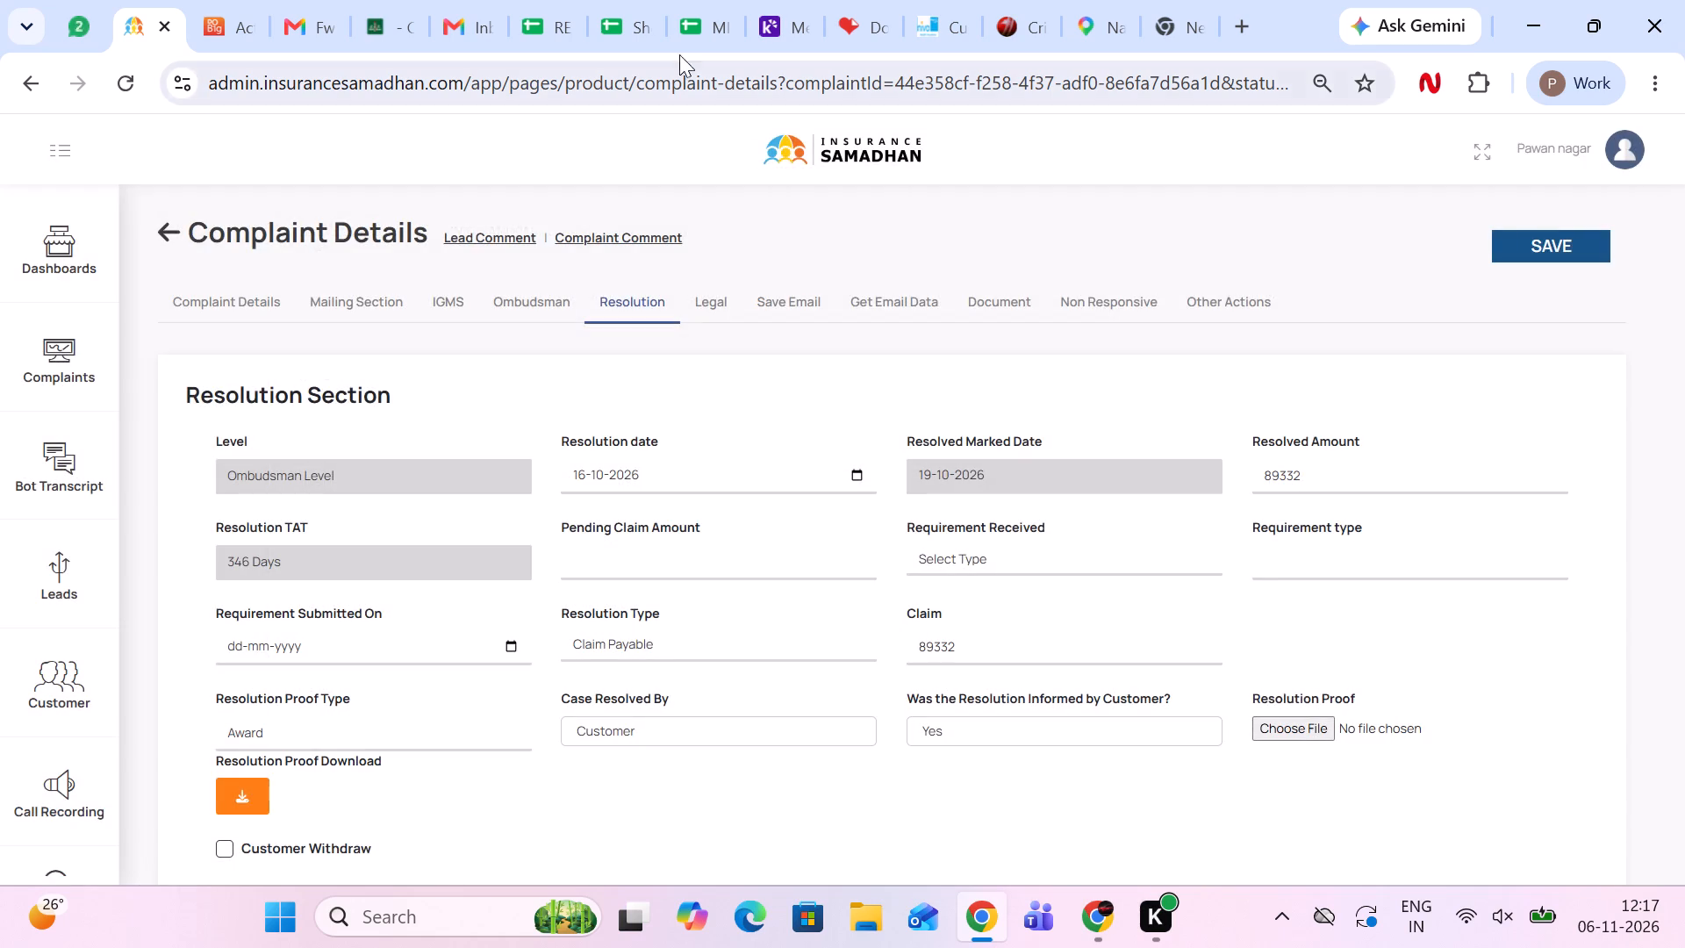
Set the row 125 customer's call status to Not Recieved in RESOLVED SHEET NOVEMBER 2026.
left_click(554, 0)
left_click(346, 553)
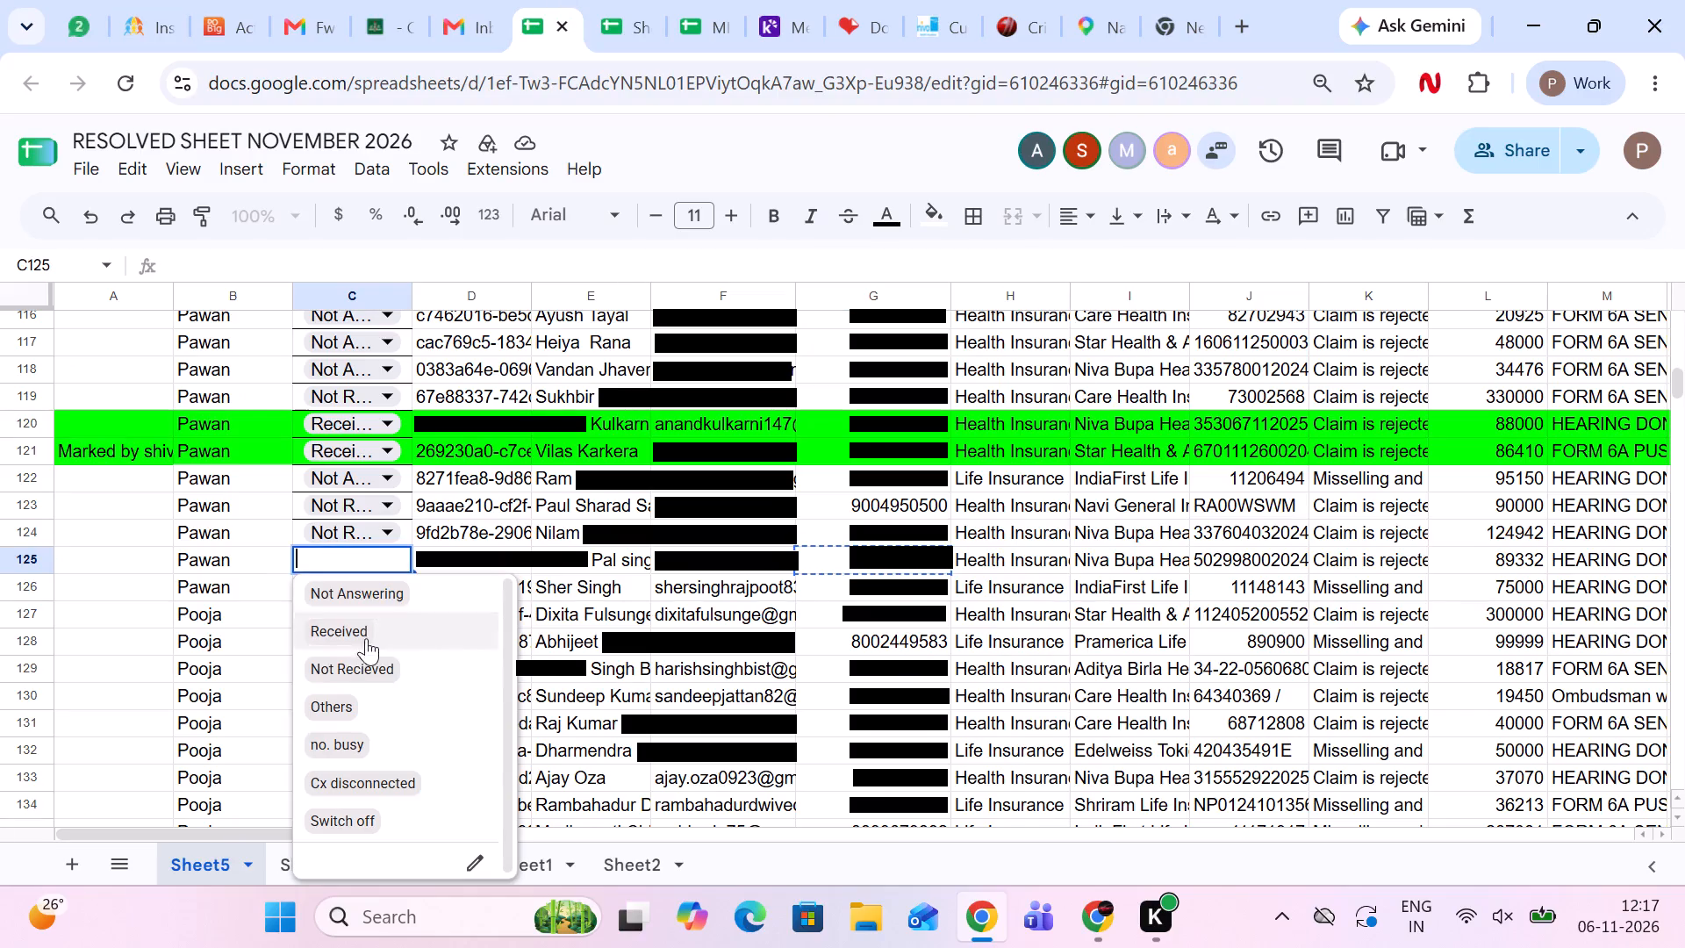
left_click(343, 662)
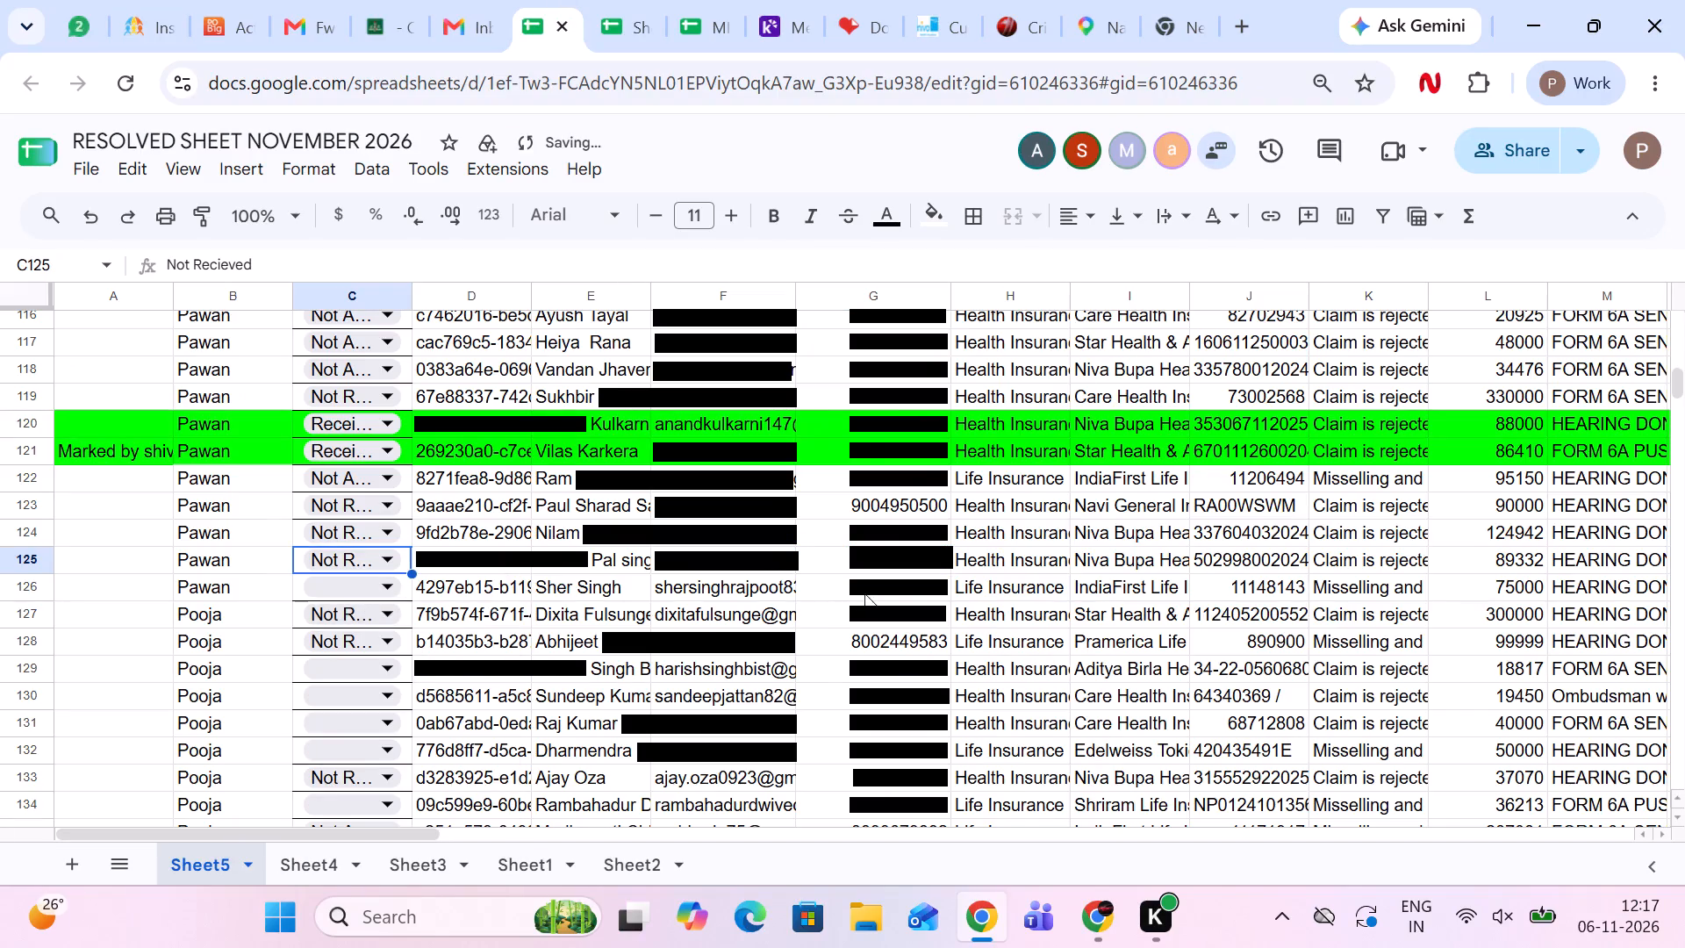
Copy the row 126 customer's phone number from the sheet and search the admin portal's complaints for it.
right_click(864, 593)
left_click(933, 279)
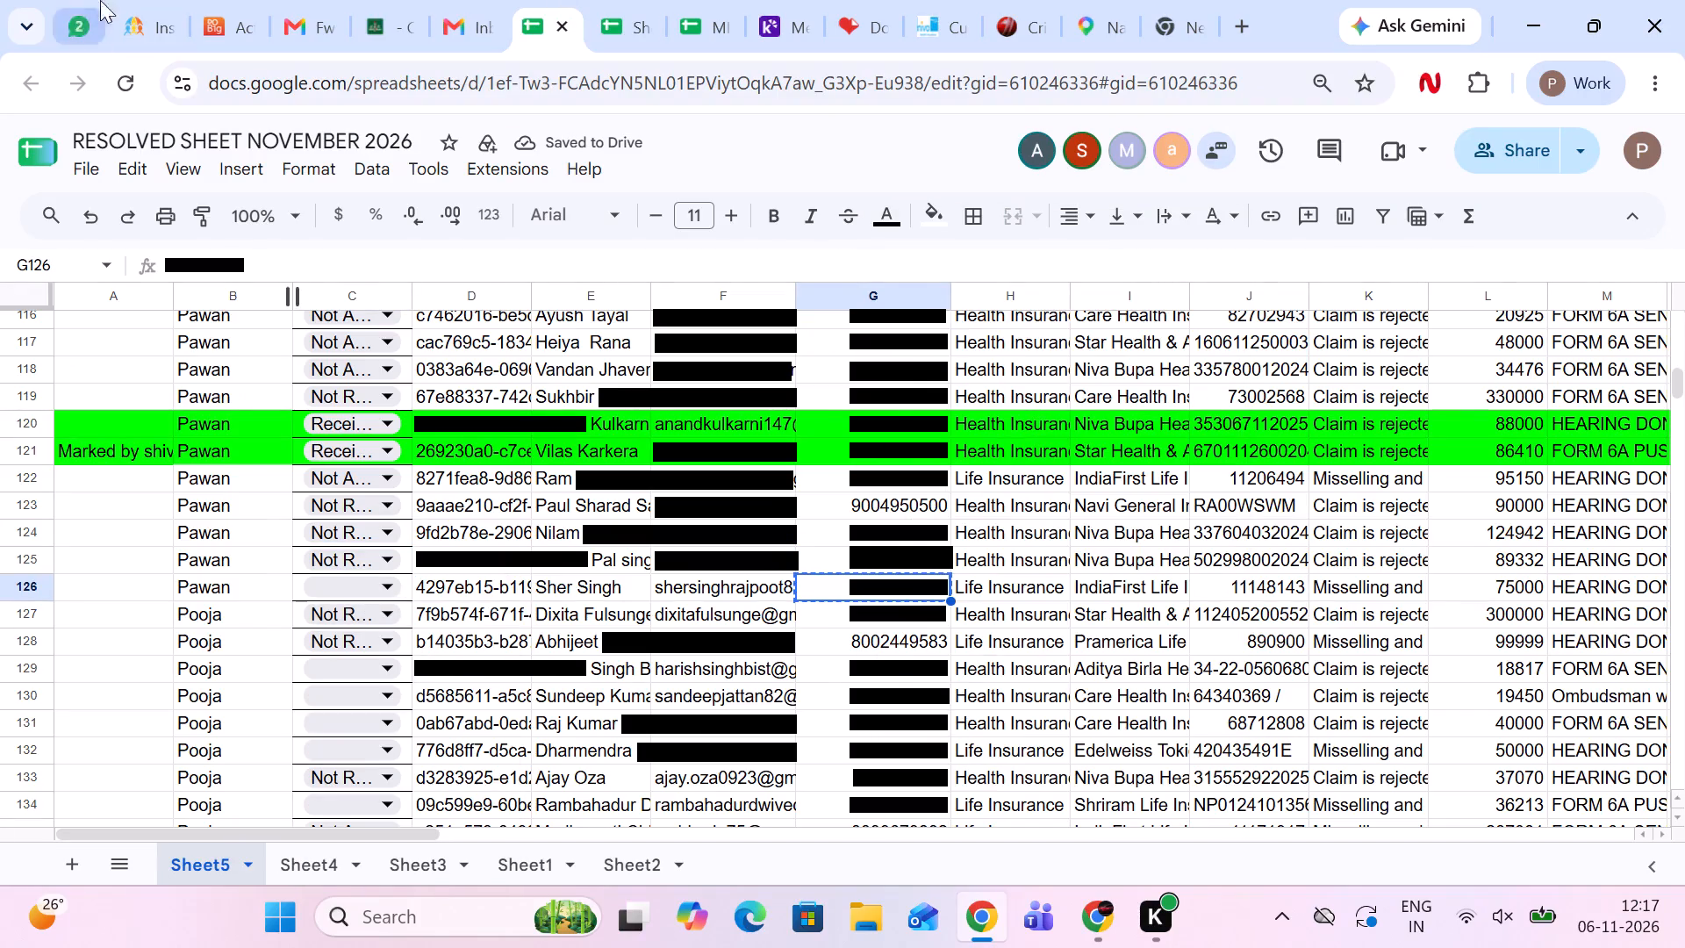
left_click(140, 0)
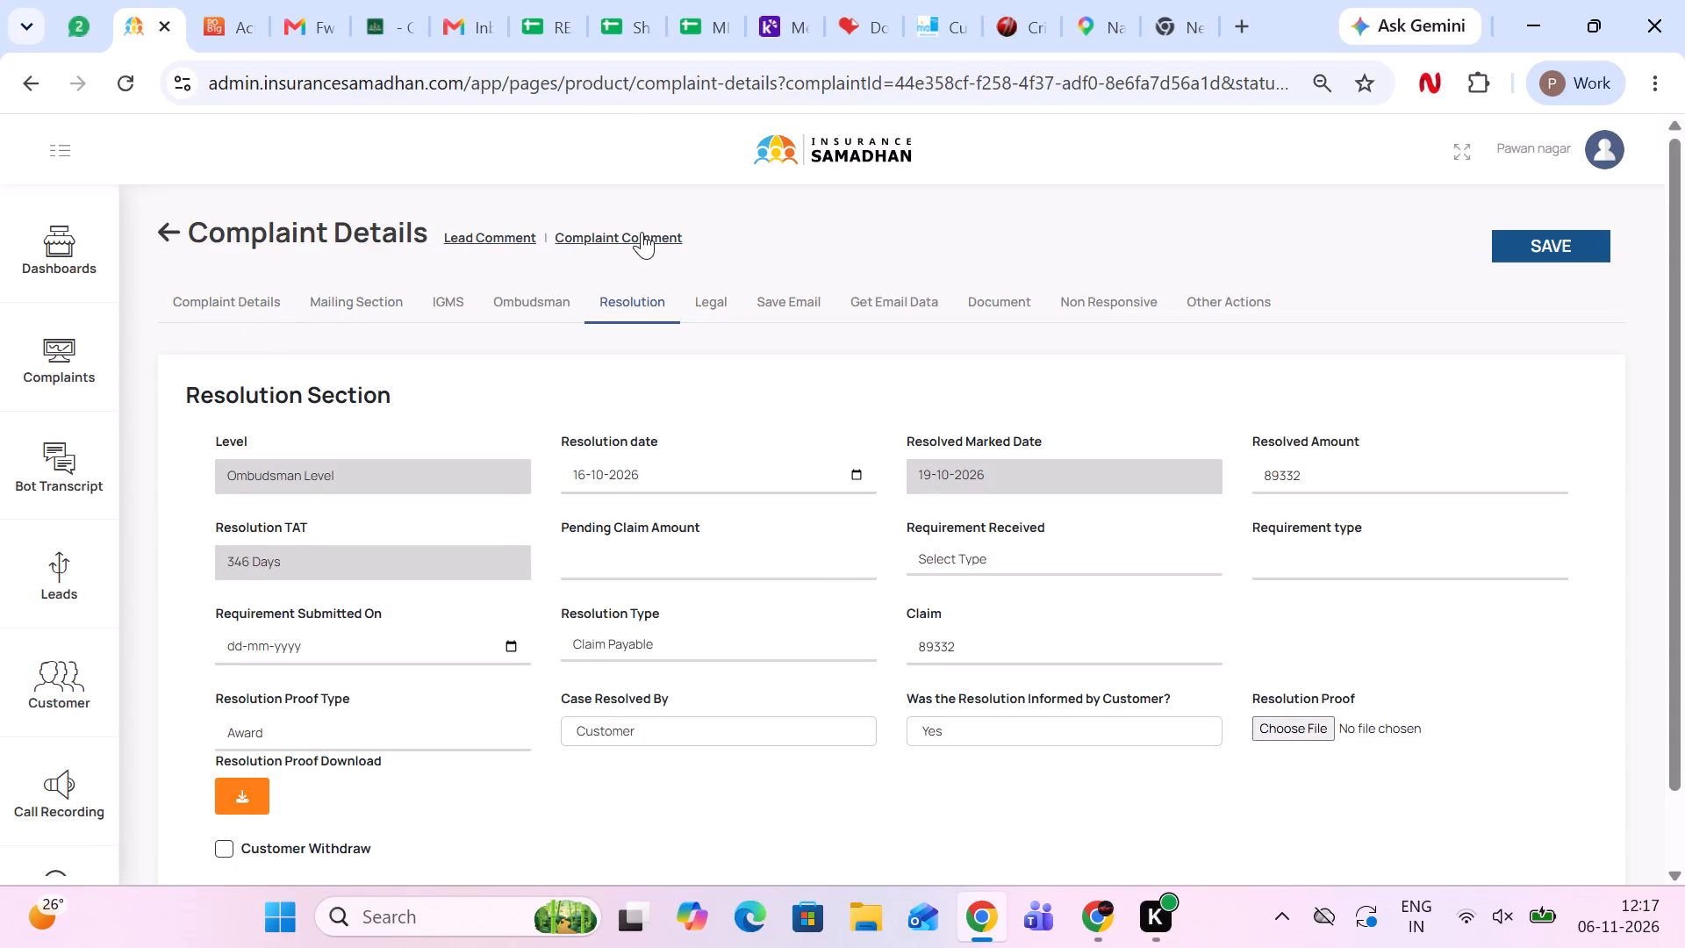
left_click(644, 233)
left_click(386, 220)
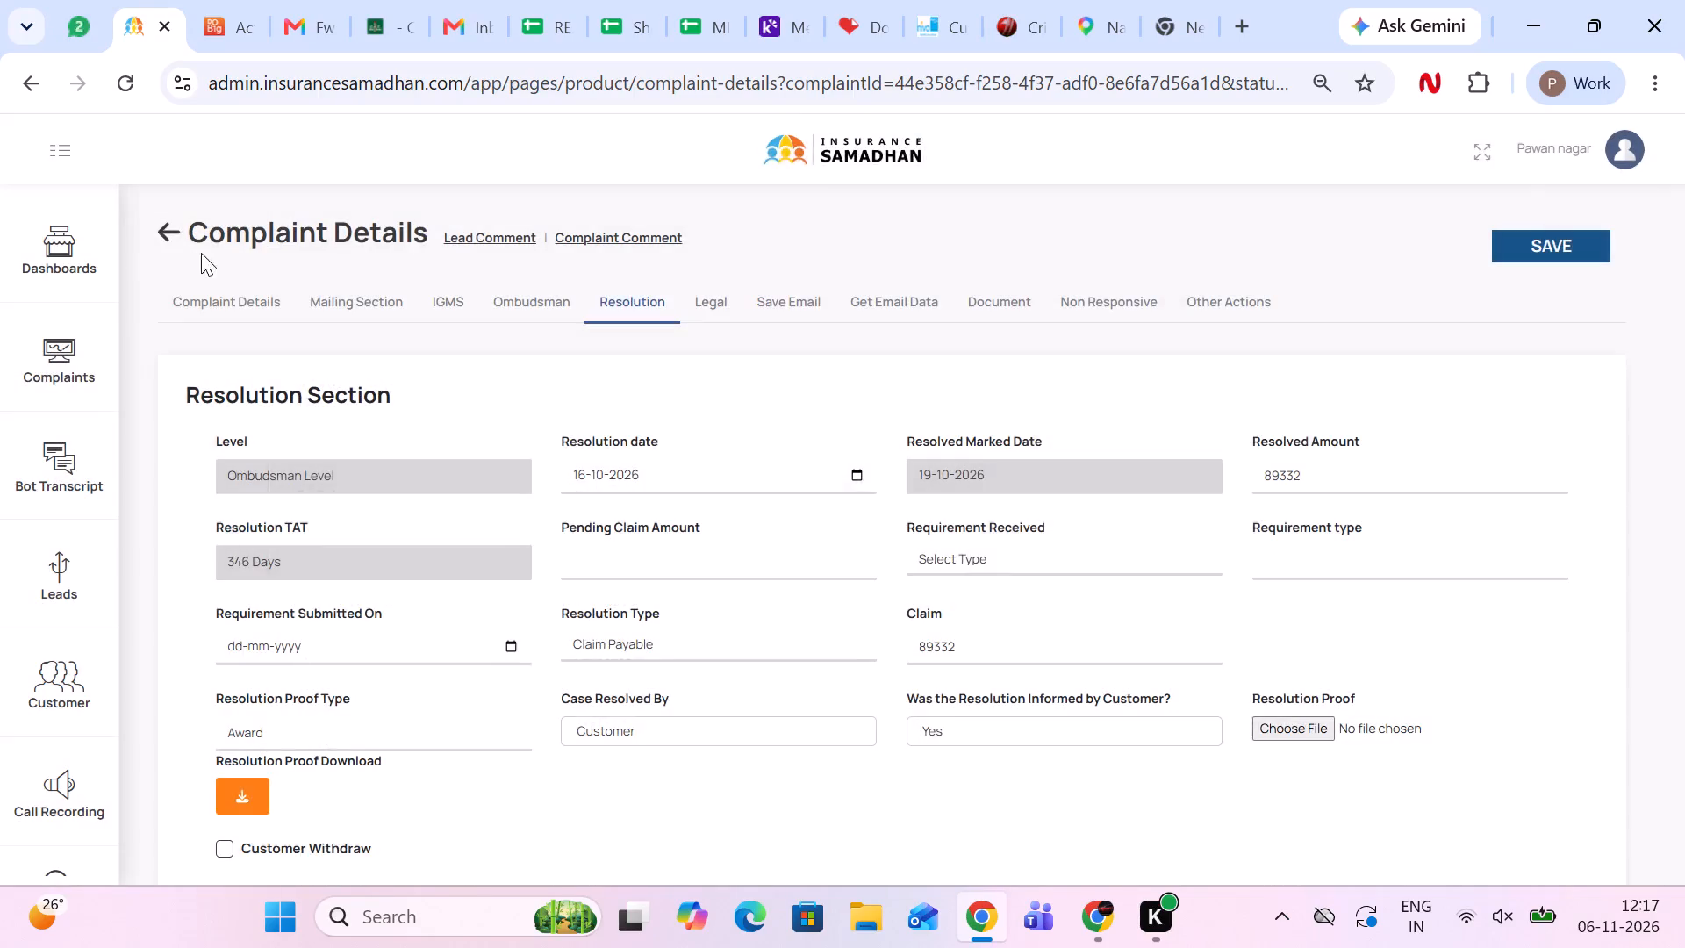
left_click(176, 233)
double_click(280, 365)
right_click(280, 365)
left_click(360, 415)
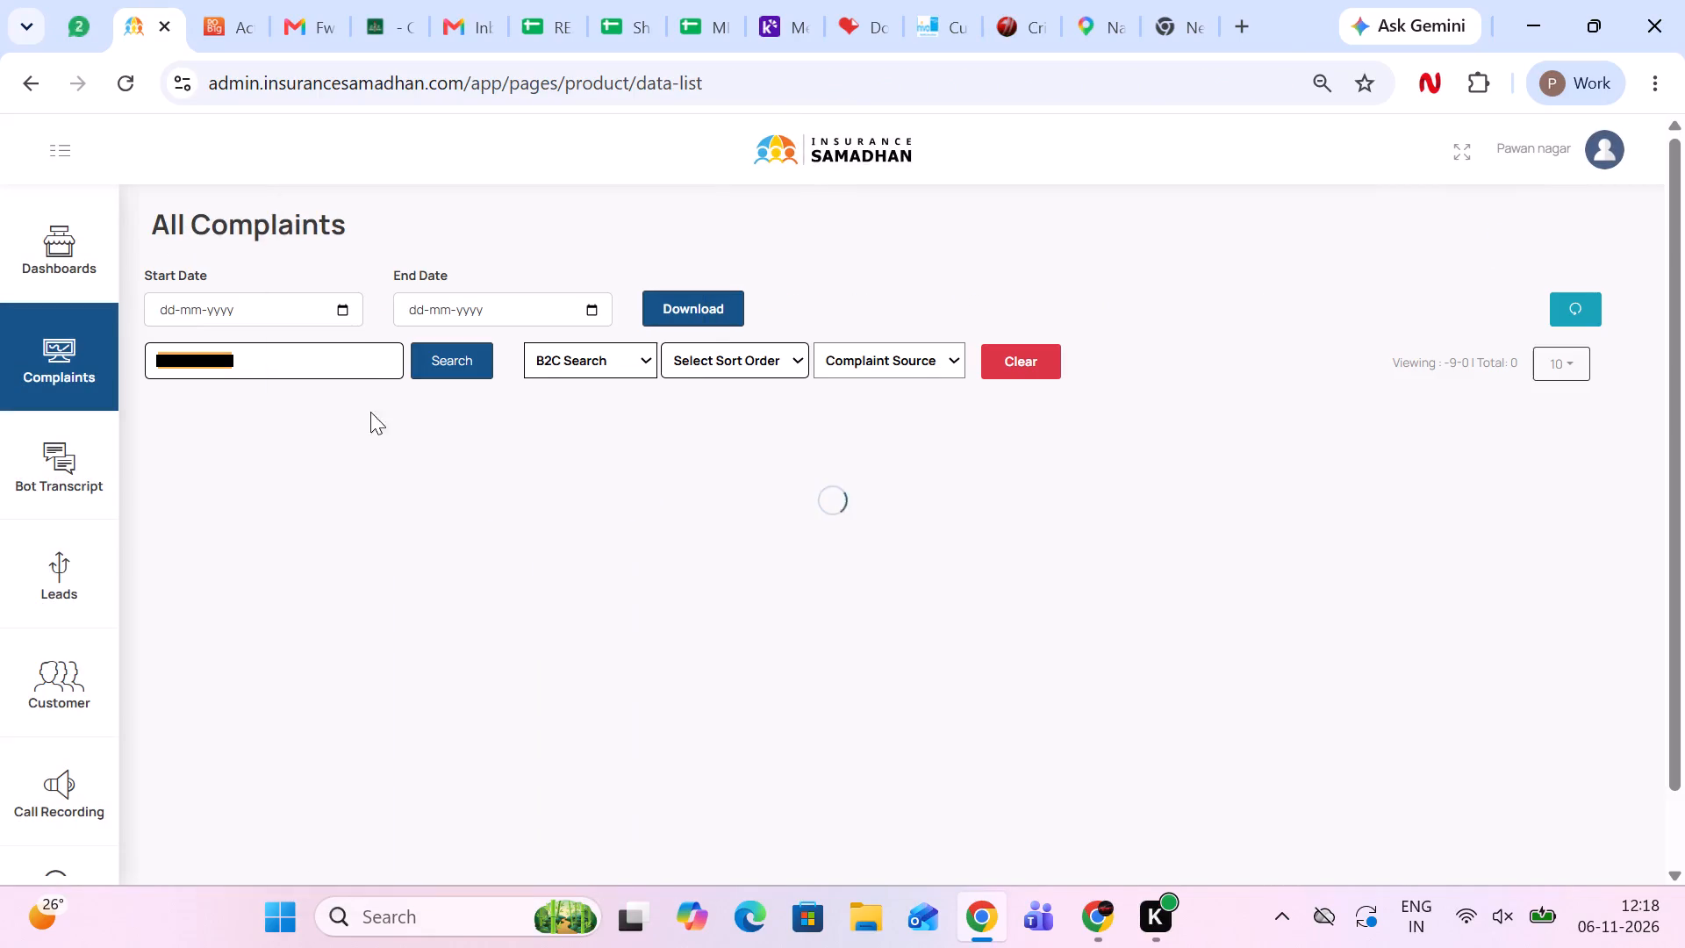
left_click(486, 358)
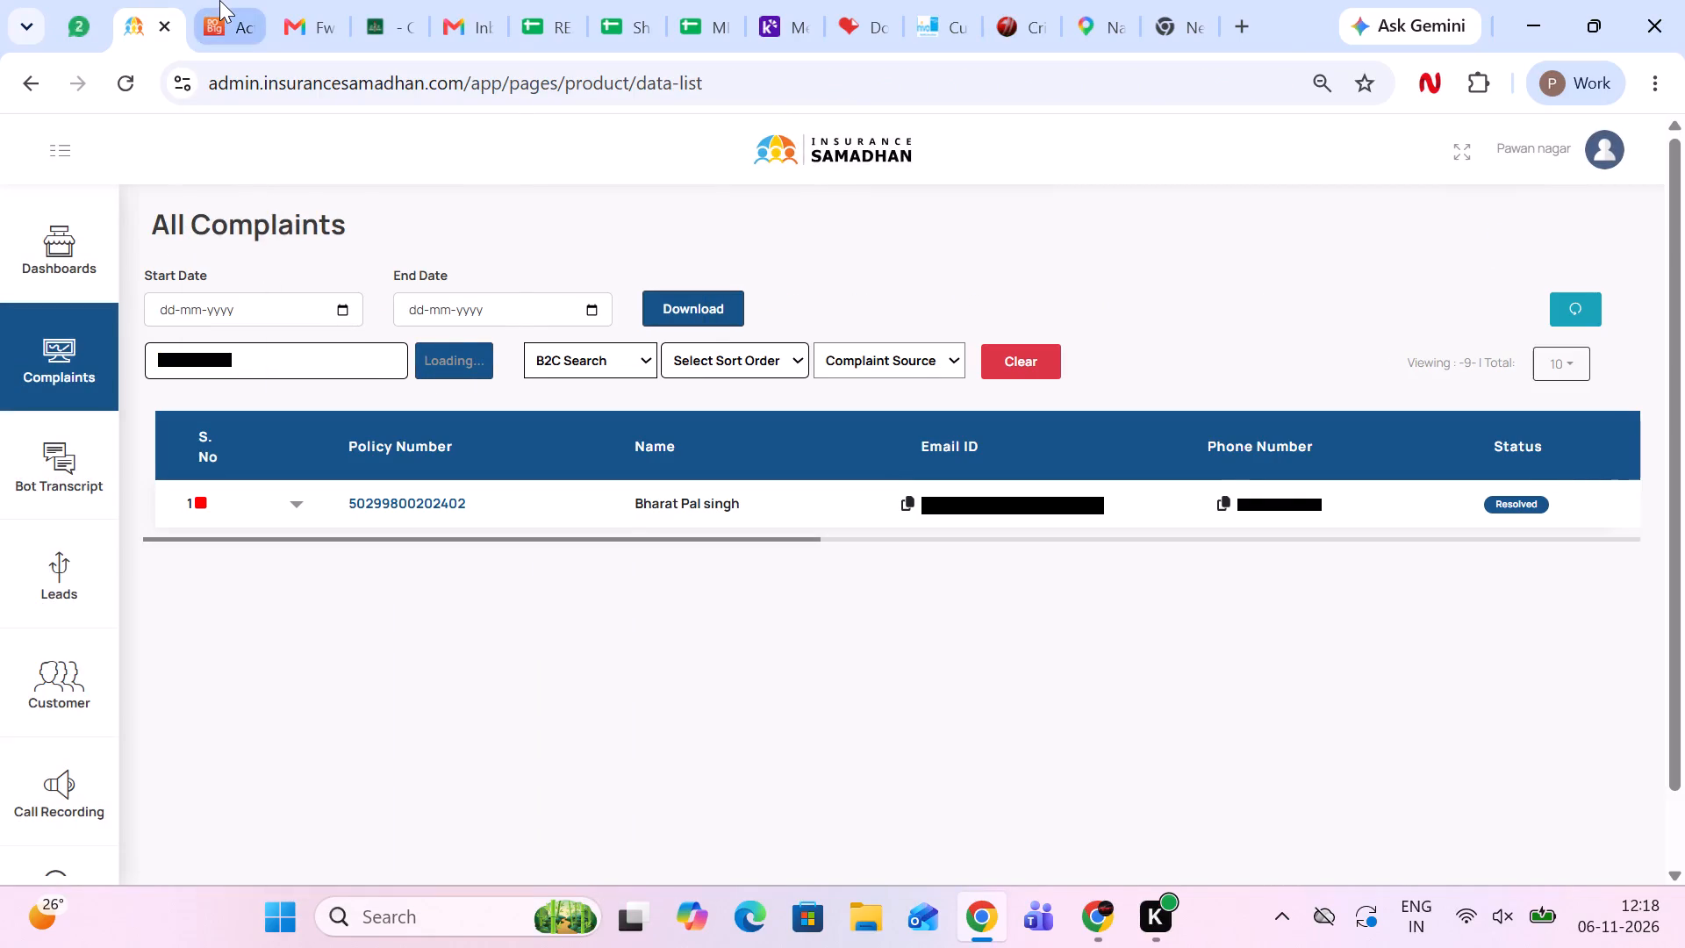
Replace the number in the Smartflo dialer with the row 126 customer's number and place the call.
left_click(219, 0)
triple_click(775, 241)
right_click(775, 244)
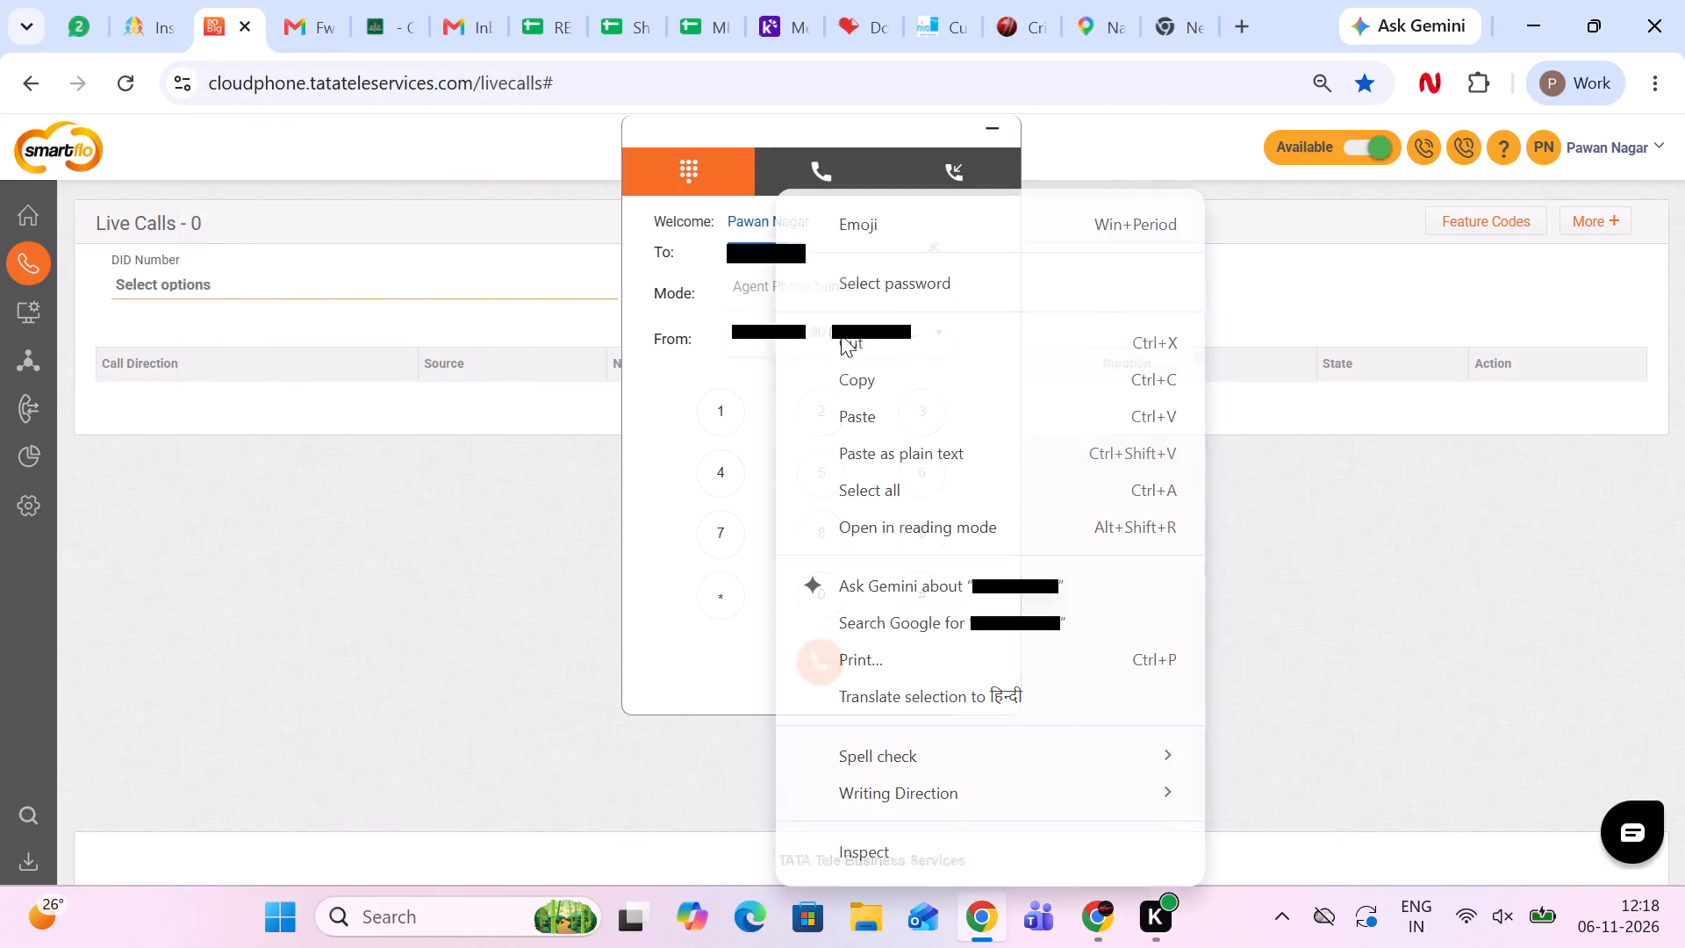
left_click(863, 411)
left_click(820, 688)
left_click(821, 665)
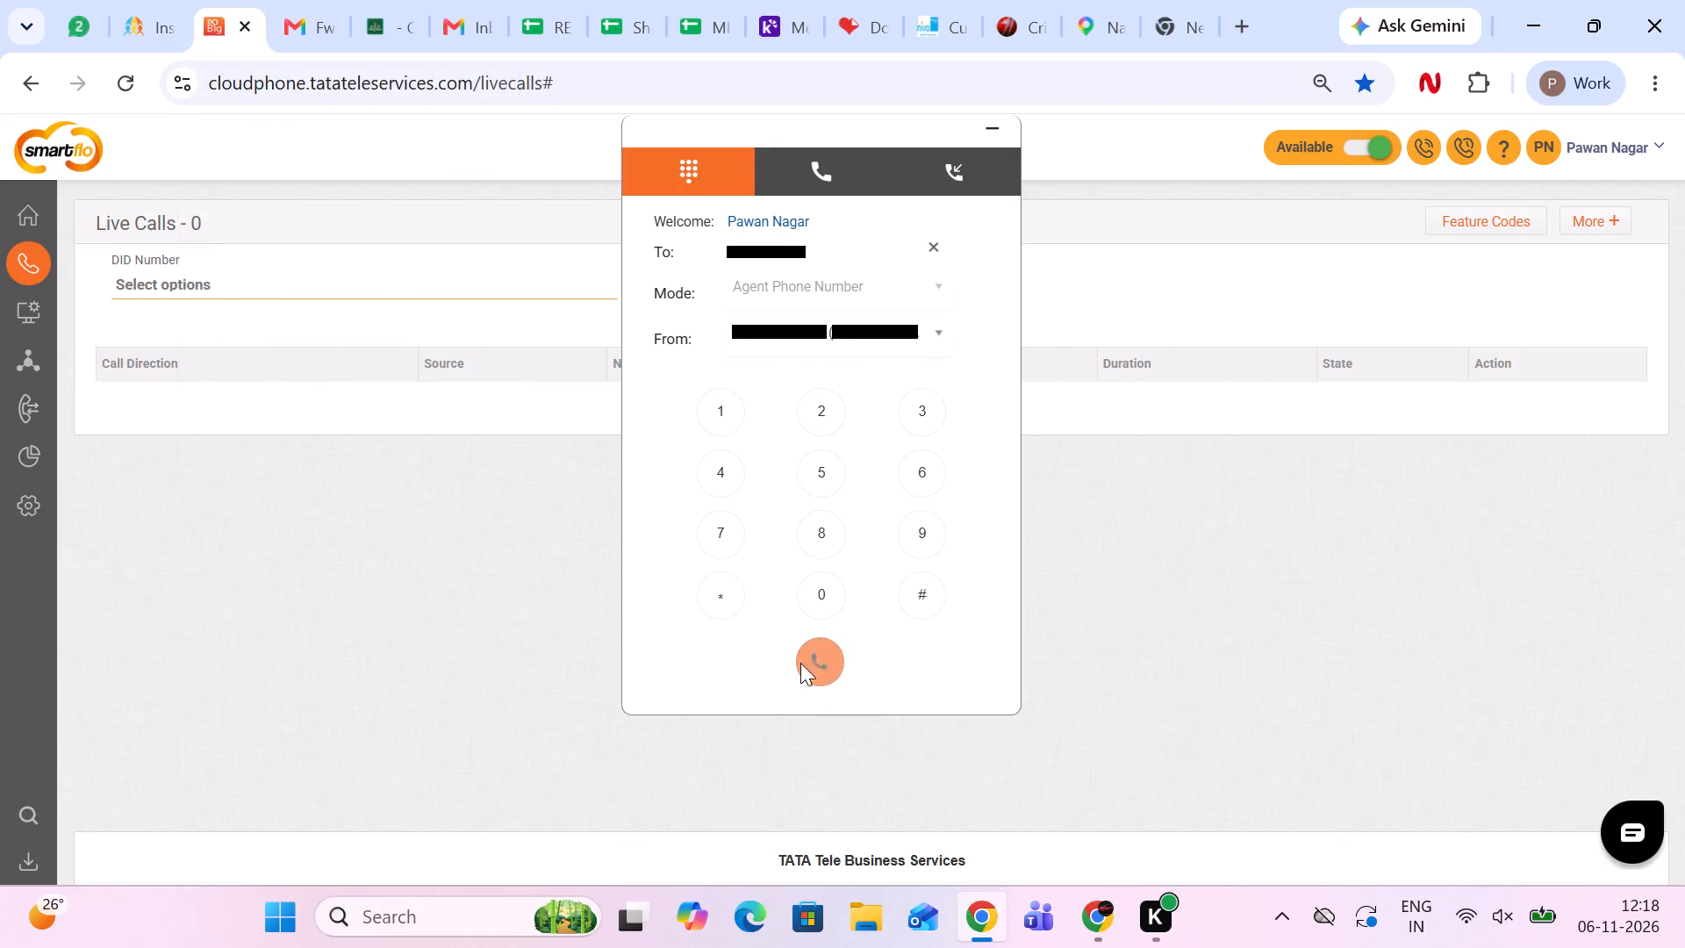
Open the first complaint in the row 126 customer's search results and review its Document, Ombudsman and Resolution sections.
left_click(153, 0)
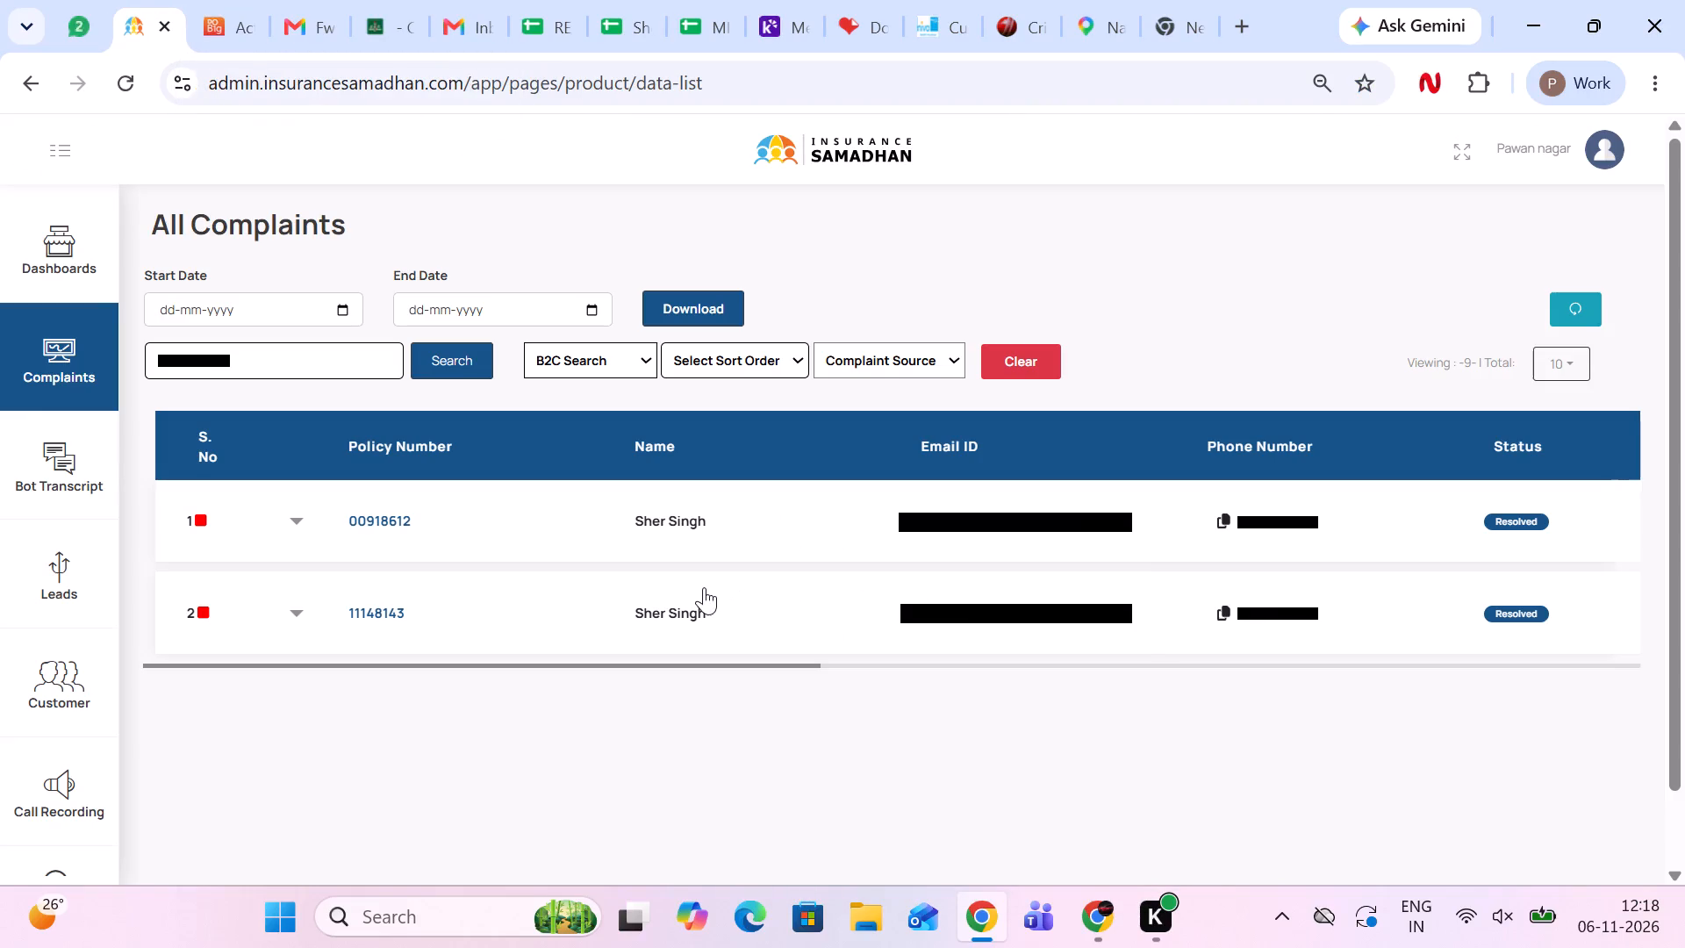
left_click(400, 522)
left_click(1019, 293)
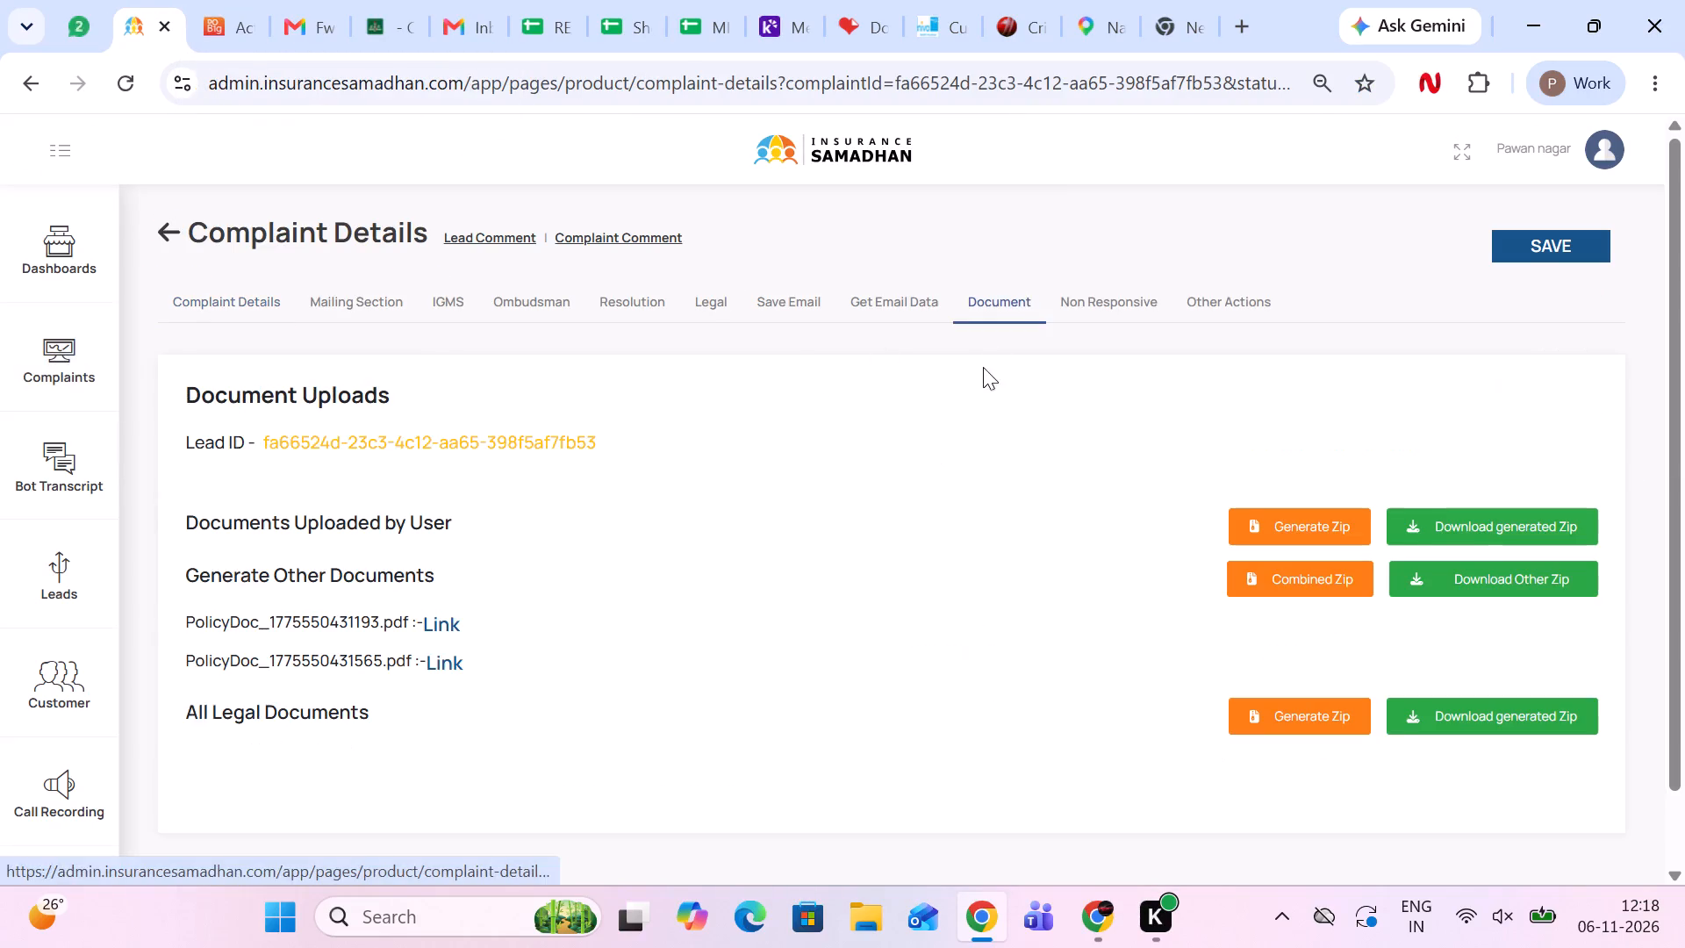
scroll(976, 408, "down", 3)
scroll(692, 370, "up", 3)
left_click(645, 328)
left_click(651, 298)
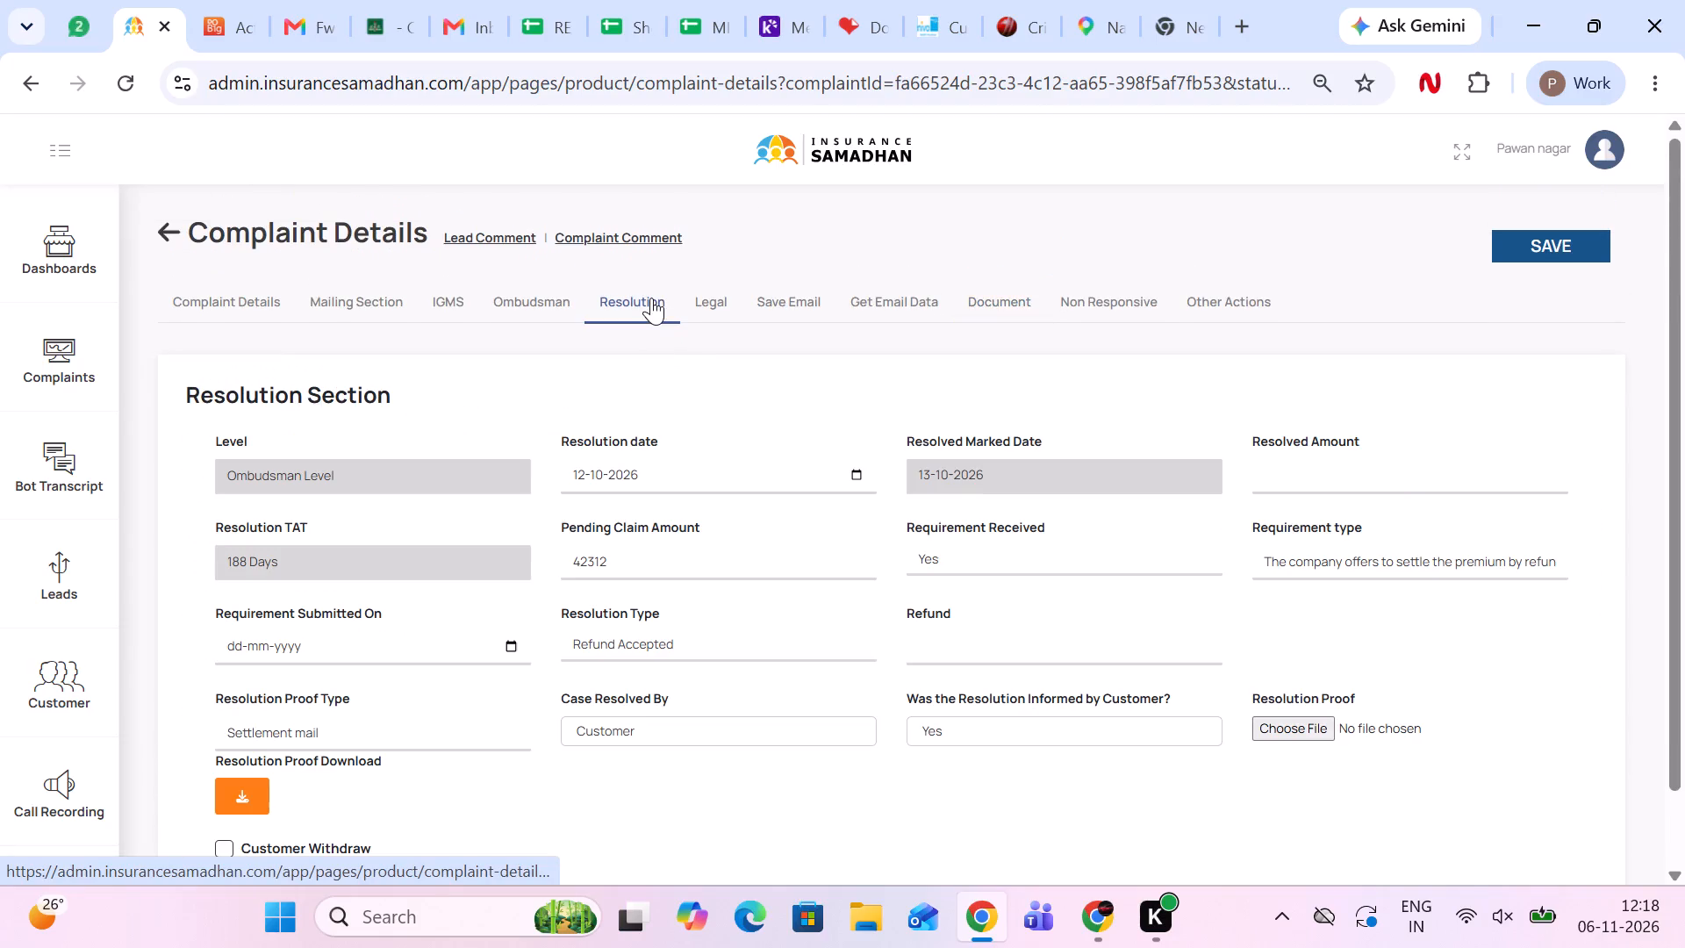
left_click(750, 369)
left_click(768, 380)
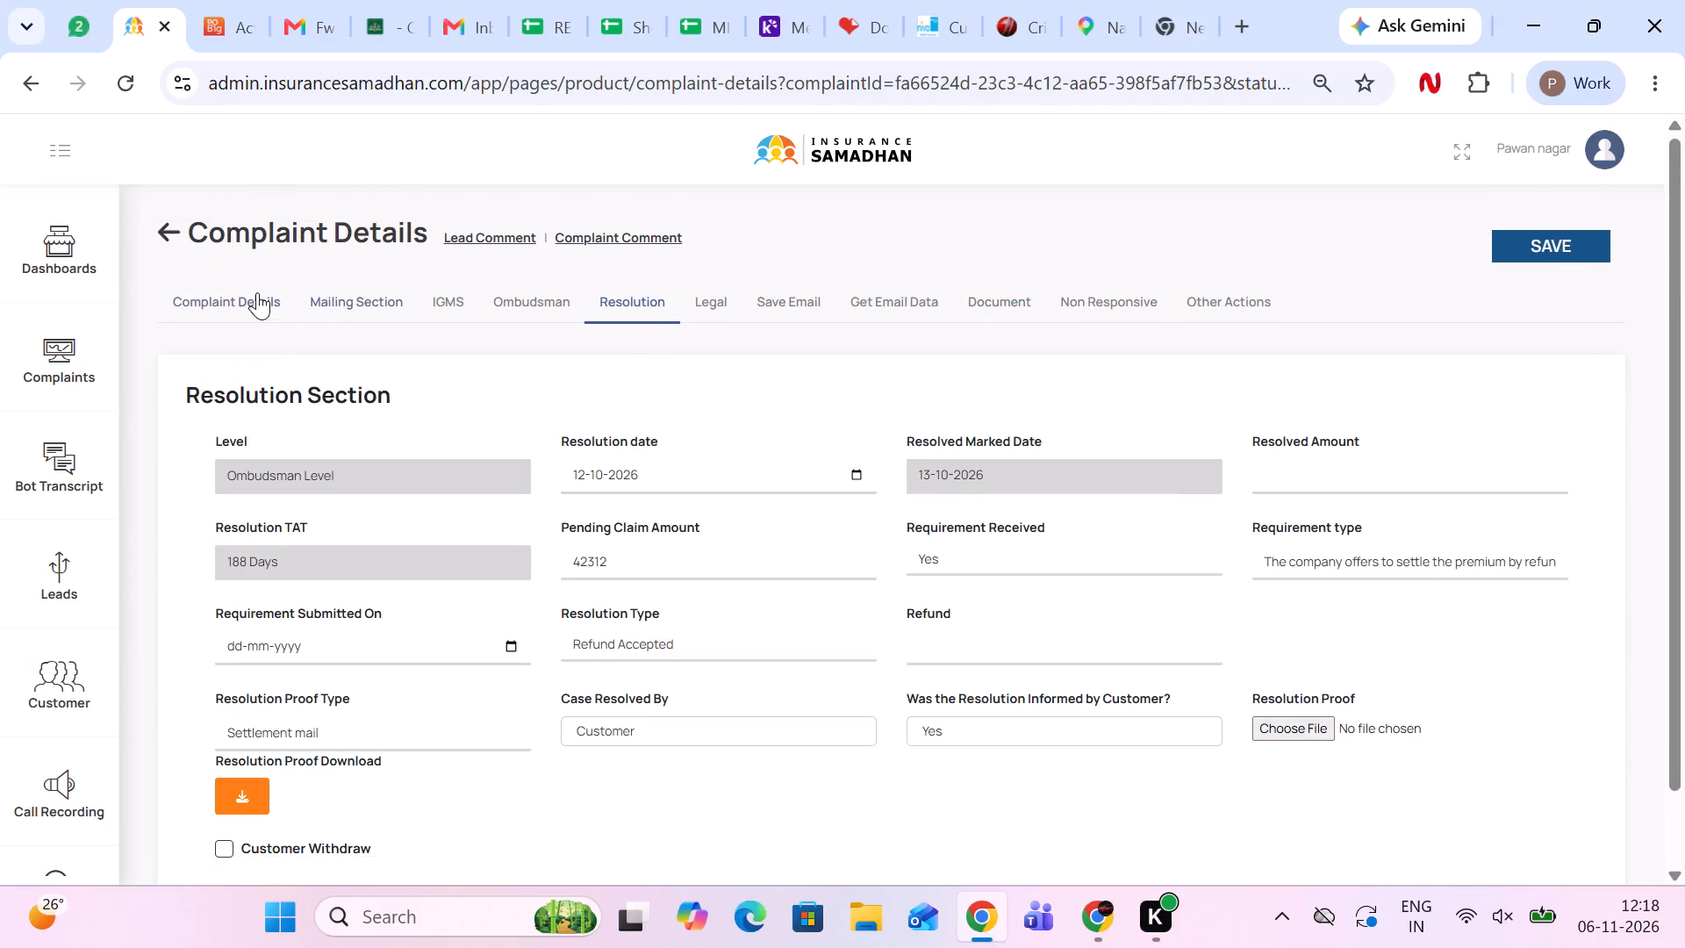
left_click(257, 292)
left_click(550, 310)
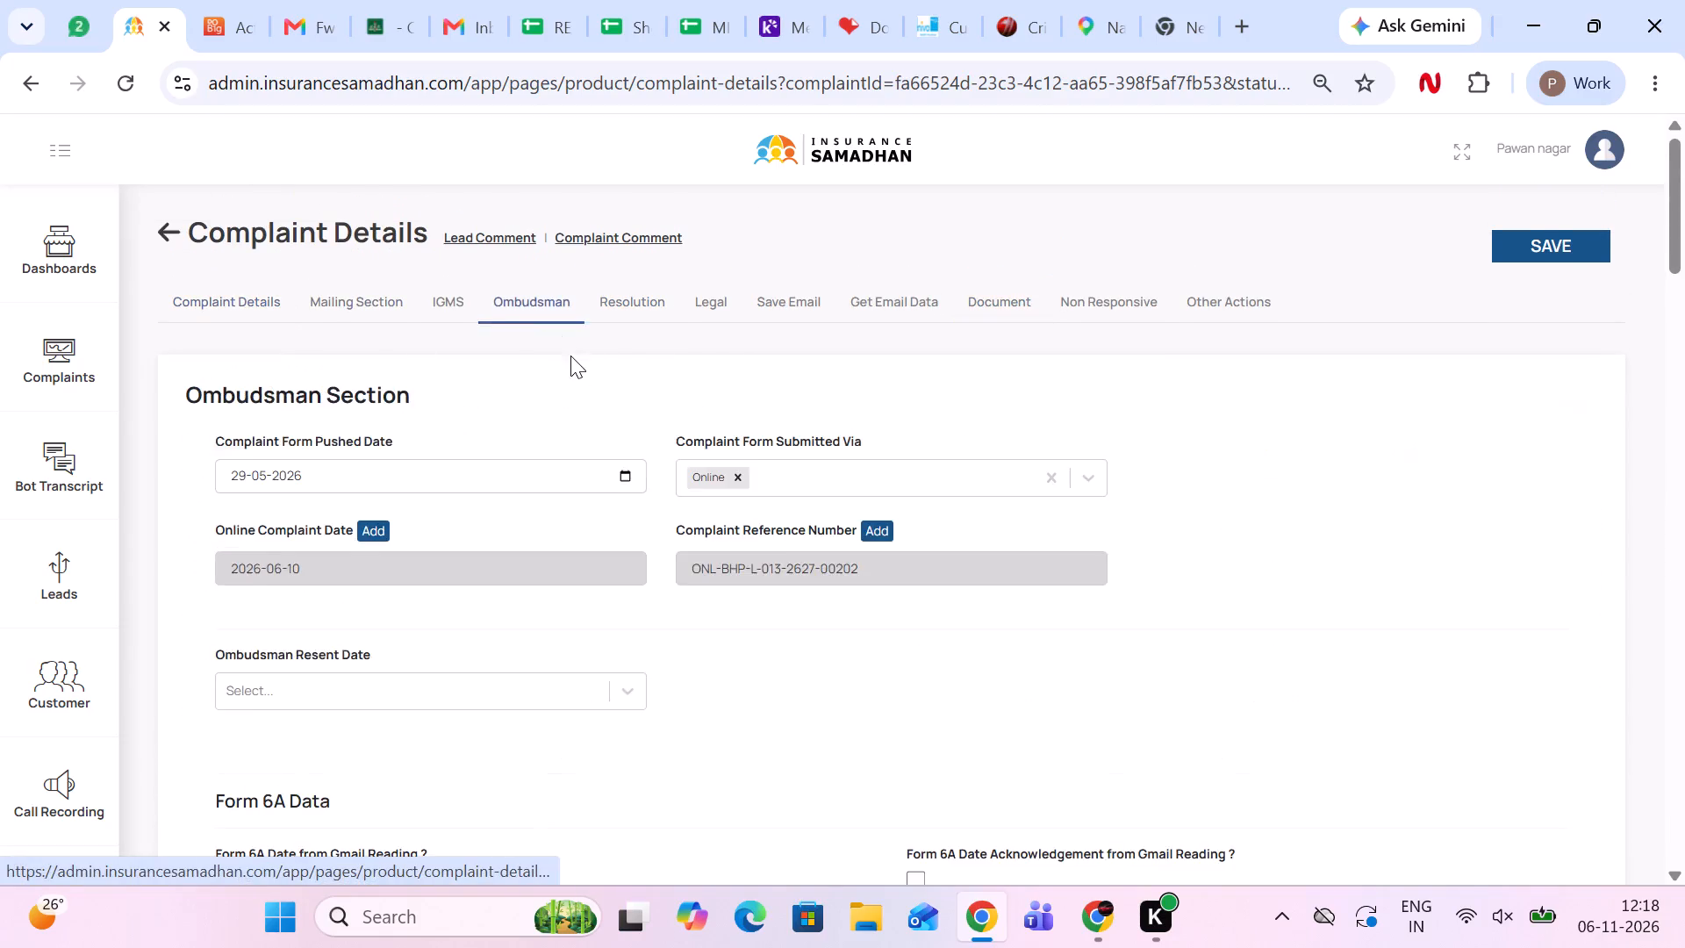
scroll(574, 369, "down", 2)
scroll(574, 371, "up", 3)
left_click(646, 314)
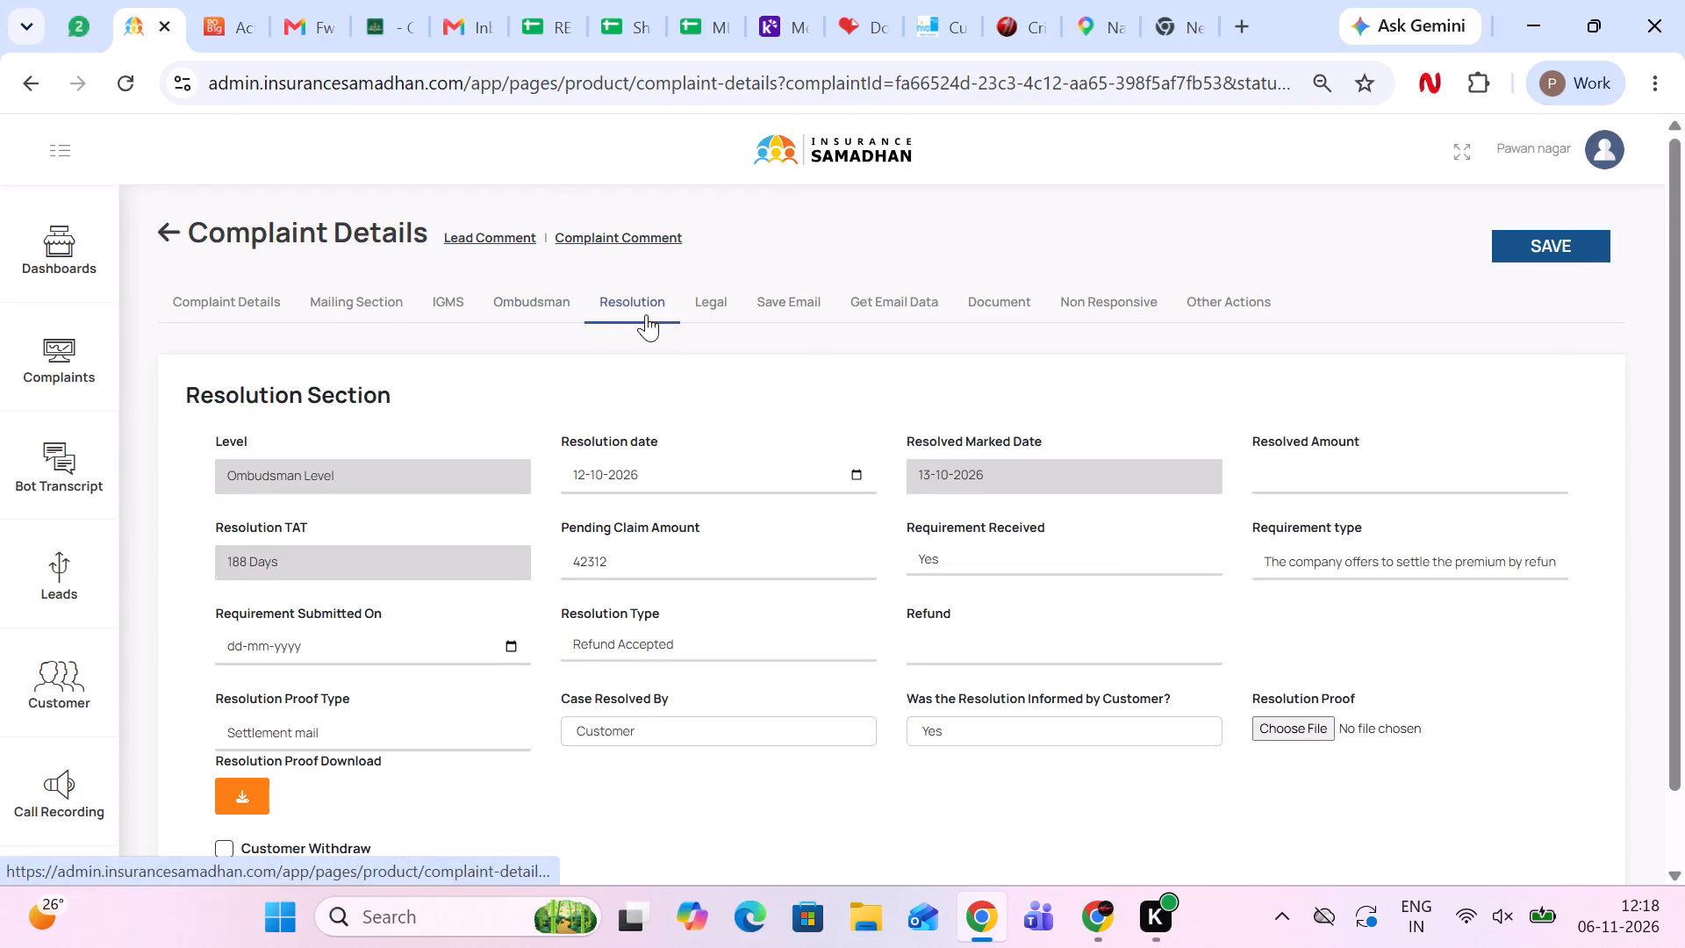
left_click(766, 377)
left_click(792, 380)
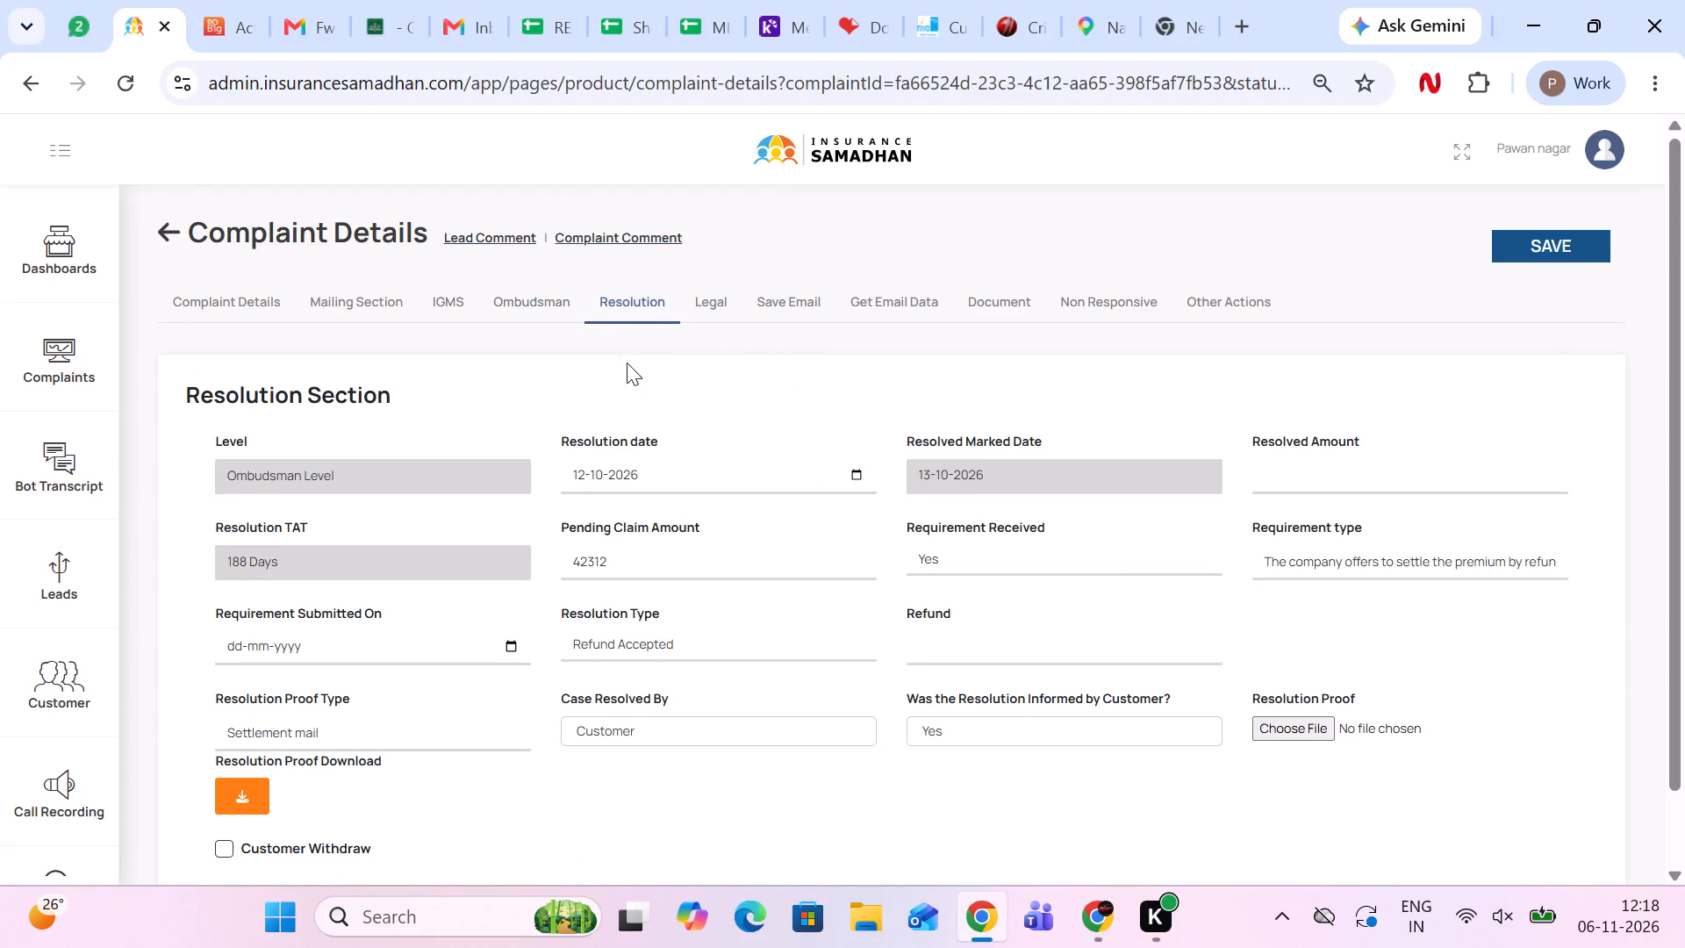
Review the communication log of the row 126 customer's complaint through to its oldest entries.
left_click(233, 303)
left_click(633, 243)
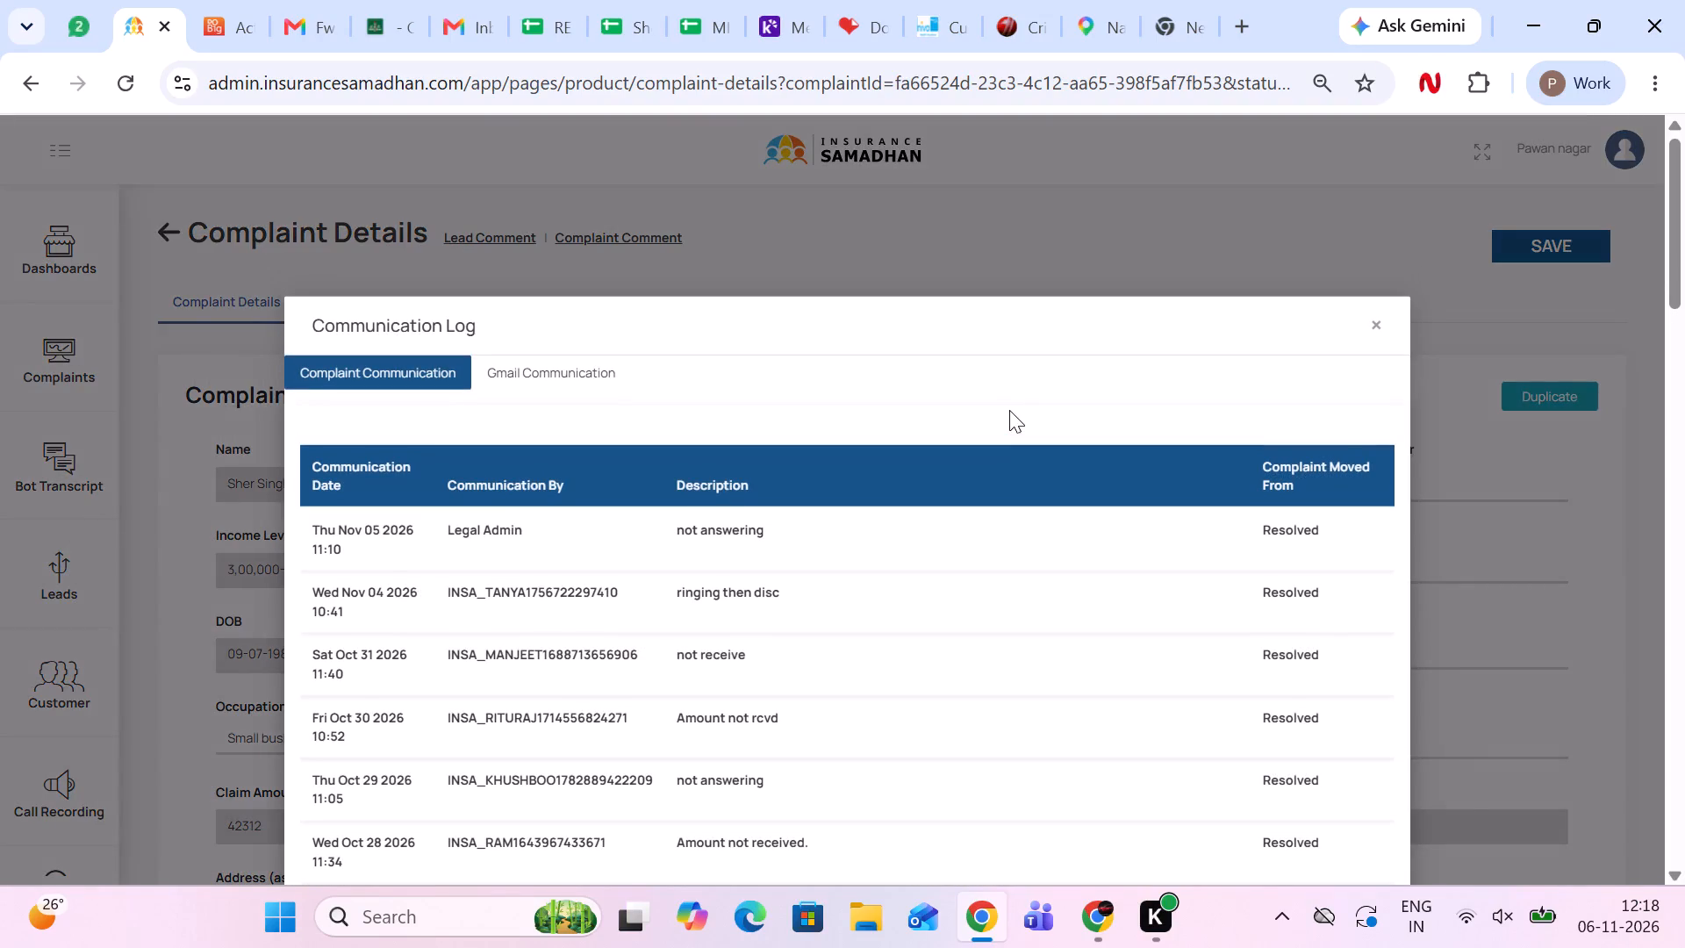
scroll(960, 631, "down", 6)
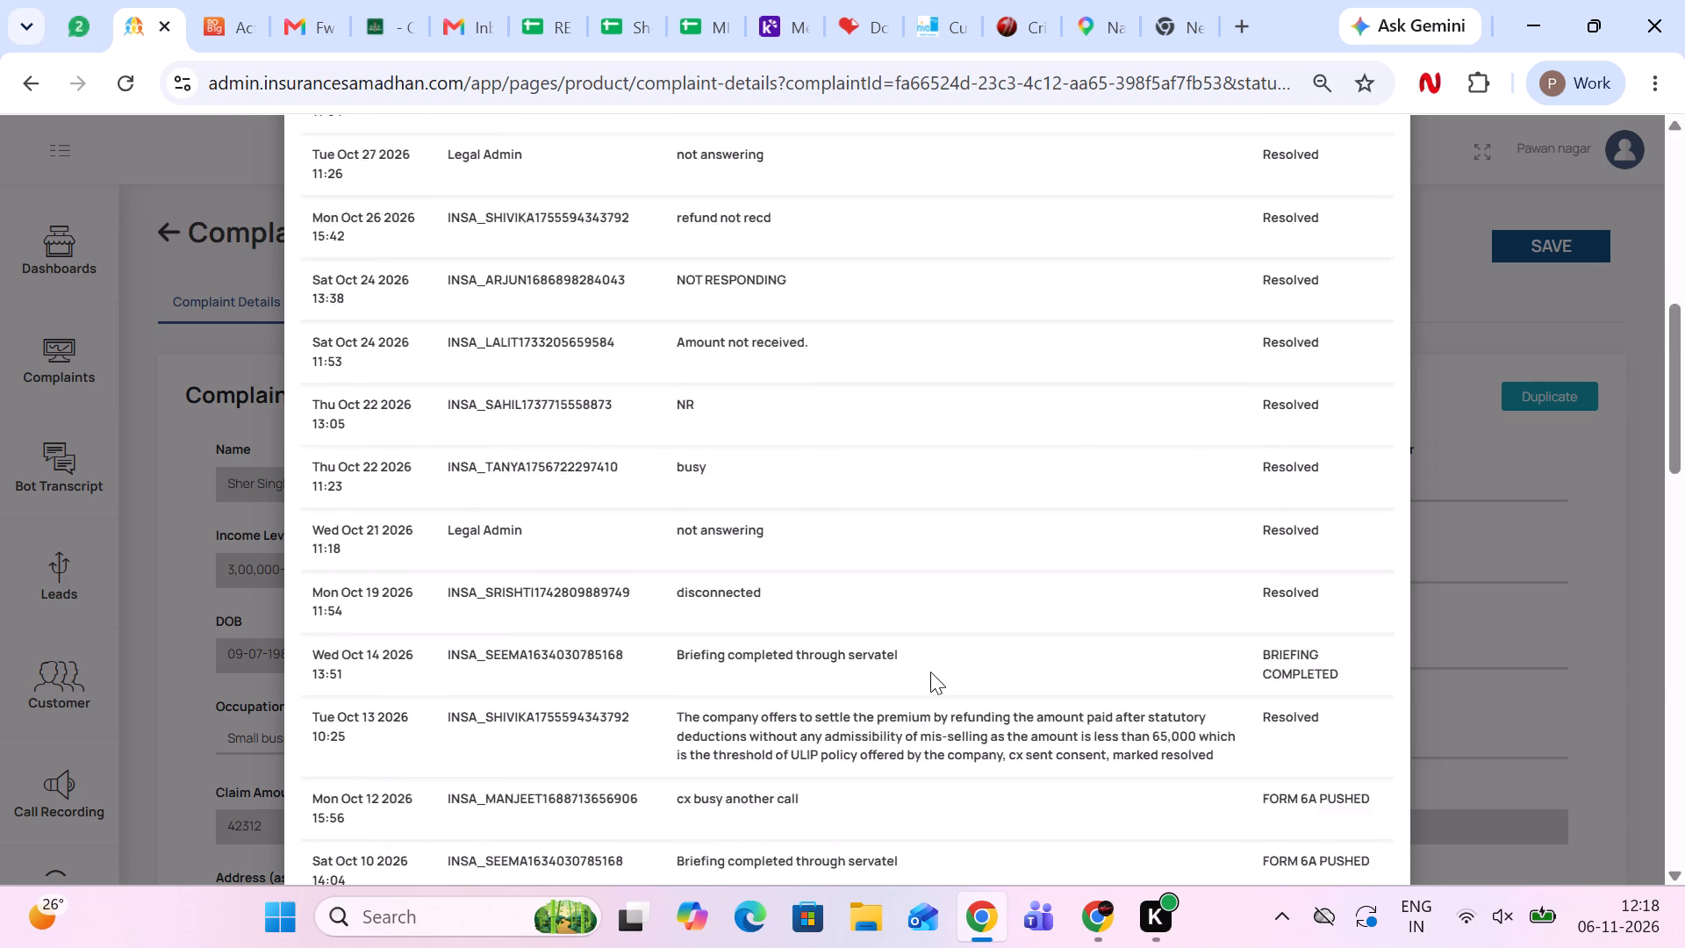
scroll(930, 671, "down", 6)
scroll(936, 781, "down", 9)
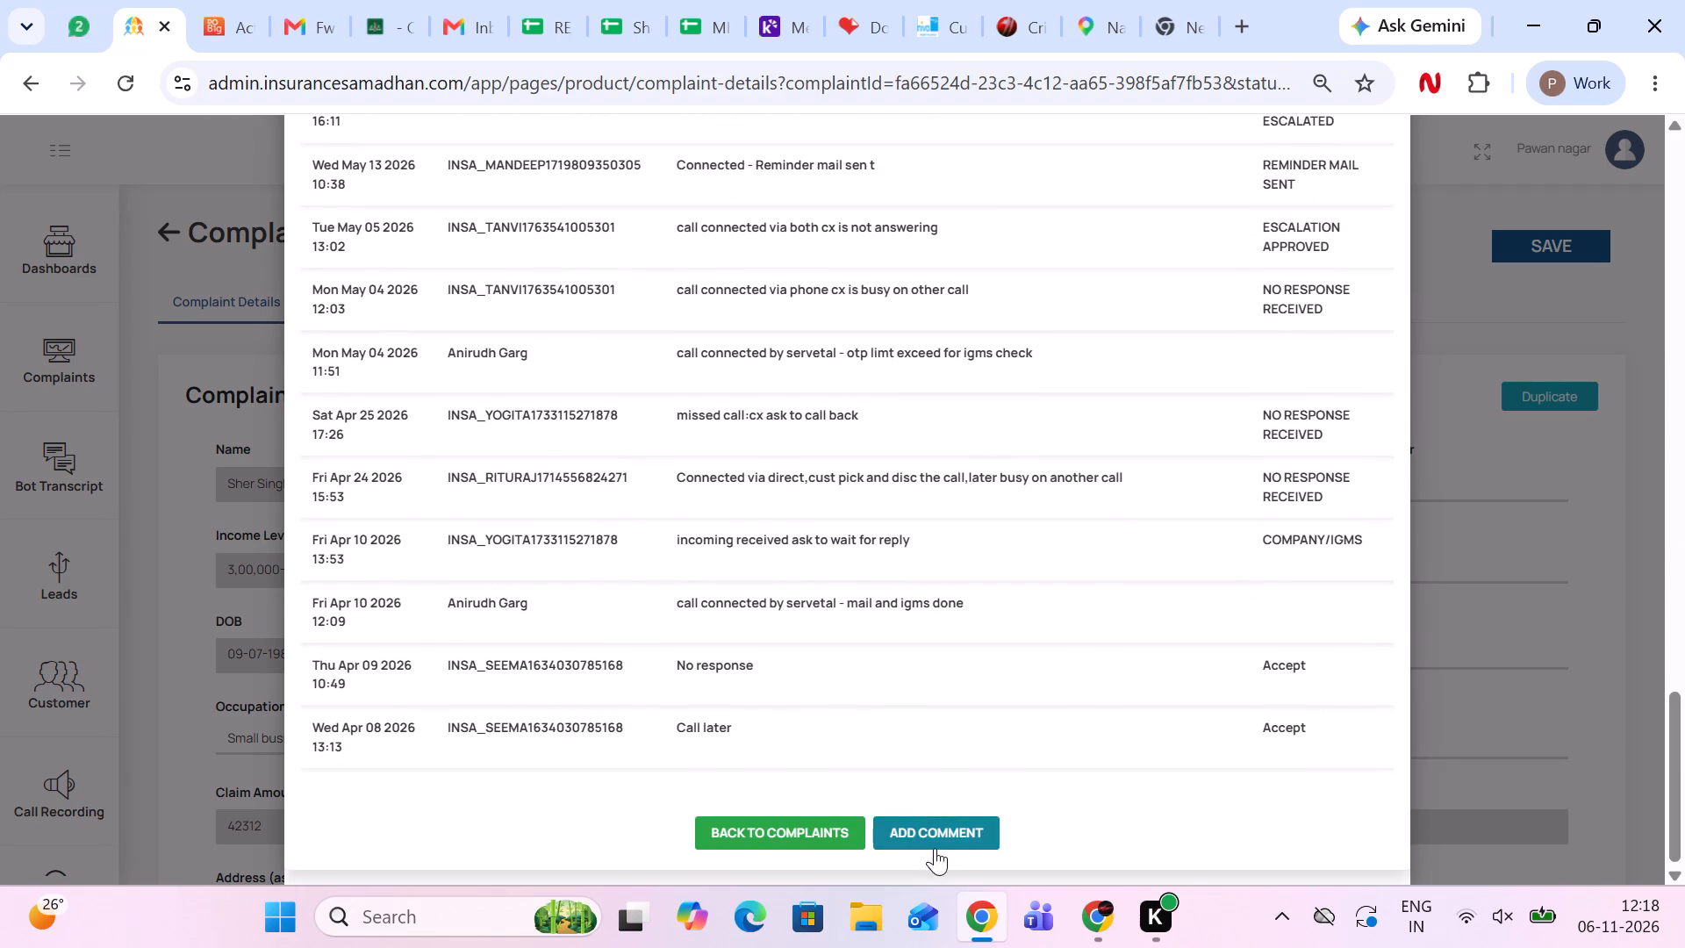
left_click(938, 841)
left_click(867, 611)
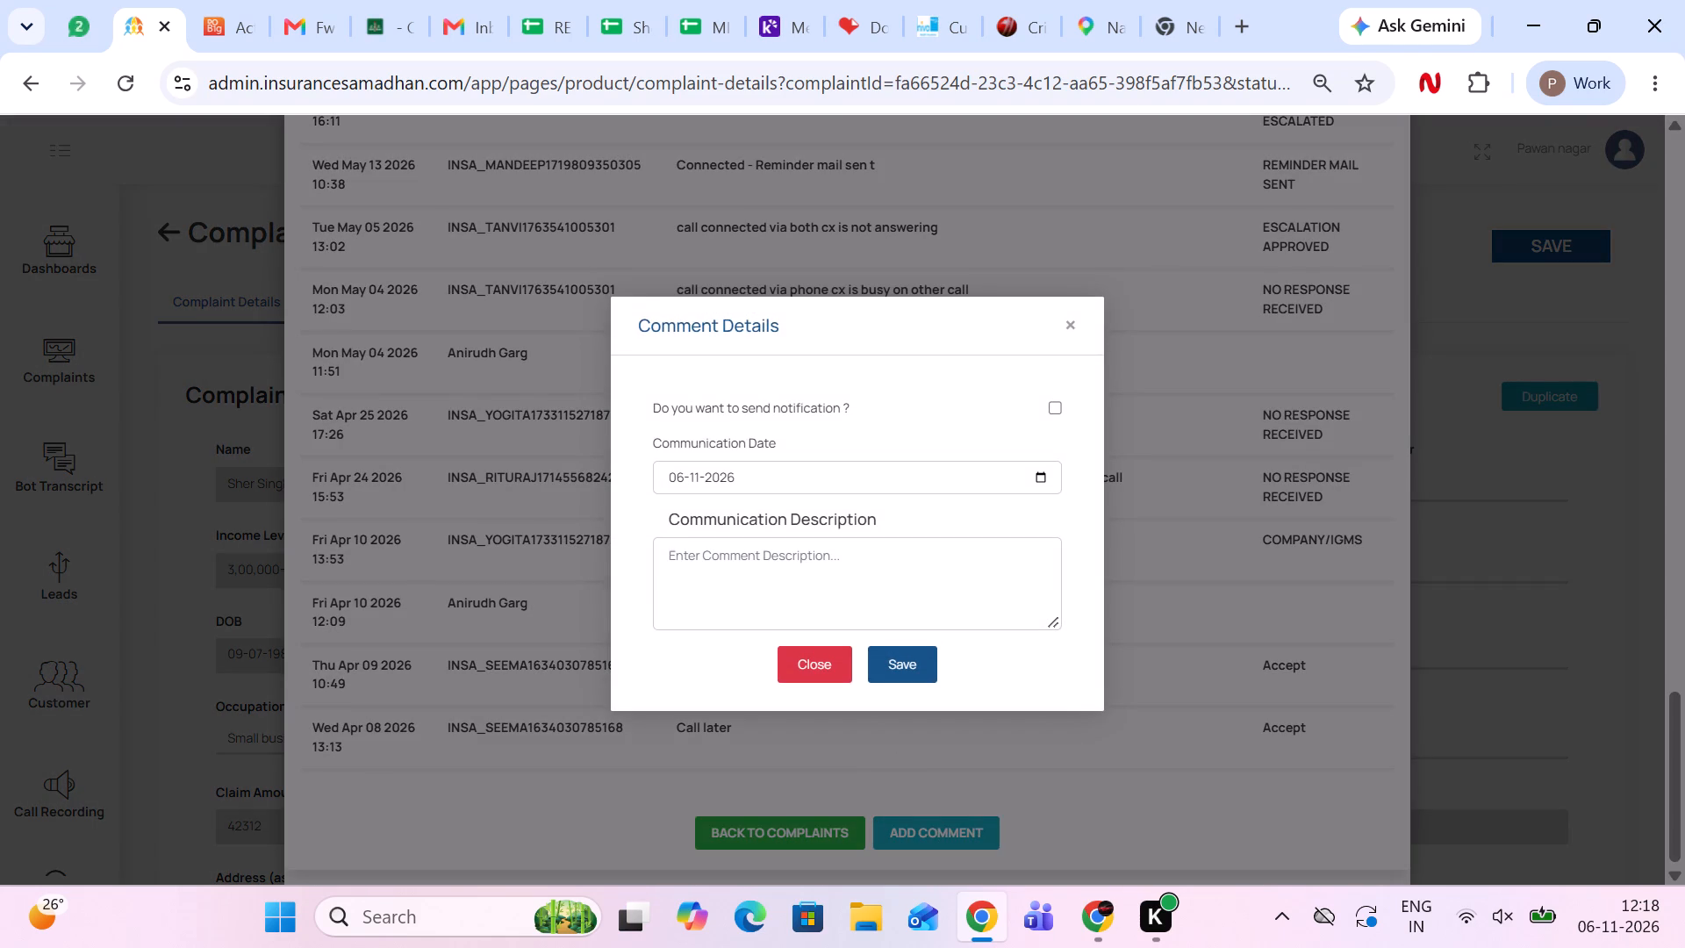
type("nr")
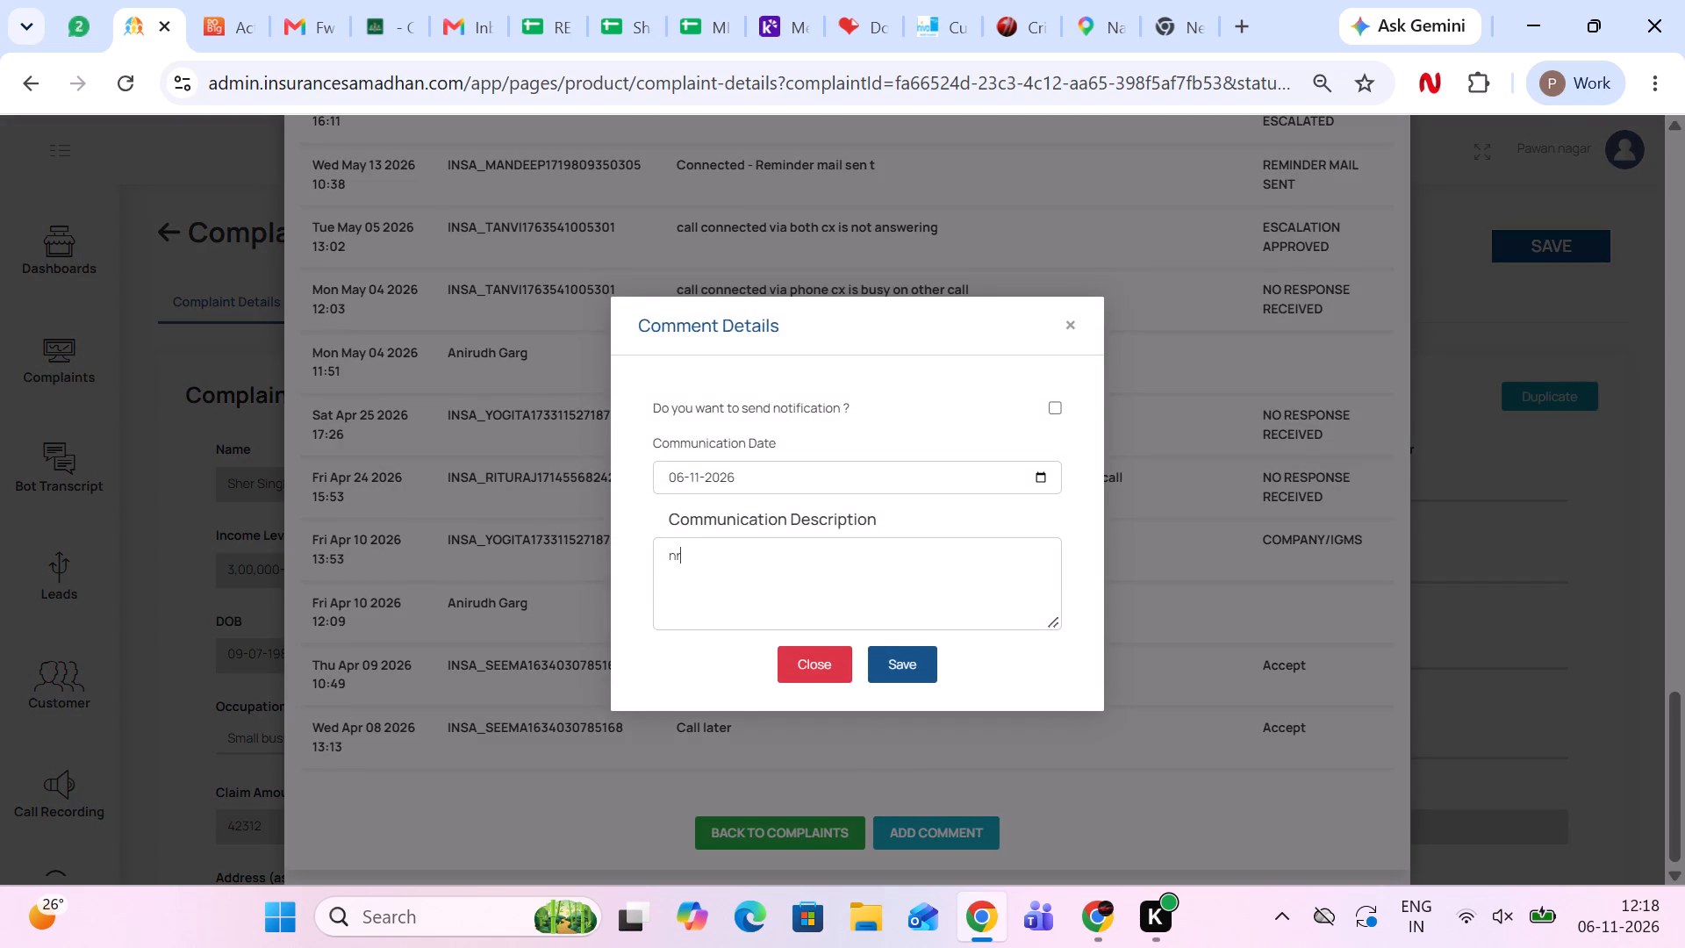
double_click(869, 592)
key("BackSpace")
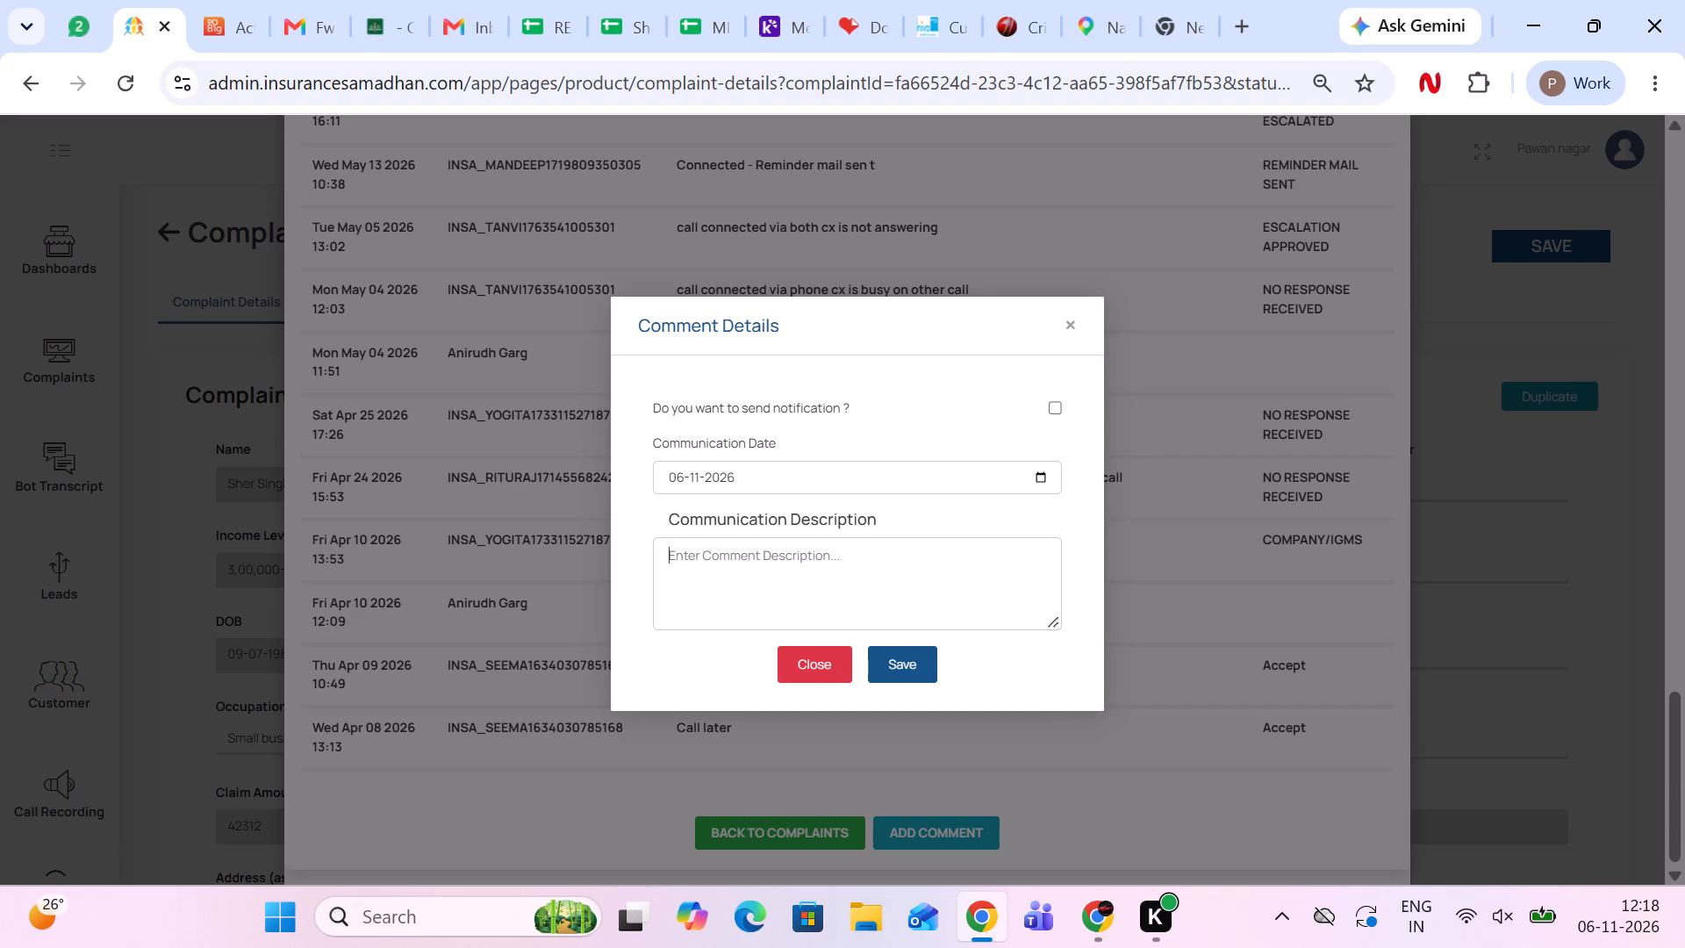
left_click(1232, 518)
Copy the "Amount not rcvd" log entry, save it as a new comment on the row 126 customer's complaint, and close the log.
scroll(647, 324, "up", 7)
scroll(742, 396, "up", 12)
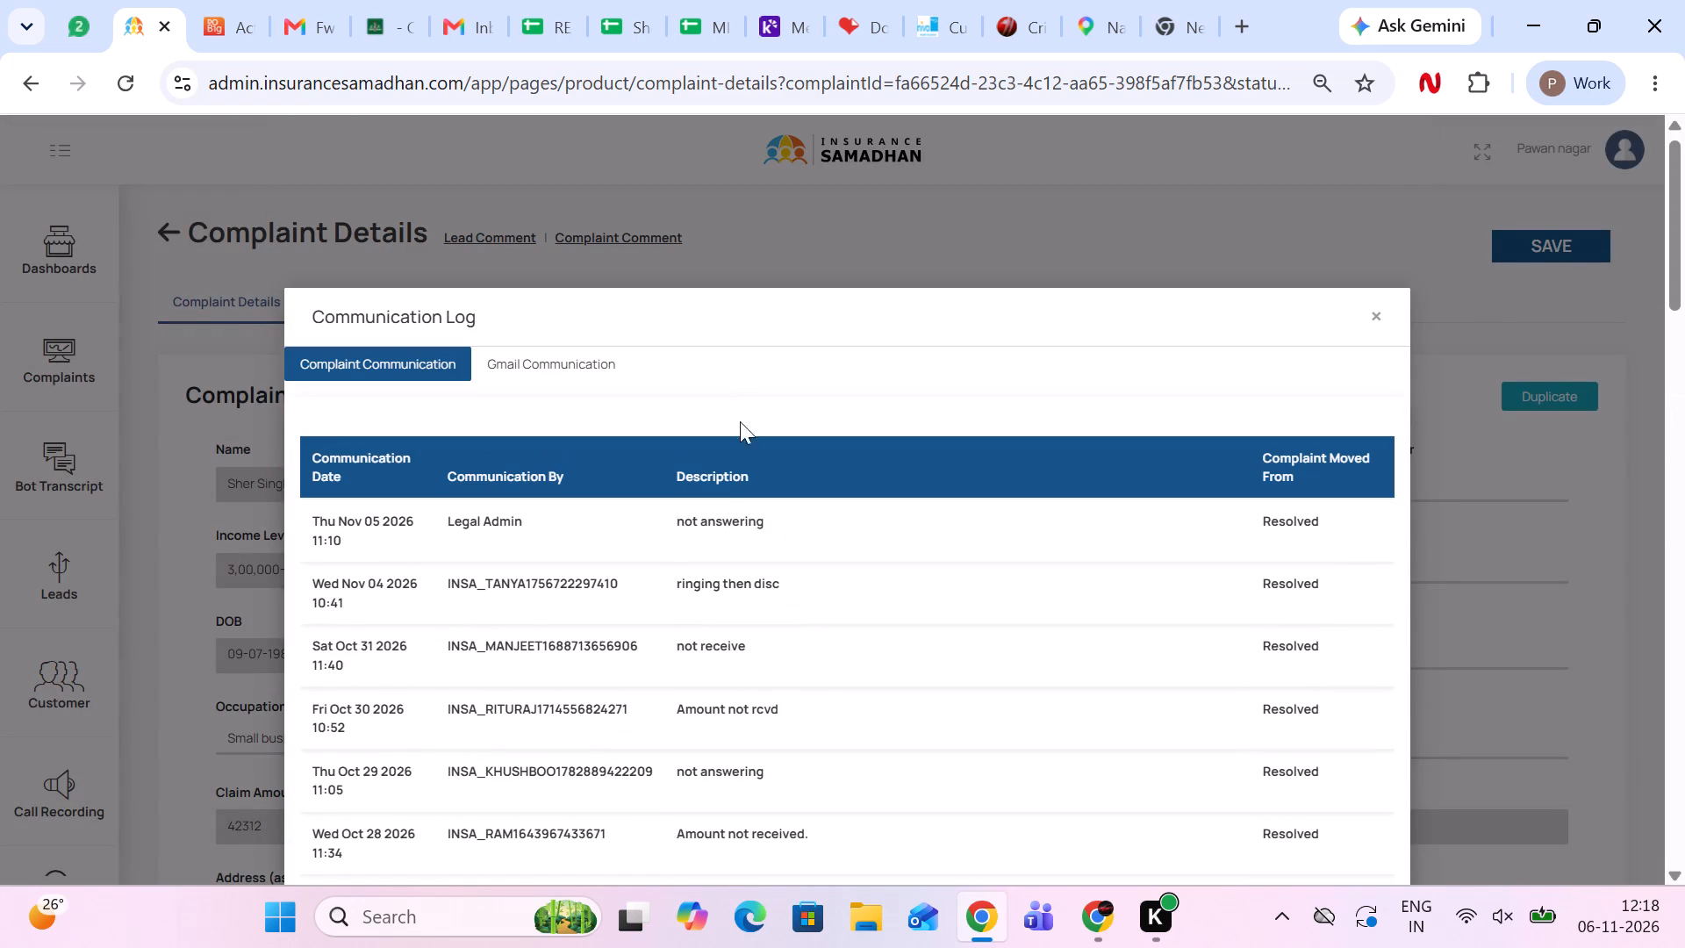
double_click(744, 587)
triple_click(721, 697)
right_click(721, 697)
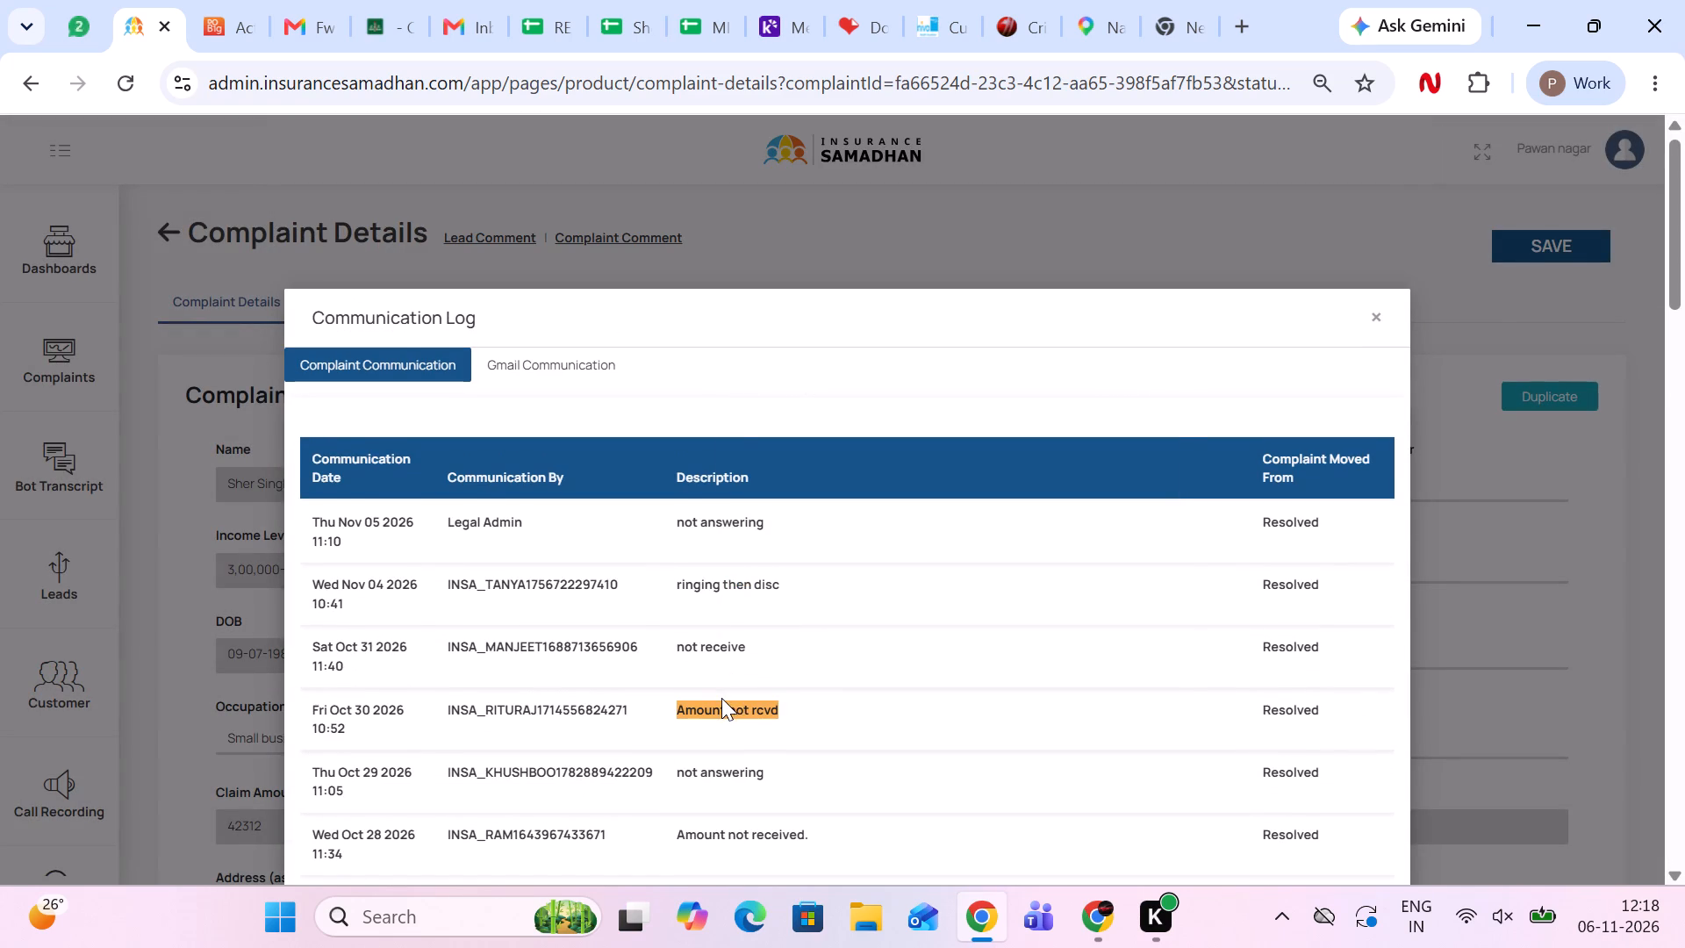
left_click(795, 395)
scroll(823, 629, "down", 8)
scroll(809, 470, "down", 2)
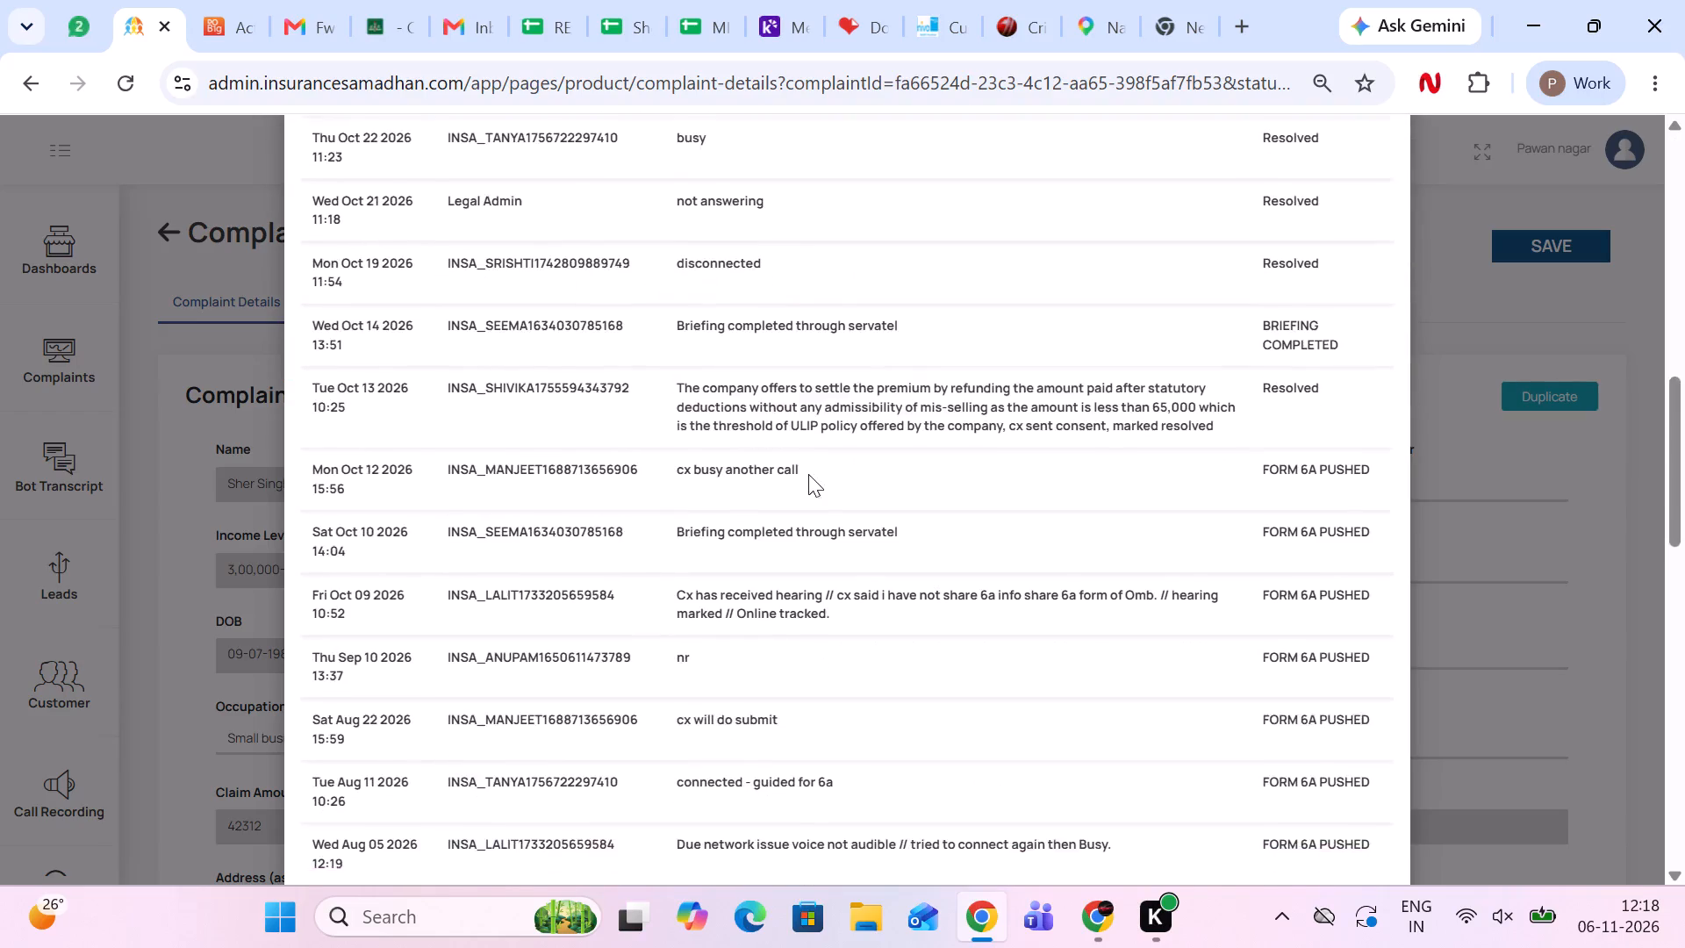
scroll(808, 474, "down", 13)
left_click(956, 849)
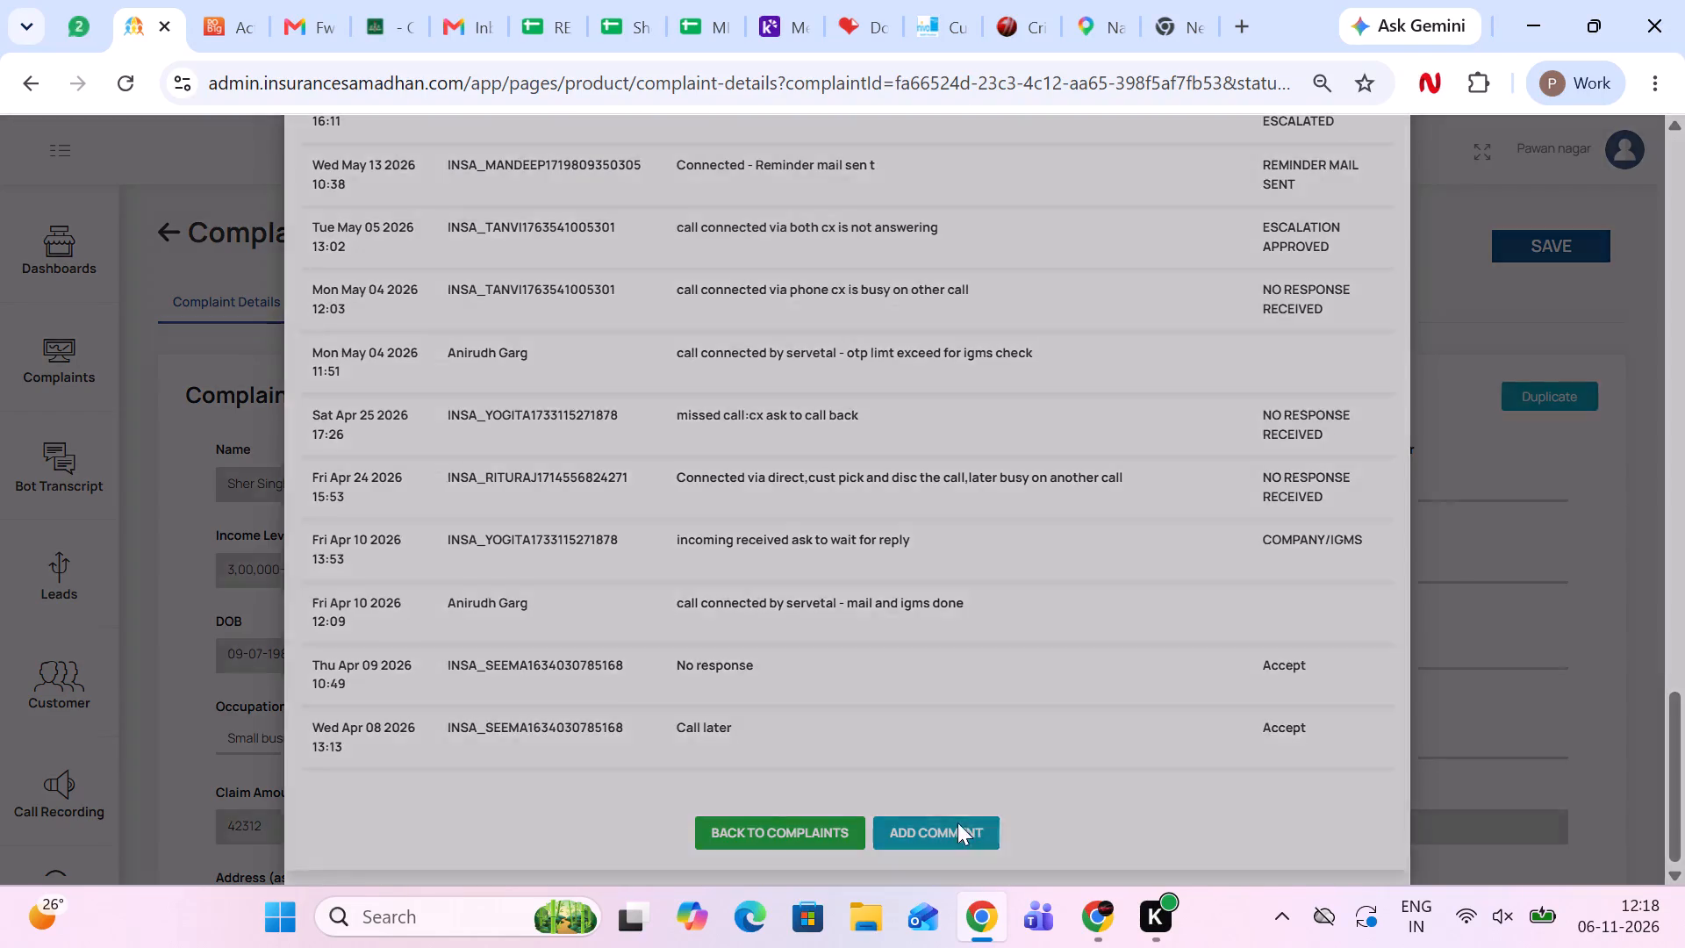
right_click(899, 599)
left_click(946, 584)
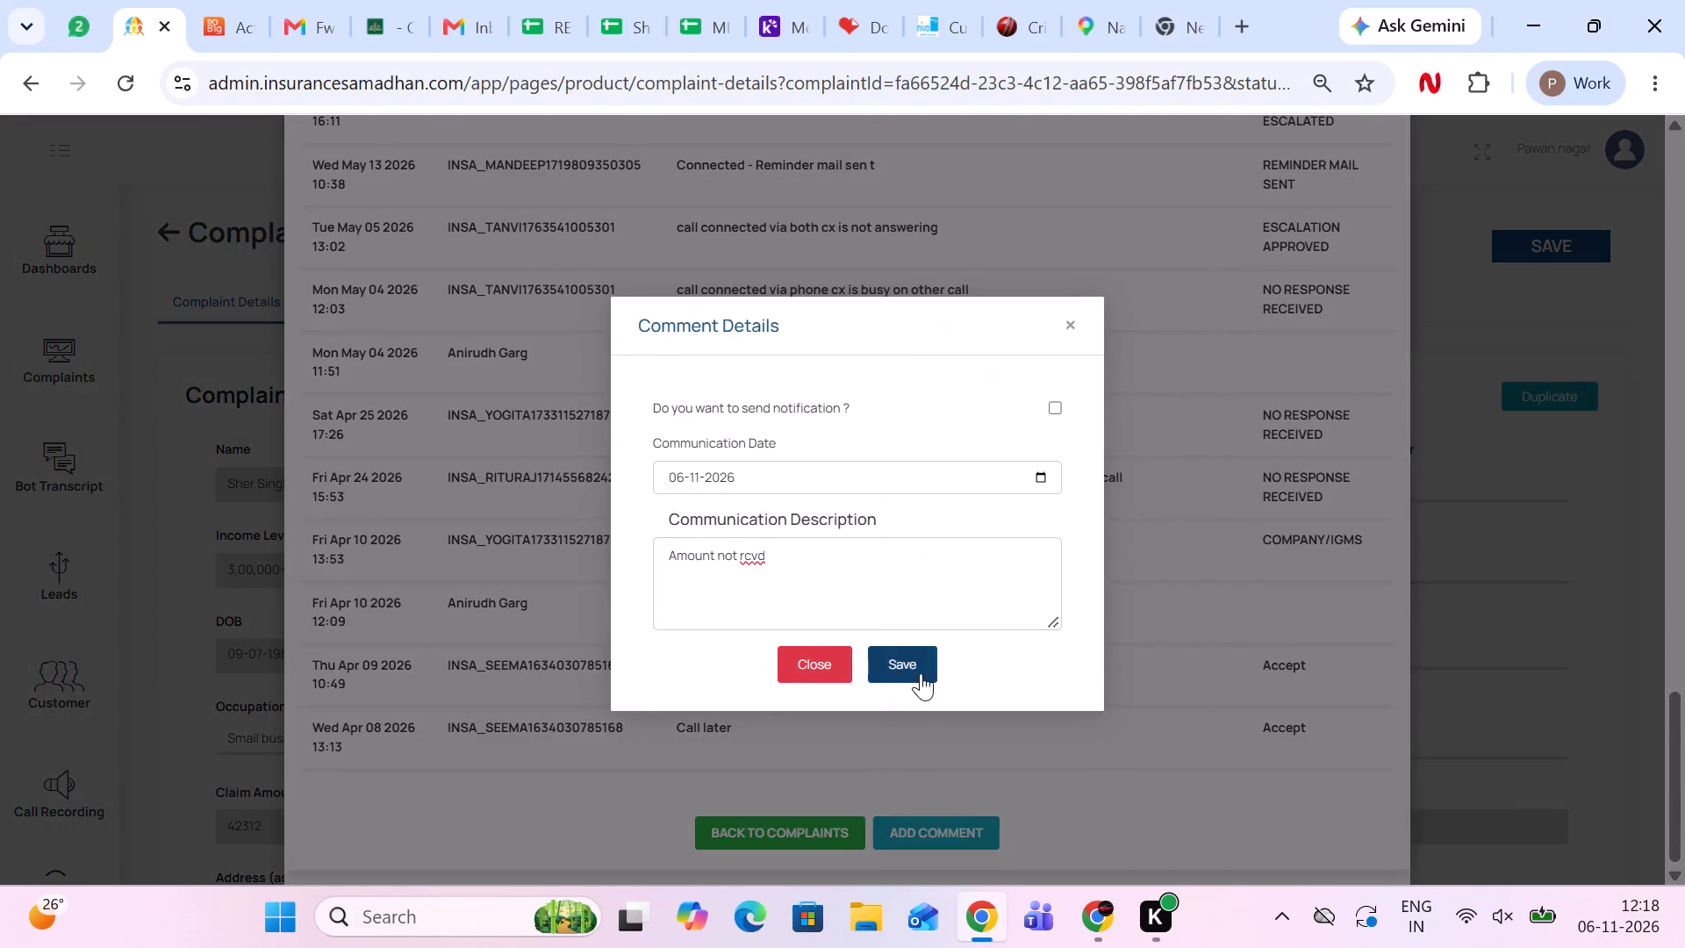
left_click(921, 673)
left_click(1566, 480)
Examine the complaint's Resolution section again and open the system calendar to view the current date.
left_click(792, 296)
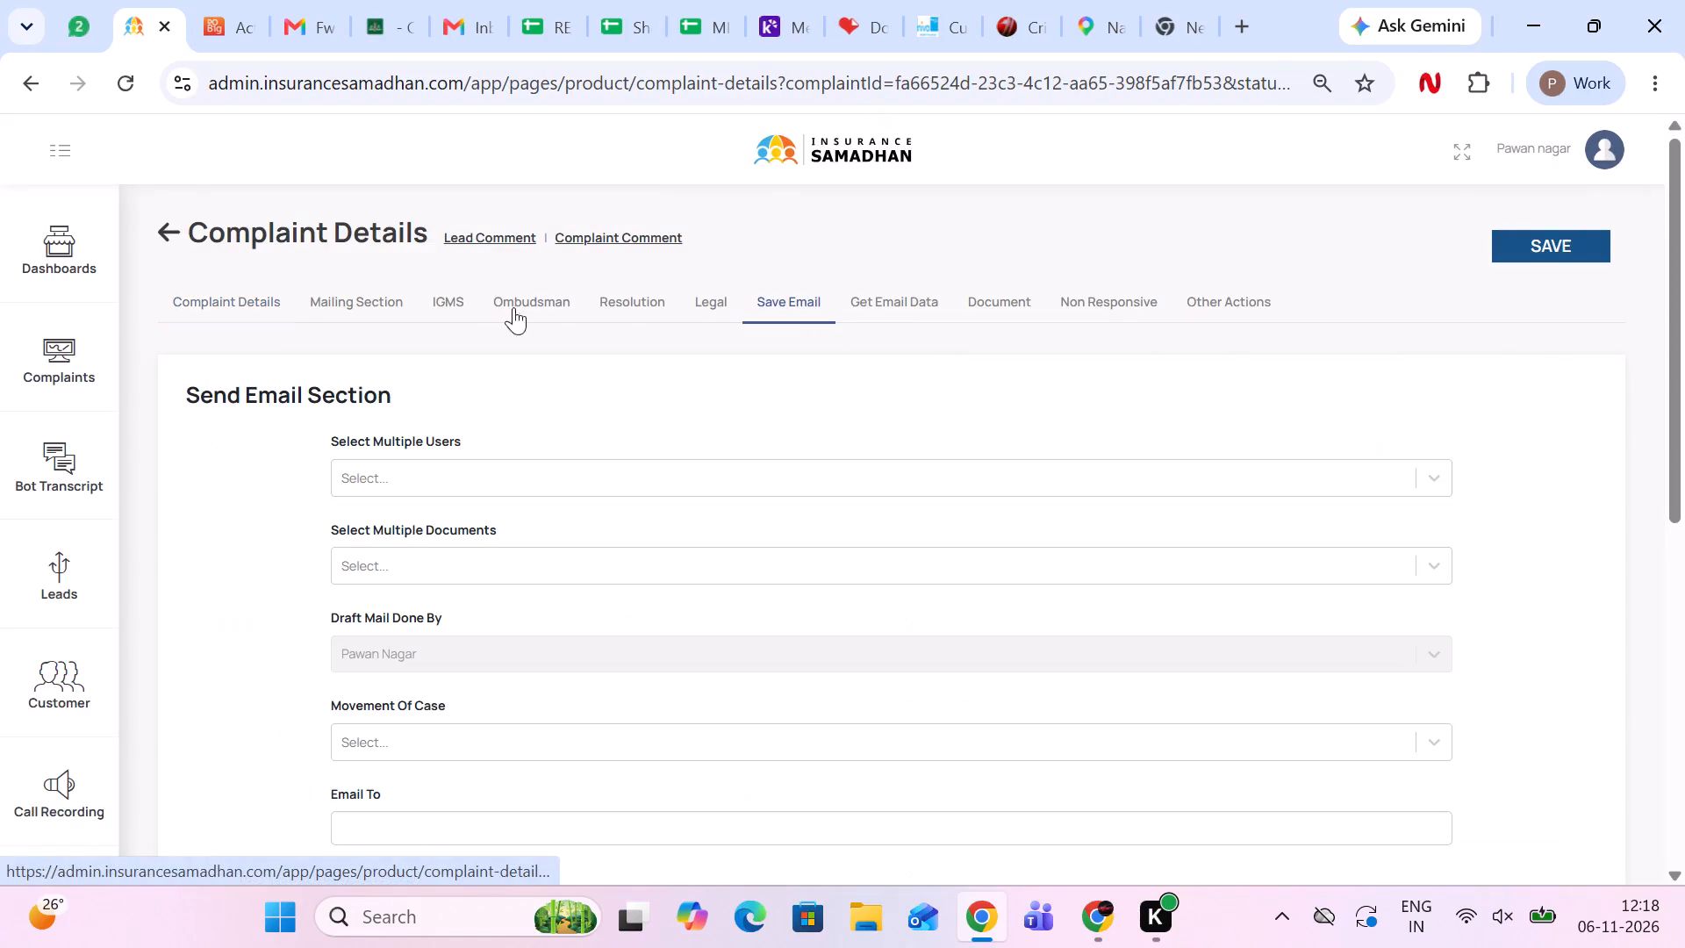
left_click(547, 300)
left_click(625, 304)
left_click(749, 418)
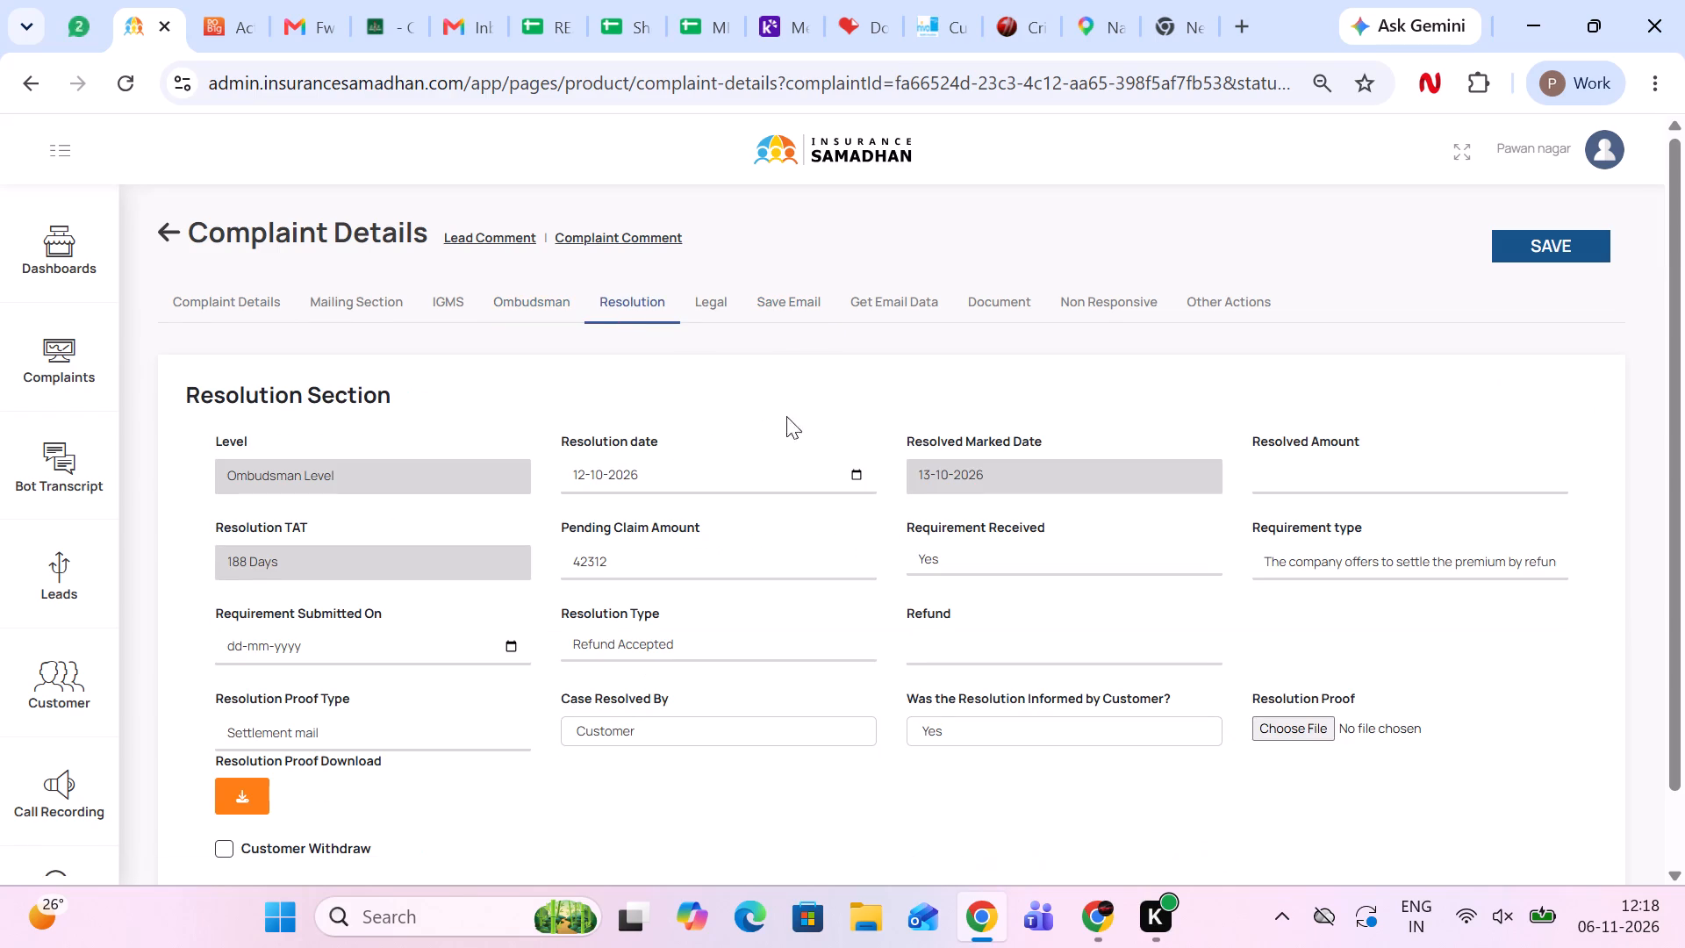
left_click(798, 416)
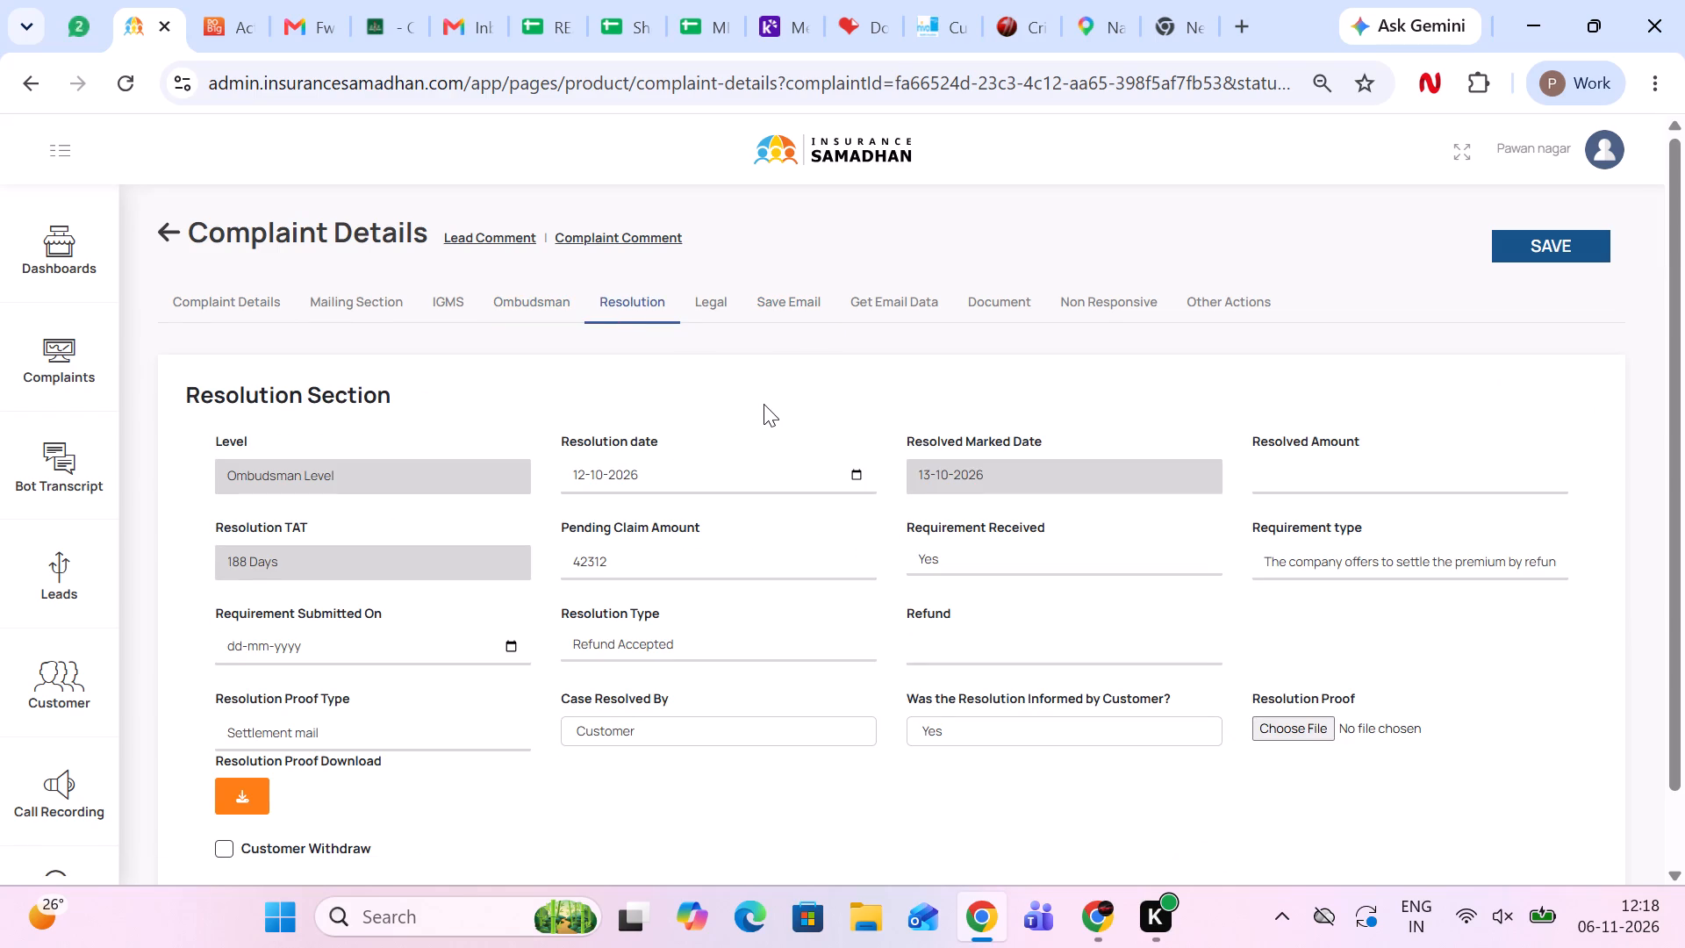
left_click(743, 411)
left_click(760, 420)
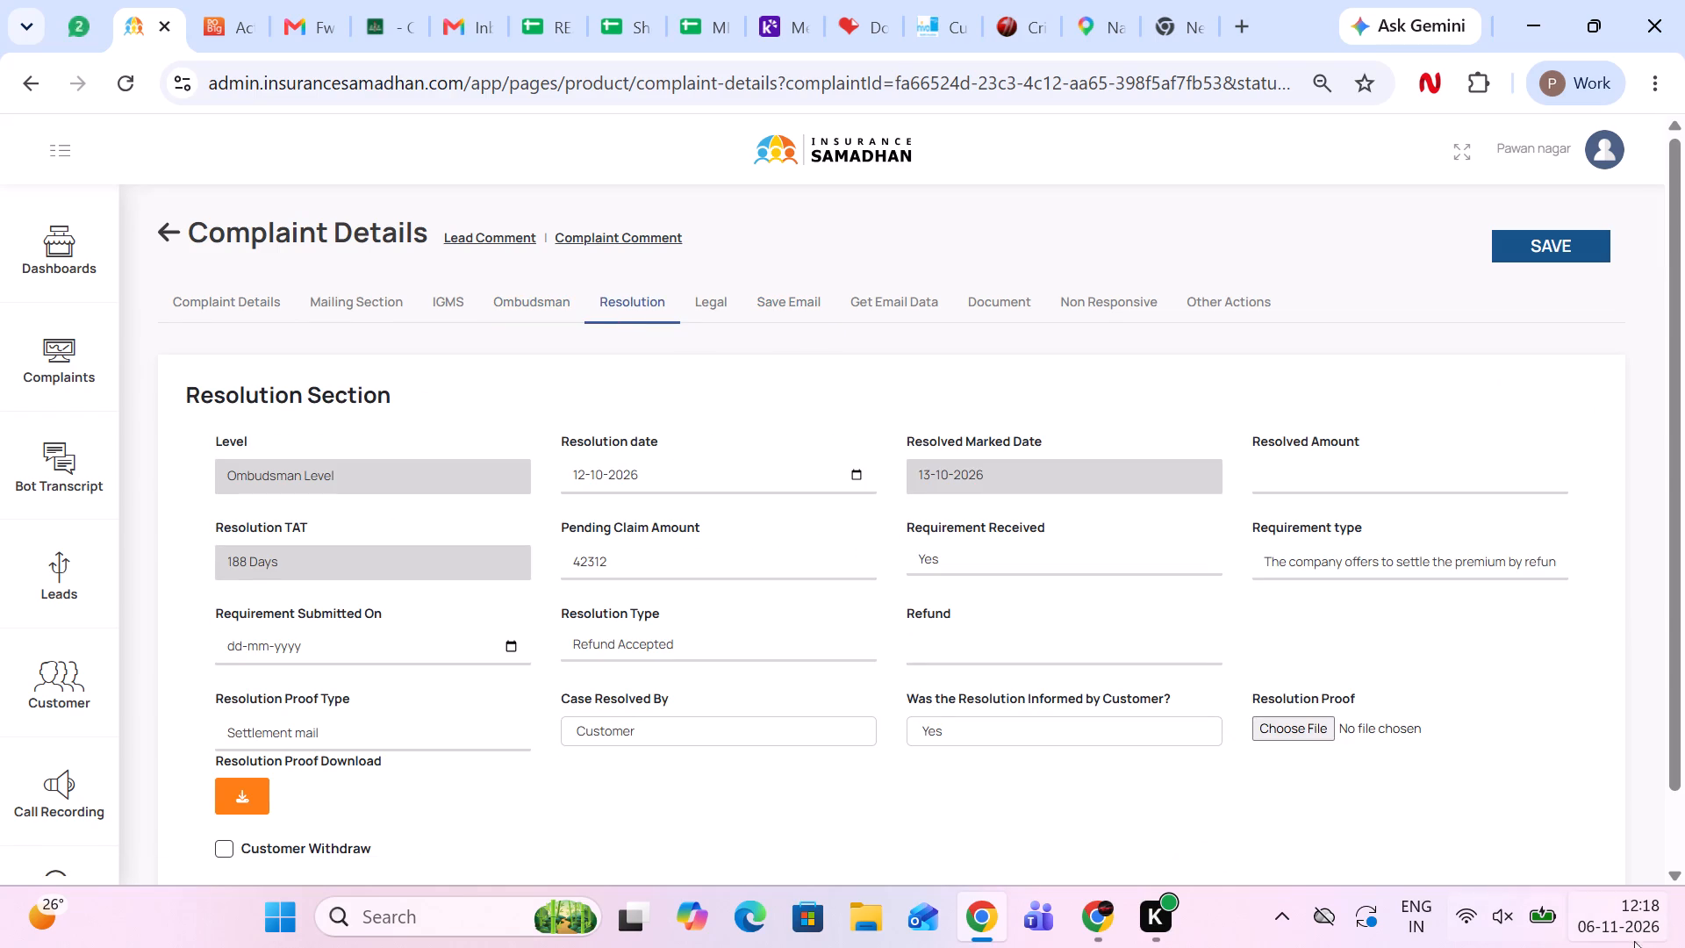
left_click(1628, 932)
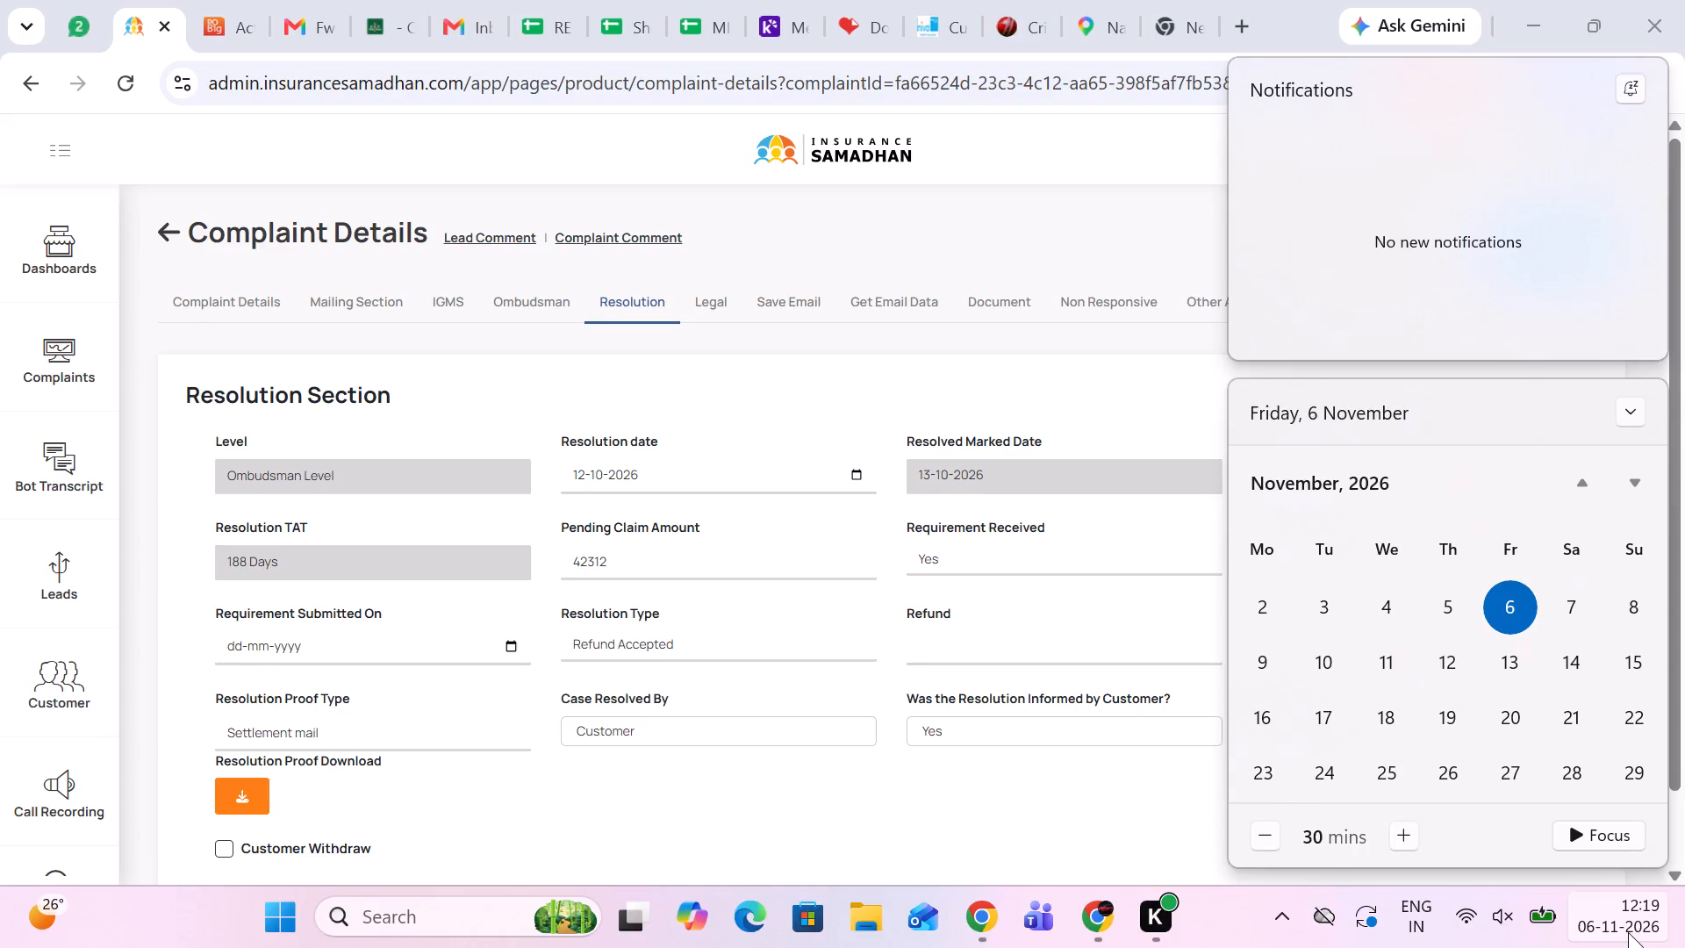
Close the system calendar and return from the complaint's details to the All Complaints list.
left_click(1628, 932)
left_click(177, 223)
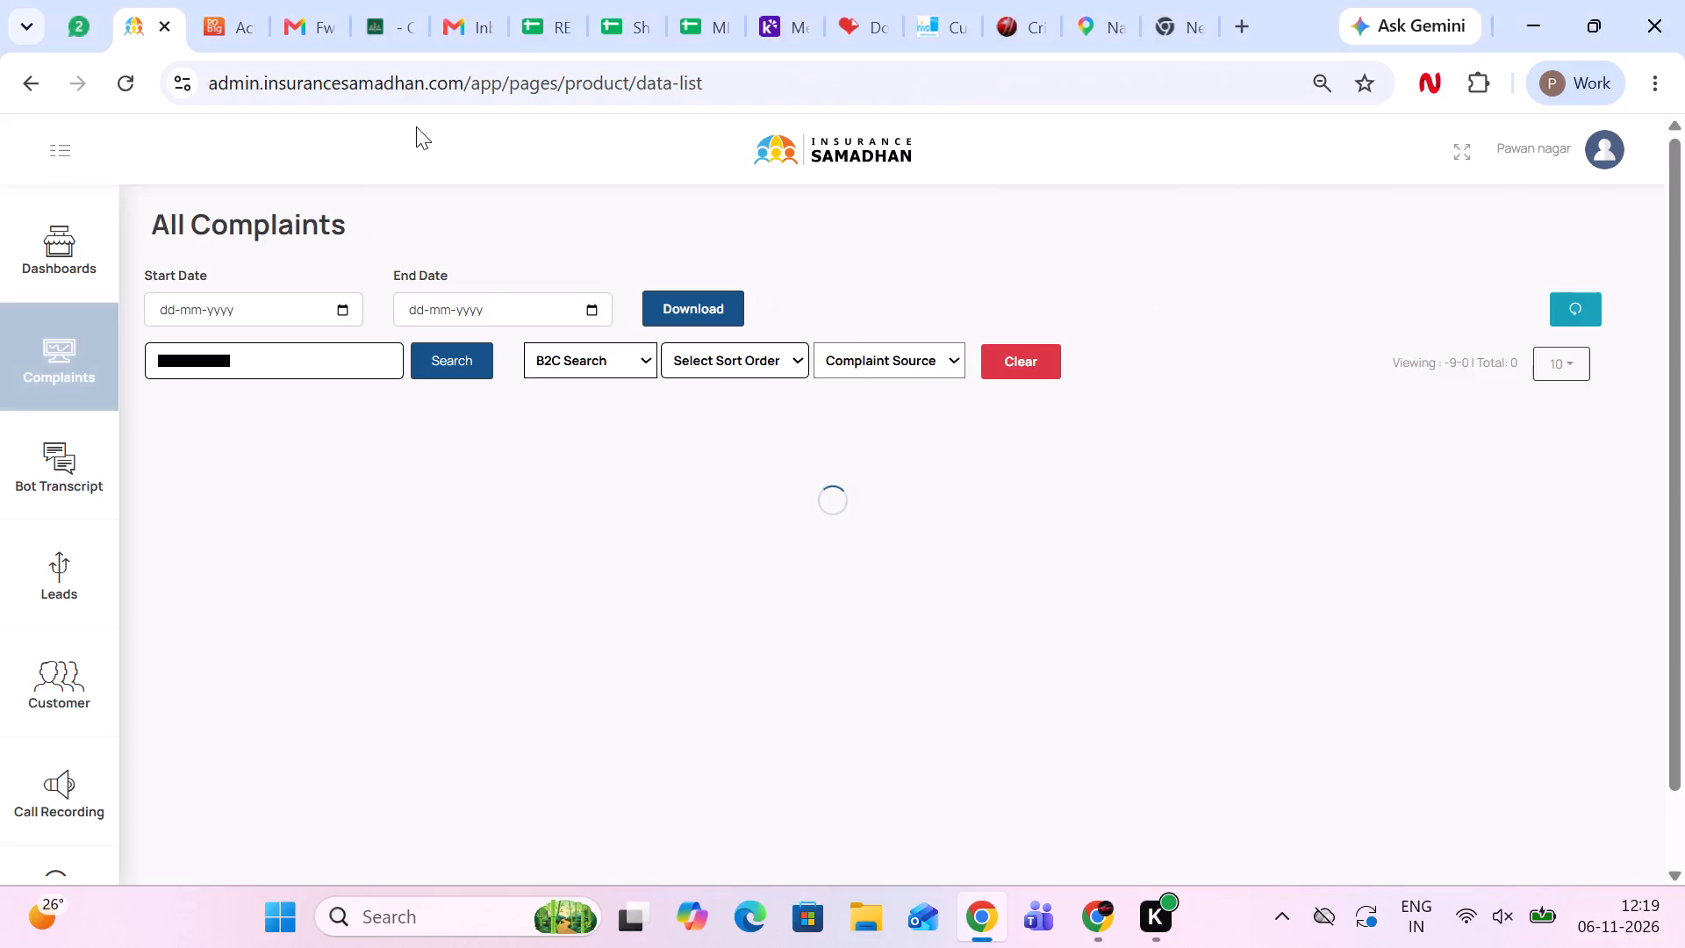
In Sheet5 of the RESOLVED SHEET NOVEMBER 2026 spreadsheet, set the row 126 customer's status to "Not Recieved".
left_click(564, 0)
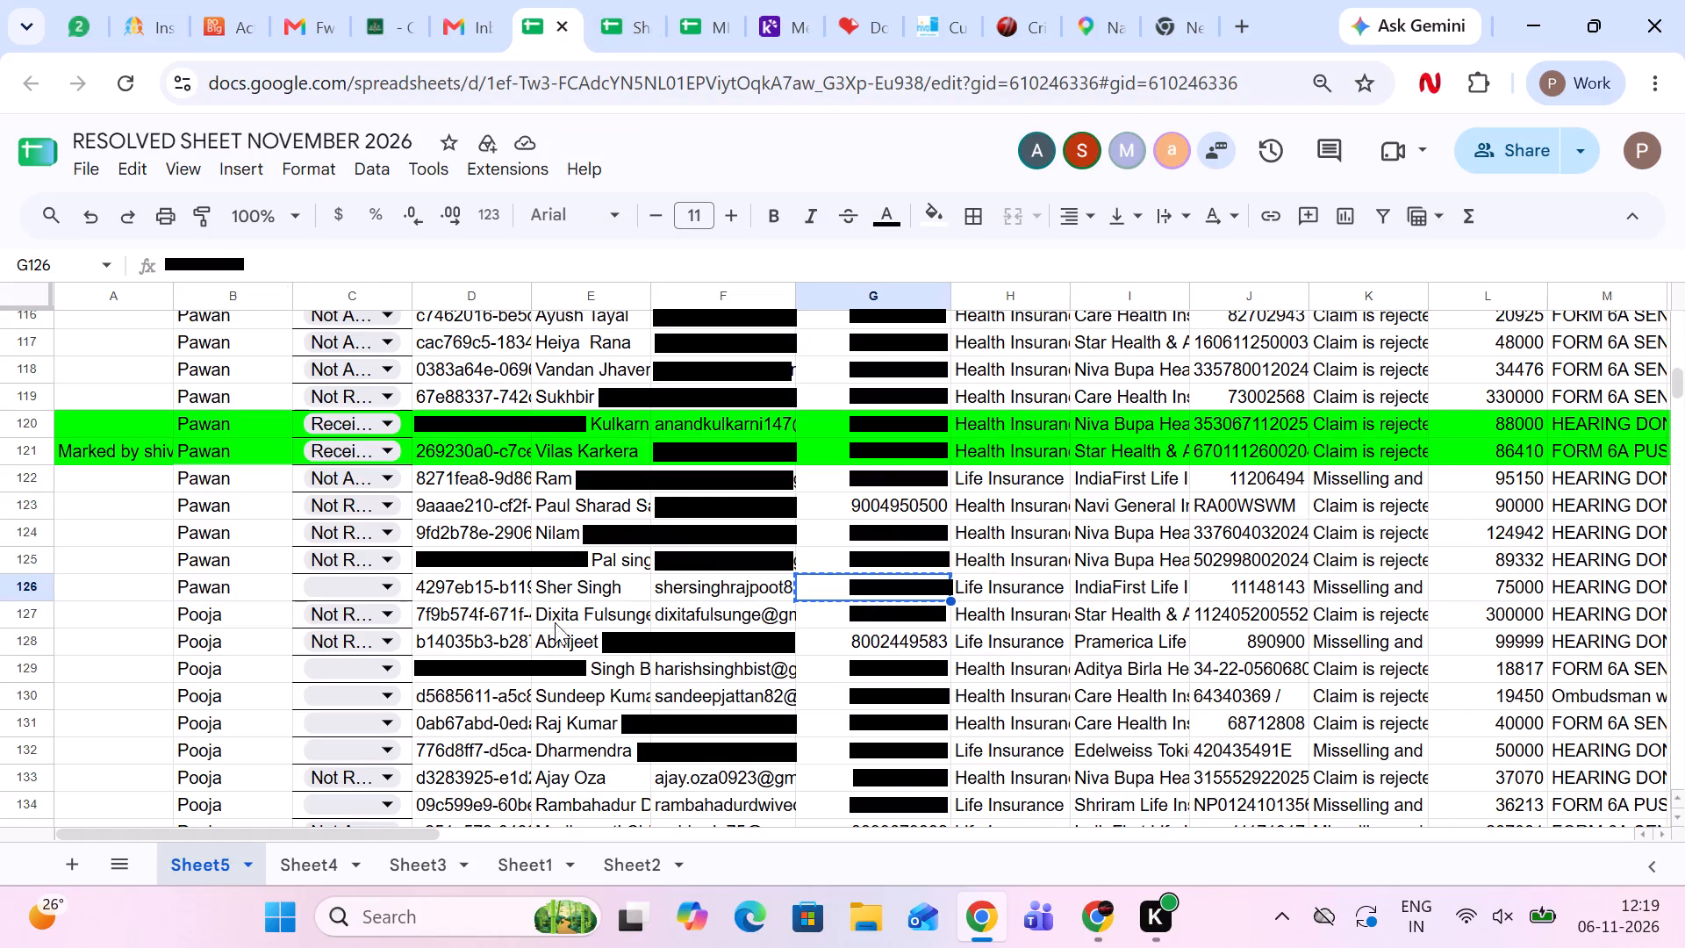
left_click(348, 580)
left_click(369, 692)
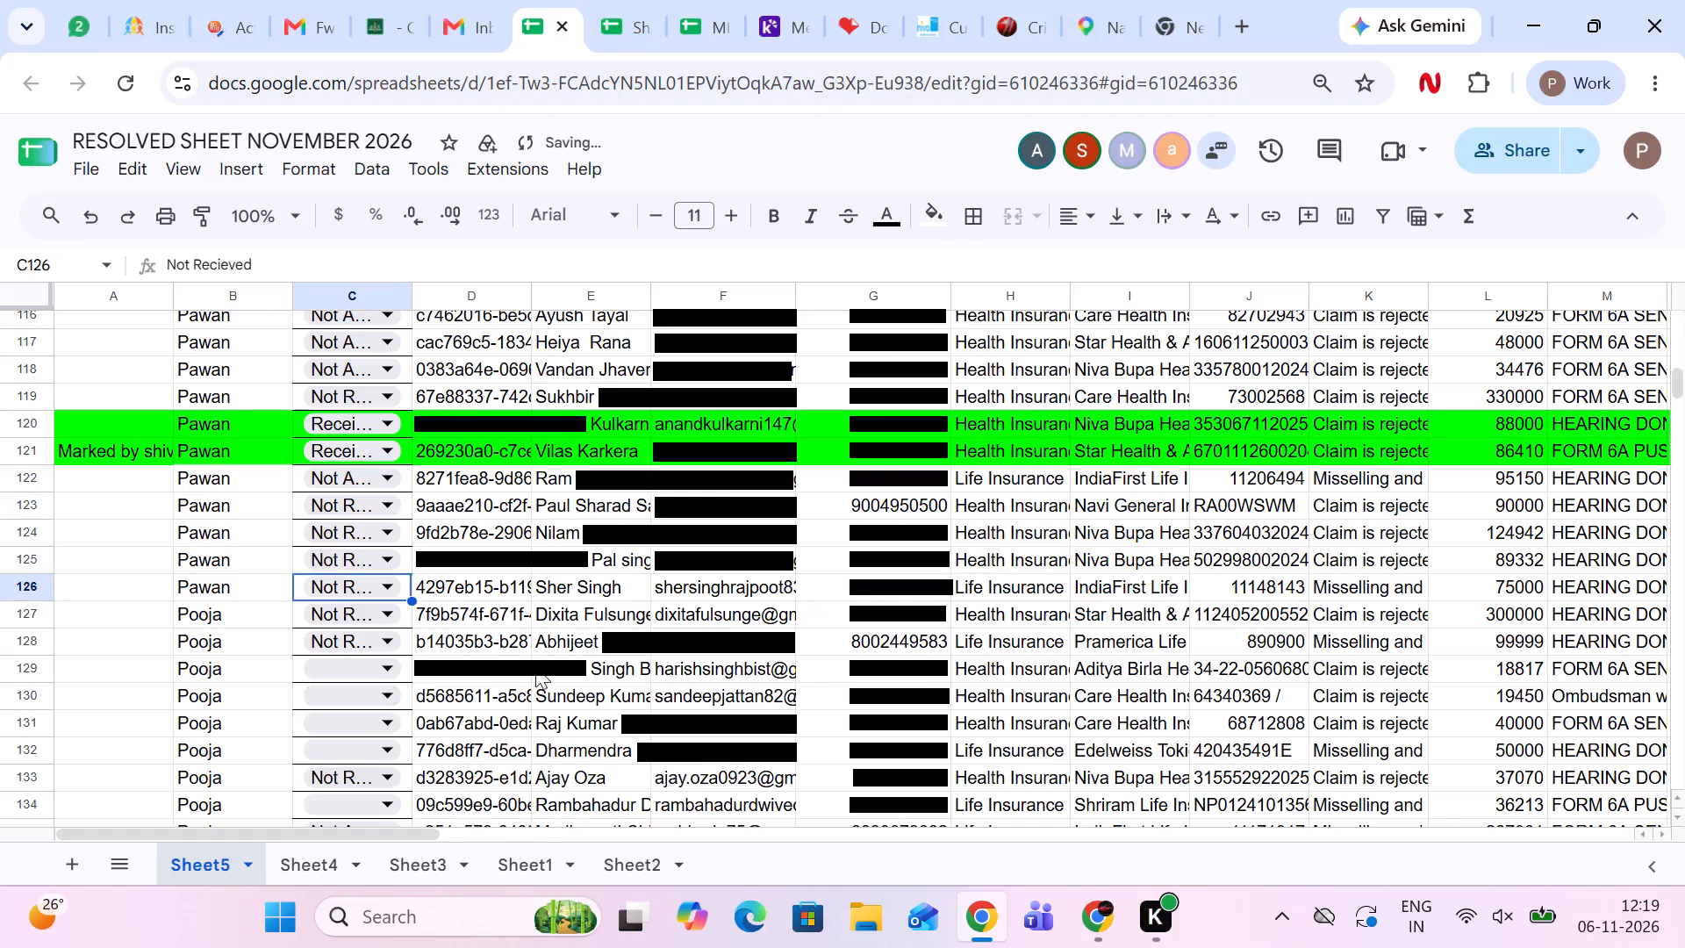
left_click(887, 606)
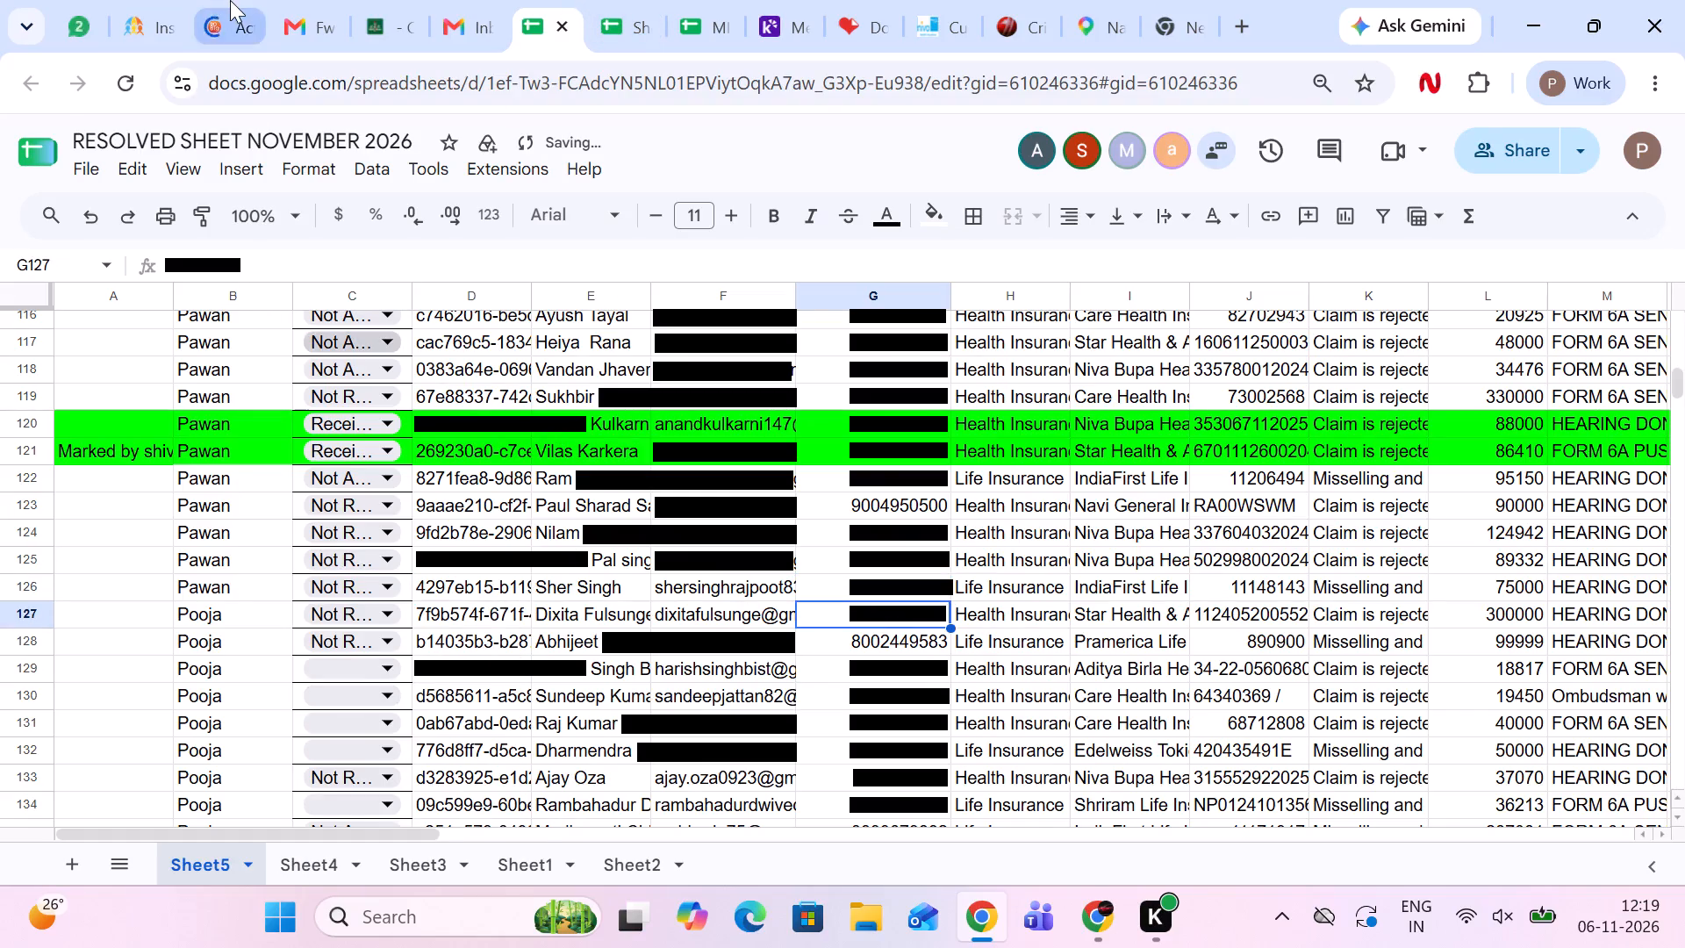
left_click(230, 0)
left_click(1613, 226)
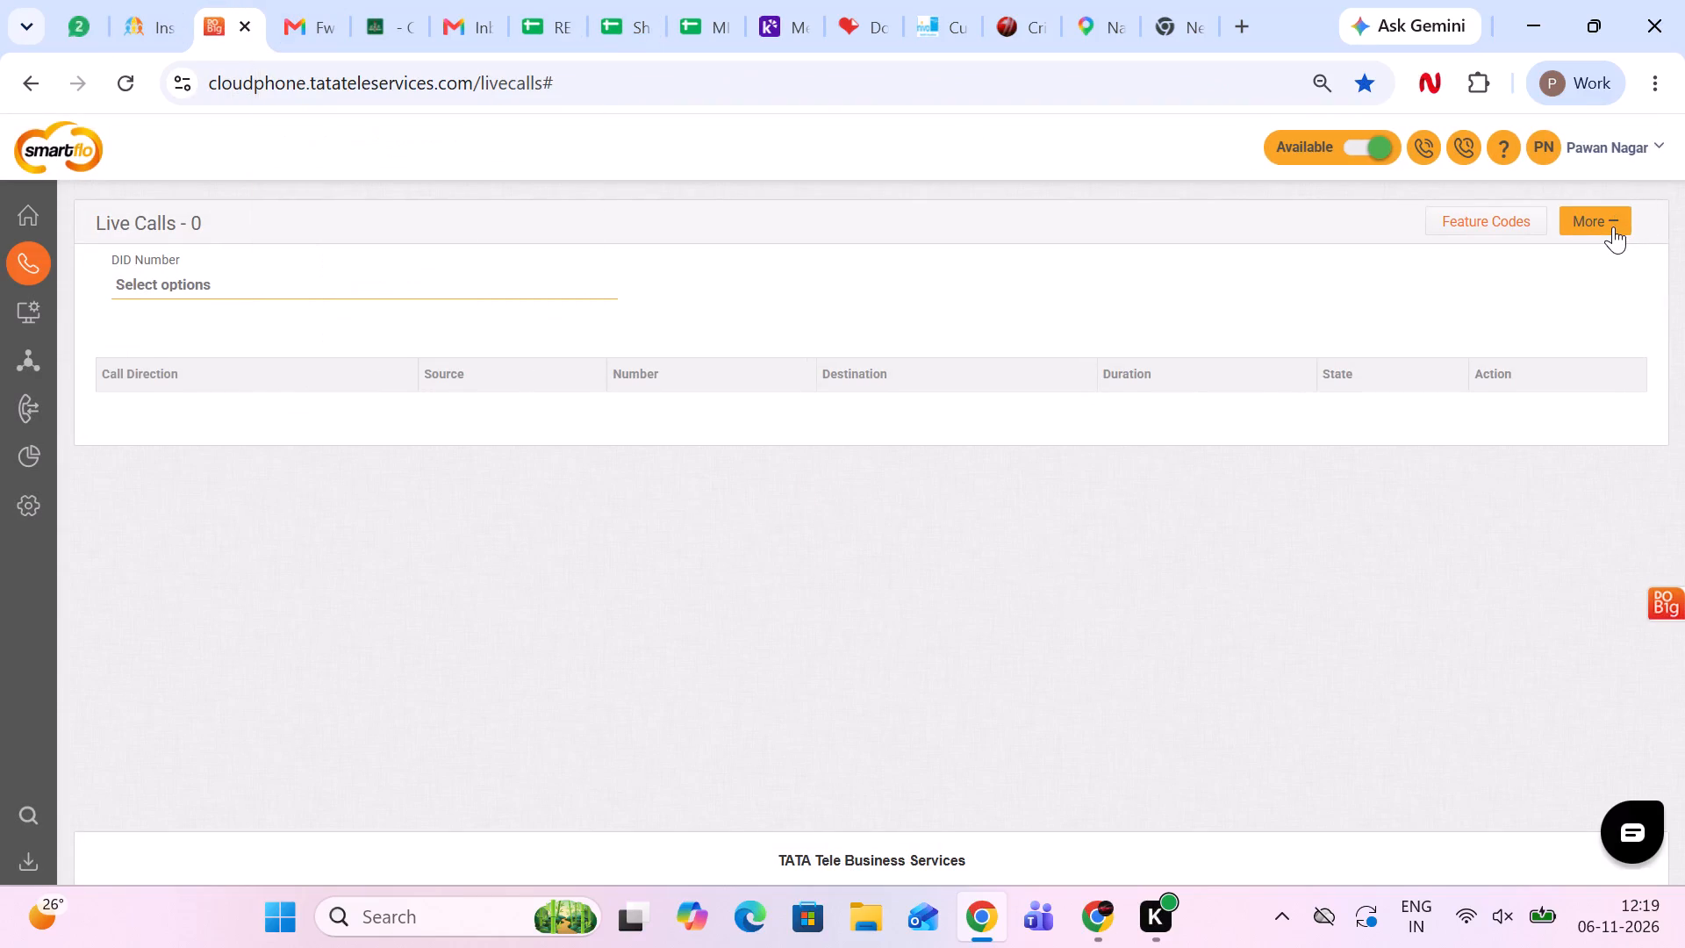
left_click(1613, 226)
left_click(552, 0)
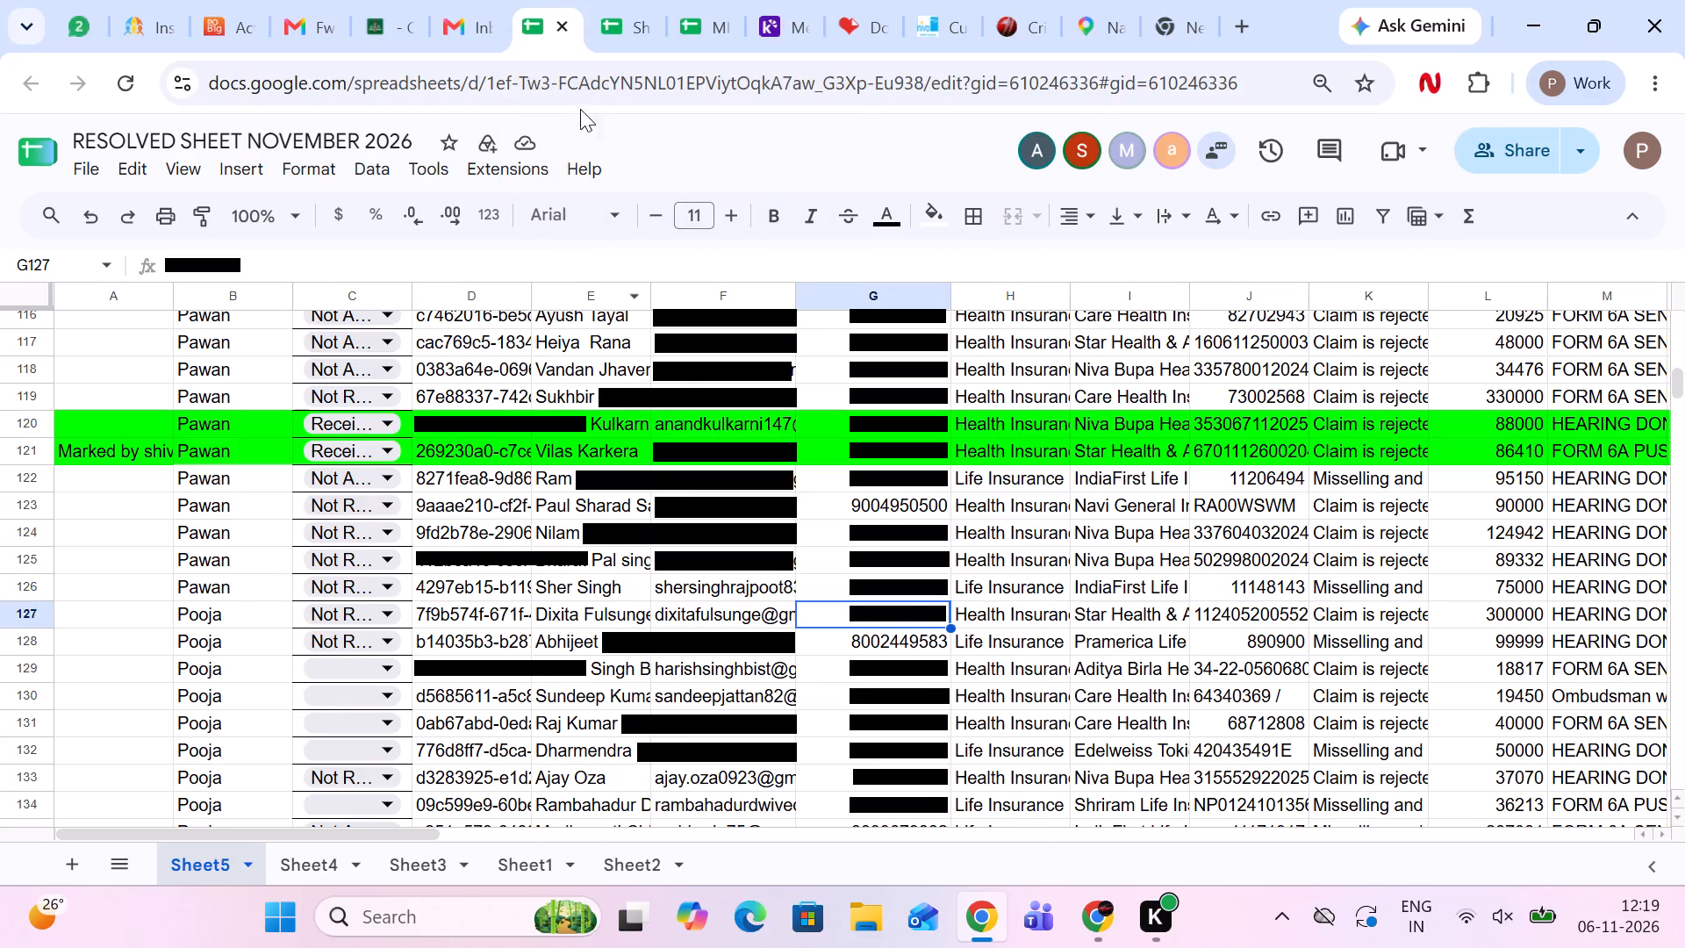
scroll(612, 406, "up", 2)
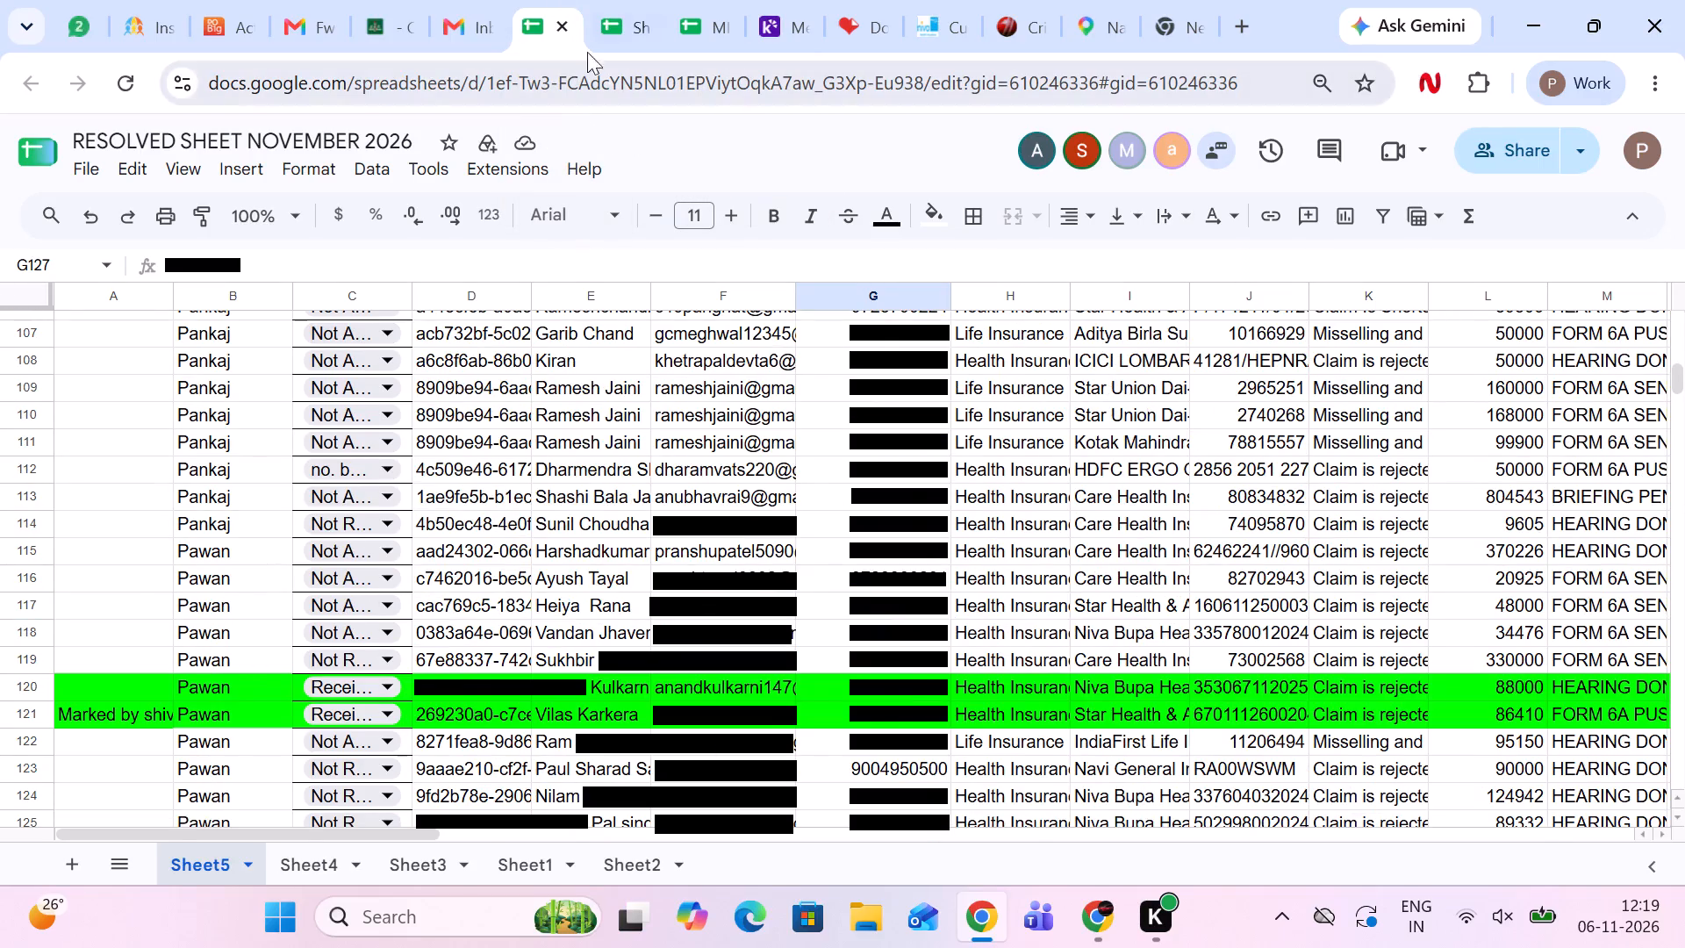
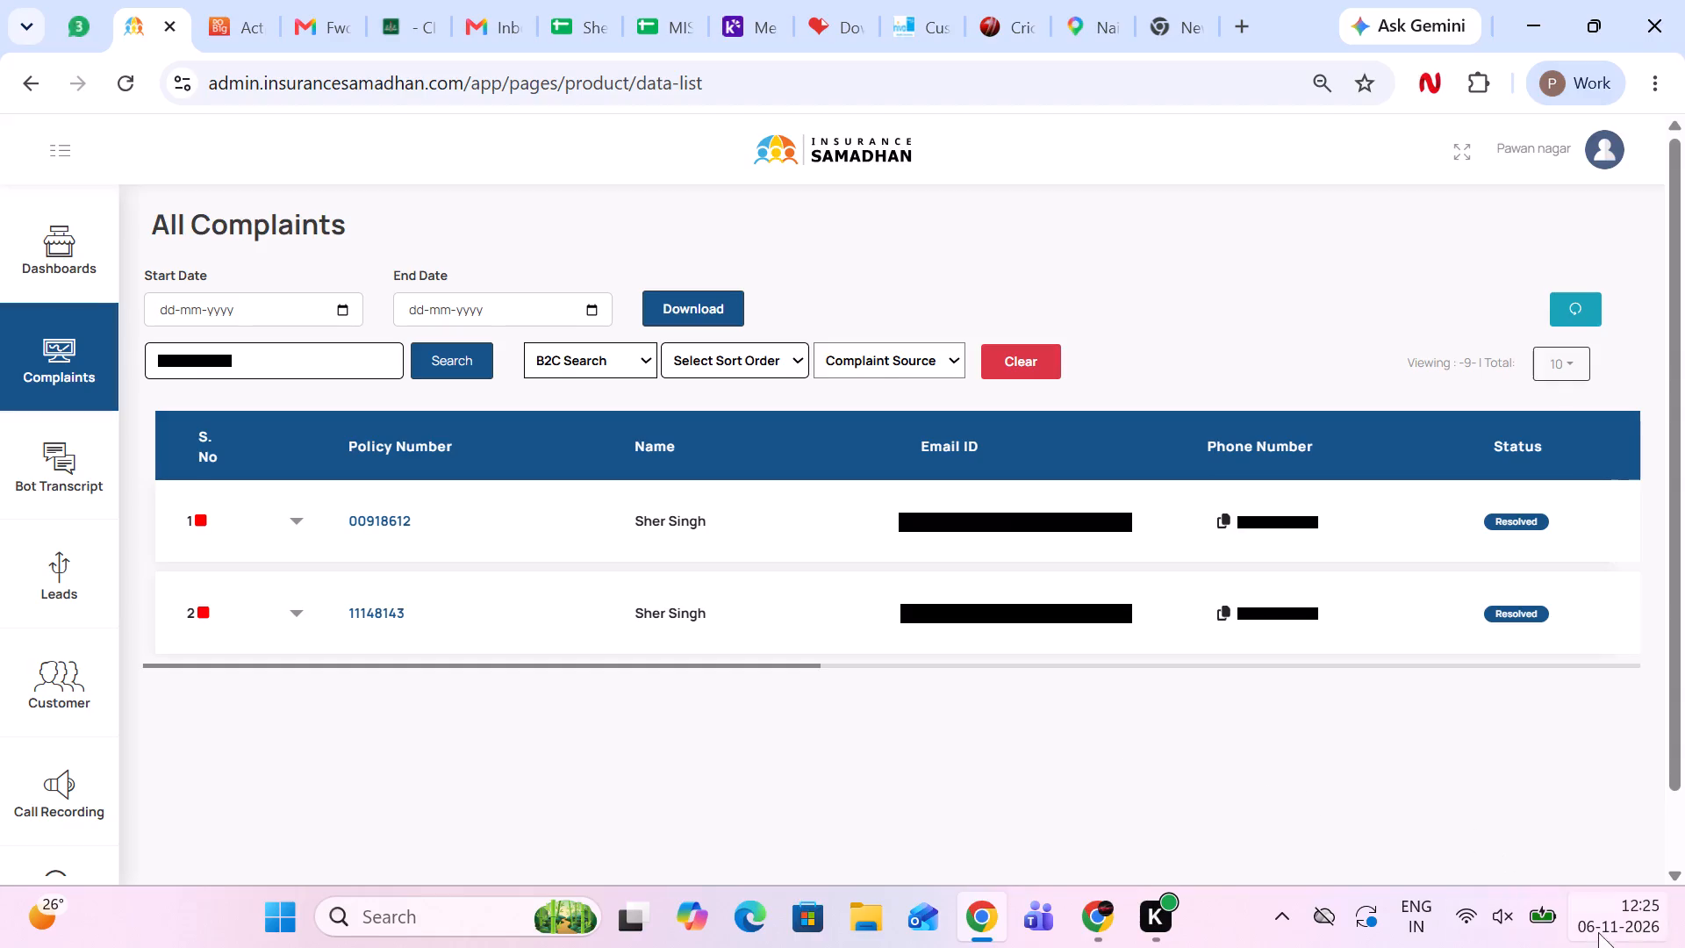
Open the system calendar to check dates in November 2026.
left_click(1643, 929)
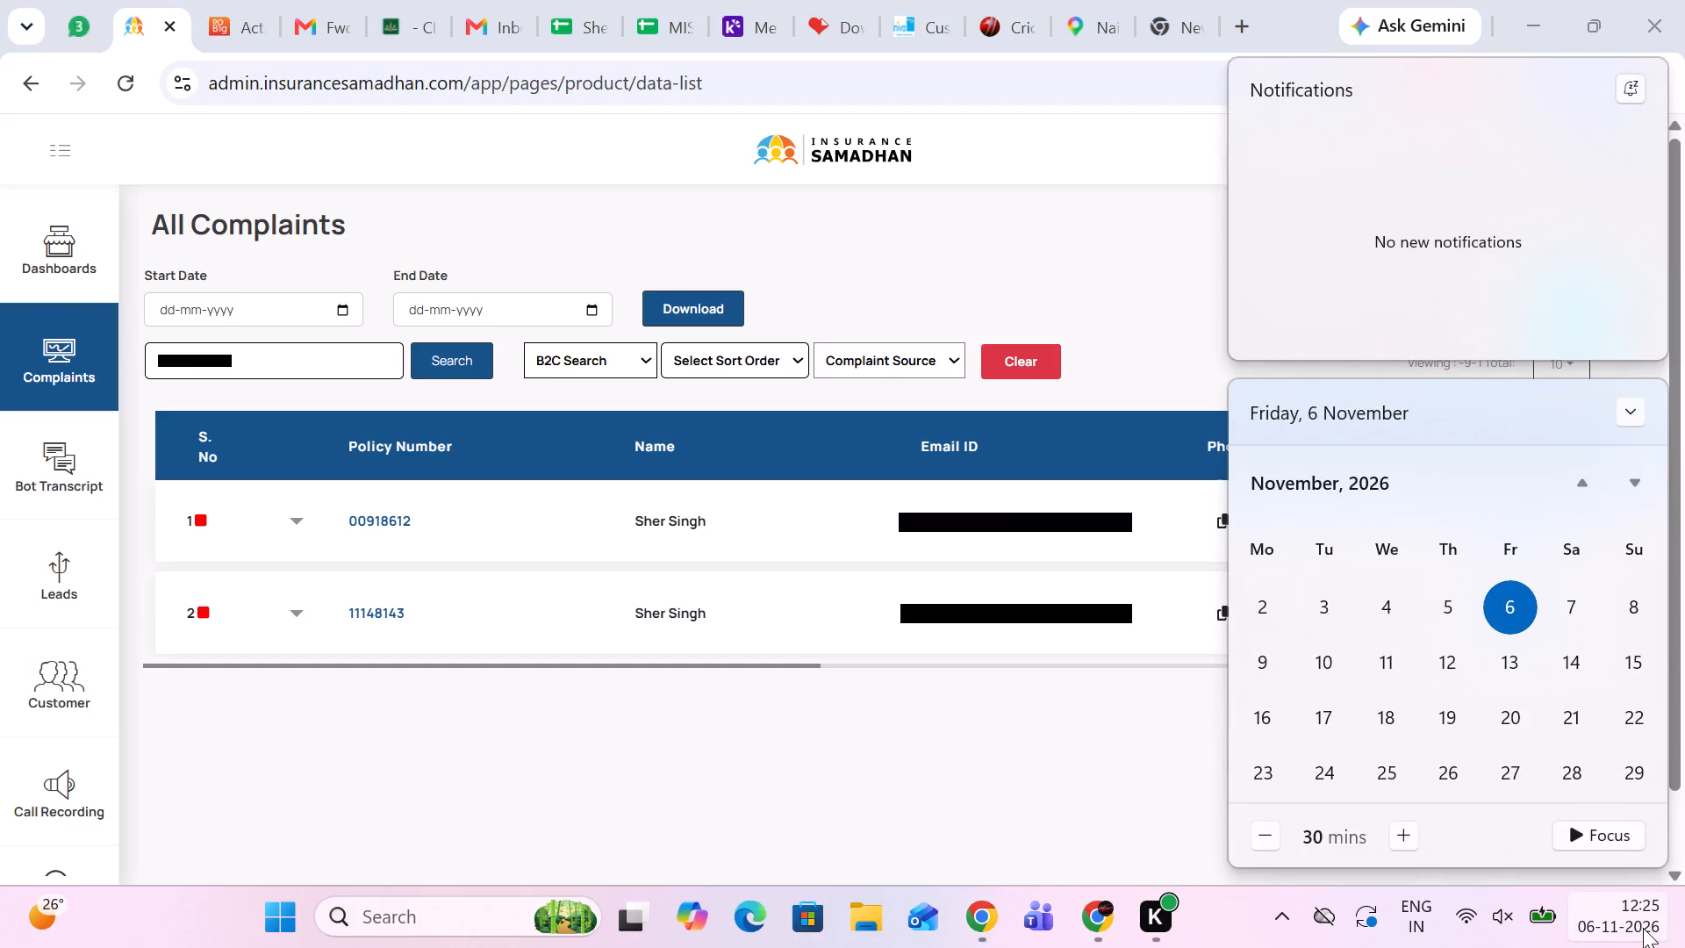
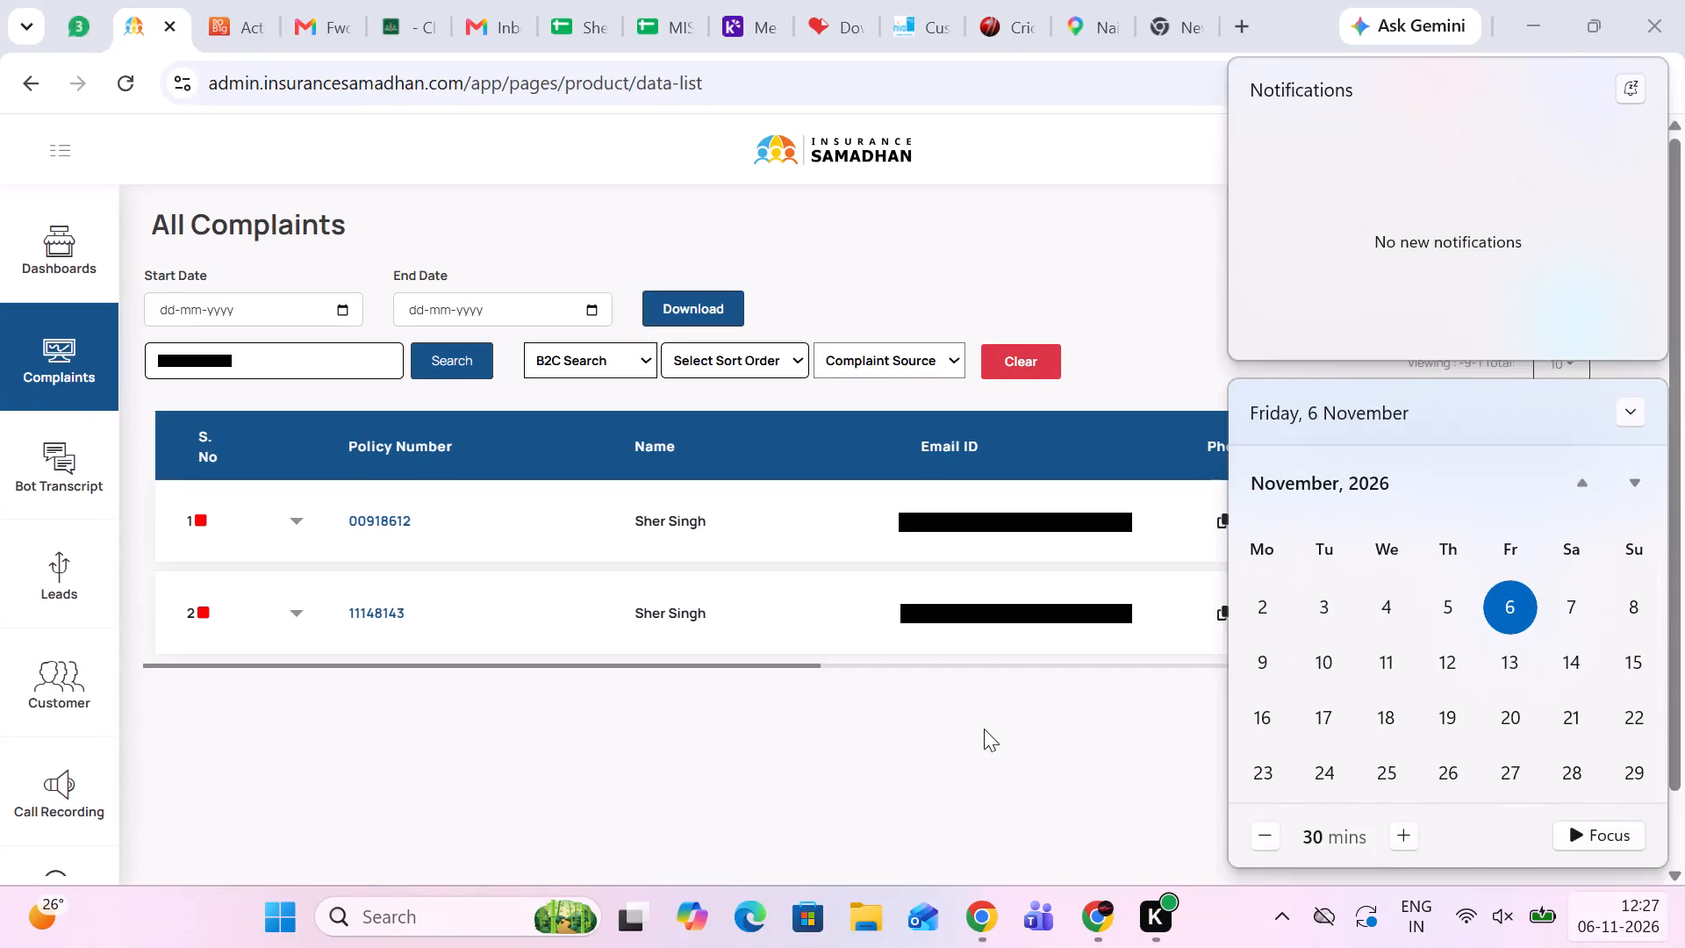
Leave the calendar, switch to the Smartflo calling portal and set the agent status to Busy.
left_click(983, 729)
left_click(998, 735)
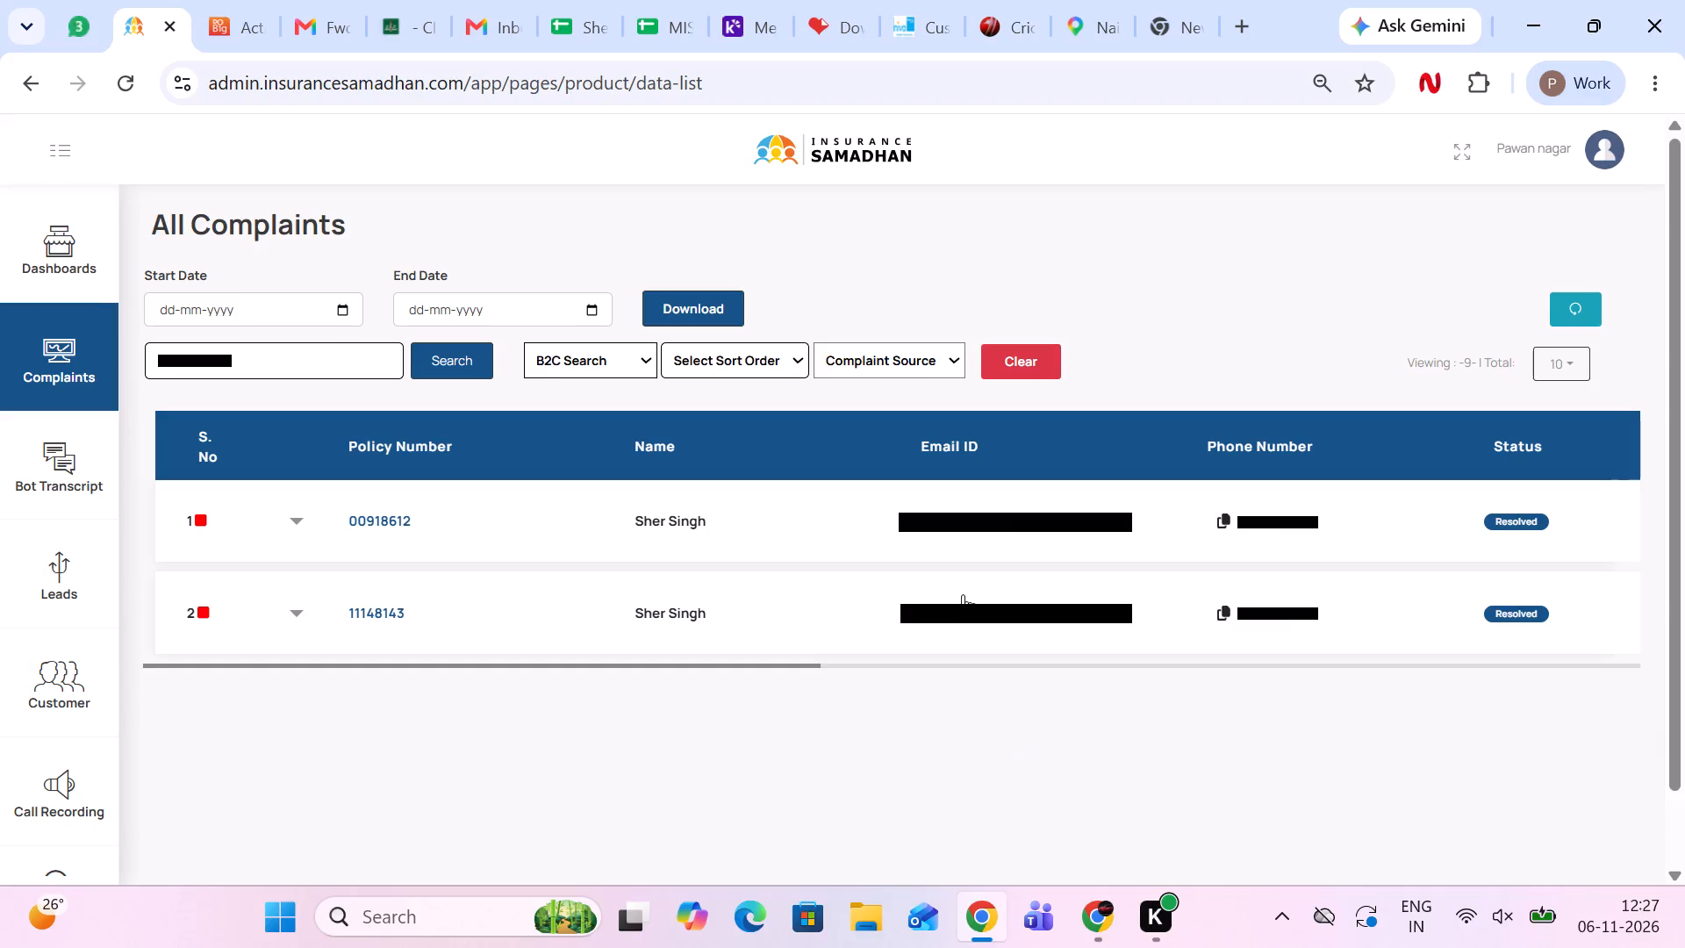
left_click(267, 0)
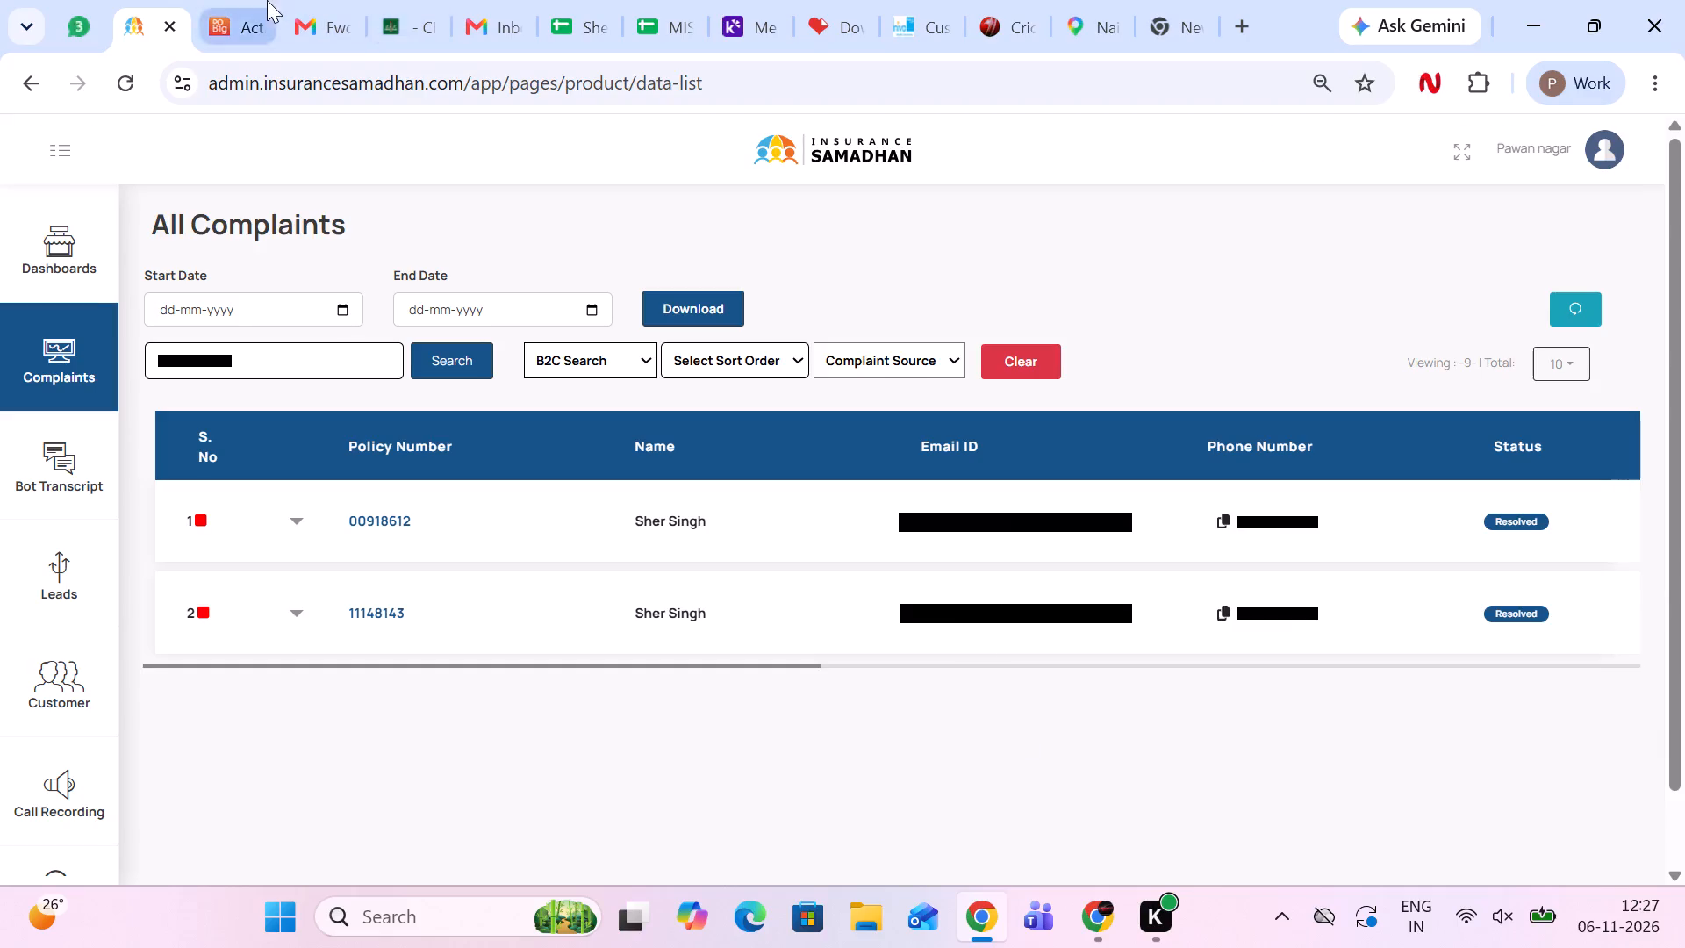
left_click(1357, 150)
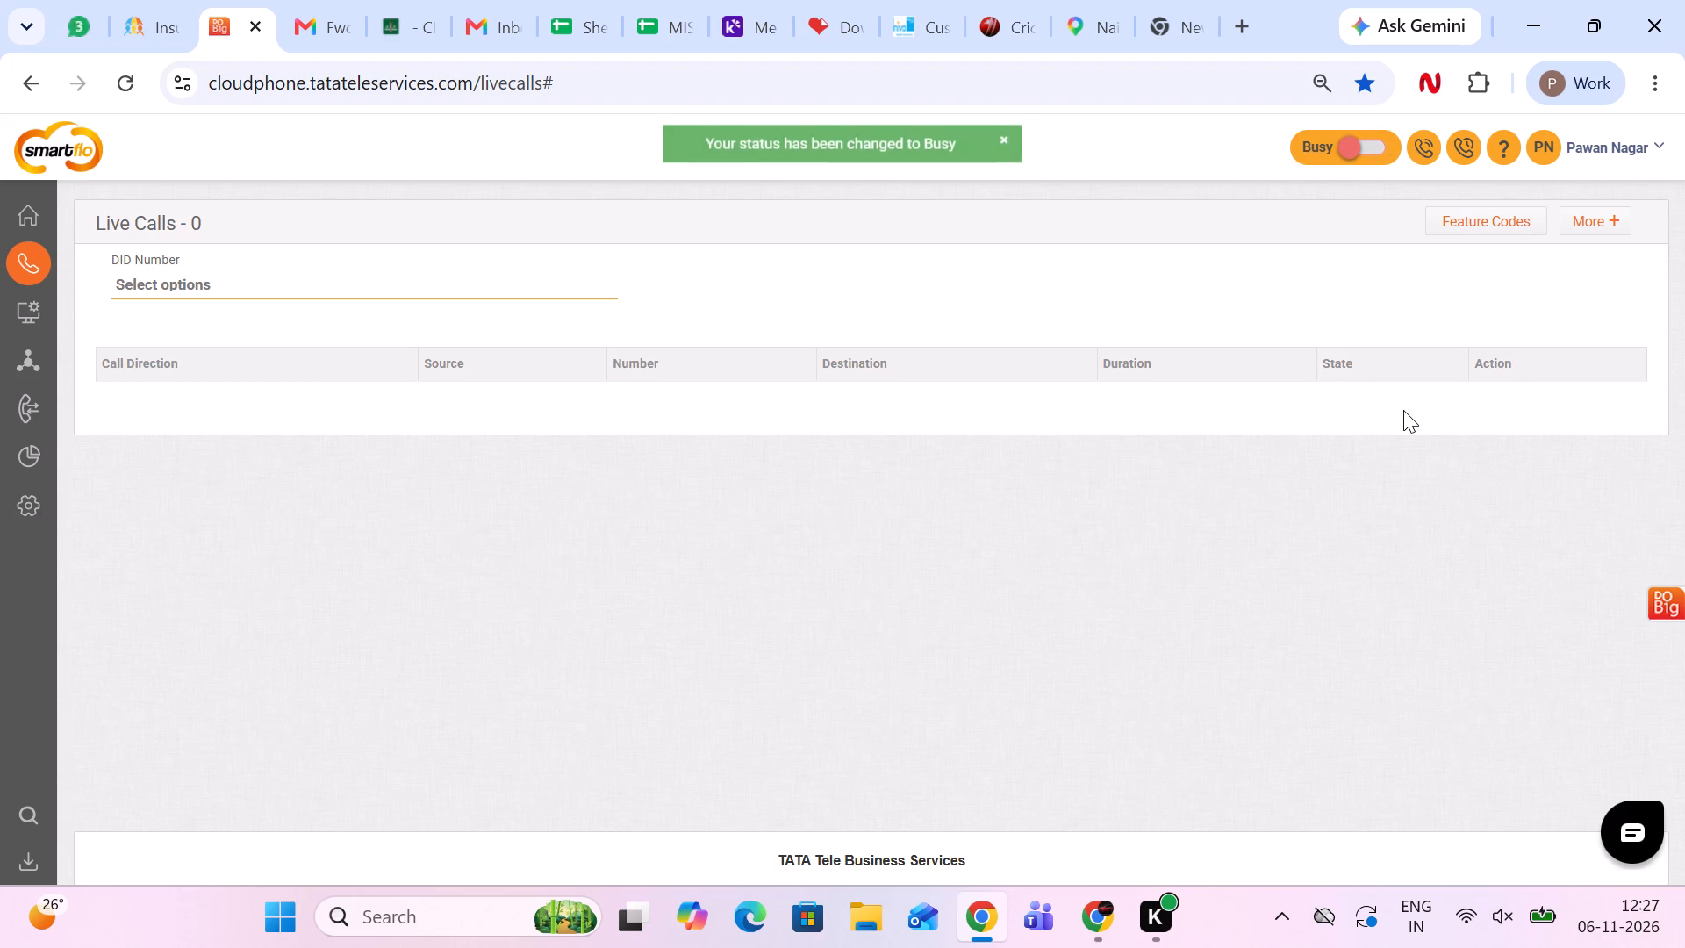